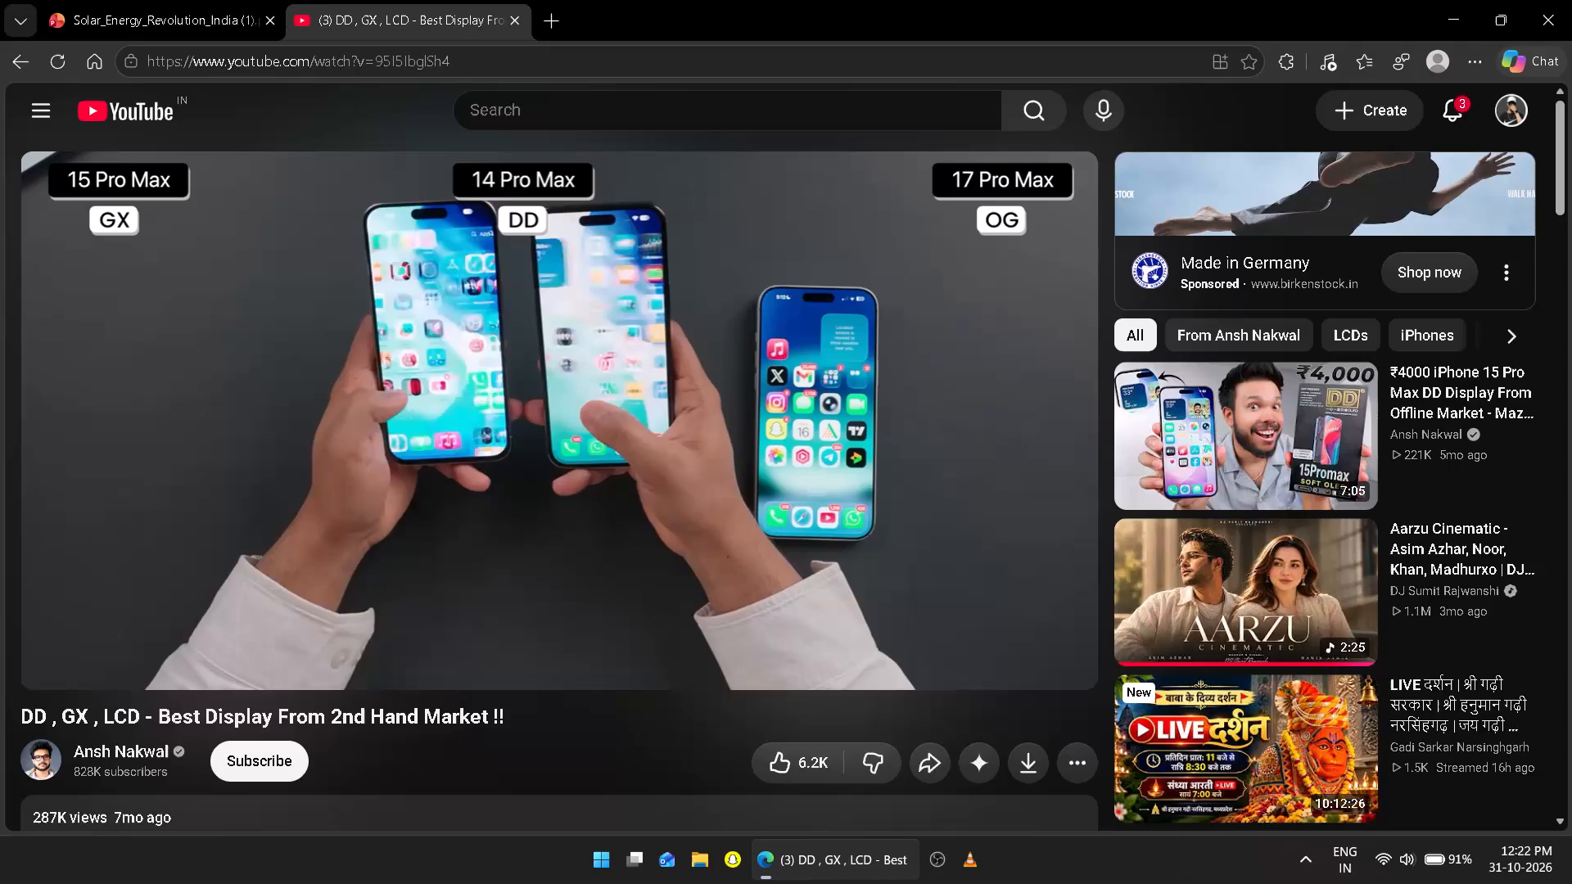
pyautogui.click(127, 0)
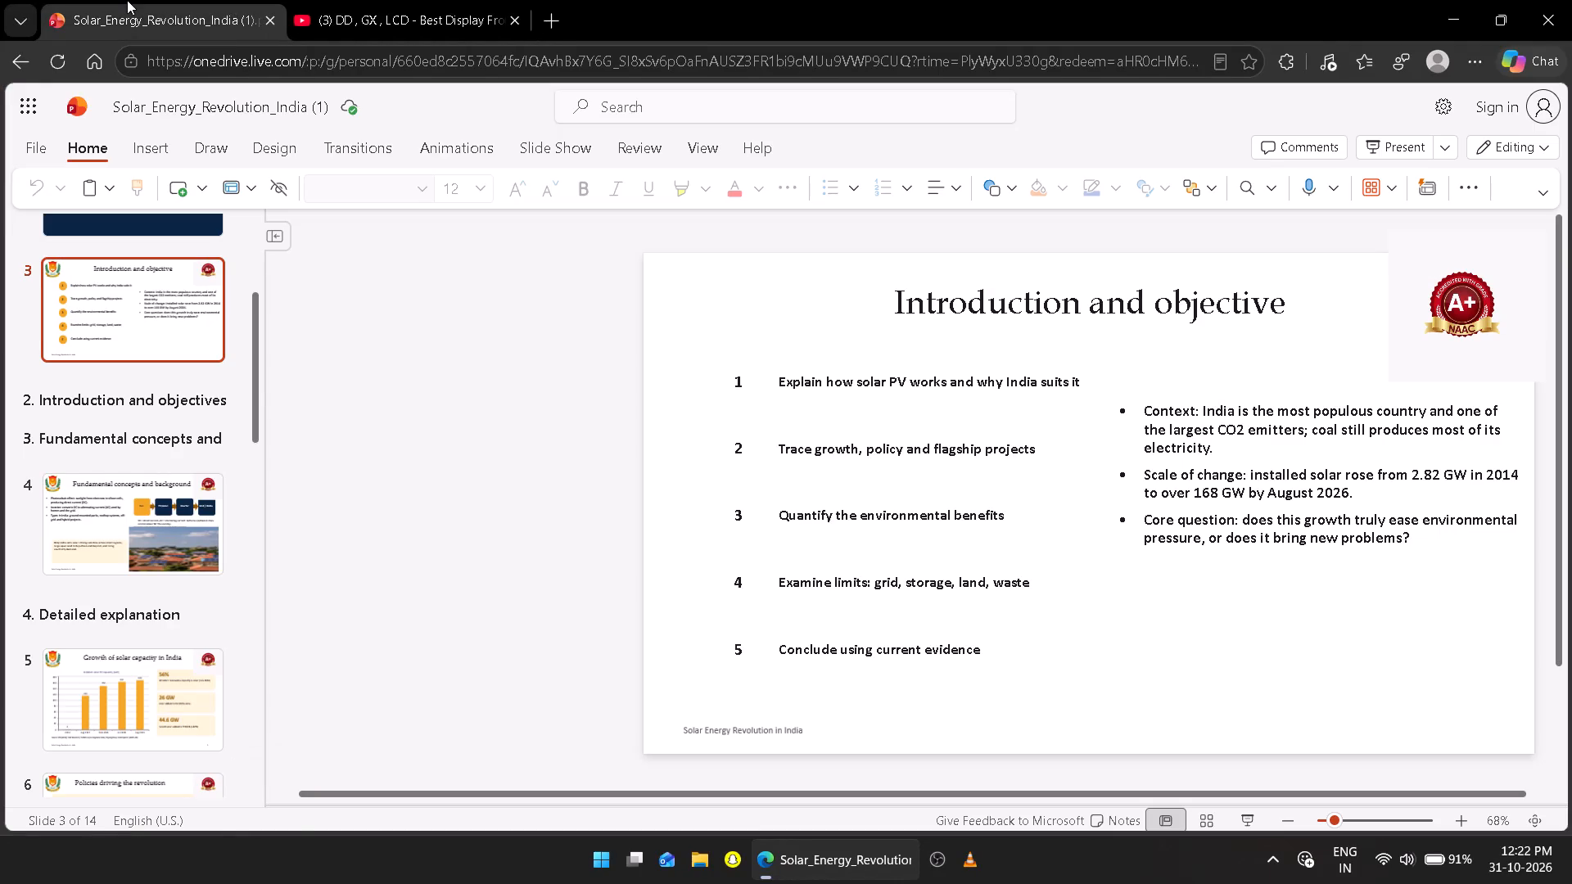
pyautogui.click(106, 567)
pyautogui.click(144, 712)
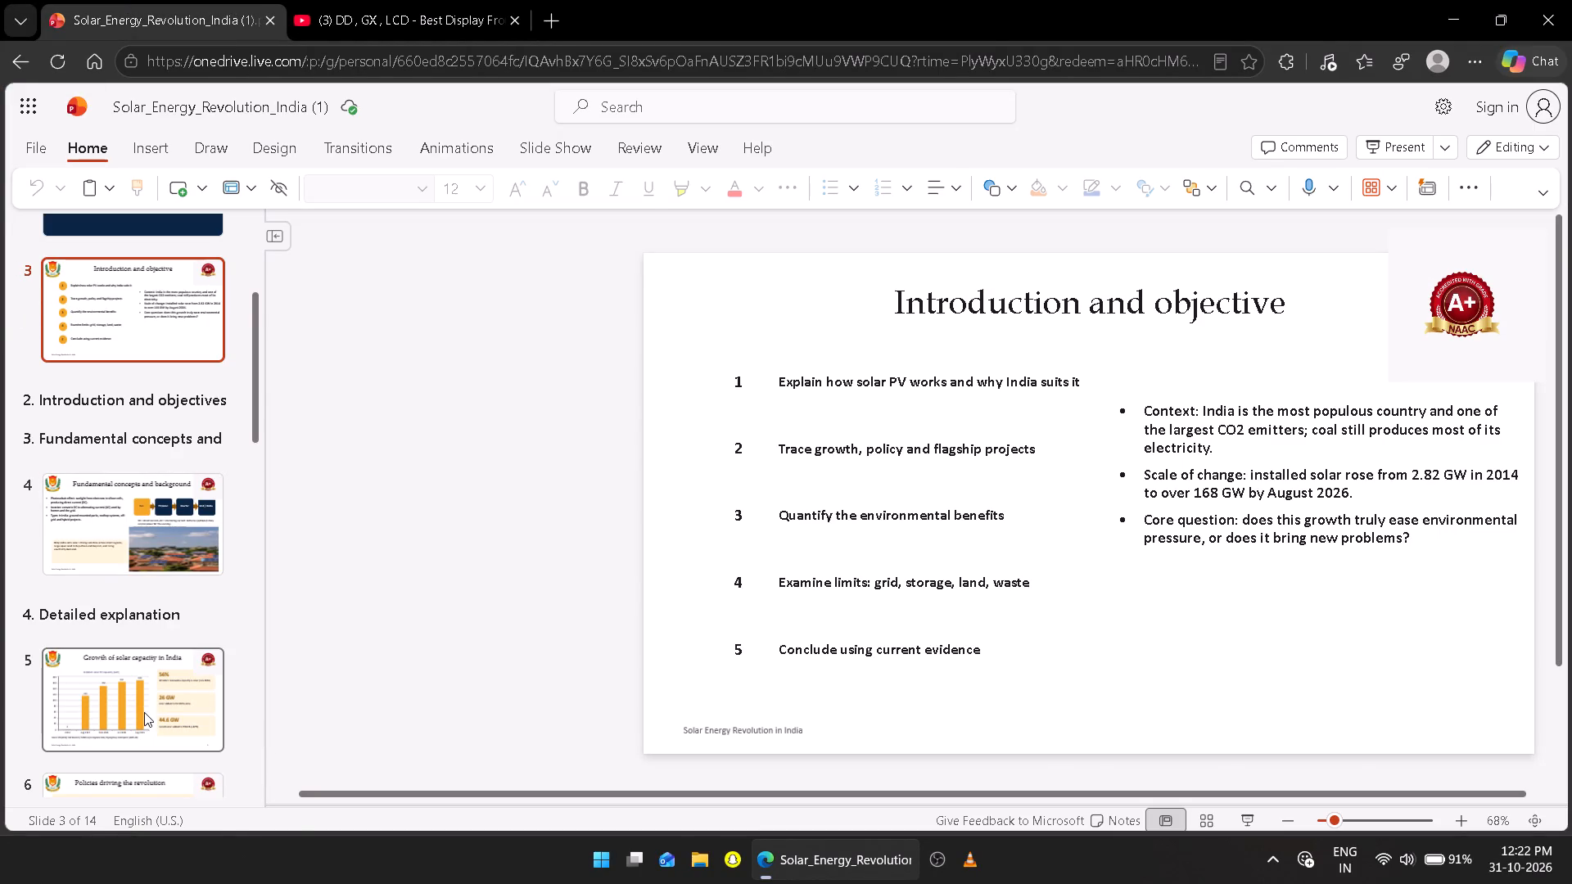
pyautogui.scroll(-1, 144, 712)
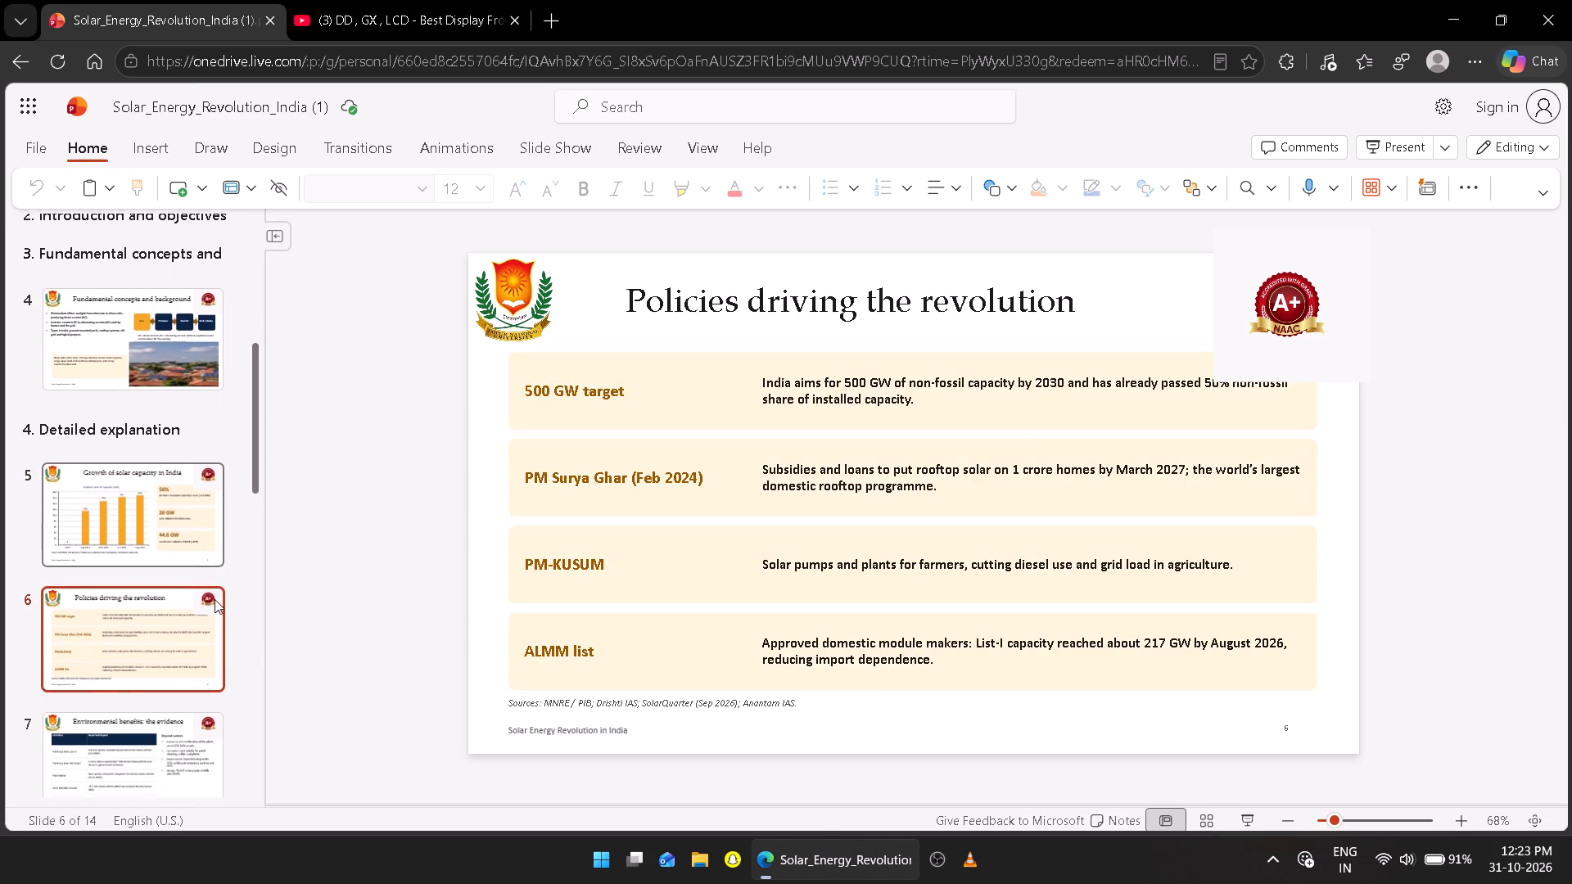
pyautogui.scroll(-3, 215, 599)
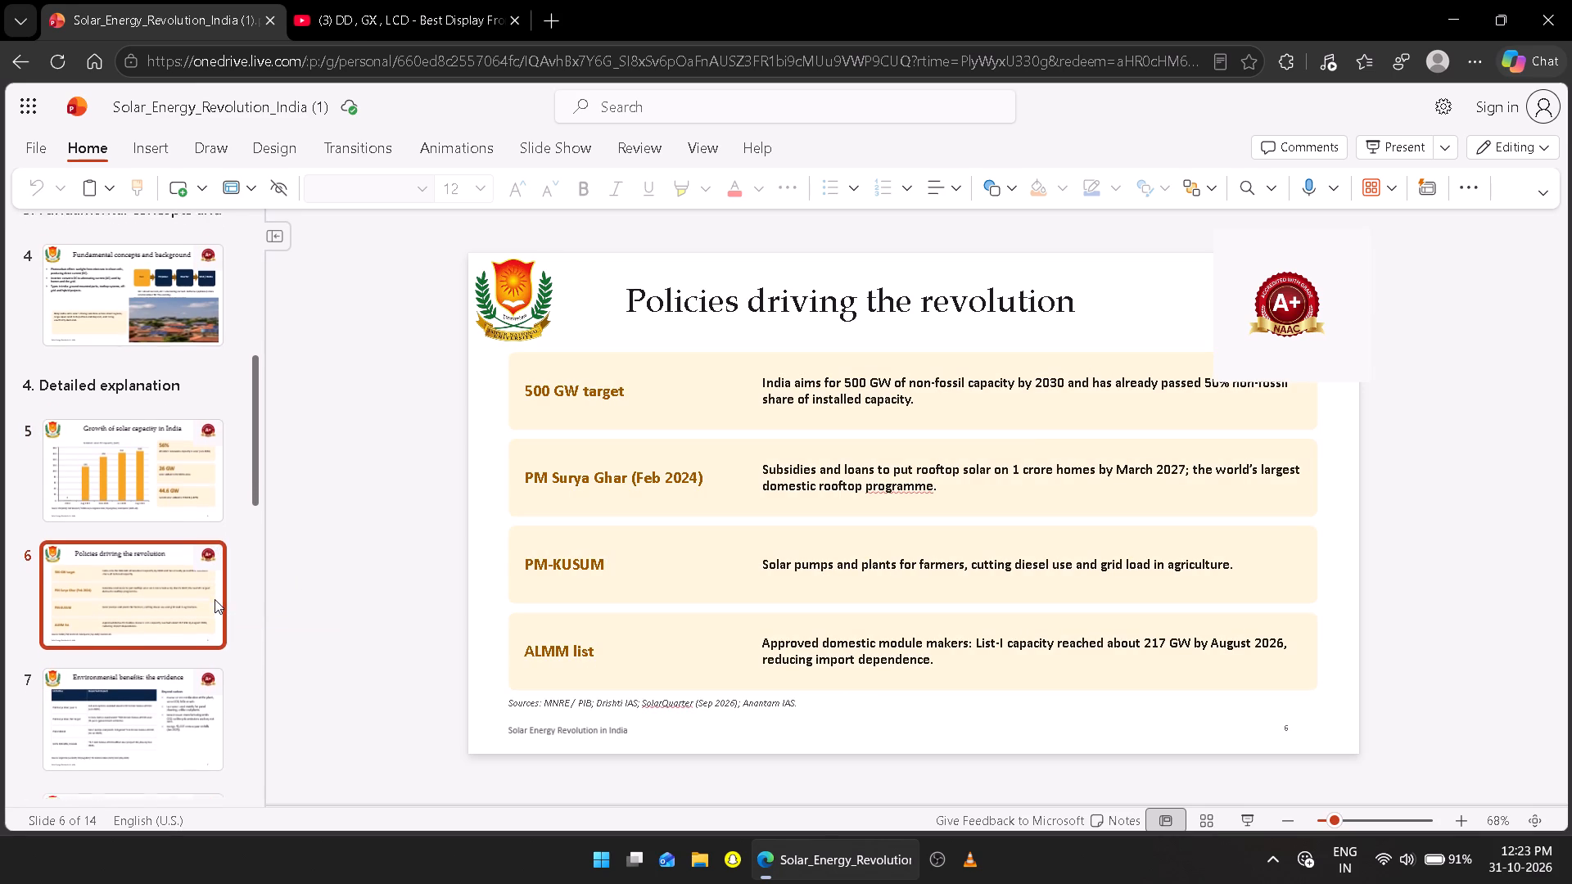
pyautogui.scroll(-2, 215, 599)
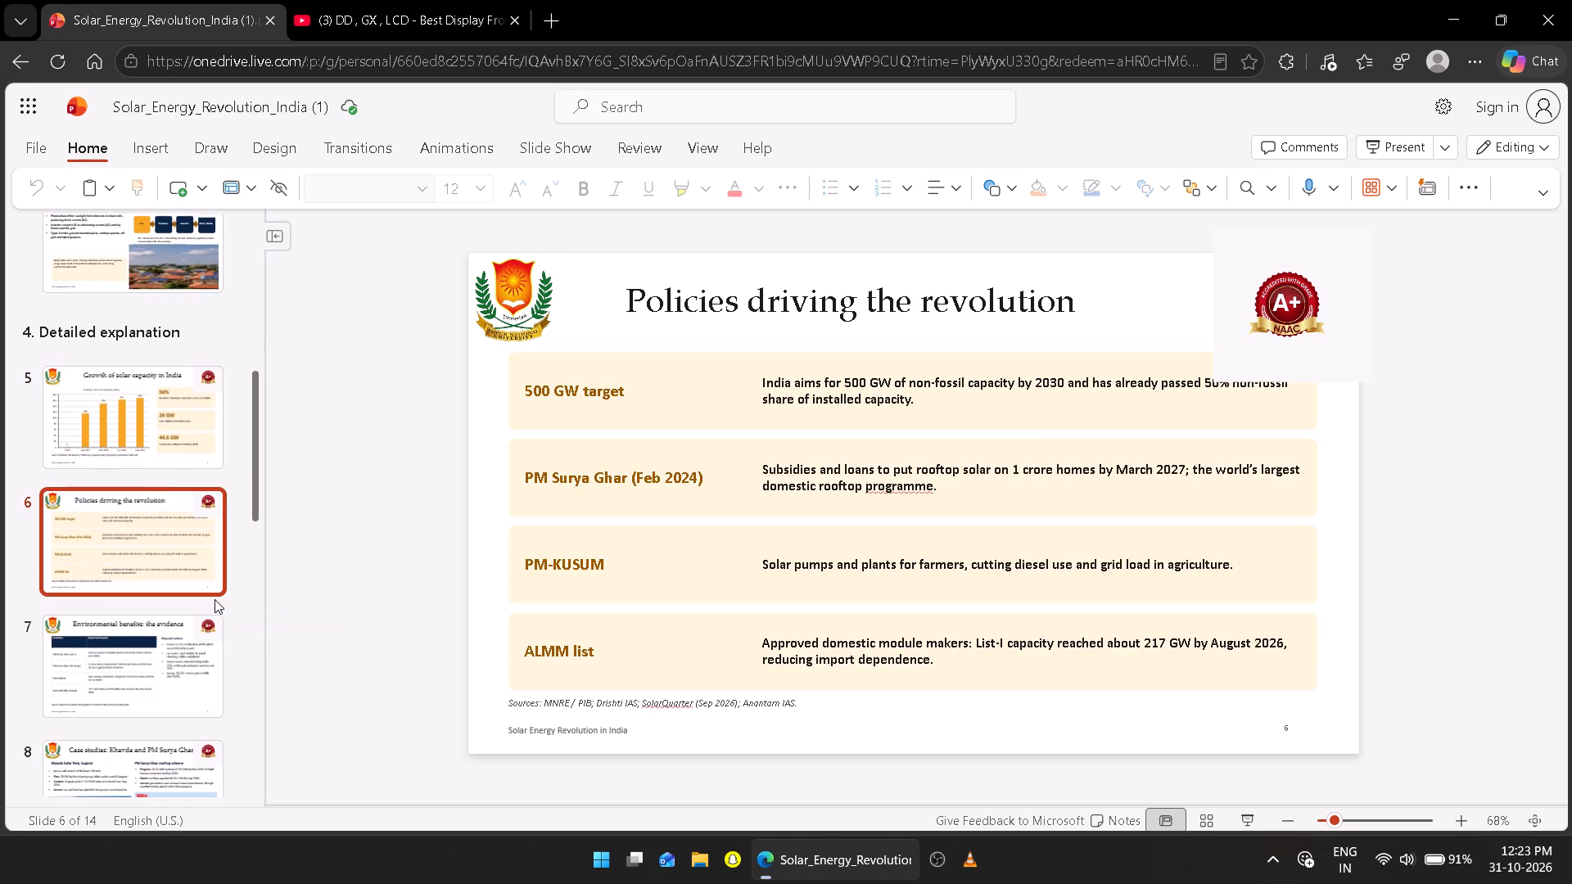
pyautogui.scroll(-1, 215, 599)
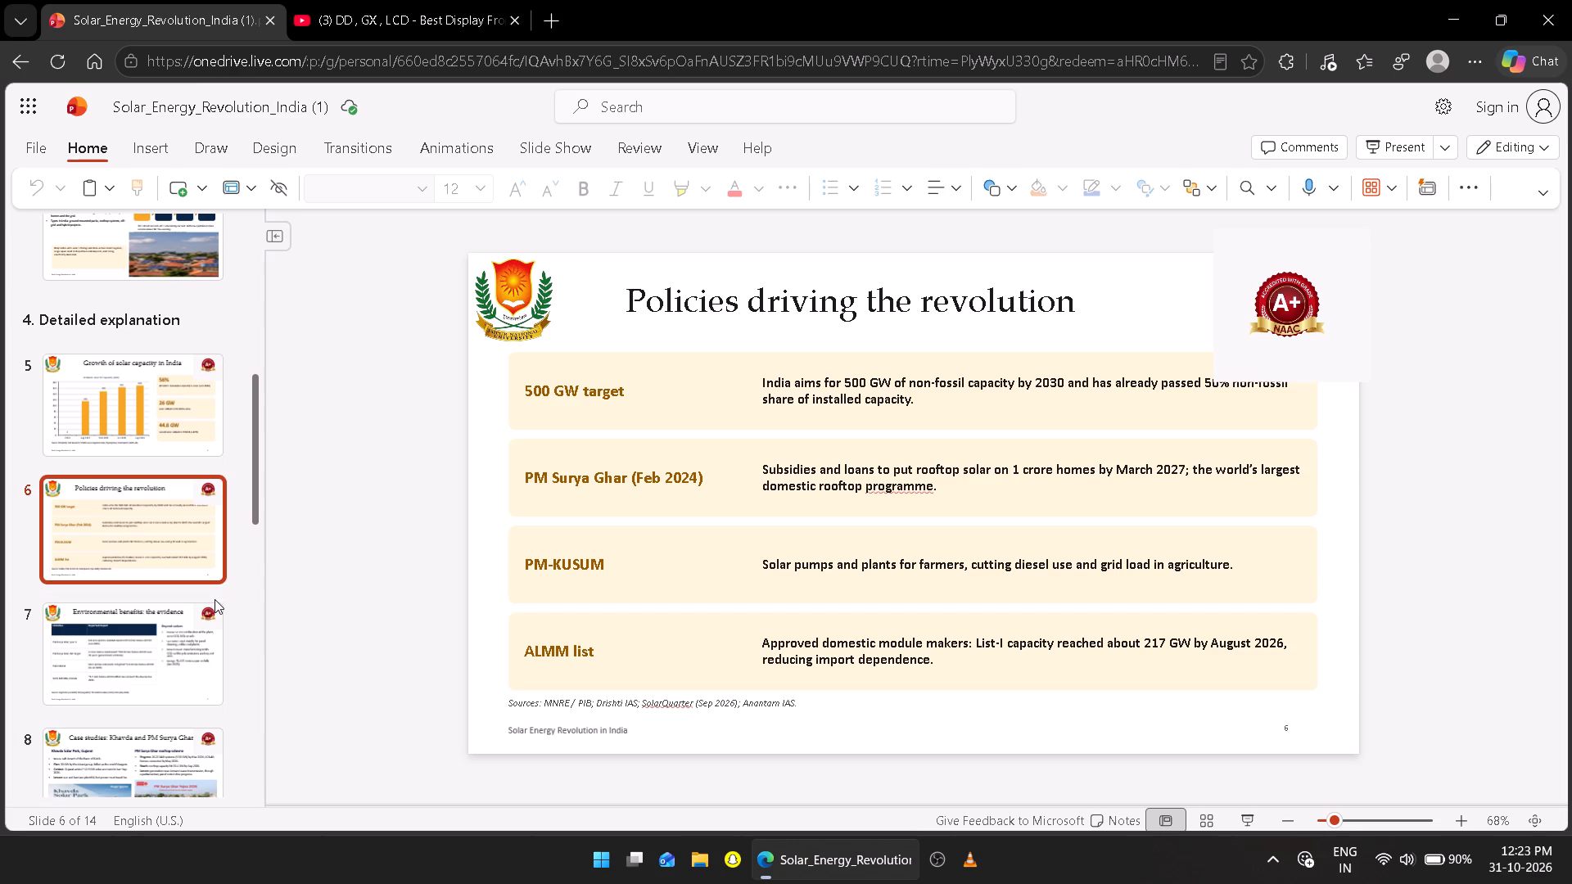
pyautogui.click(93, 666)
pyautogui.scroll(-1, 93, 666)
pyautogui.click(92, 636)
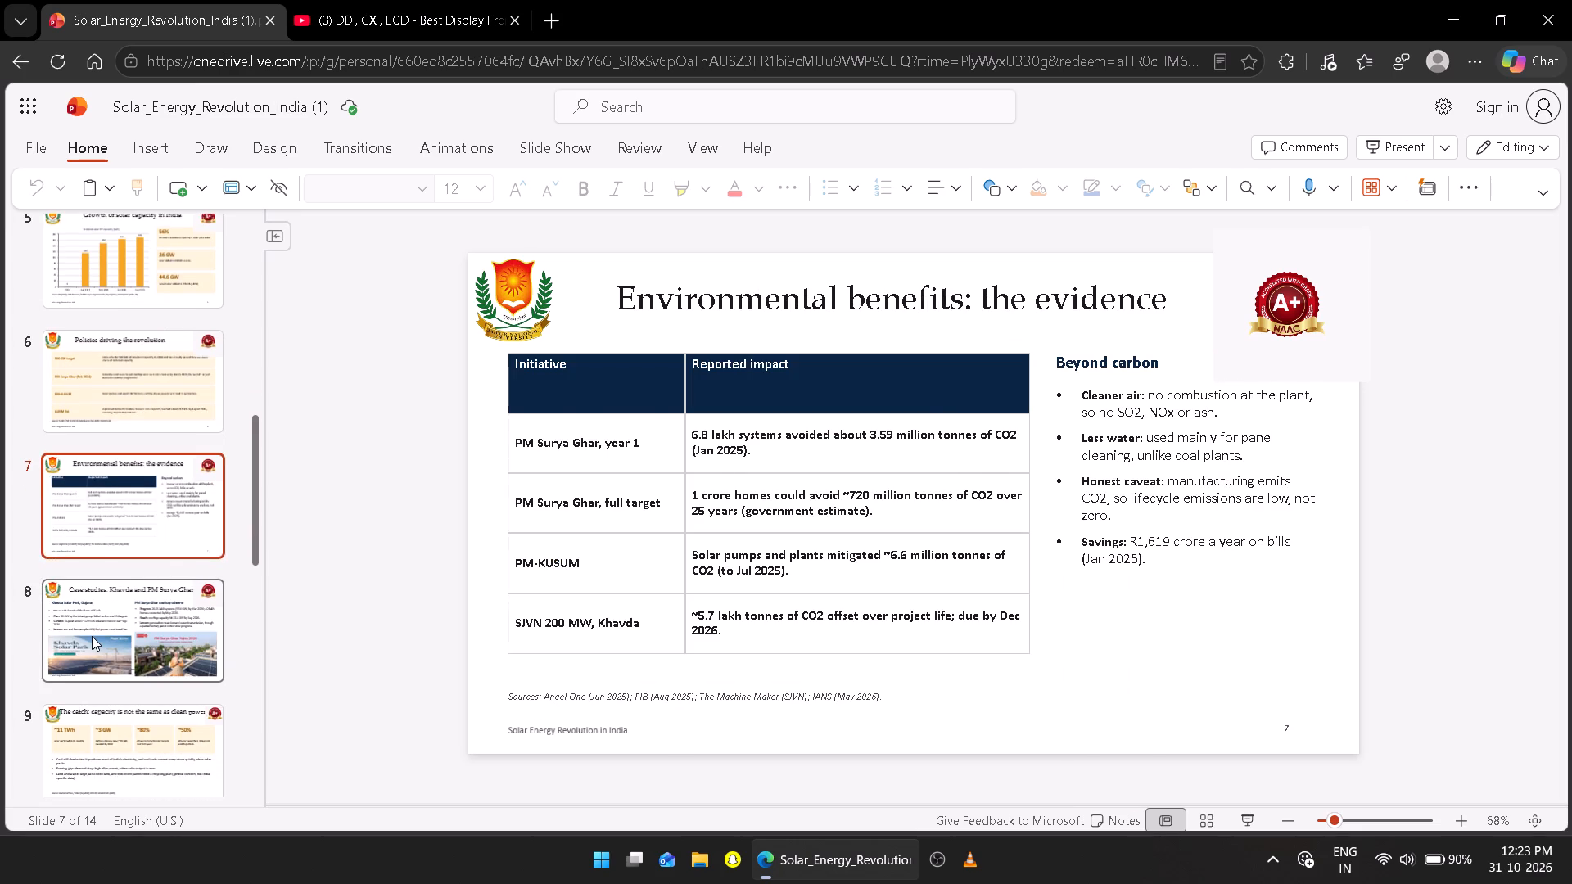
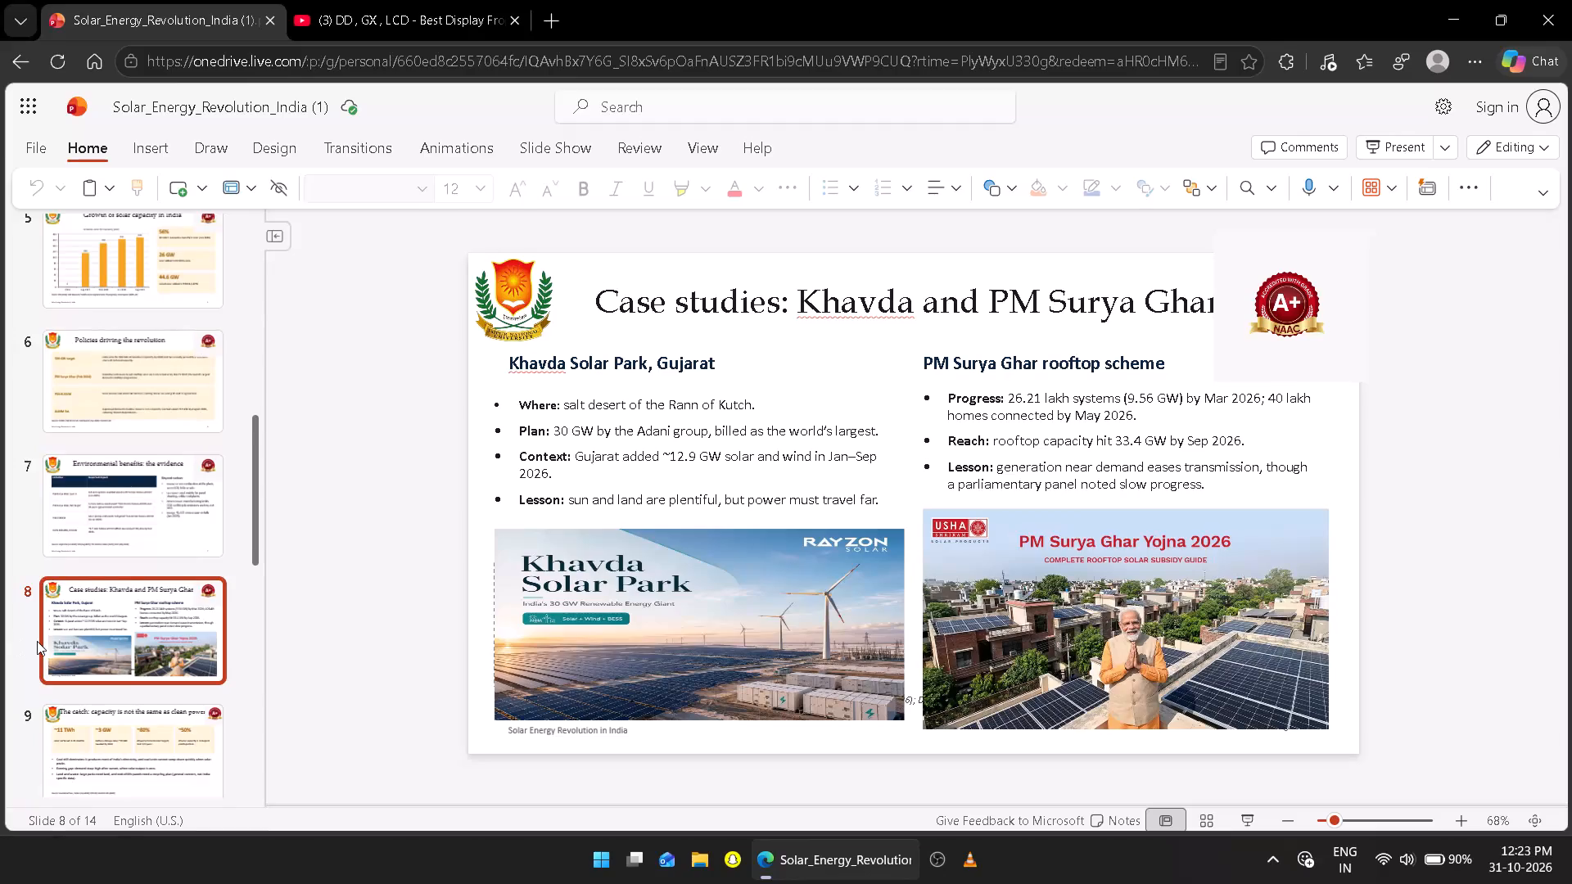
# Examine the slide on the catch that capacity is not clean power, and return to the Khavda and PM Surya Ghar case studies.
pyautogui.scroll(-1, 37, 641)
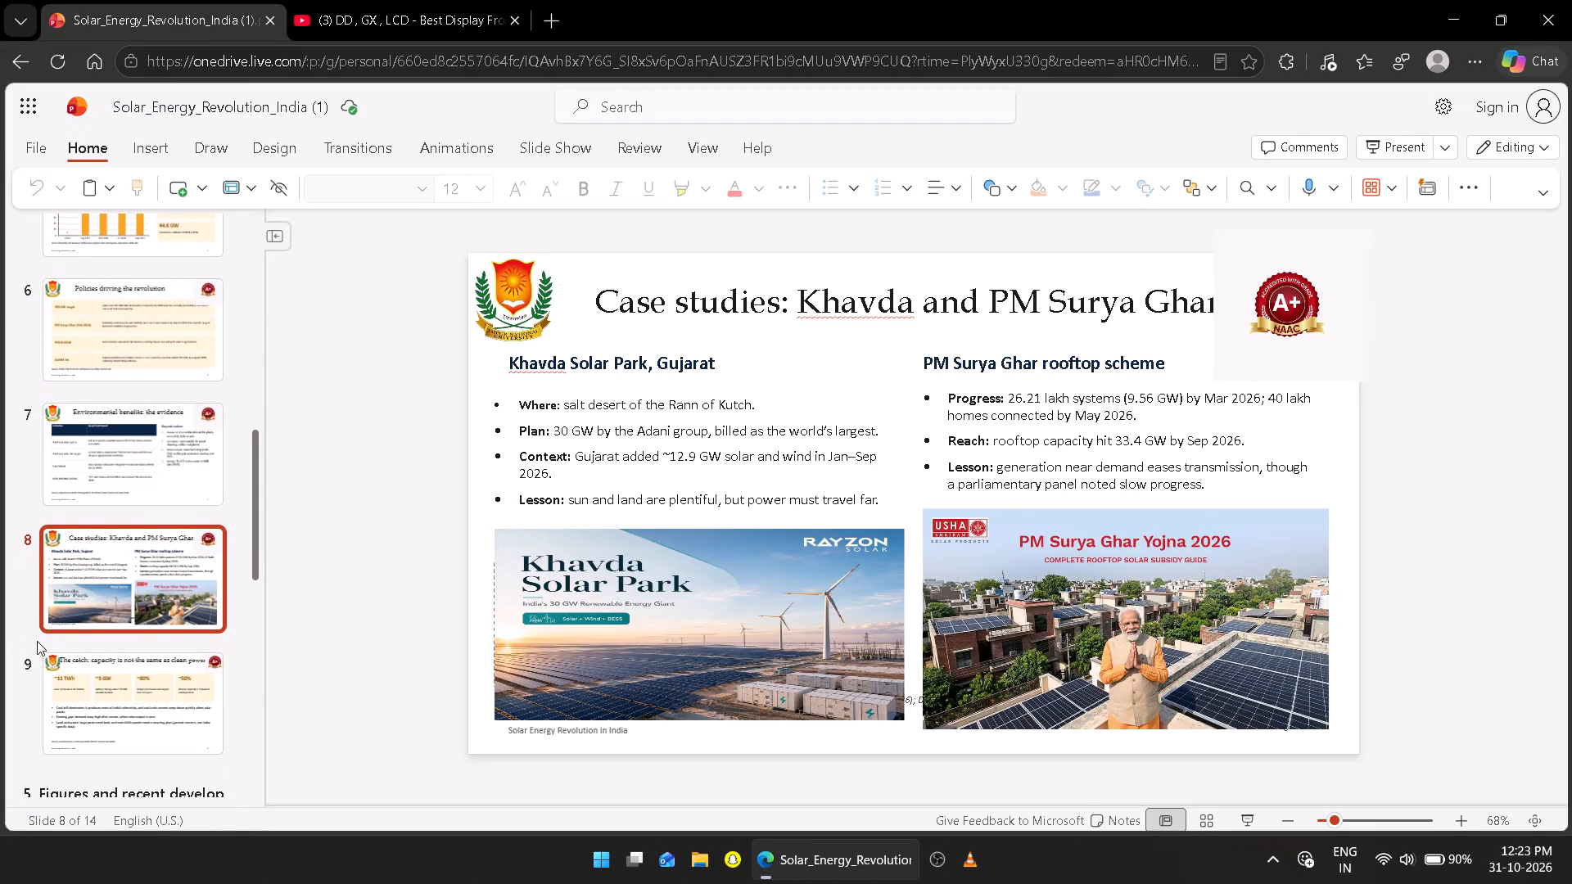
pyautogui.scroll(-2, 37, 641)
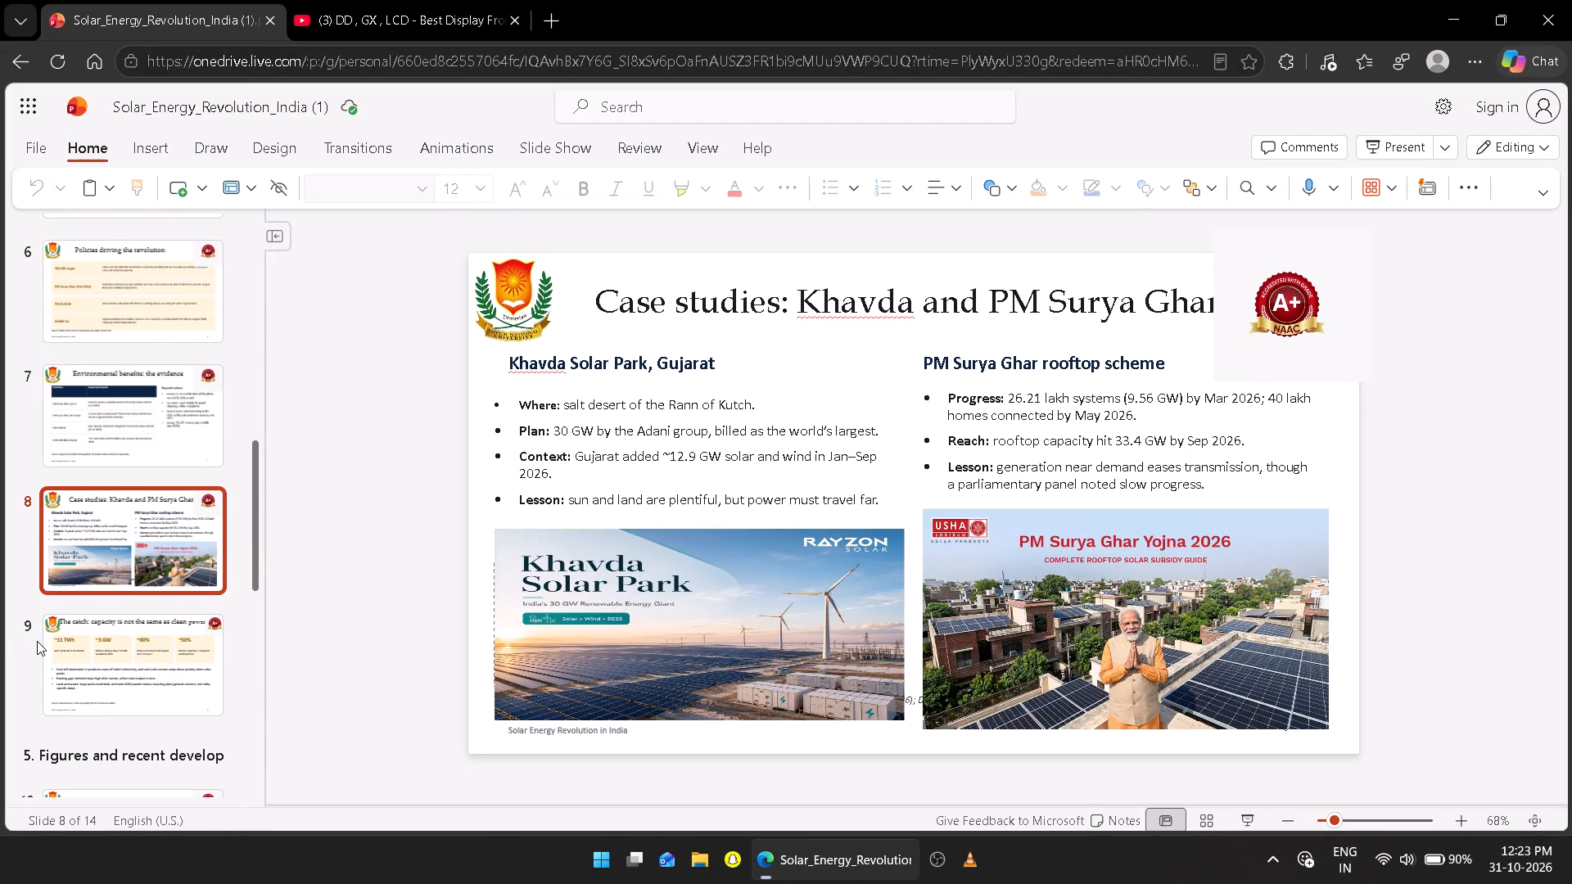
pyautogui.scroll(-2, 37, 641)
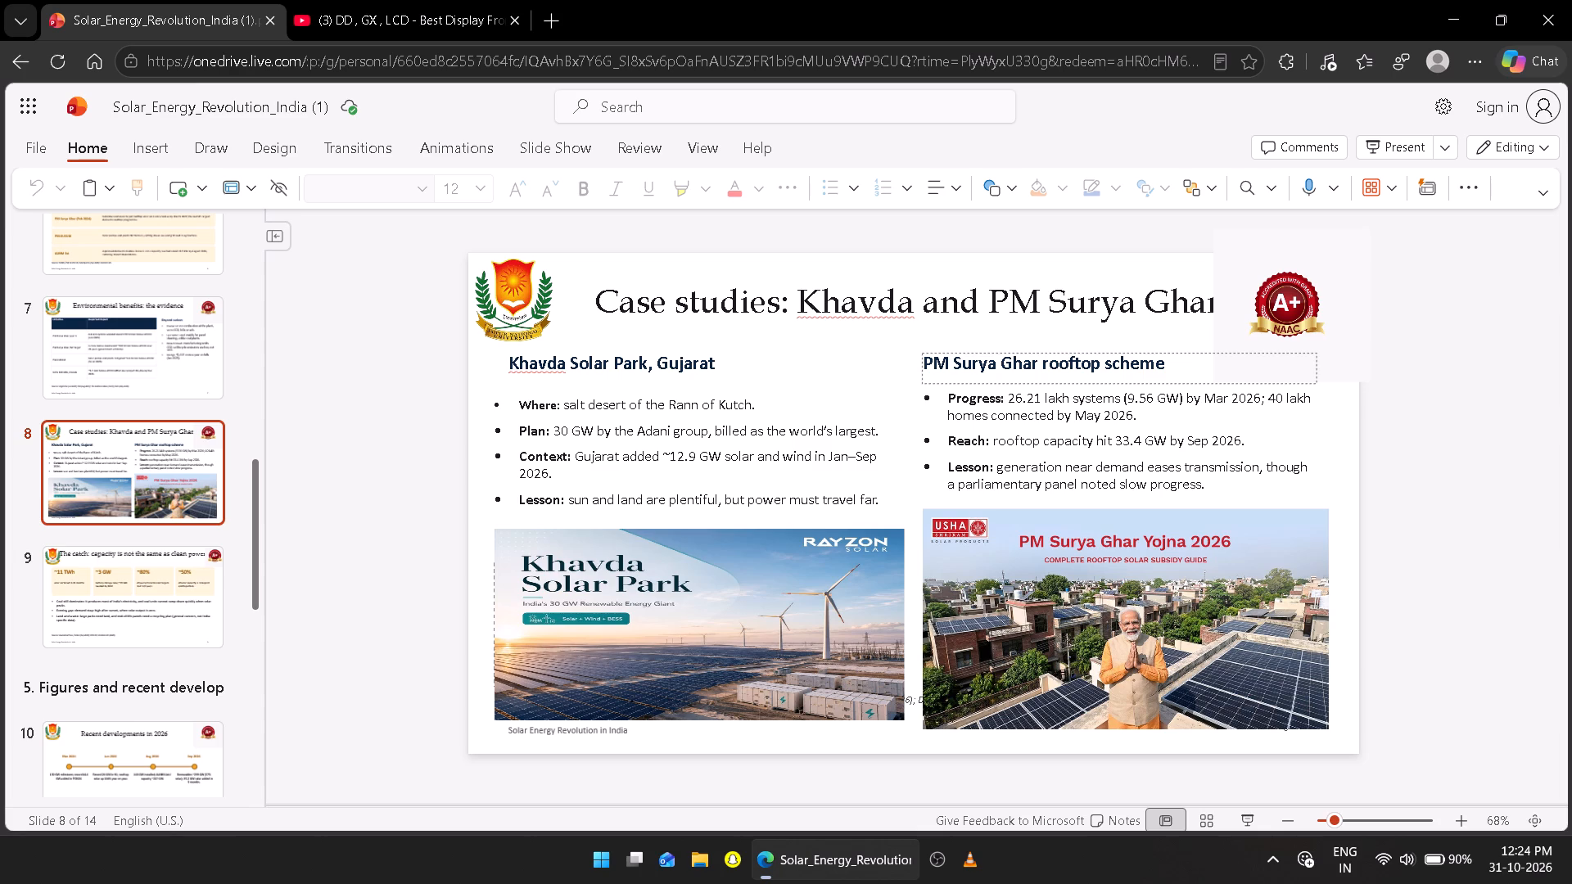
pyautogui.scroll(-1, 1019, 370)
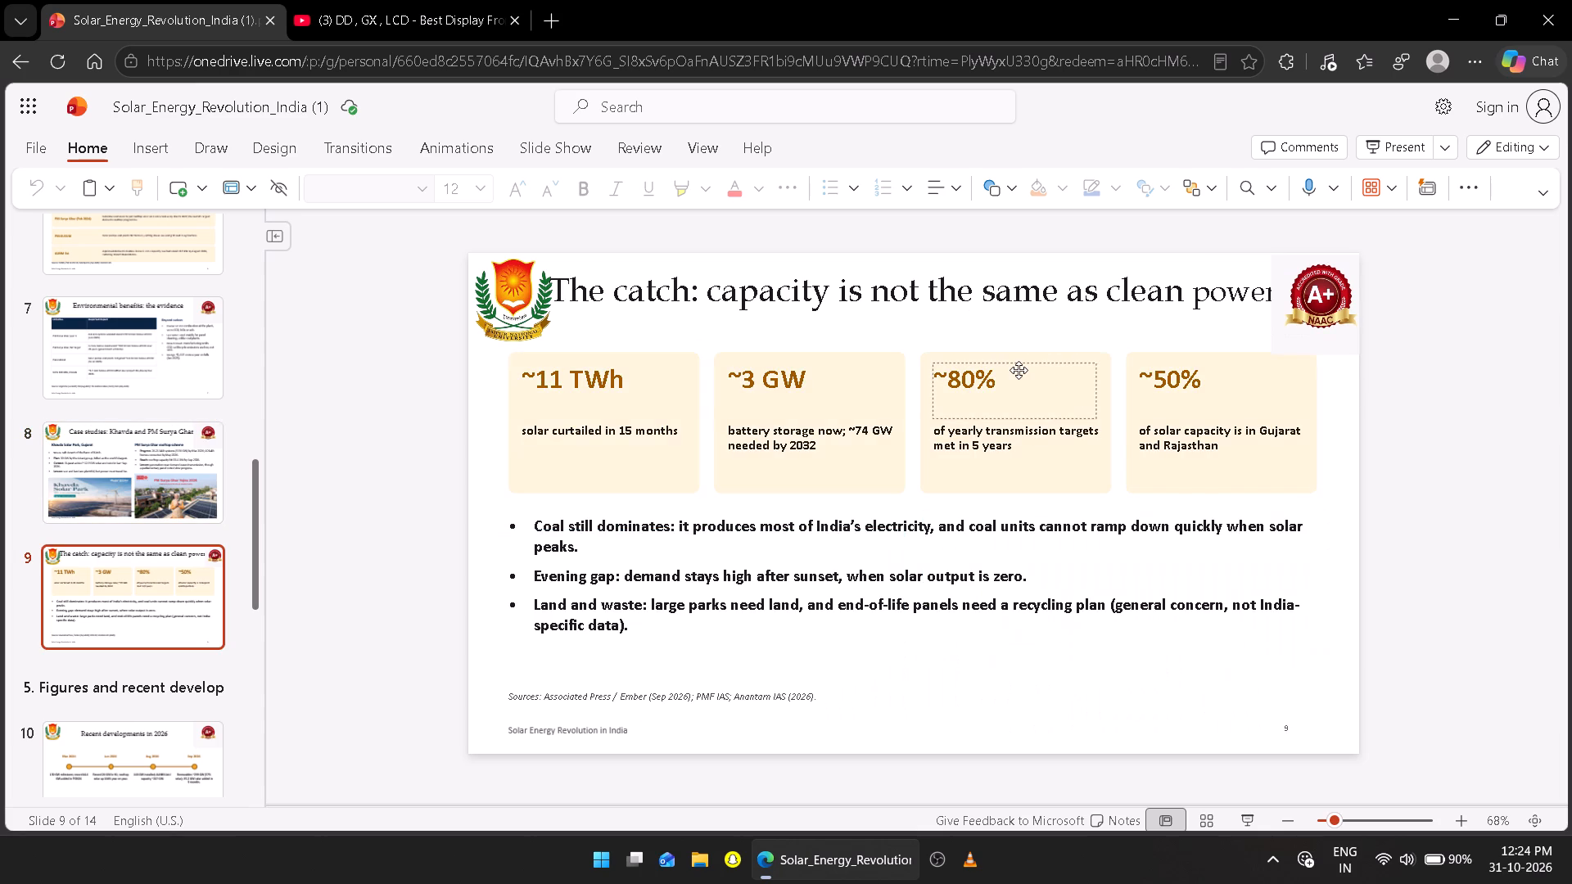
pyautogui.scroll(1, 1019, 370)
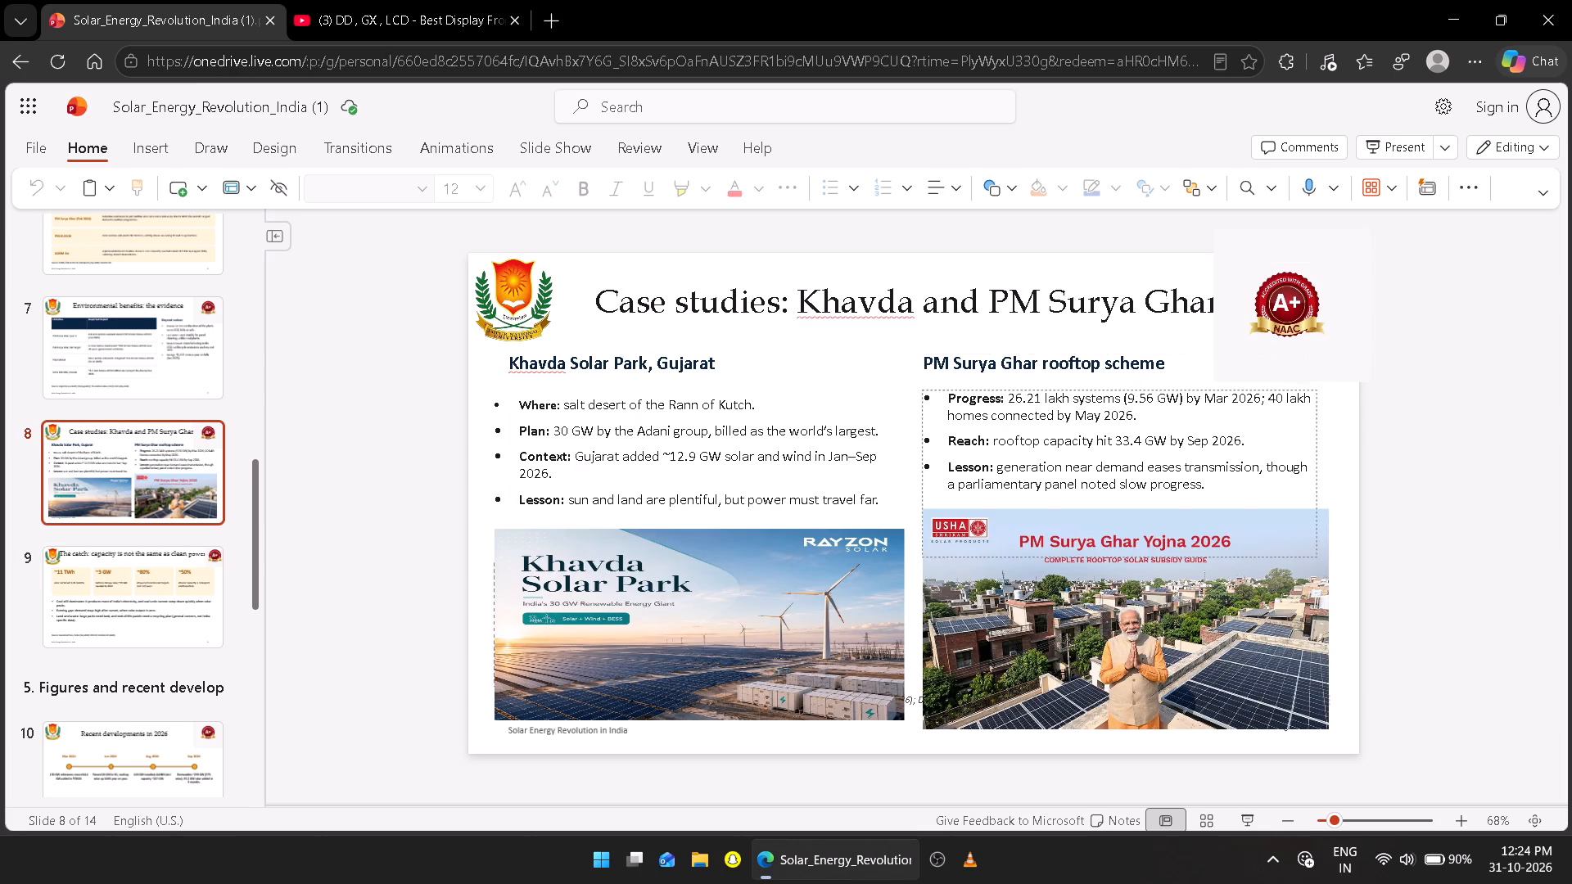
# Skim the remaining slide thumbnails, from recent developments and energy mix through the conclusion, references and Thank You slides.
pyautogui.click(1331, 822)
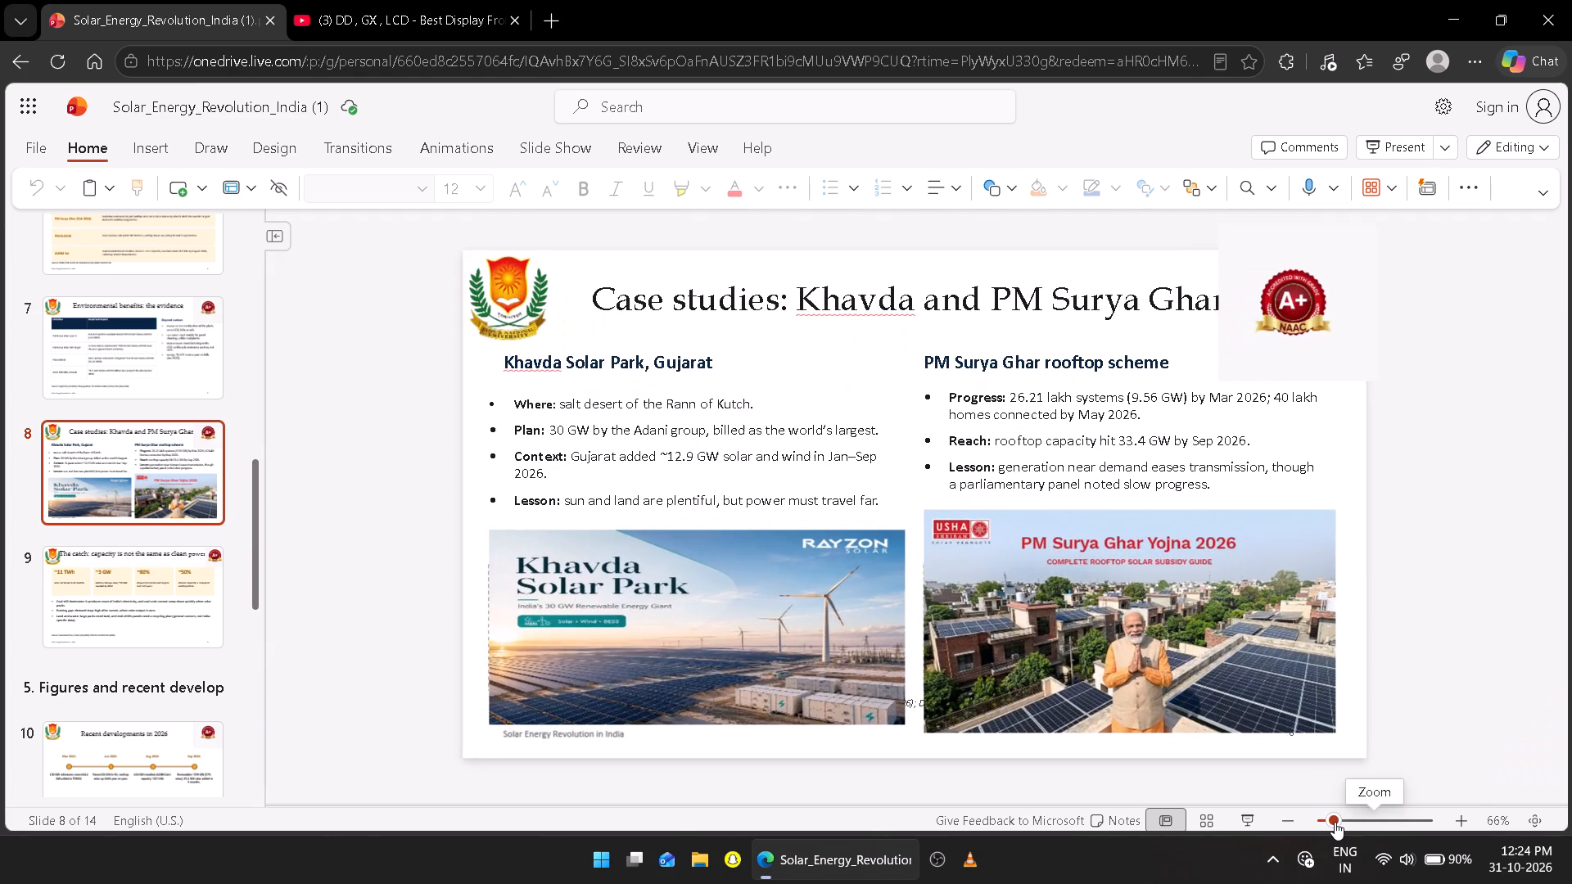
pyautogui.scroll(-2, 101, 566)
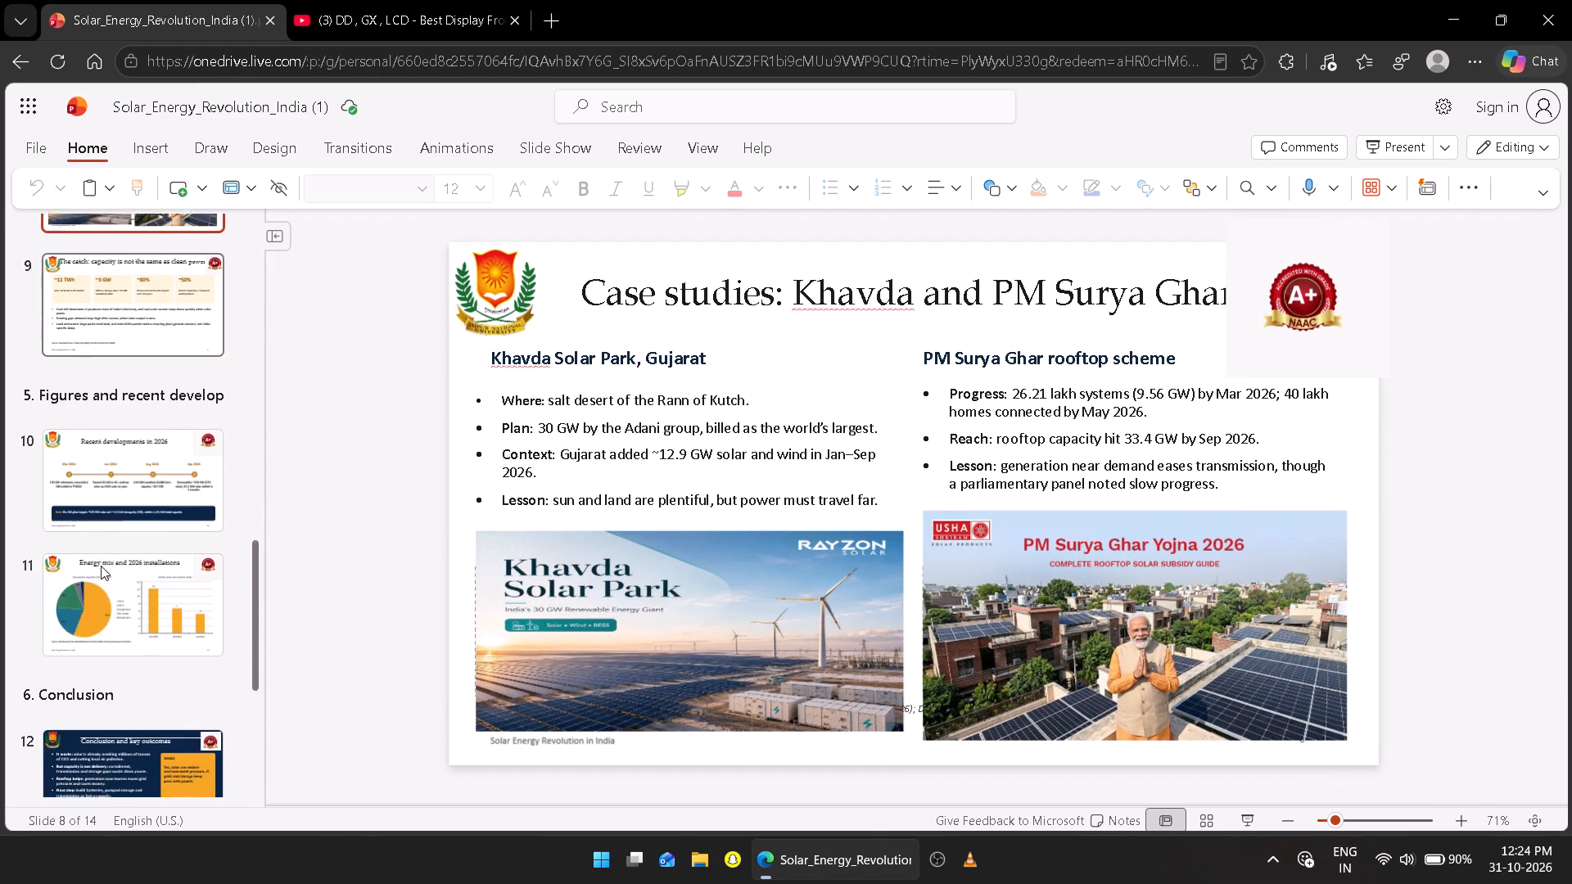
pyautogui.scroll(-3, 101, 566)
pyautogui.scroll(8, 101, 566)
pyautogui.scroll(-8, 101, 566)
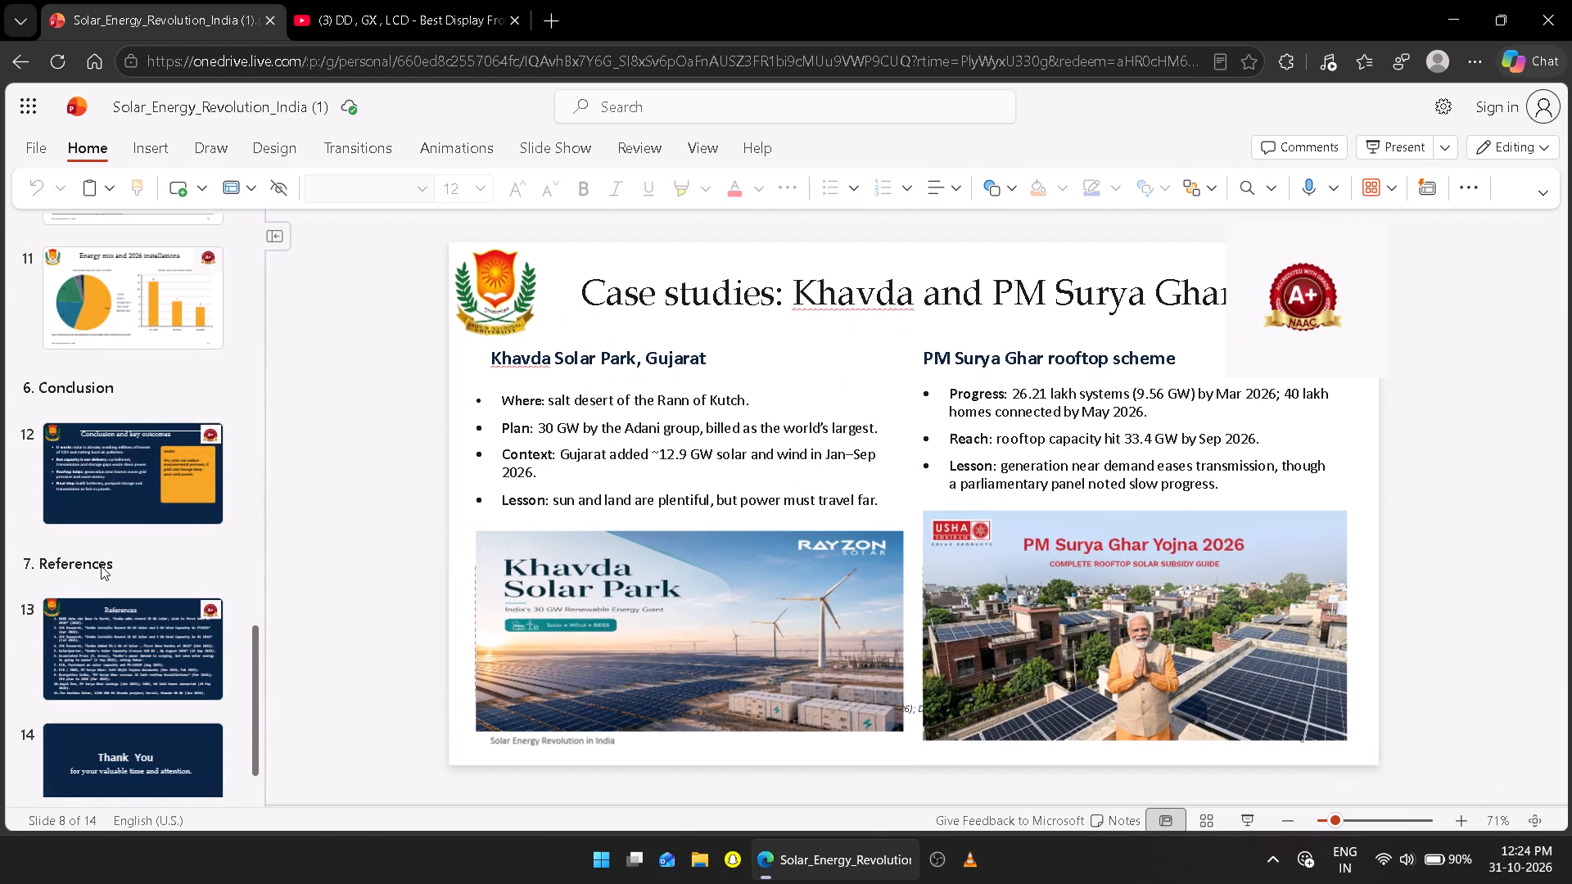
pyautogui.scroll(6, 101, 566)
pyautogui.scroll(3, 140, 250)
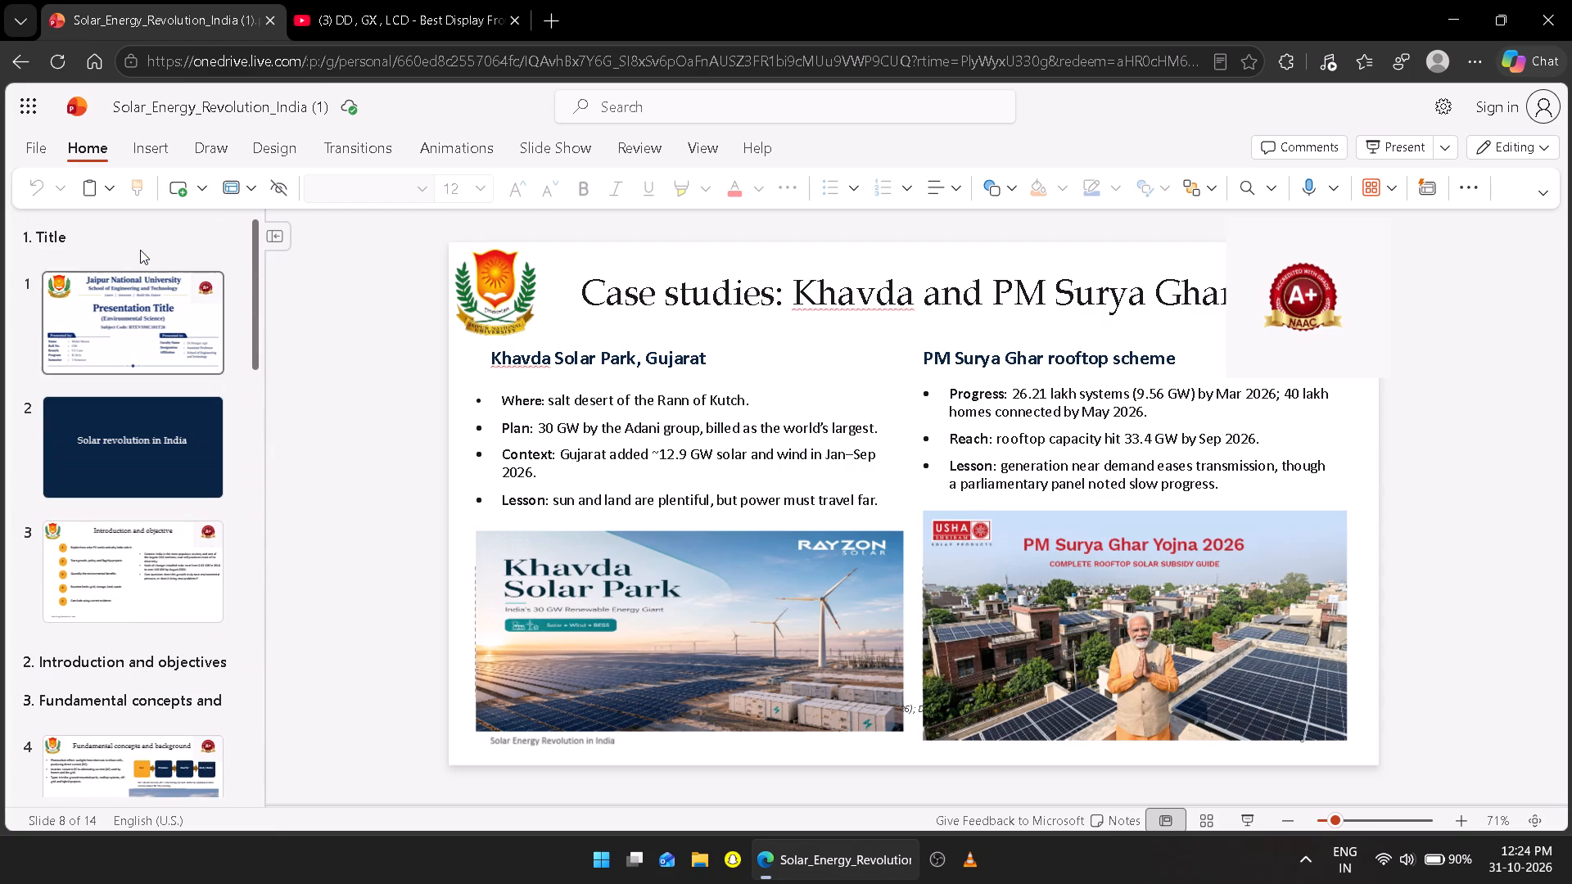
# Go back to the start of the presentation and review the title slide and the Introduction and objective slide.
pyautogui.click(165, 333)
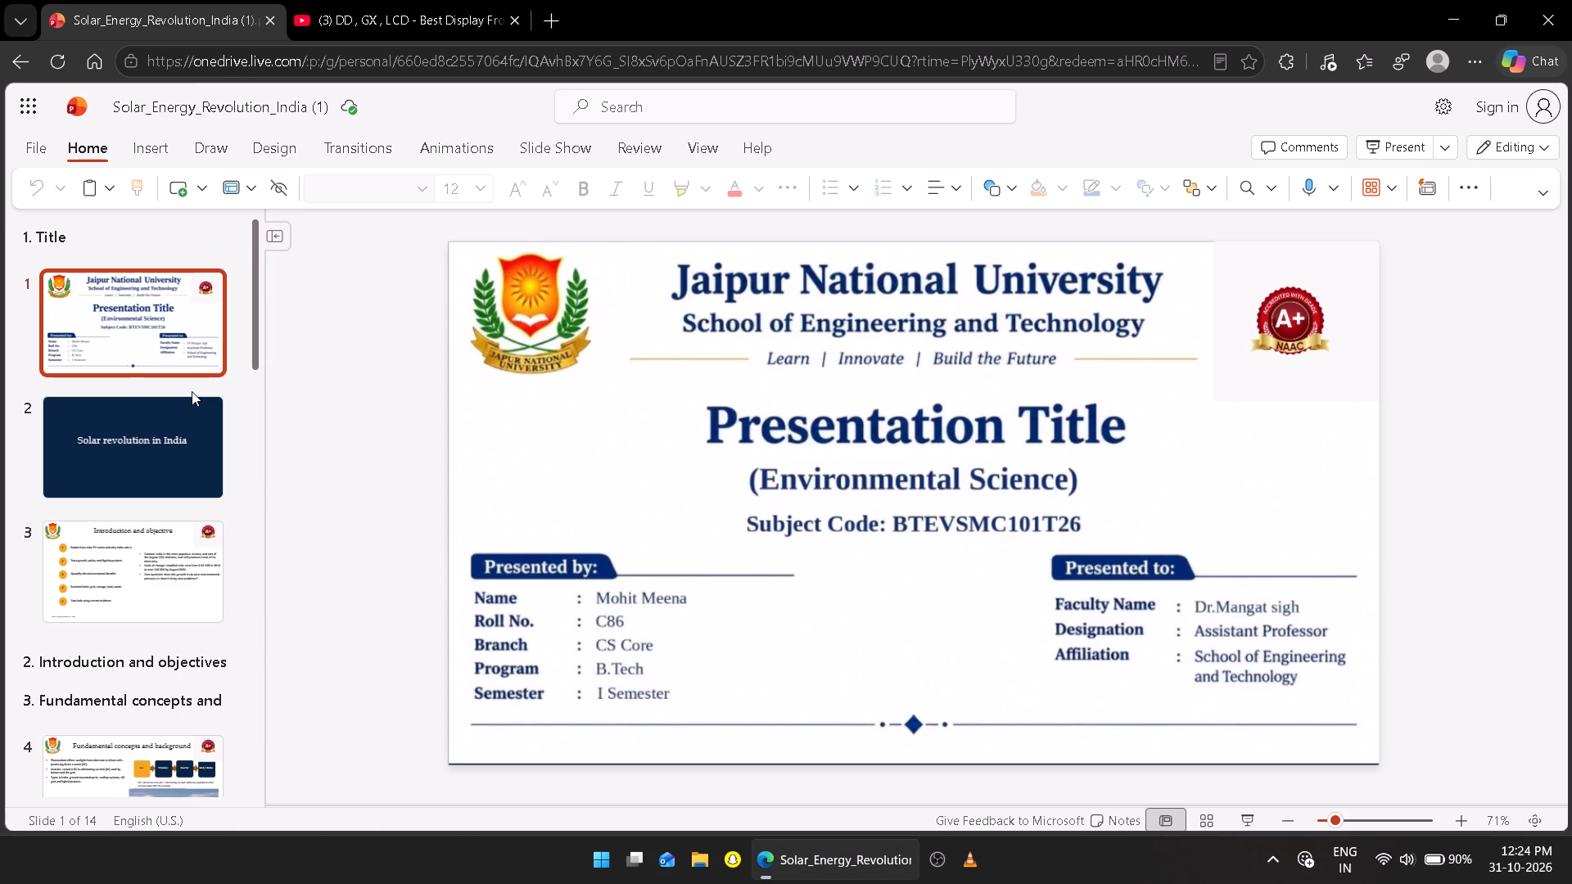
pyautogui.scroll(1, 192, 391)
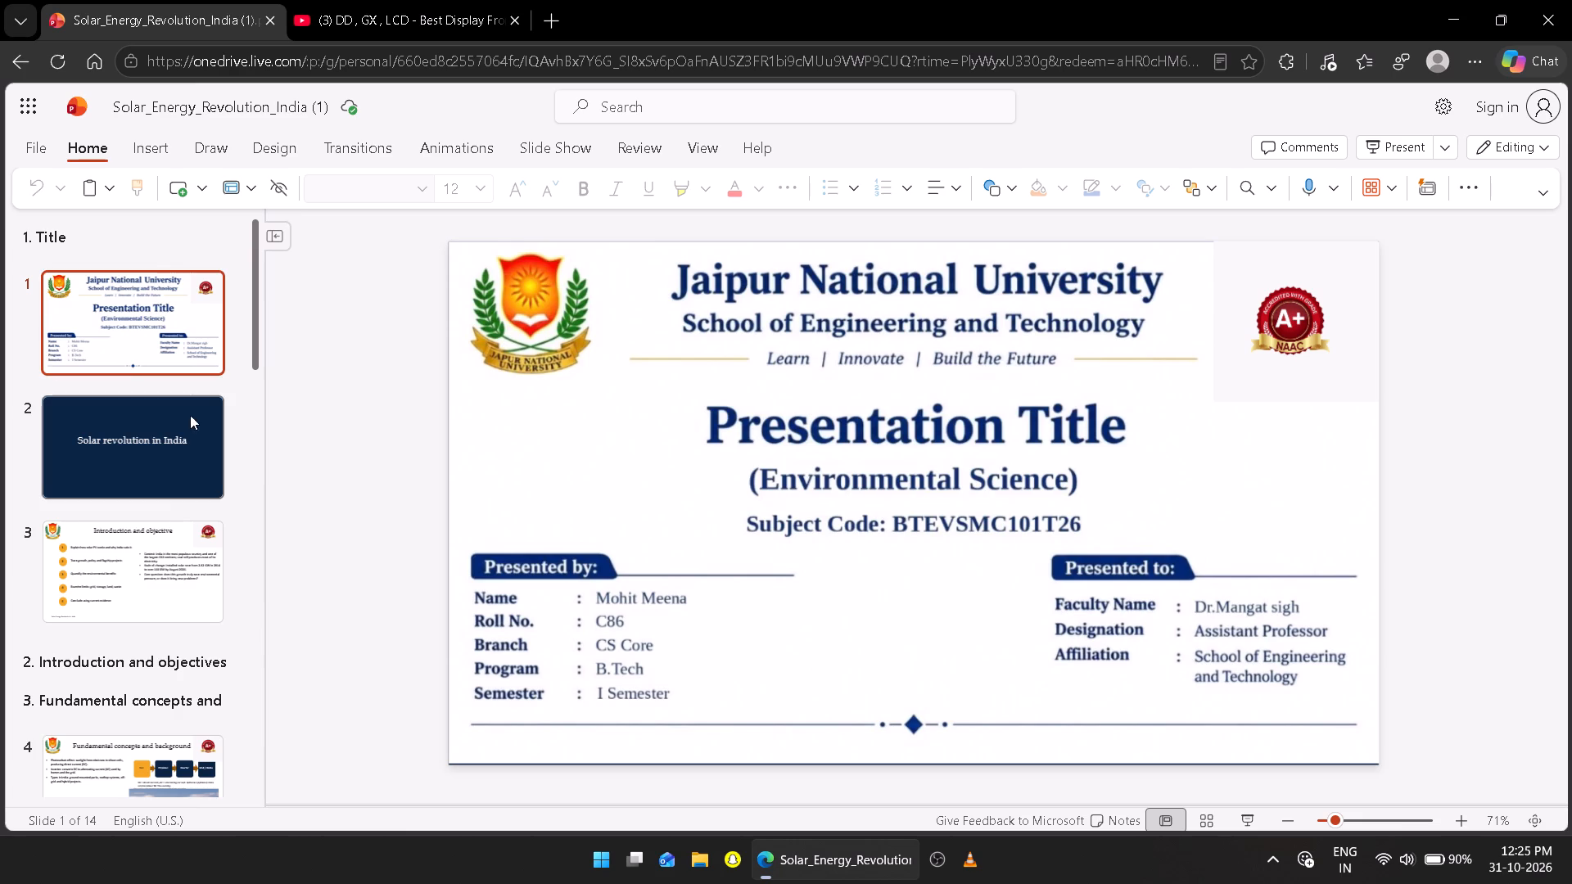
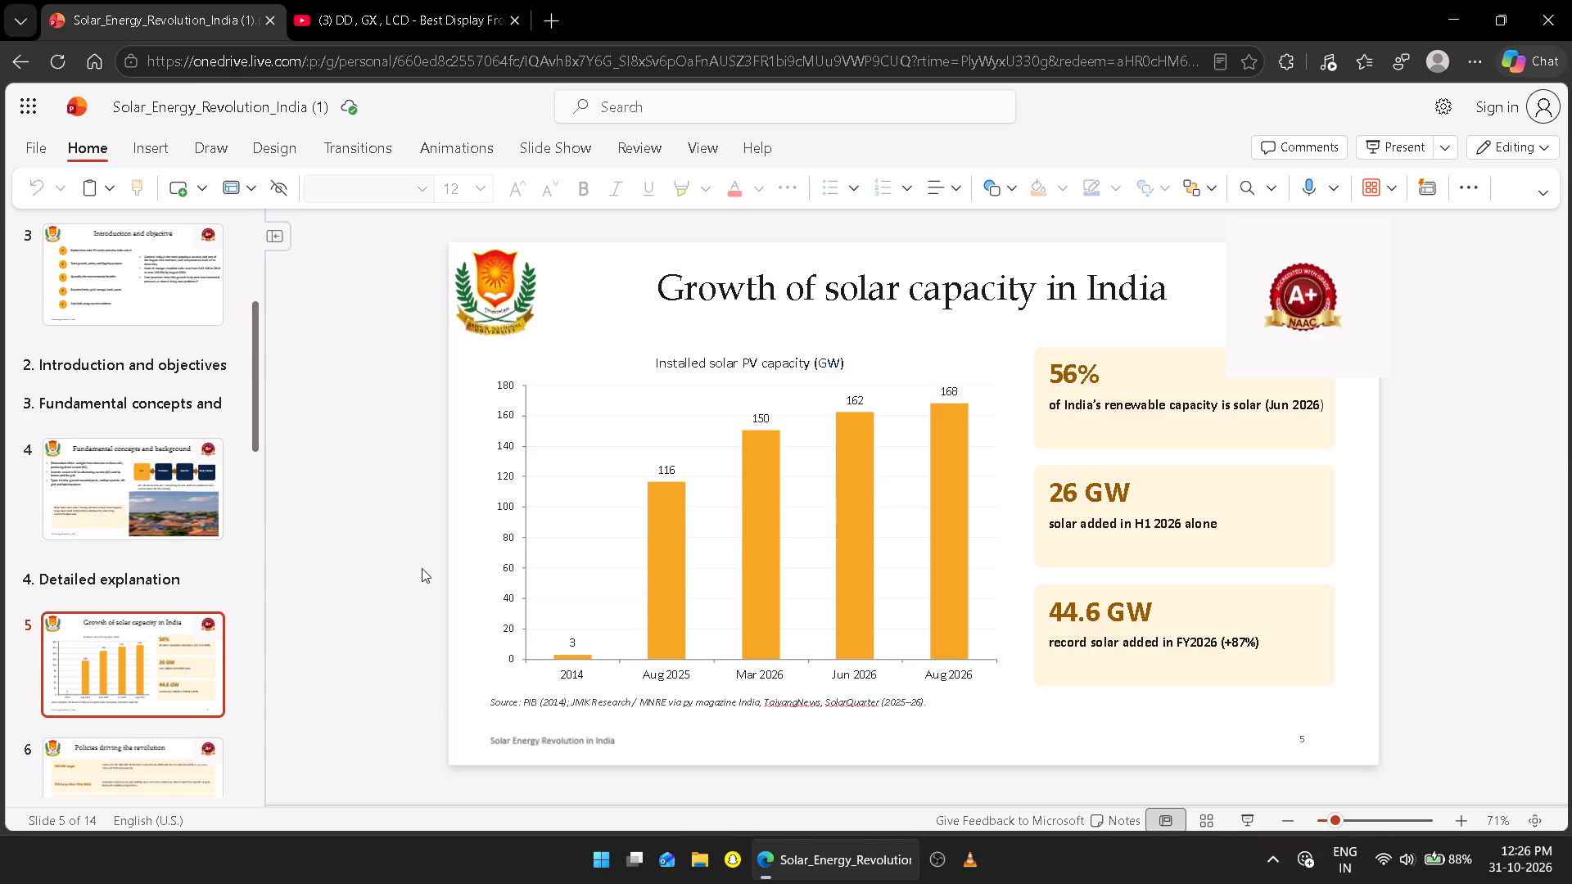
# Search the web in a new browser tab for "what is the misson of india of solar power production till 2030?".
pyautogui.click(551, 16)
pyautogui.write('what is h')
pyautogui.press('BackSpace')
pyautogui.write('the mus')
pyautogui.press('BackSpace')
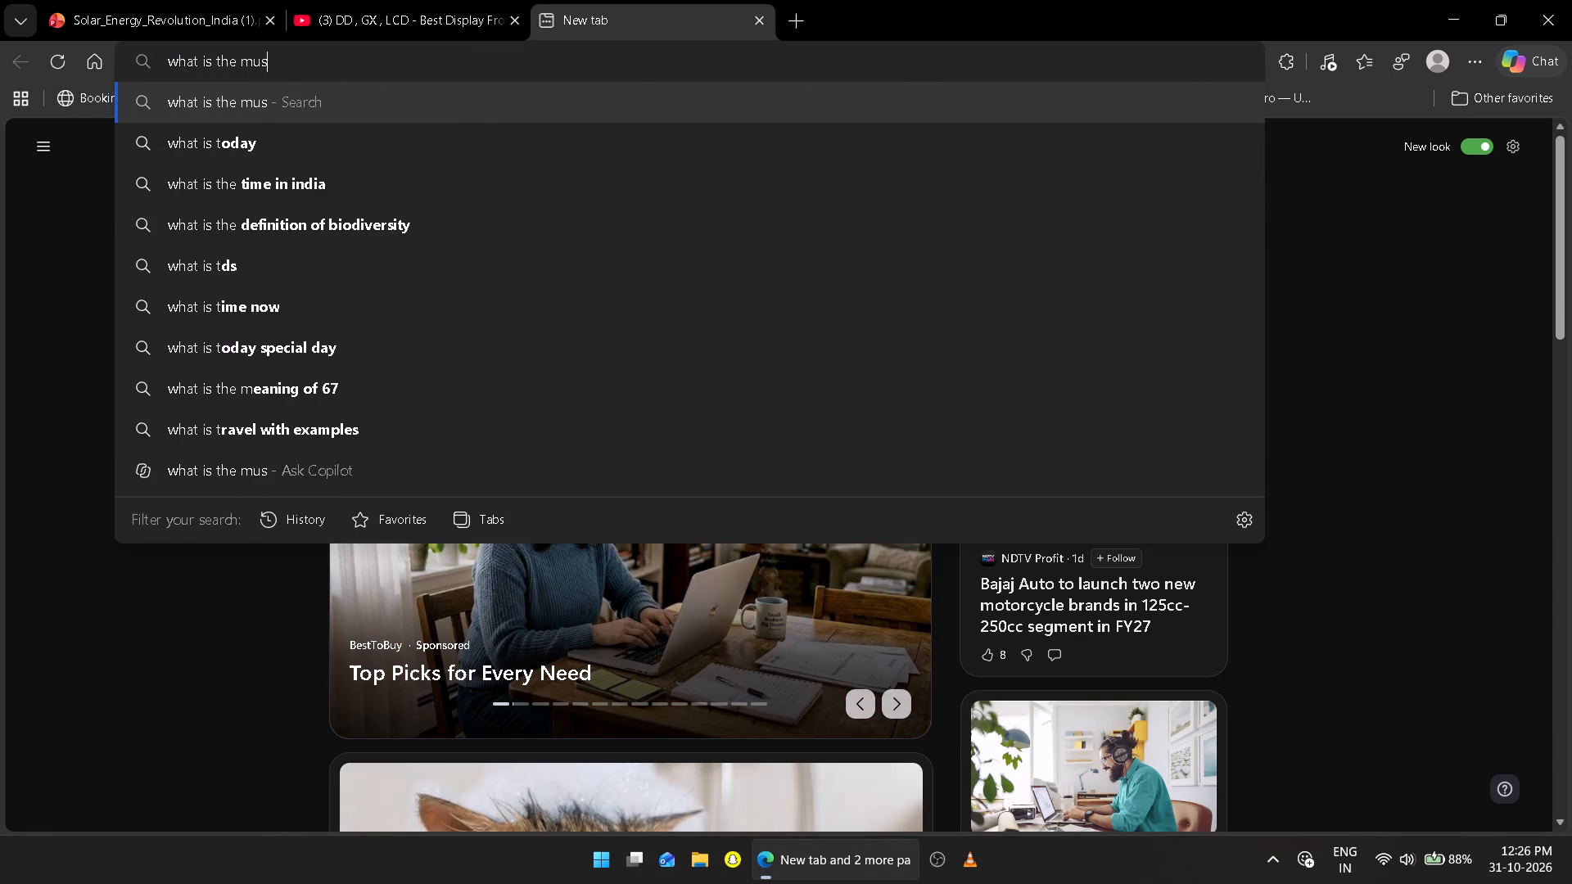
pyautogui.press('BackSpace')
pyautogui.write('isson of inda')
pyautogui.press('BackSpace')
pyautogui.write('ia')
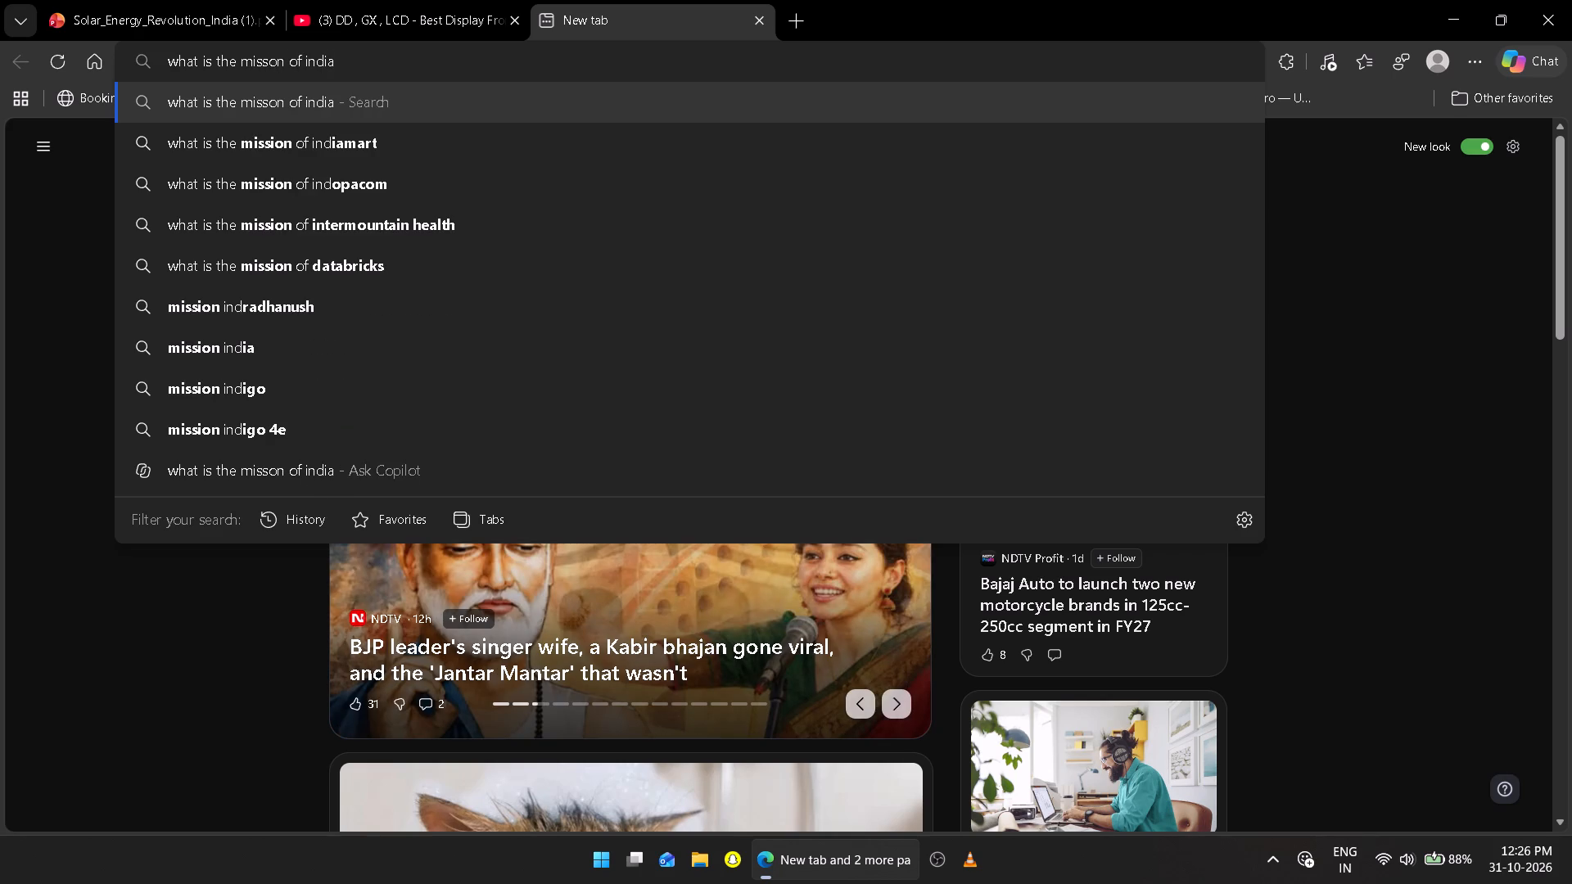
pyautogui.press('space')
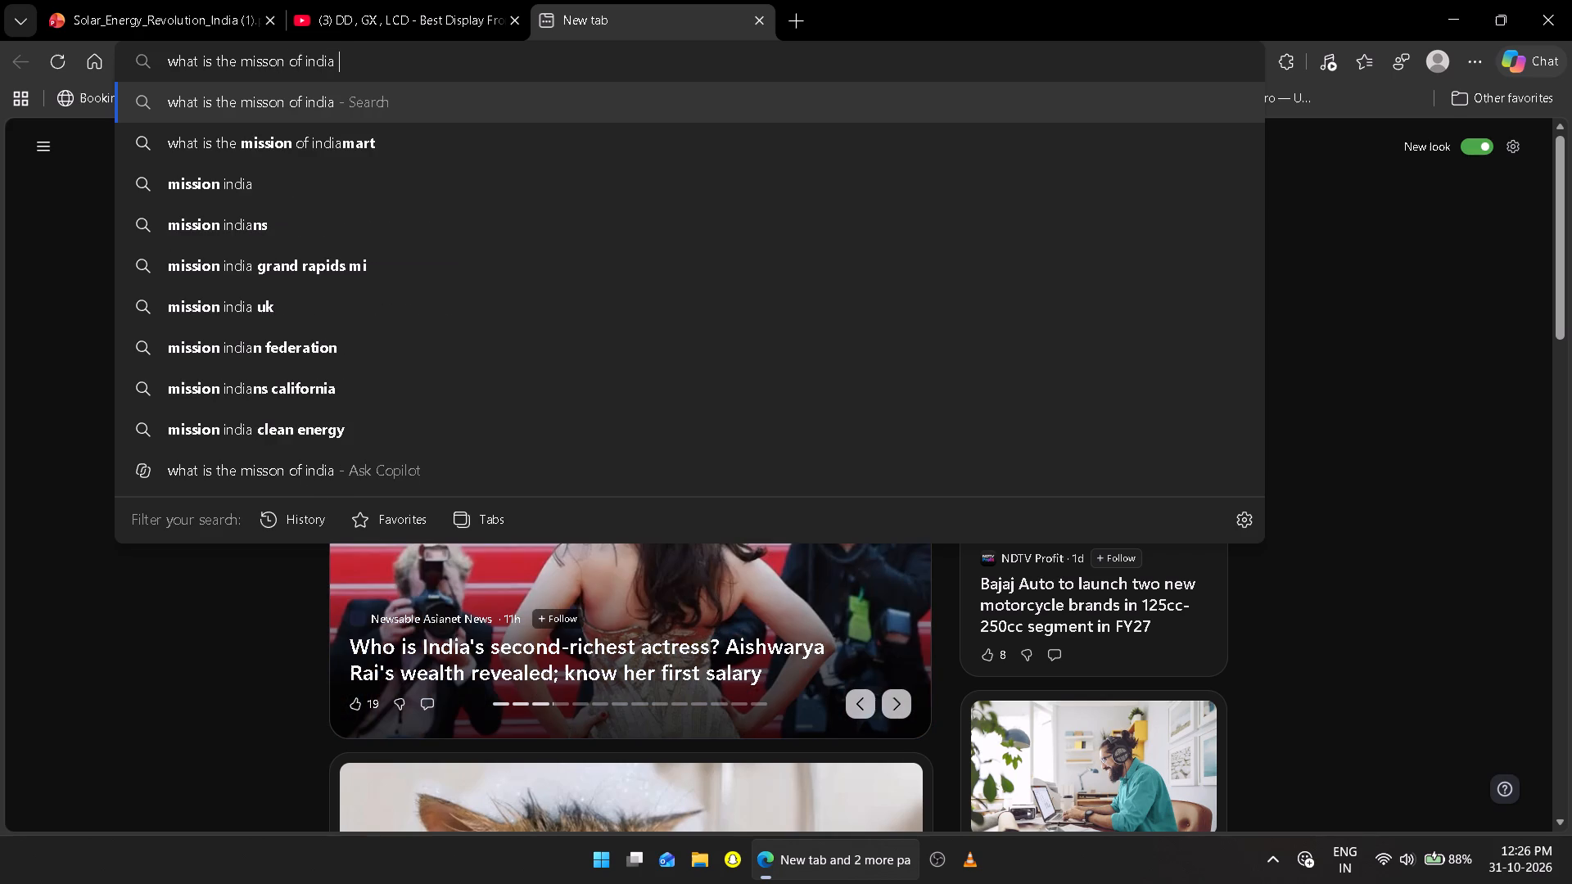
pyautogui.write('of solar')
pyautogui.press('space')
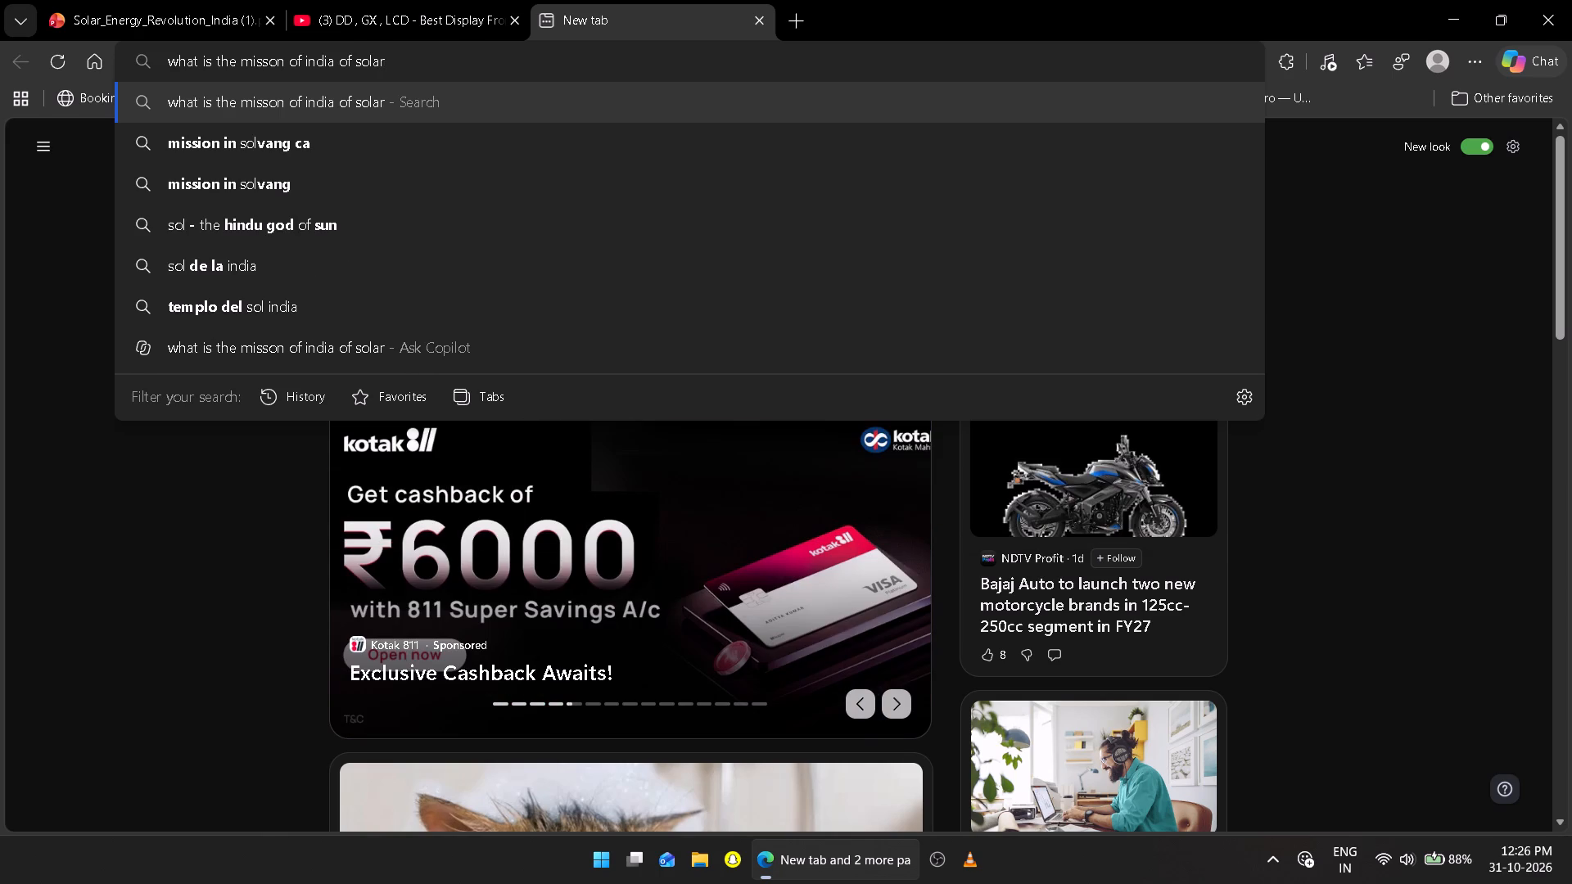
pyautogui.write('power pro')
pyautogui.write('duction till 20')
pyautogui.write('30?')
pyautogui.press('Return')
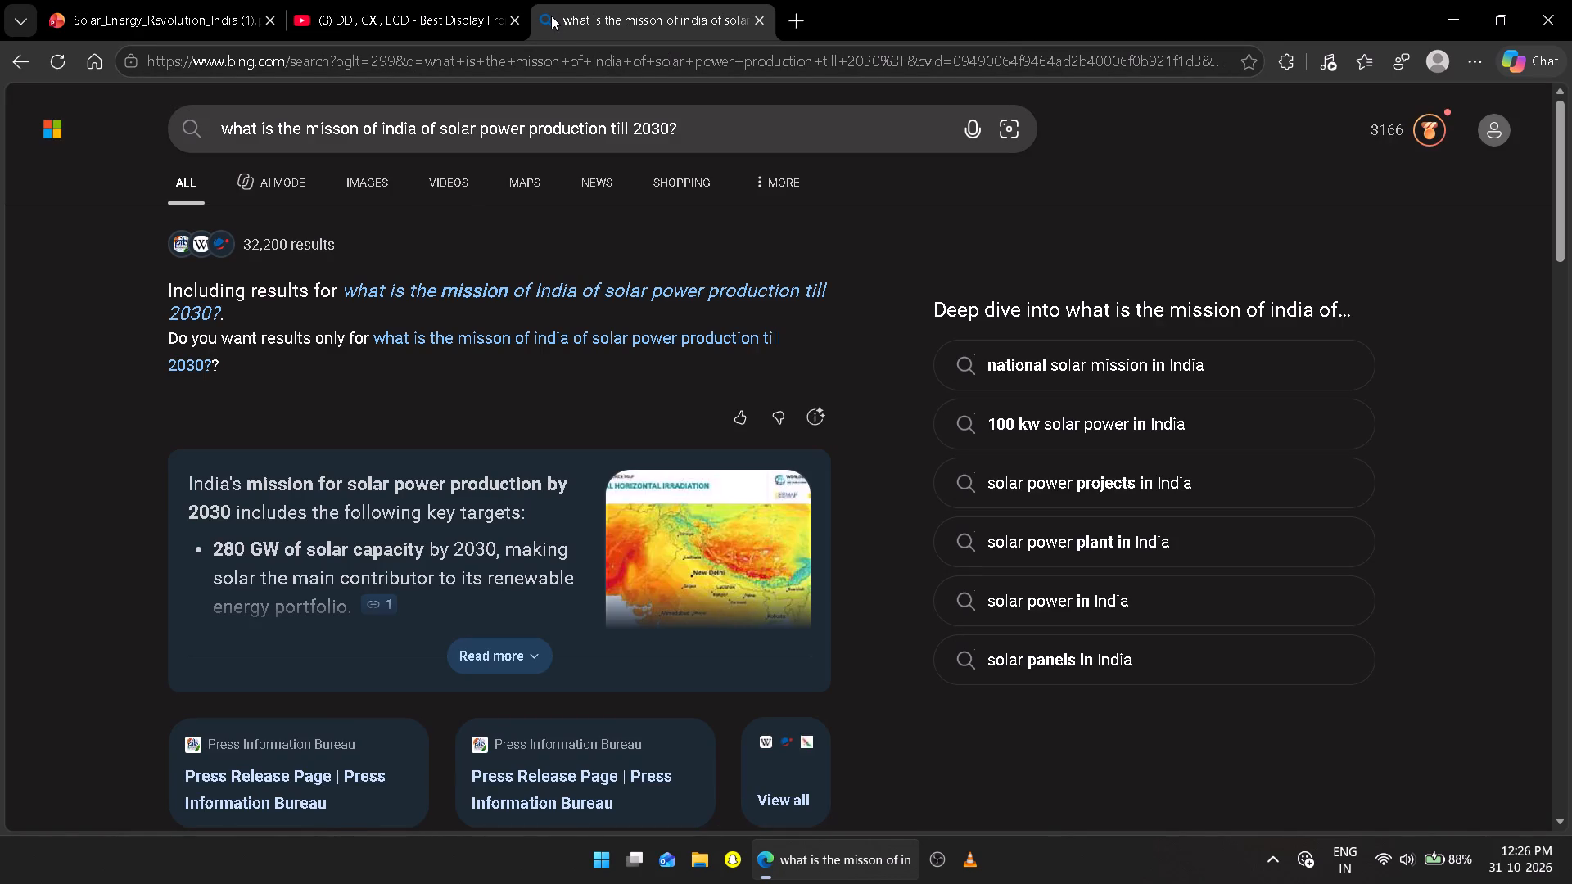
# Expand the search answer on India's 2030 solar targets and check it against the Growth of solar capacity slide.
pyautogui.click(509, 665)
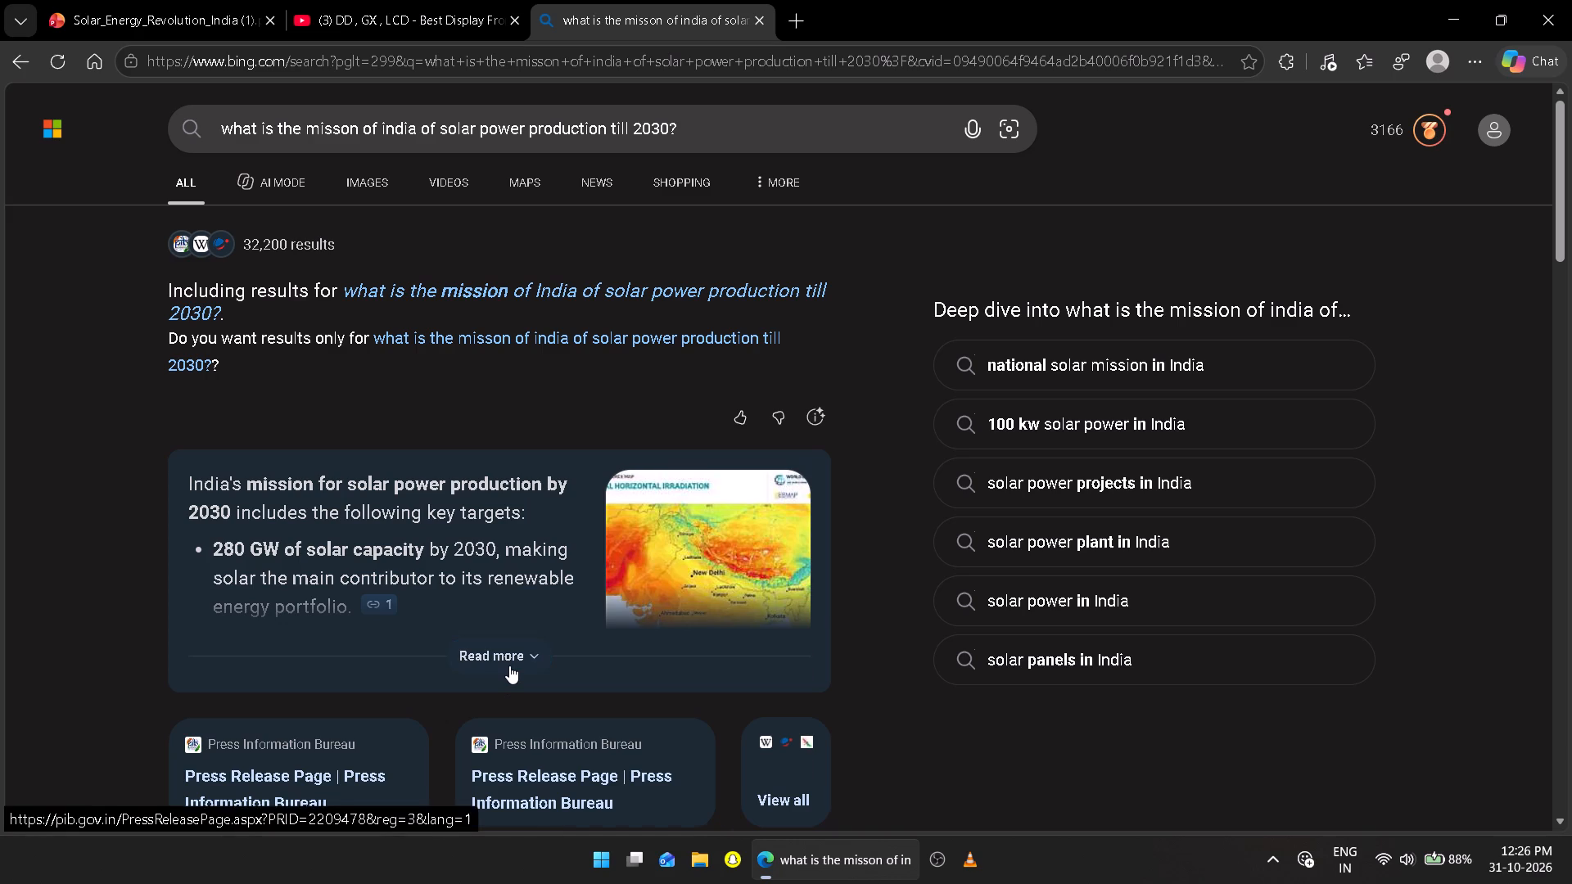
pyautogui.click(97, 566)
pyautogui.scroll(-1, 97, 566)
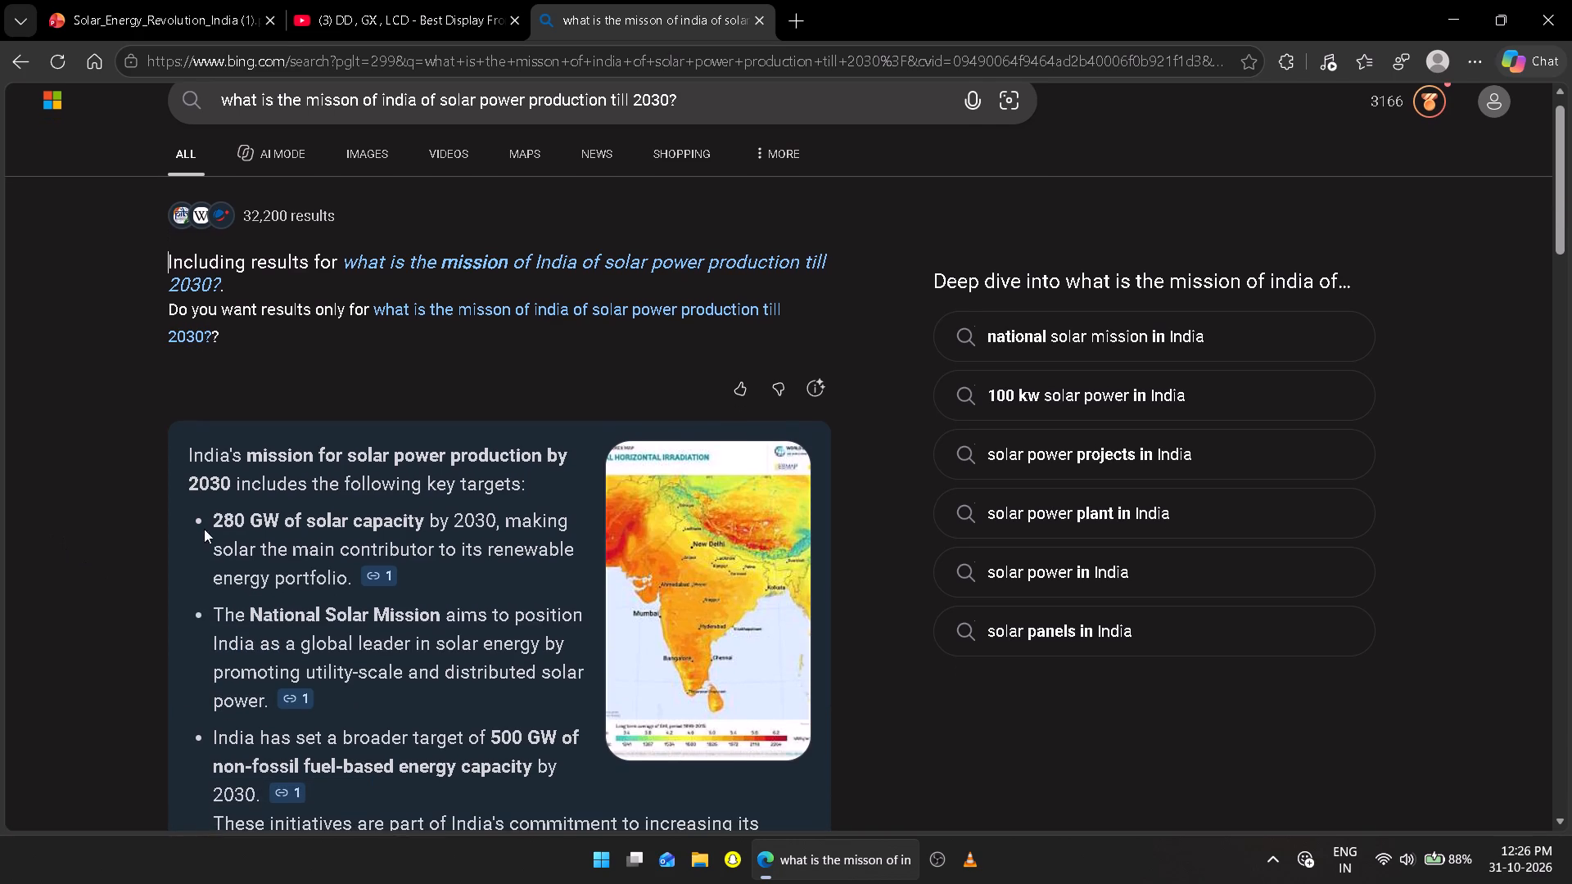
pyautogui.click(154, 0)
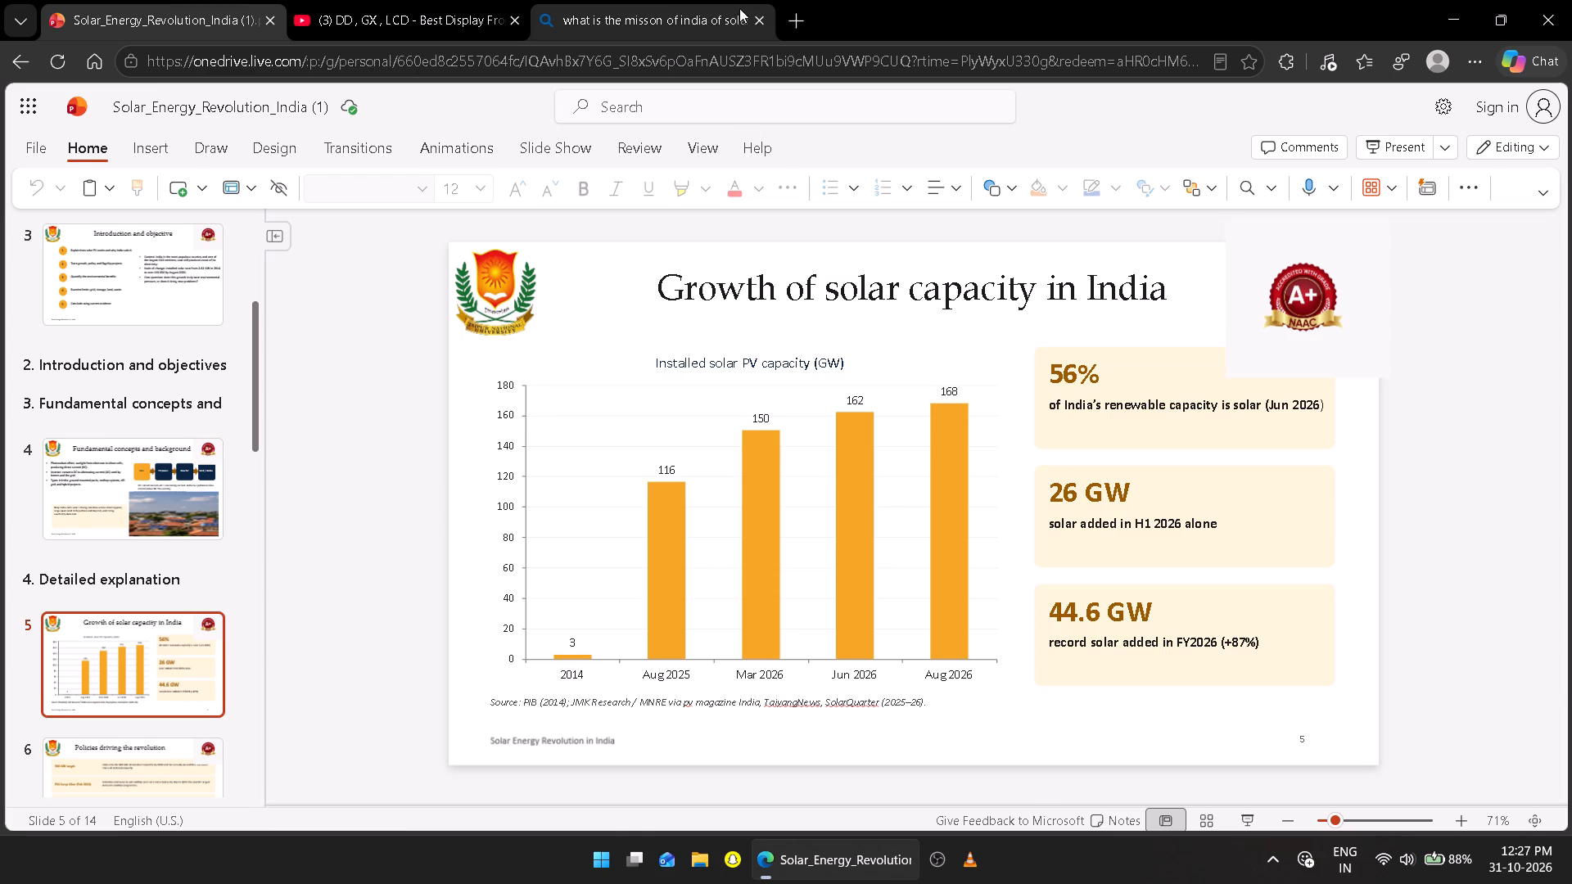
pyautogui.click(681, 0)
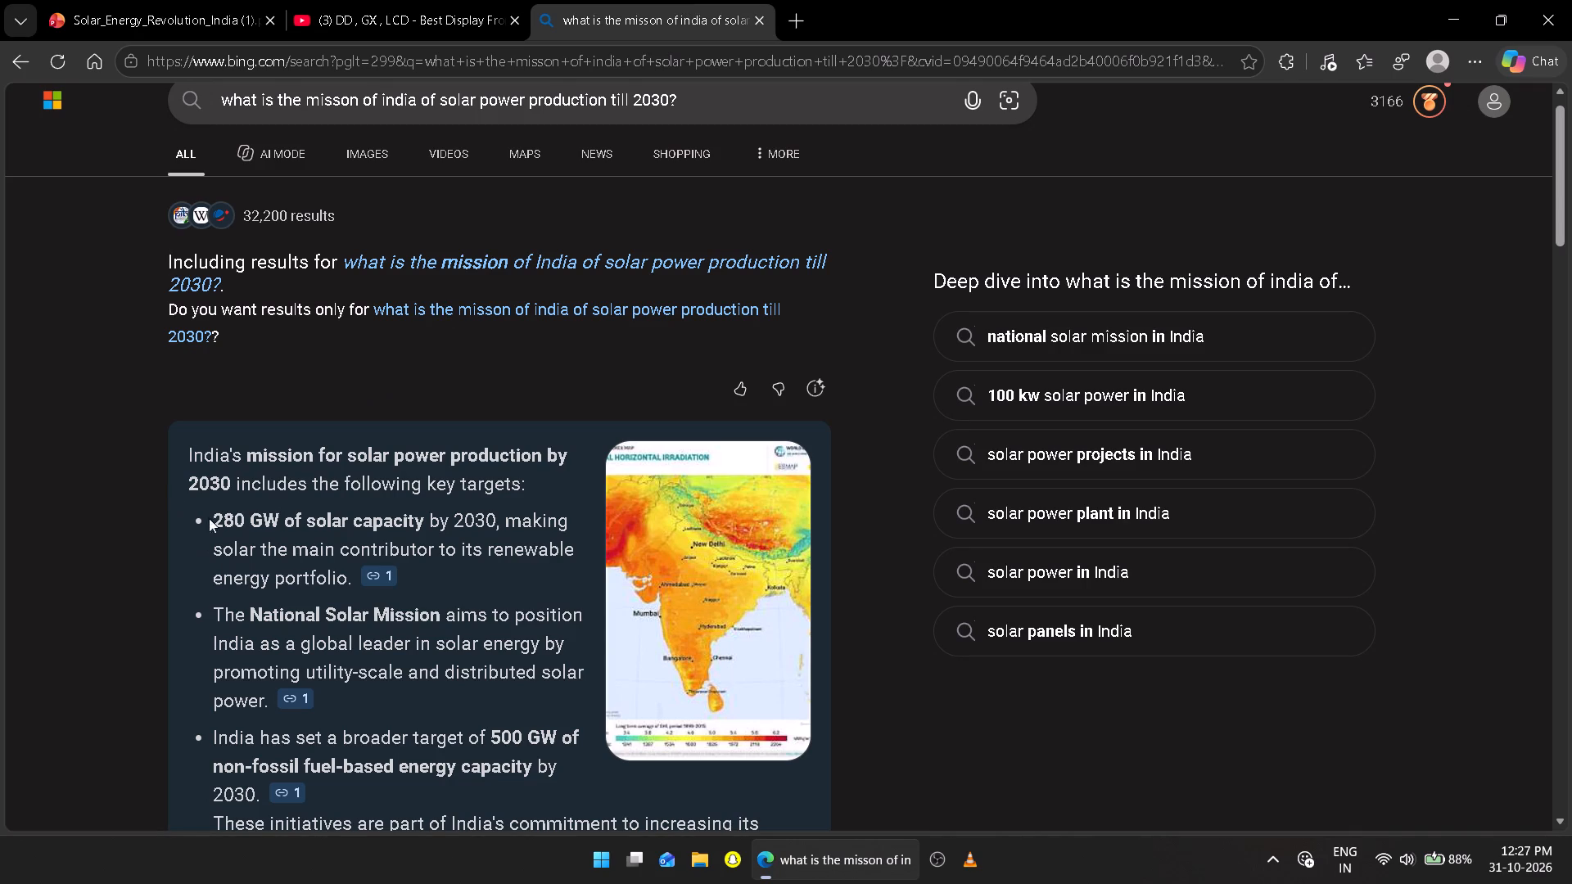
# Copy the phrase "280 GW of solar capacity by 2030" from the search answer.
pyautogui.moveTo(212, 514); pyautogui.dragTo(450, 527)
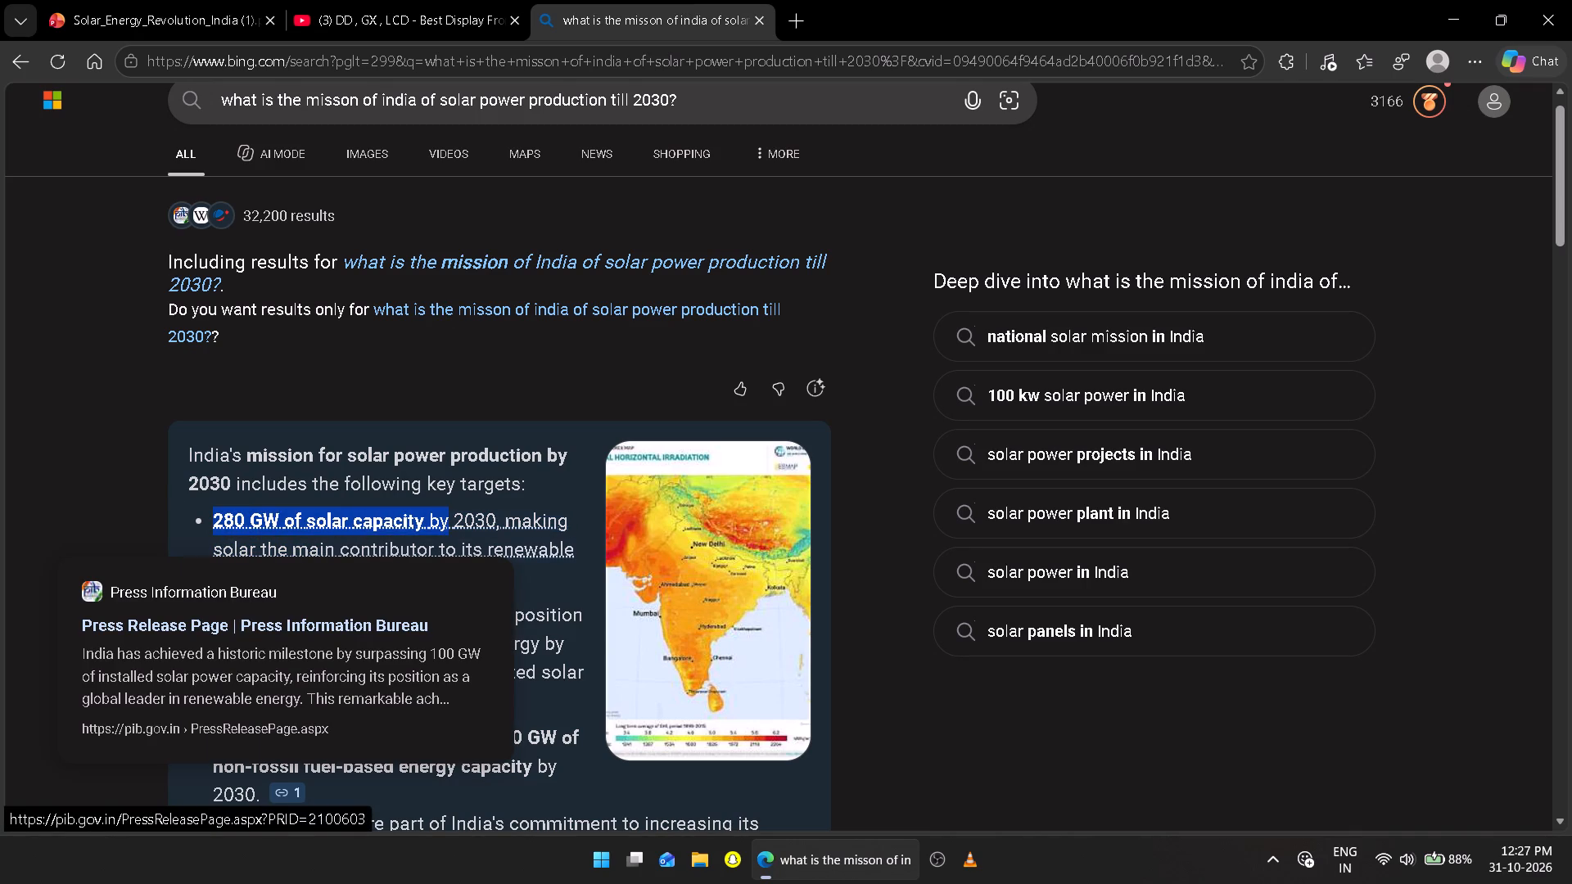
pyautogui.moveTo(450, 527); pyautogui.dragTo(497, 516)
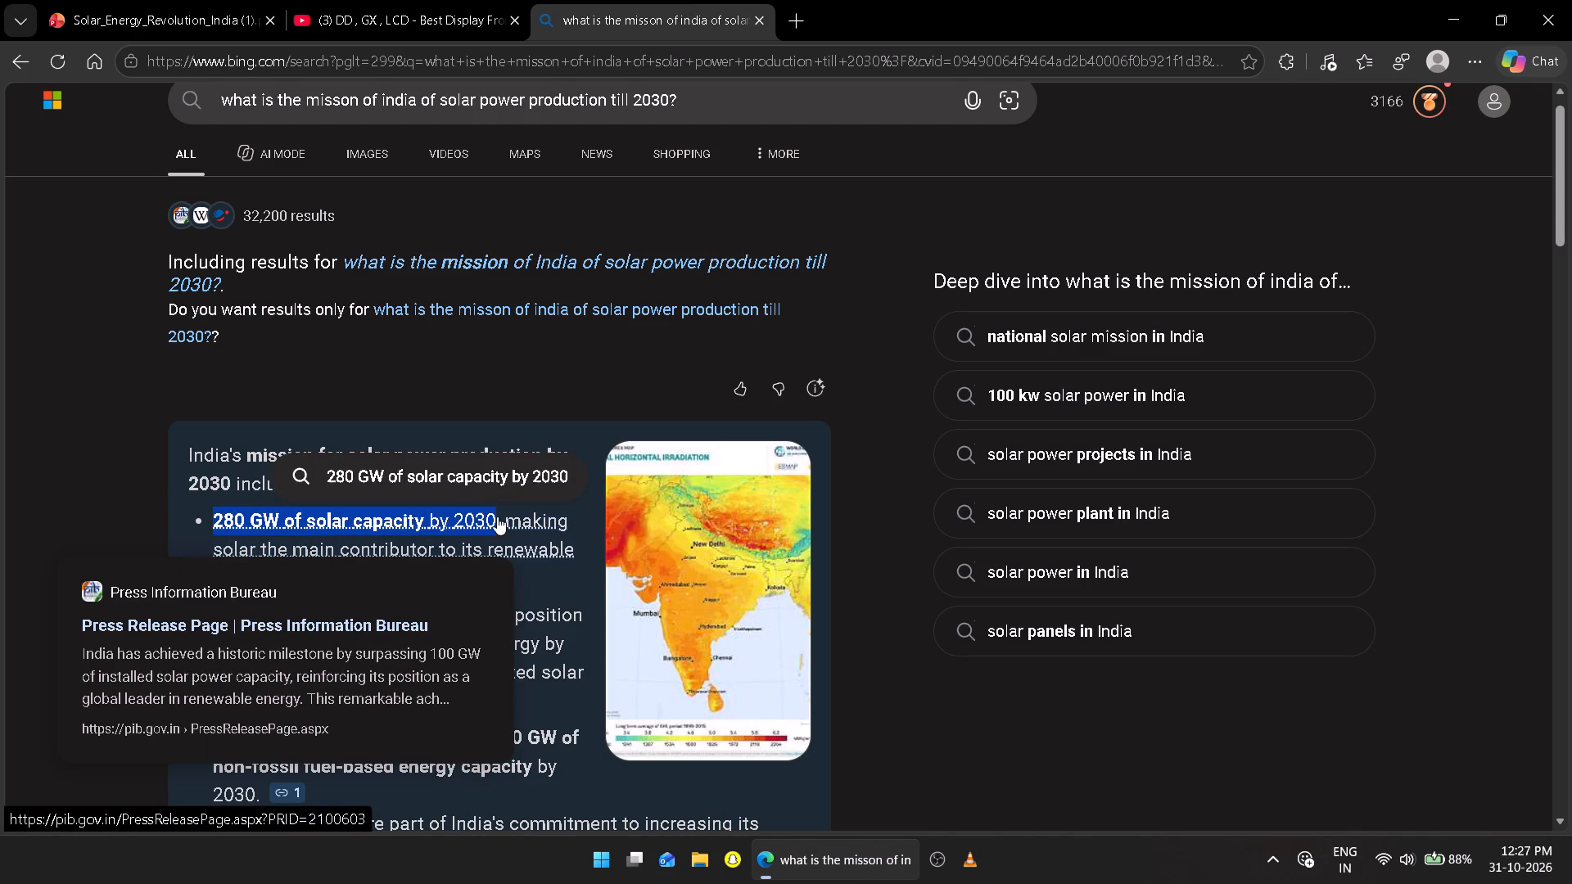
pyautogui.rightClick(337, 517)
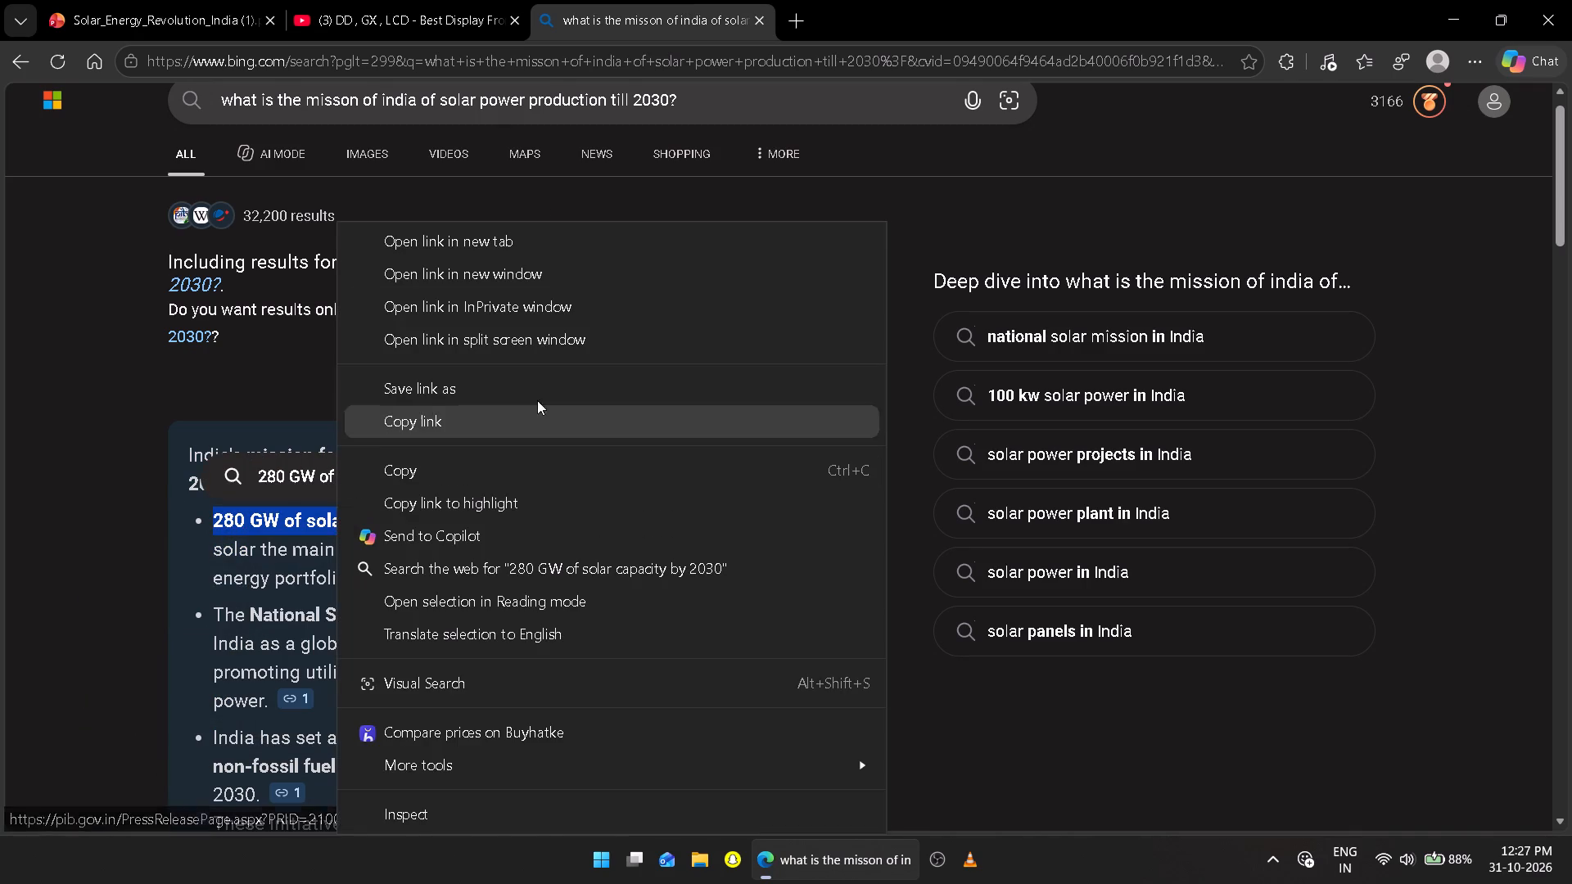
pyautogui.click(443, 480)
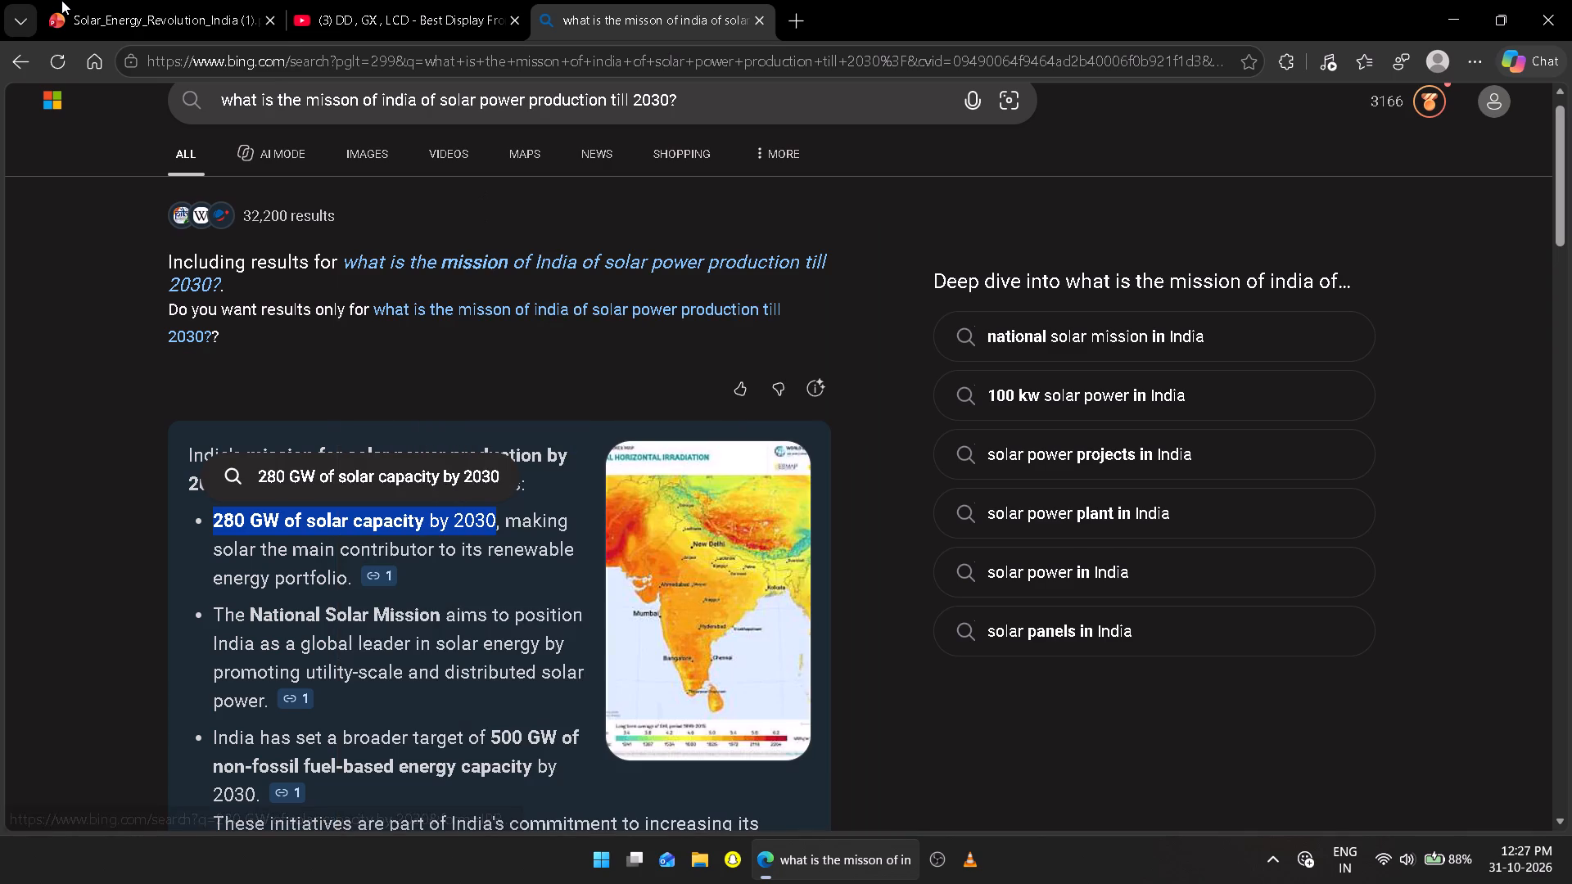
# Return to the presentation and look through the Growth of solar capacity, Policies driving the revolution and Environmental benefits slides.
pyautogui.click(101, 0)
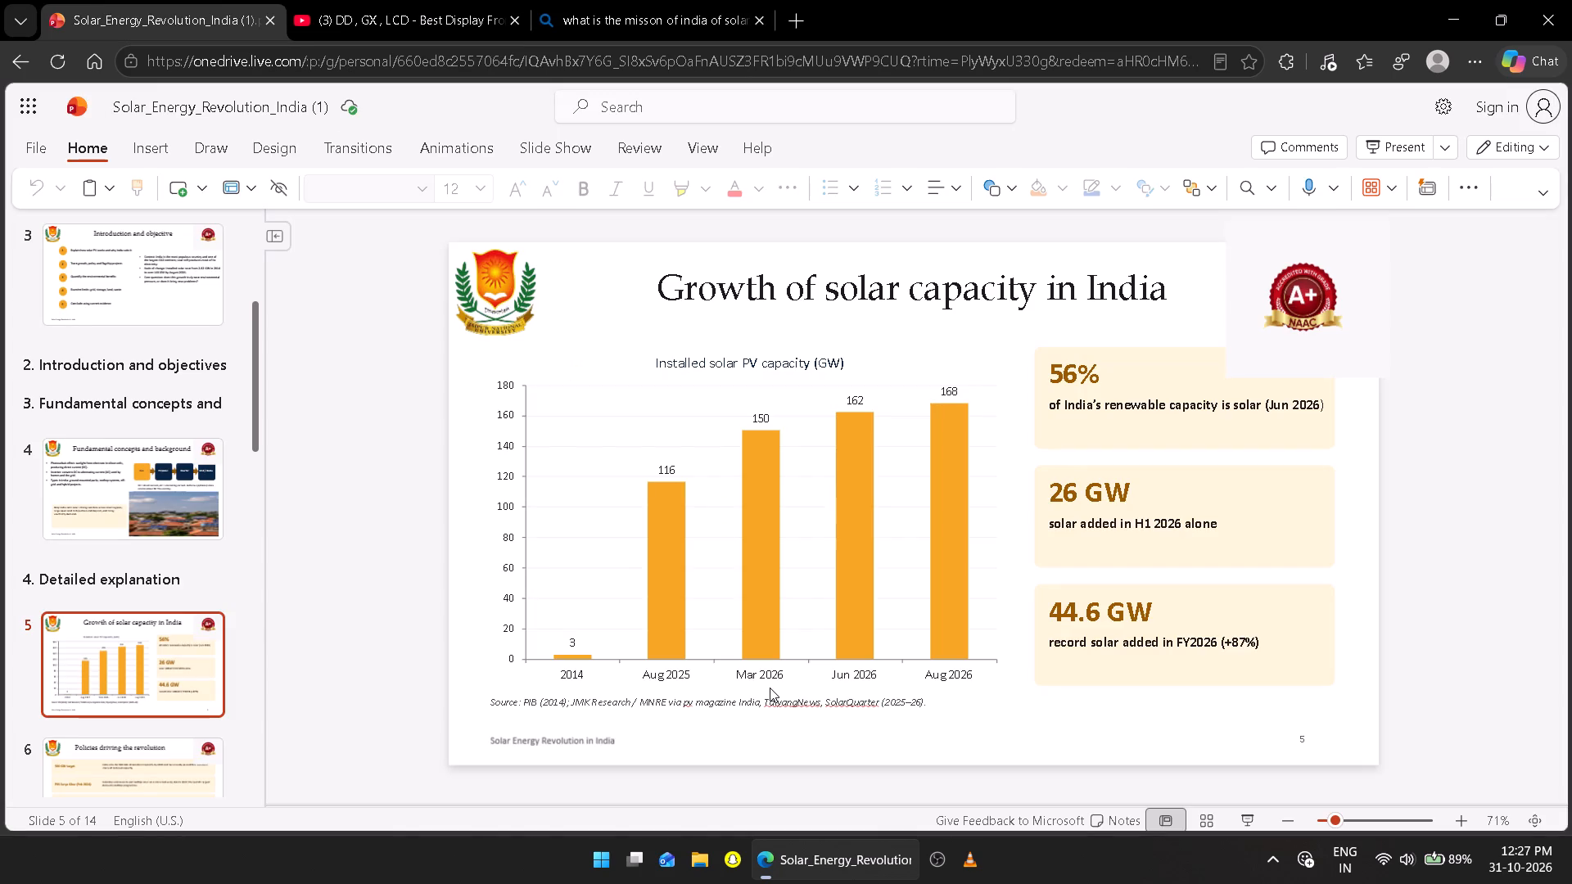
pyautogui.scroll(-1, 770, 688)
pyautogui.scroll(-2, 142, 609)
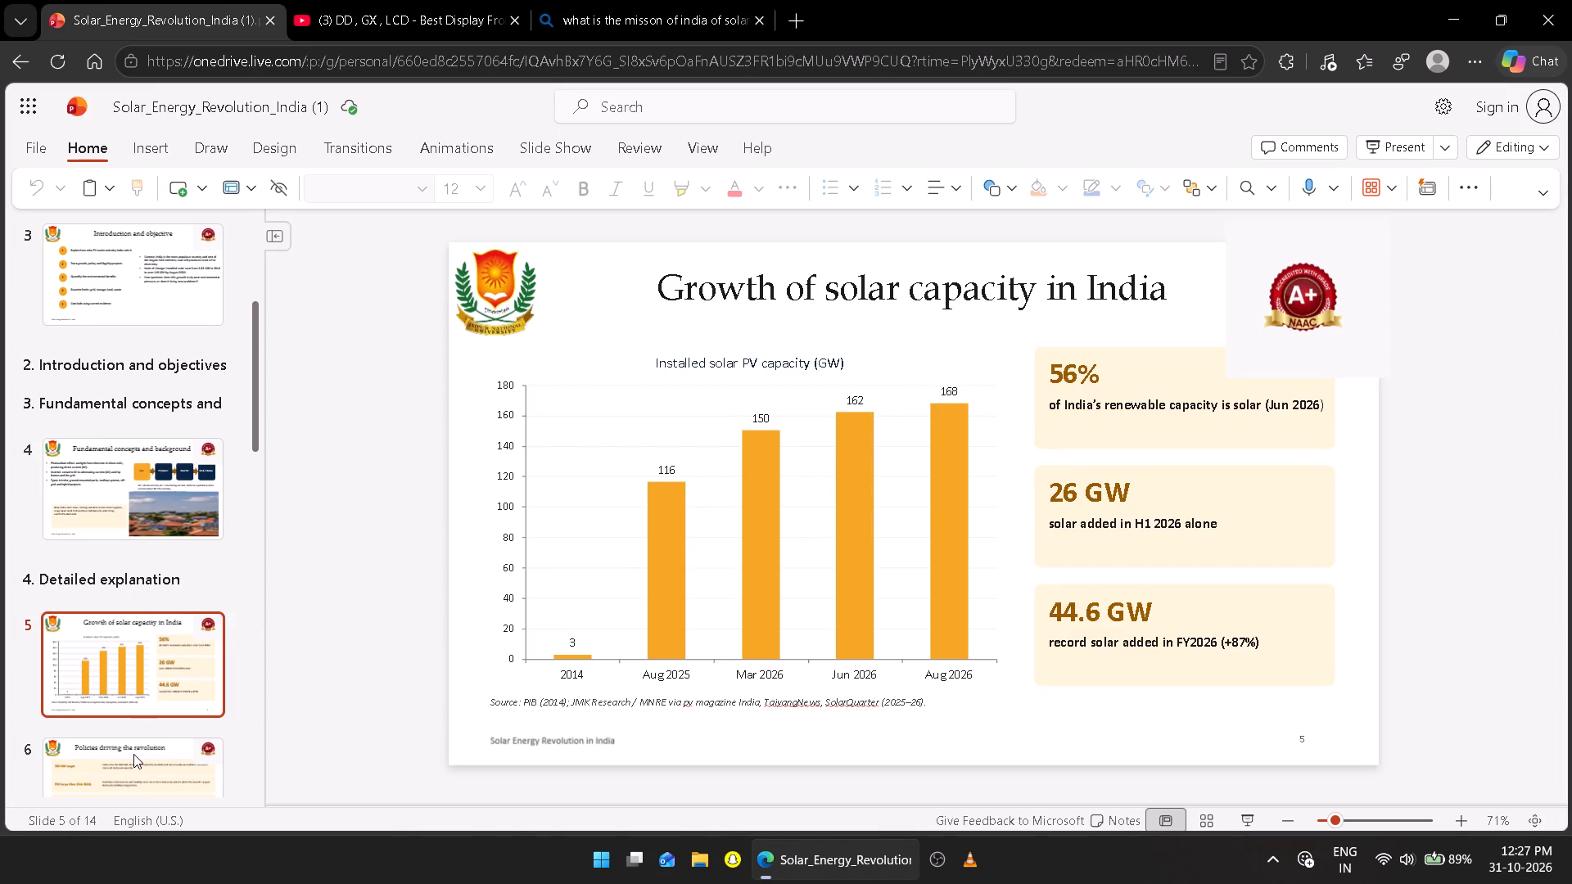
pyautogui.click(133, 754)
pyautogui.scroll(-2, 340, 617)
pyautogui.click(126, 688)
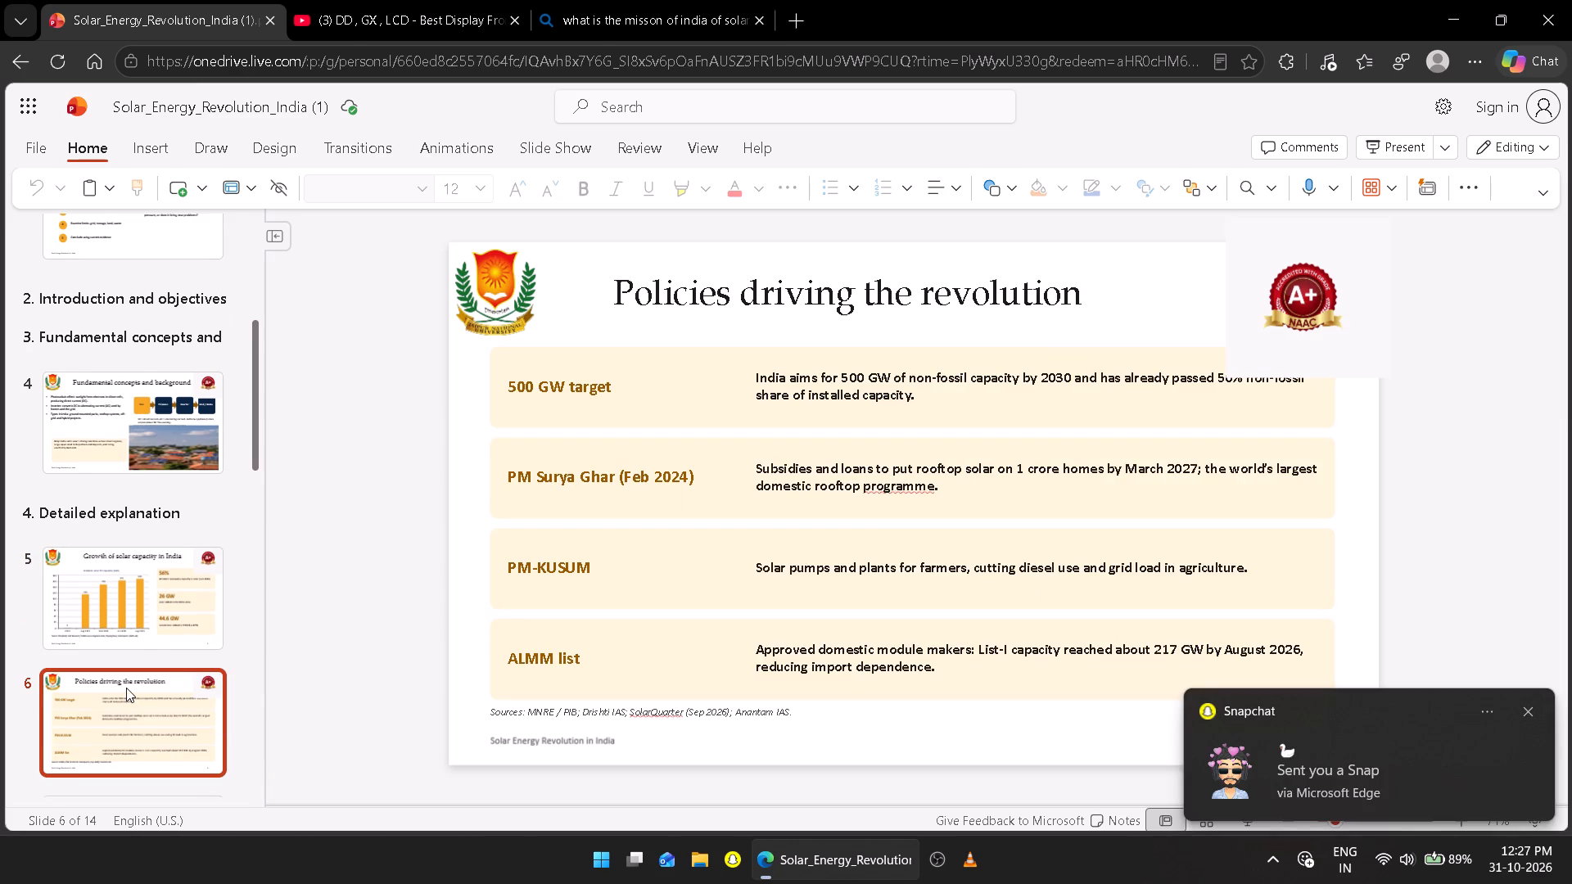
pyautogui.scroll(-1, 126, 688)
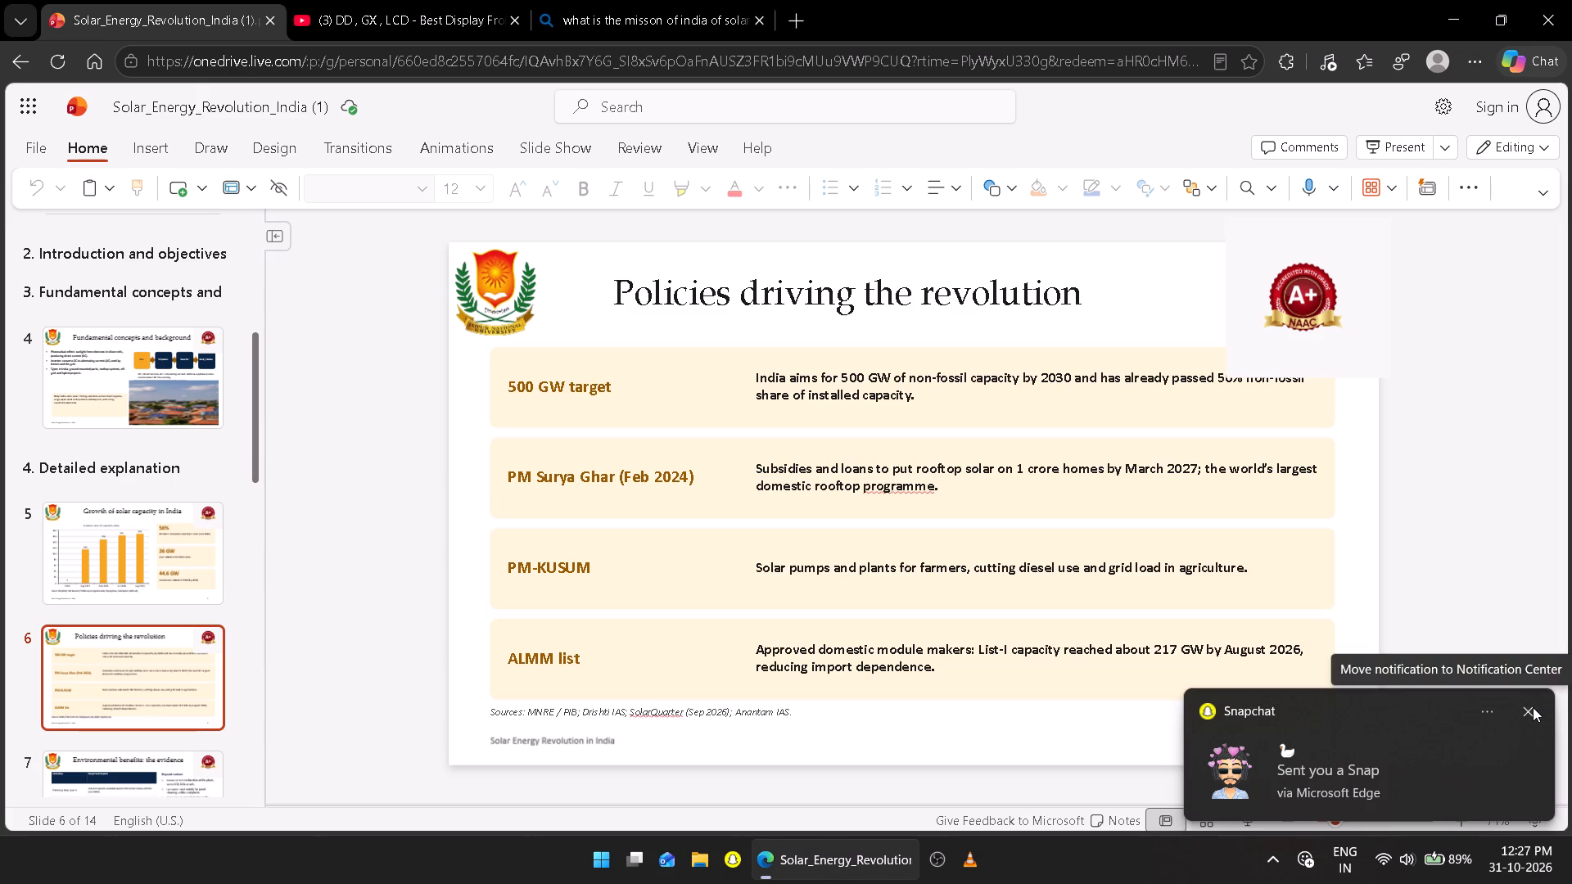
pyautogui.click(1533, 707)
pyautogui.scroll(-1, 251, 625)
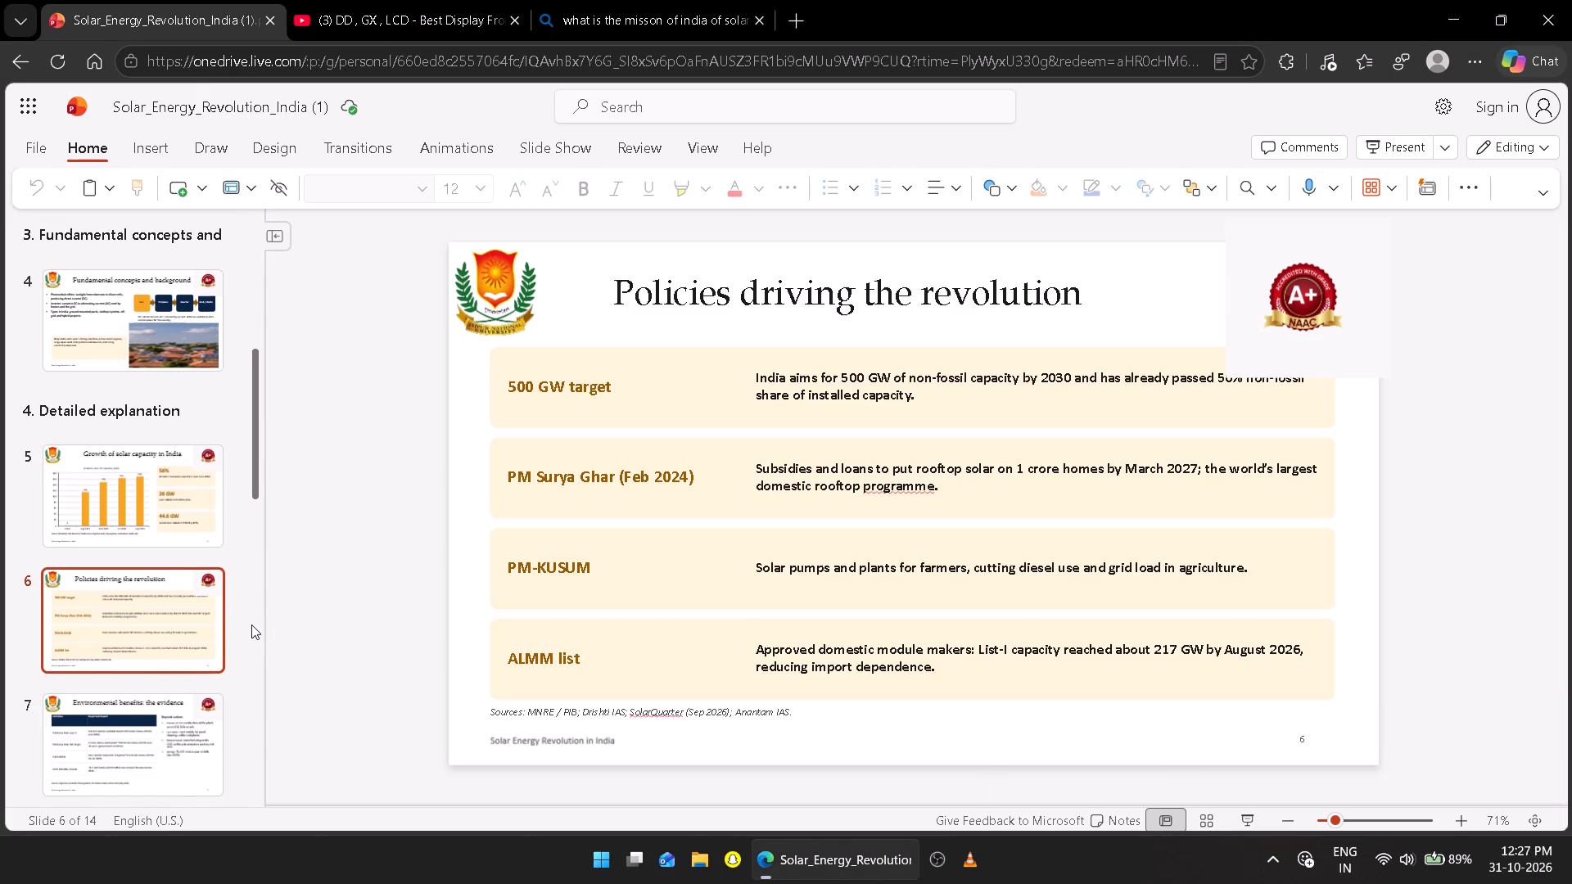
pyautogui.click(165, 722)
pyautogui.scroll(1, 165, 722)
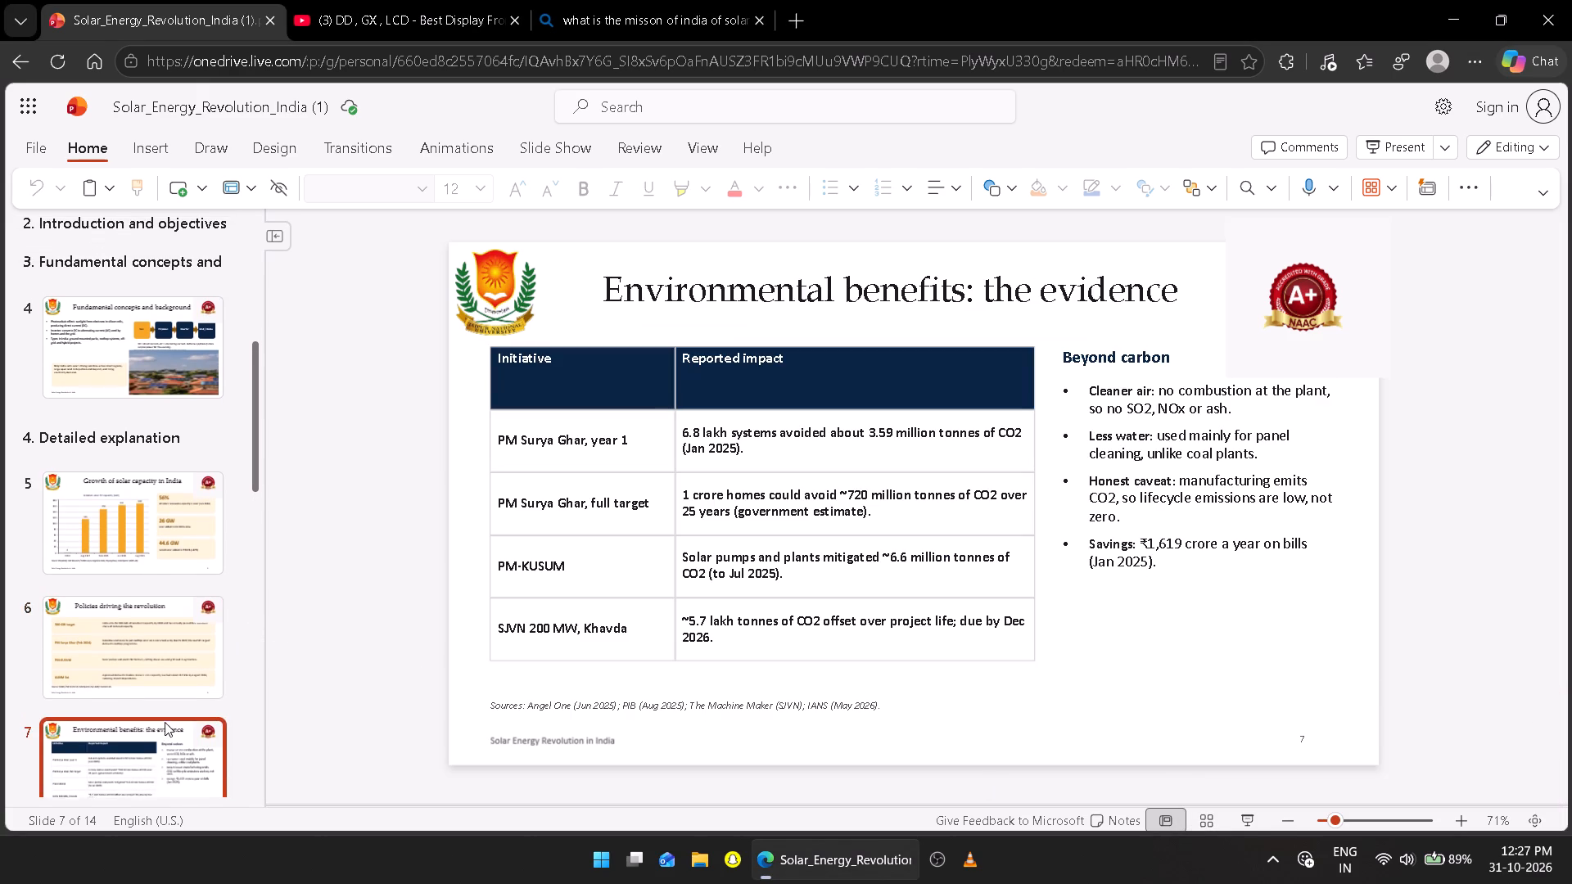
pyautogui.scroll(2, 165, 722)
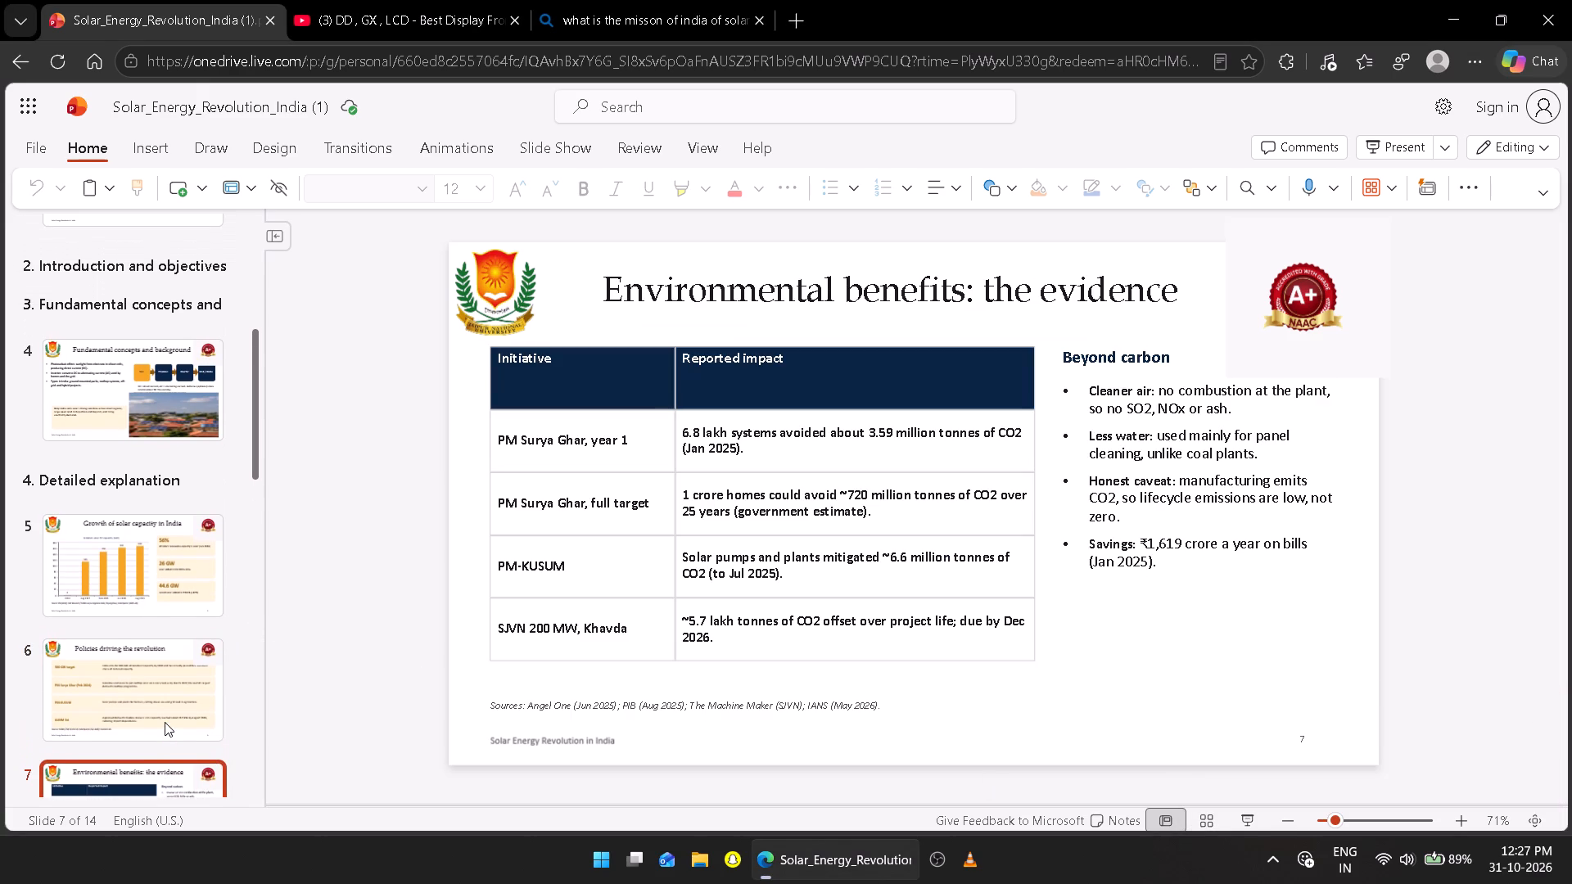
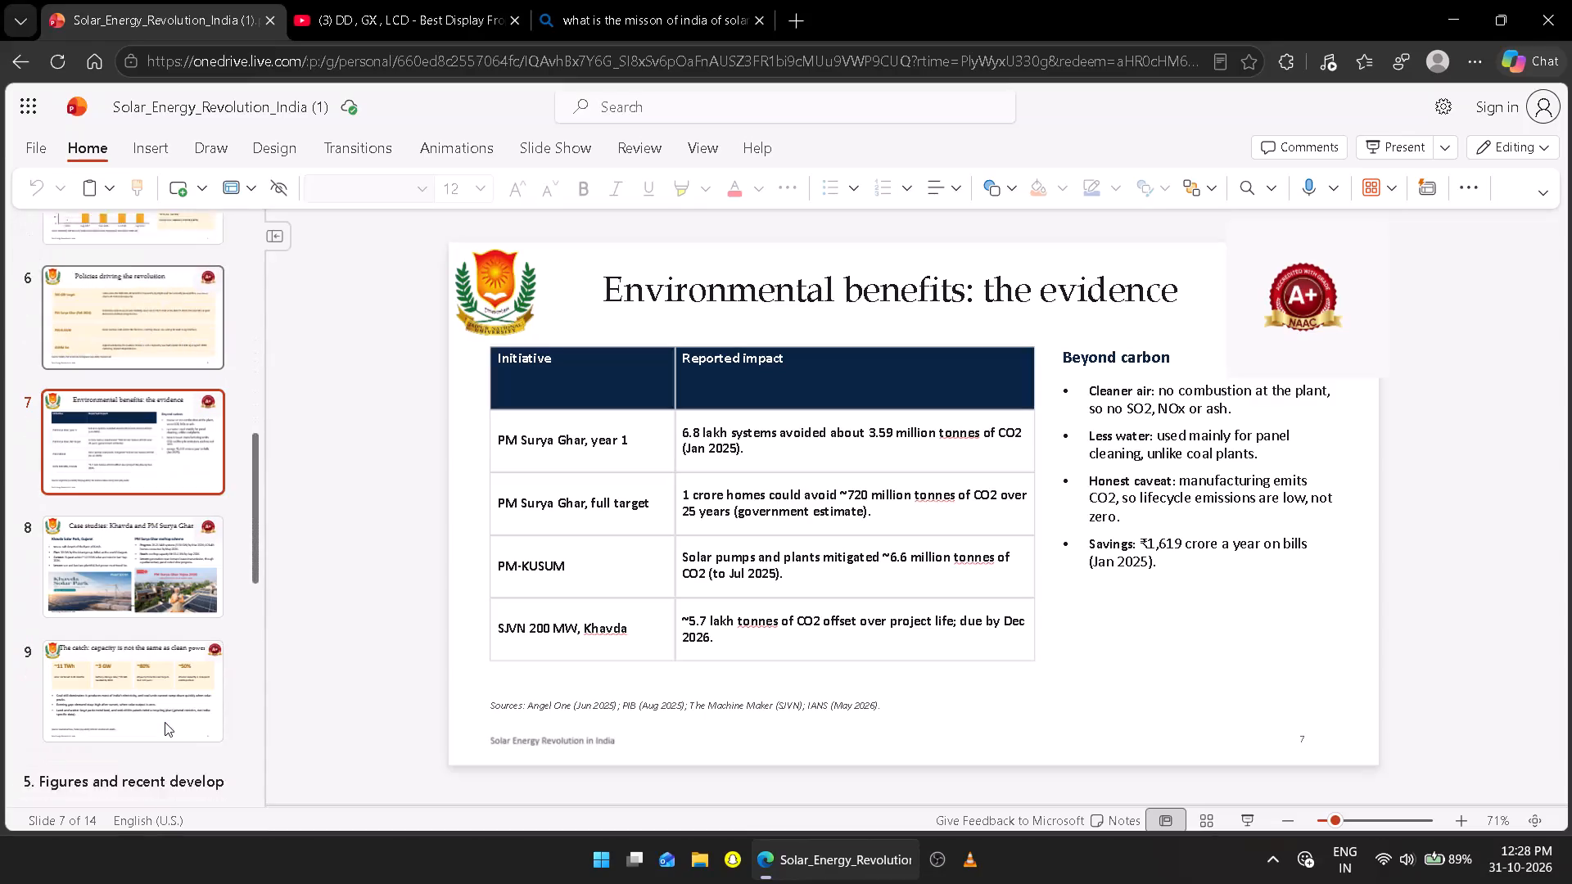
pyautogui.click(133, 553)
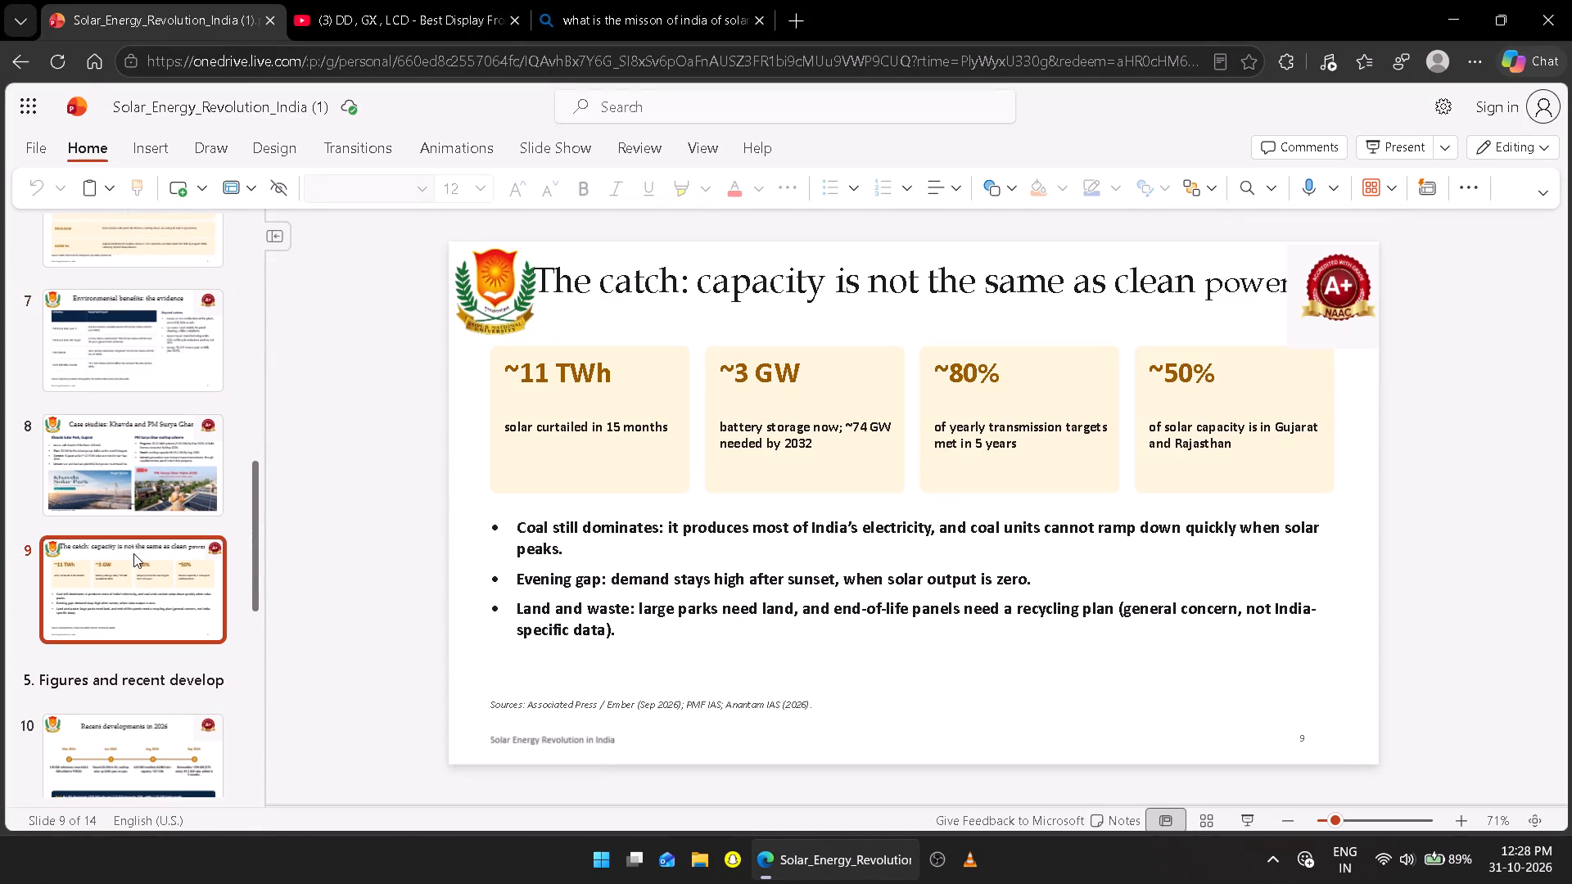
pyautogui.scroll(-4, 144, 660)
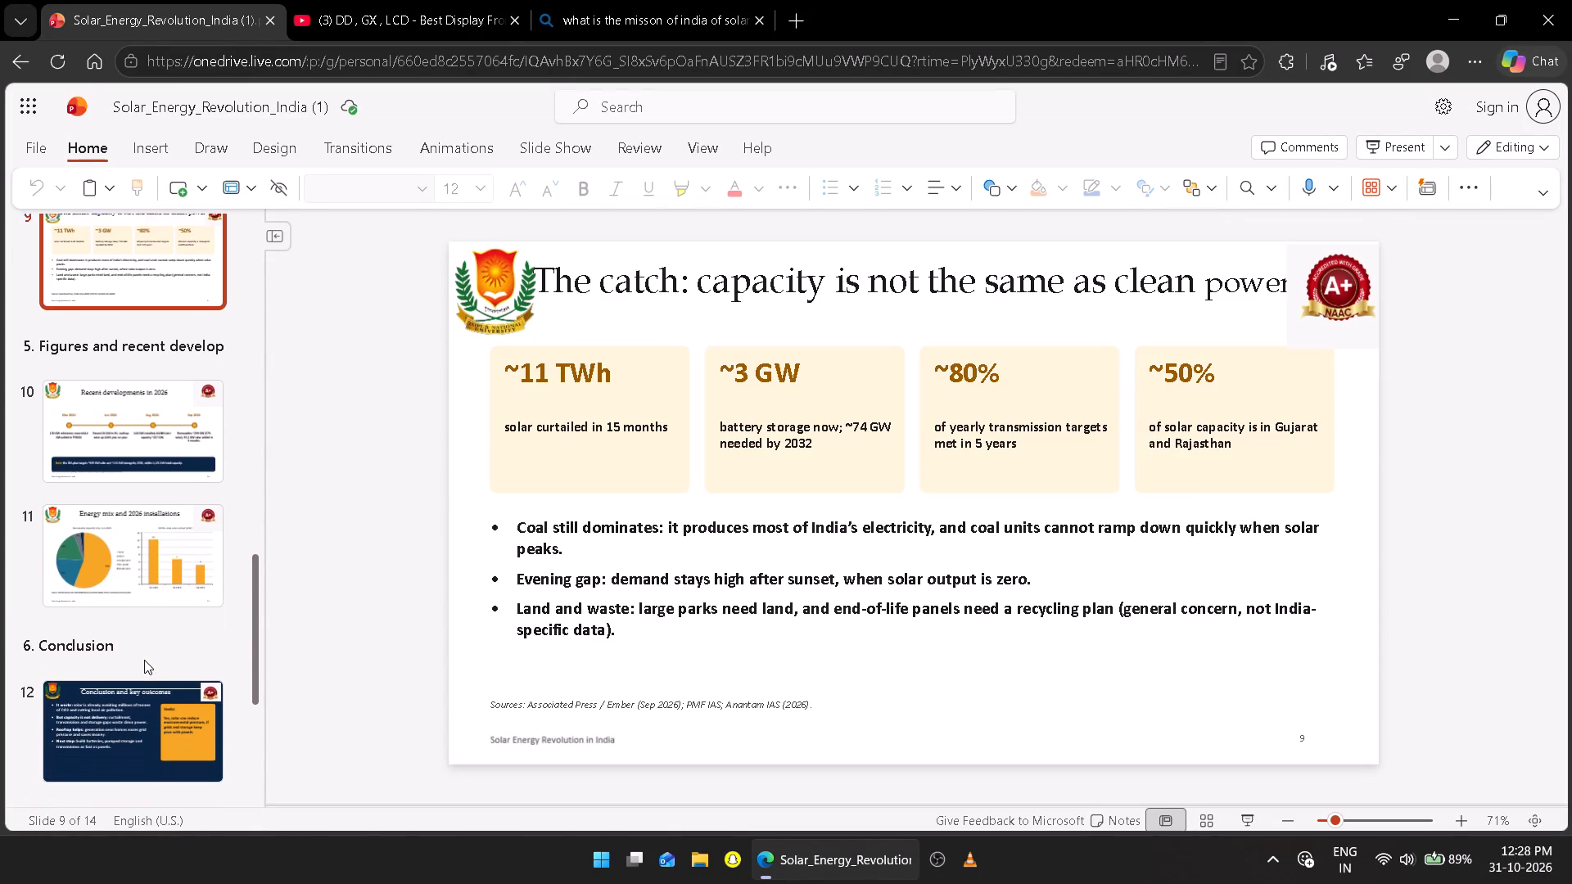
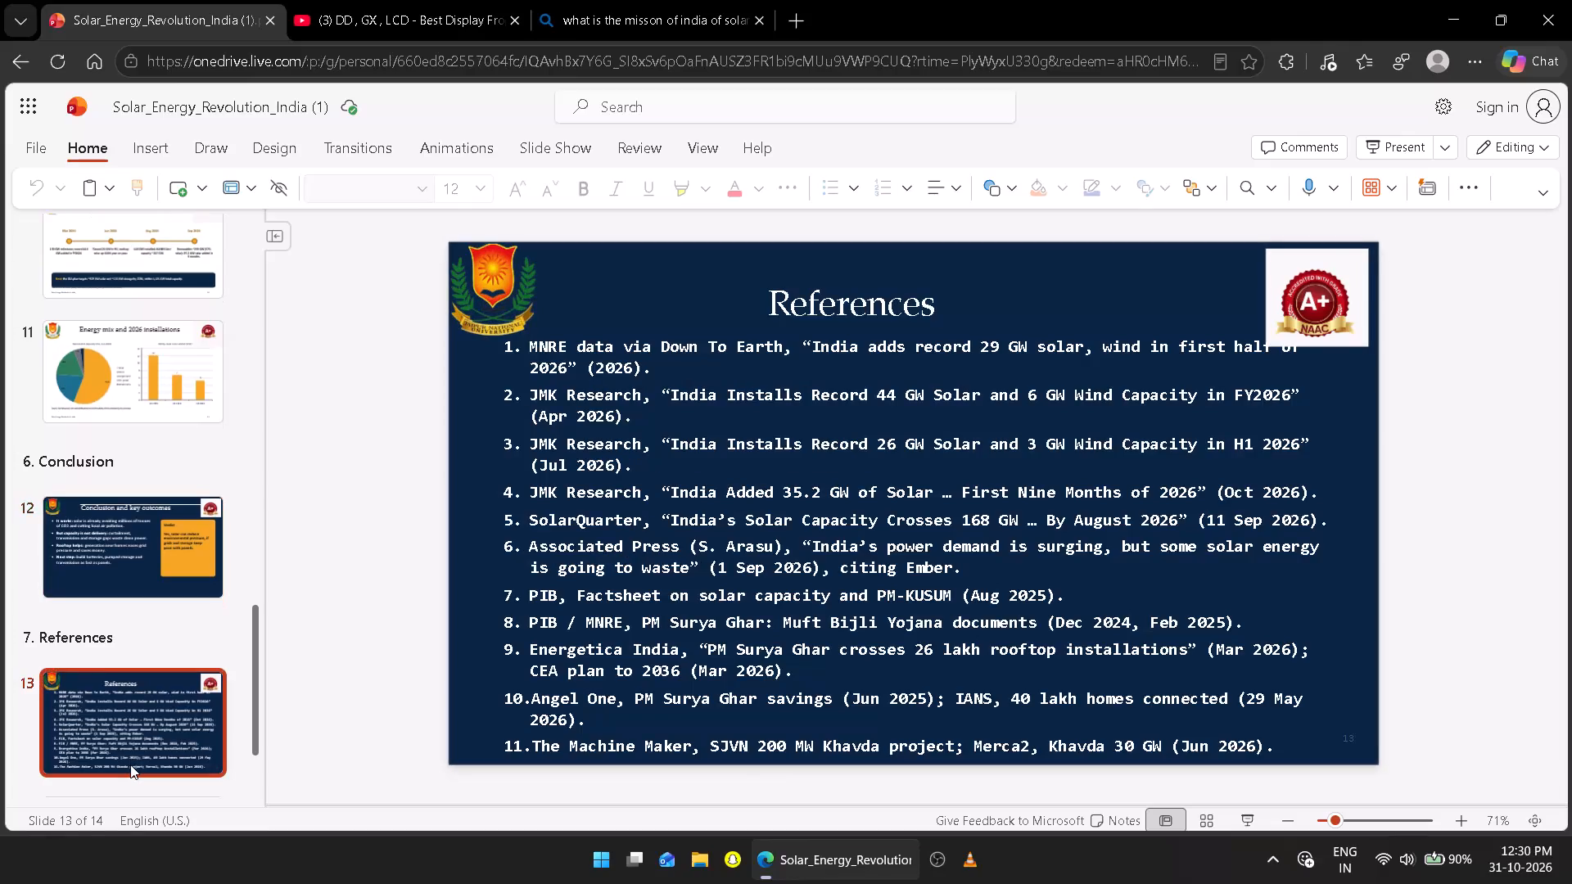
# Move the NAAC A+ logo on the References slide up into the slide's upper-right corner, clear of the reference text.
pyautogui.scroll(-2, 130, 703)
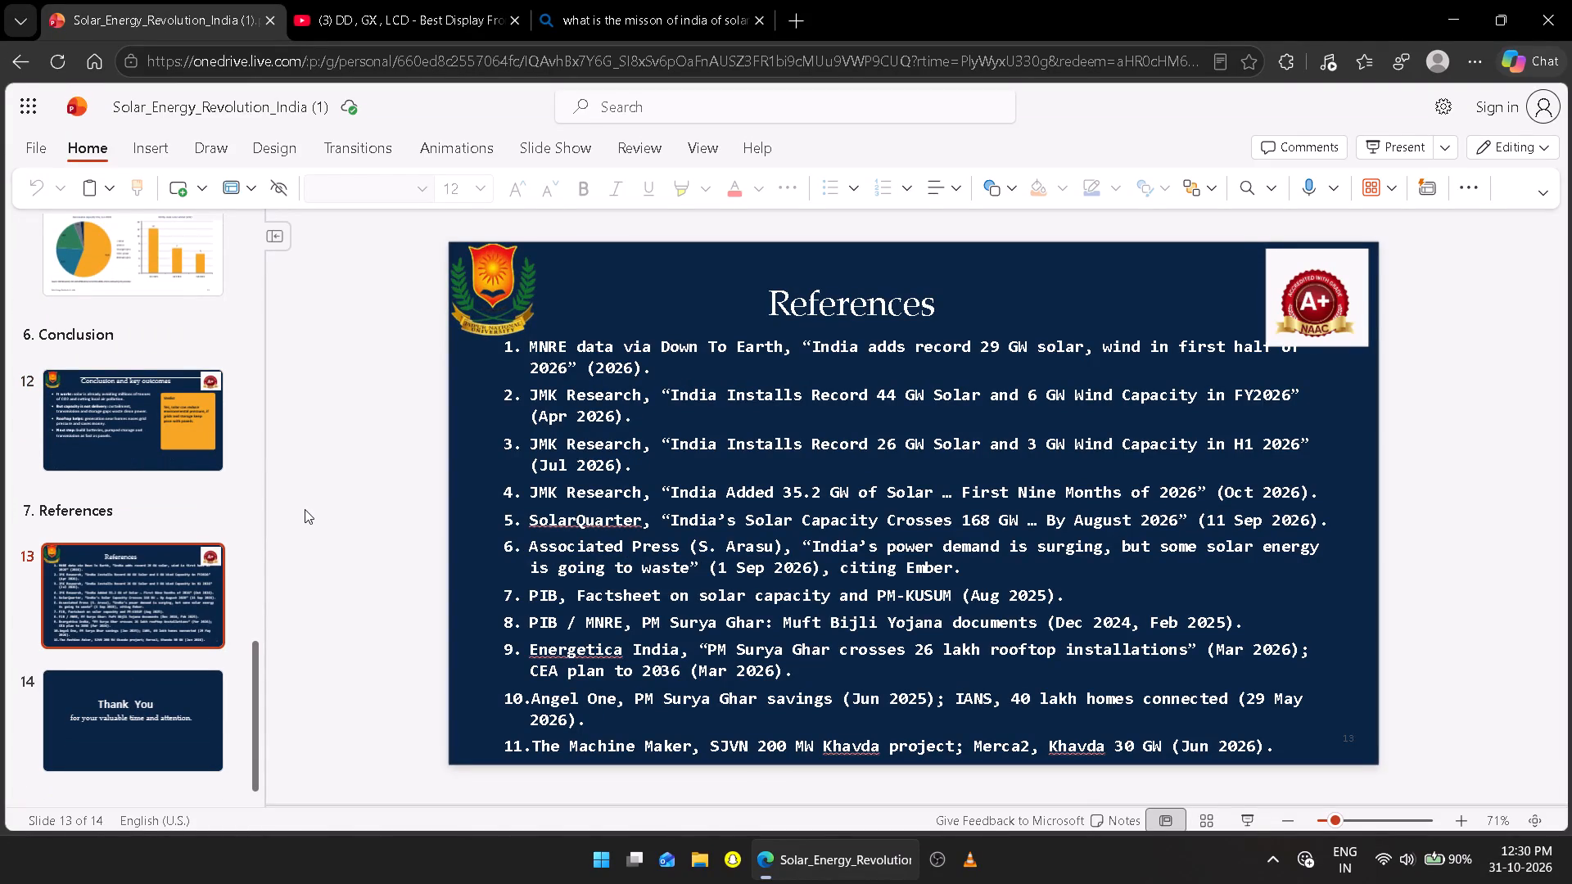
pyautogui.moveTo(344, 489); pyautogui.dragTo(359, 528)
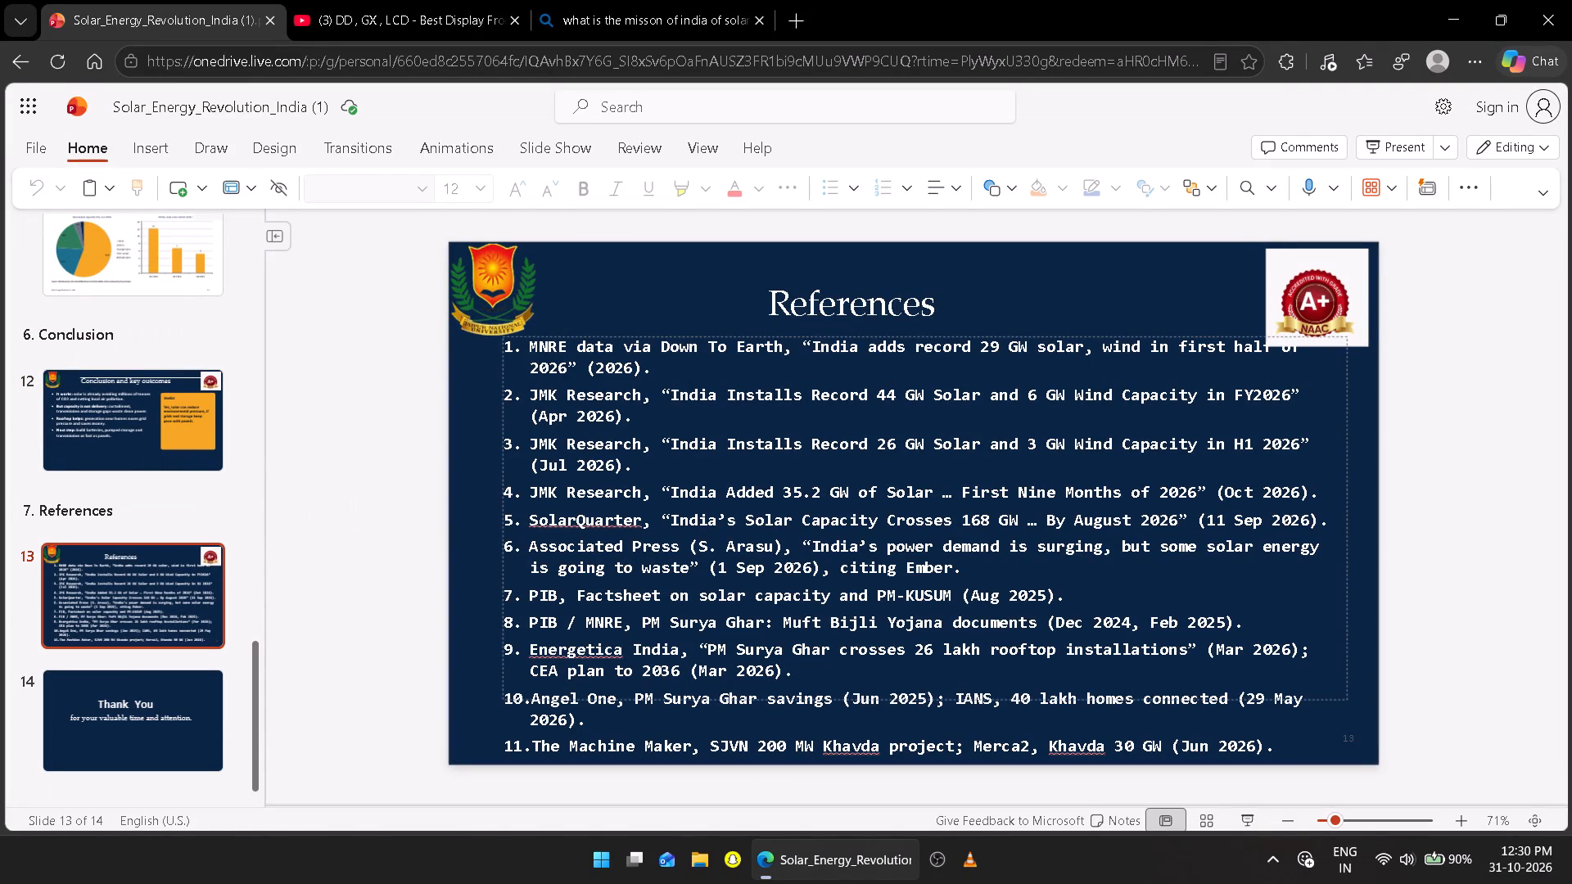
pyautogui.moveTo(1348, 297); pyautogui.dragTo(1348, 281)
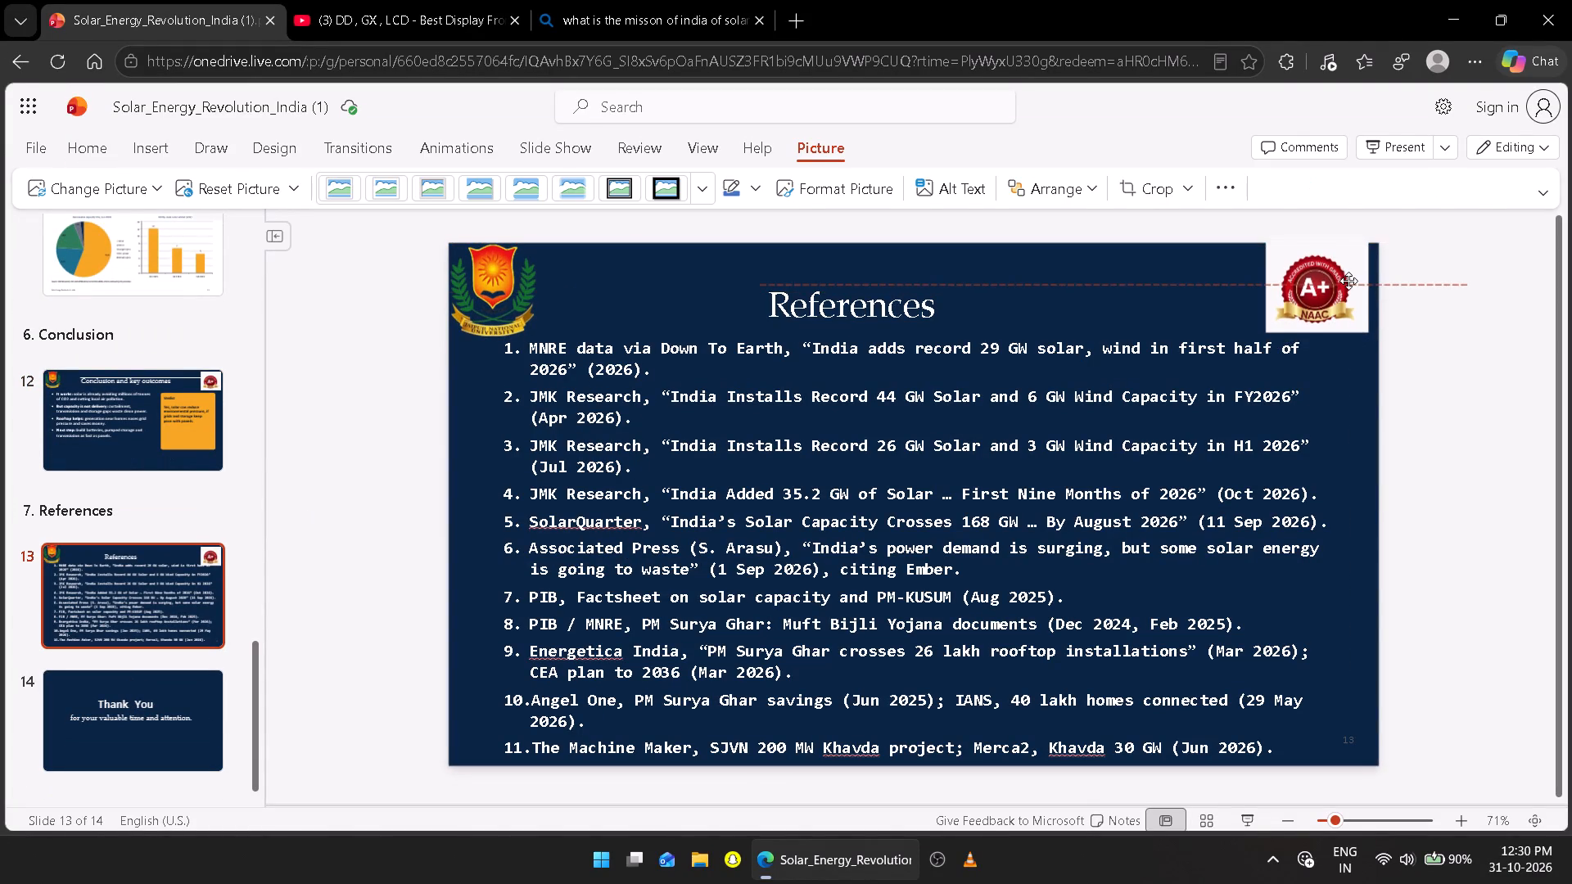
pyautogui.moveTo(1348, 281); pyautogui.dragTo(1357, 284)
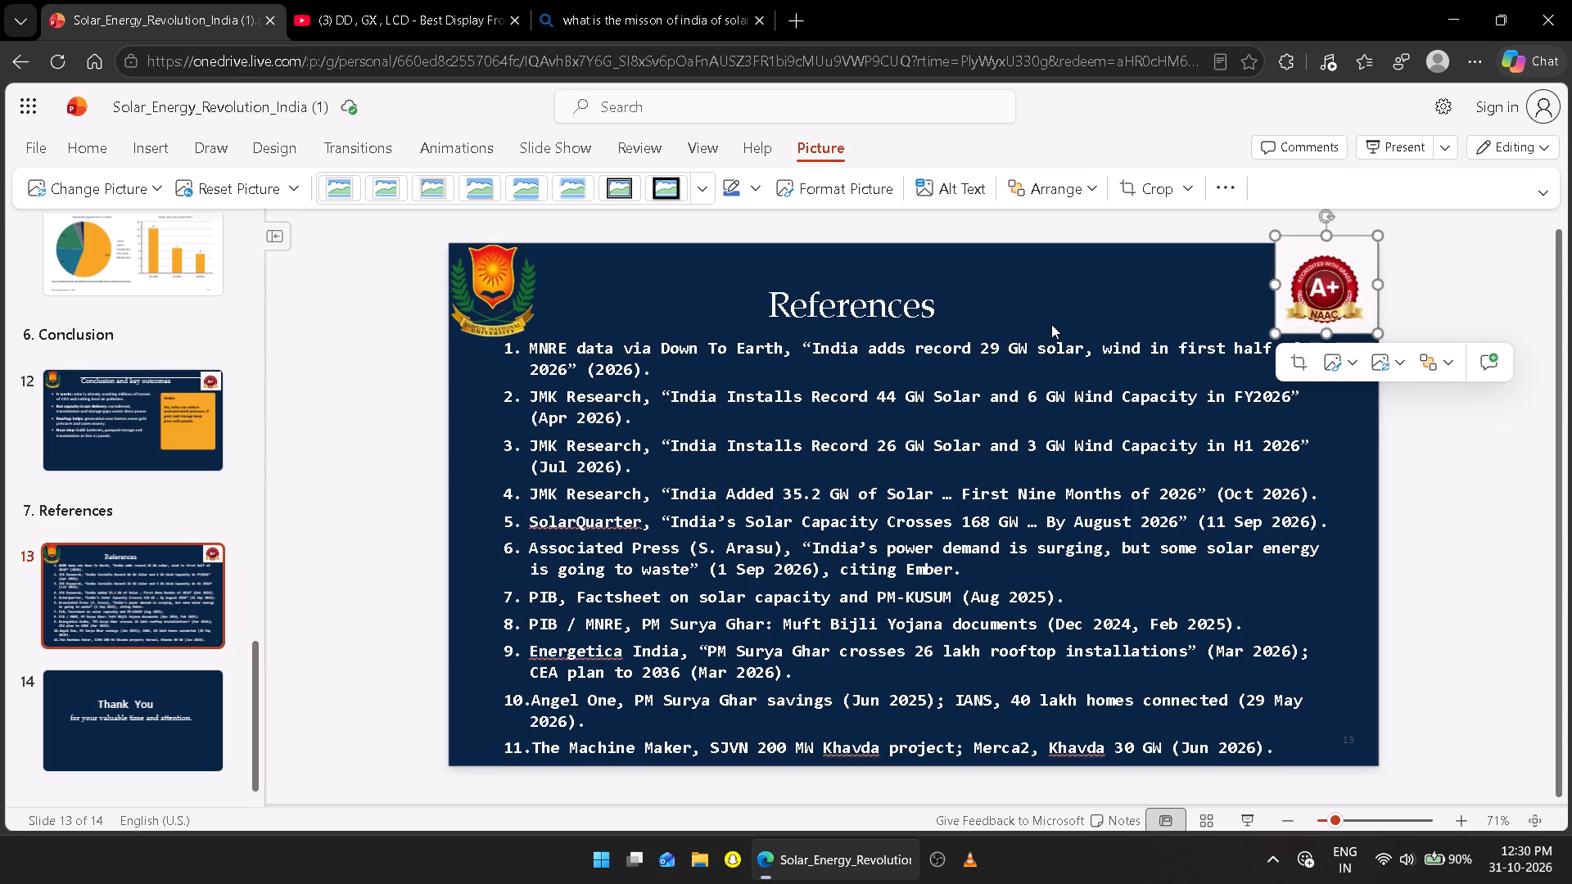
pyautogui.click(1051, 324)
# Look over the Thank You slide and the first four slides of the presentation, ending on the title slide.
pyautogui.scroll(-1, 1051, 324)
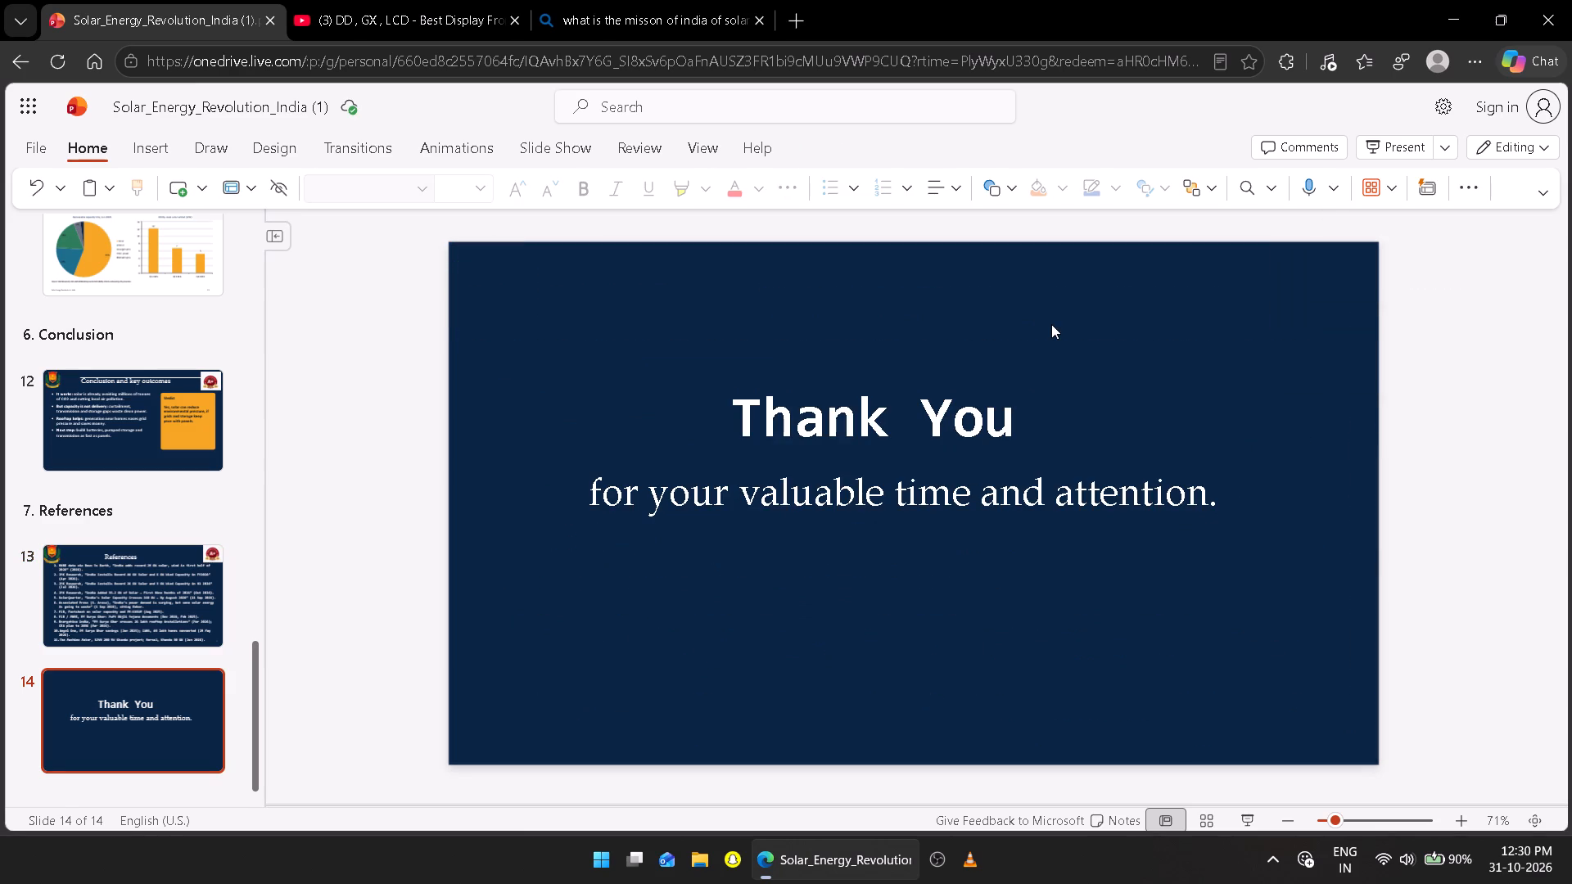
pyautogui.scroll(2, 191, 674)
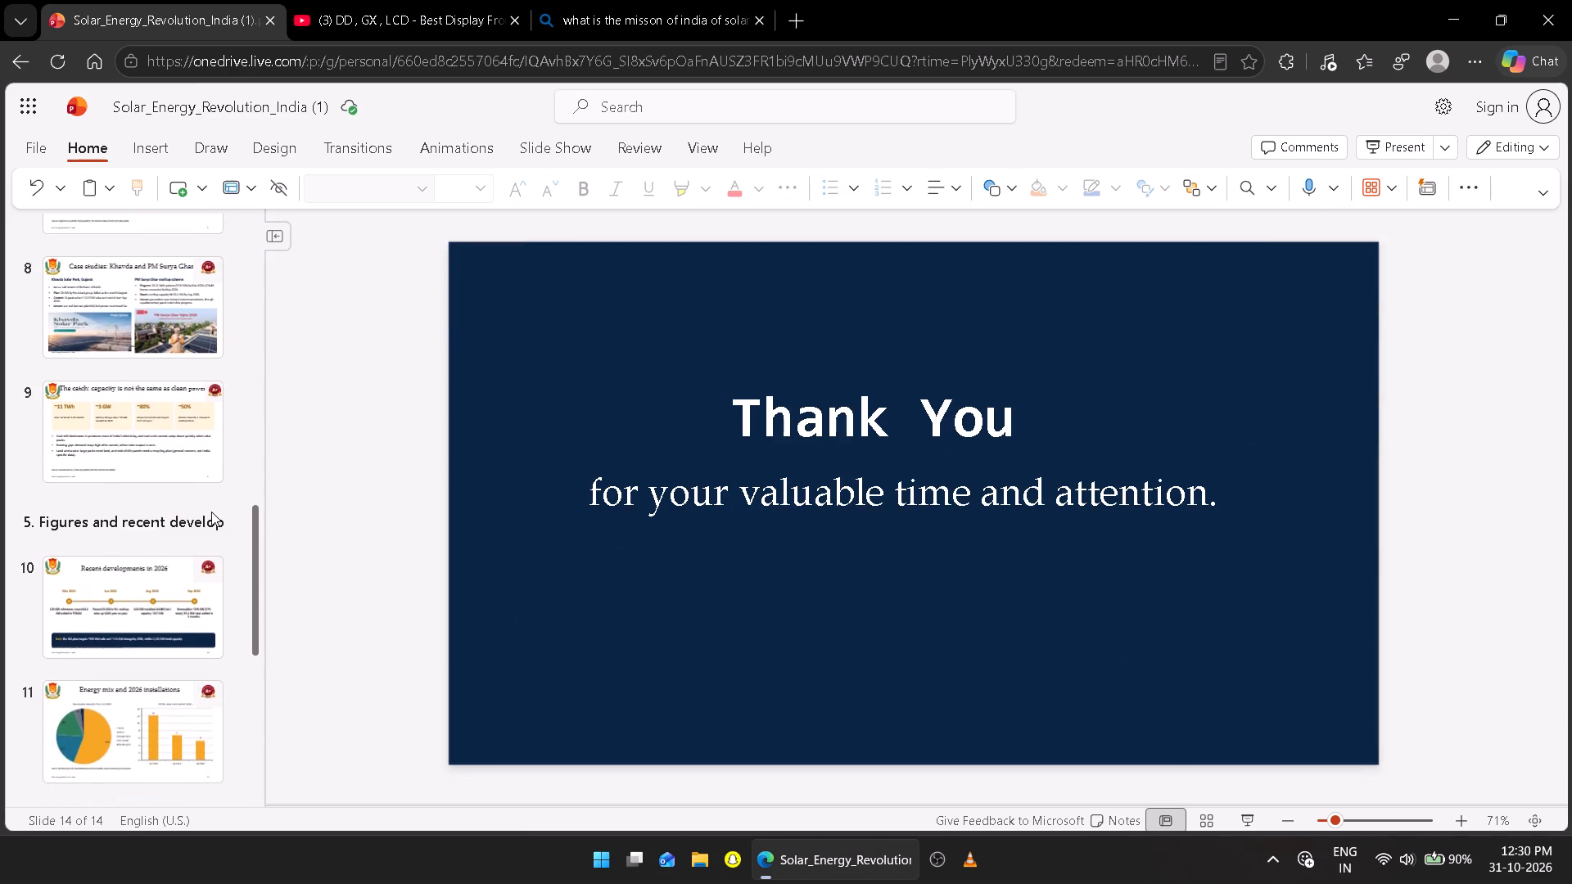
pyautogui.scroll(3, 211, 512)
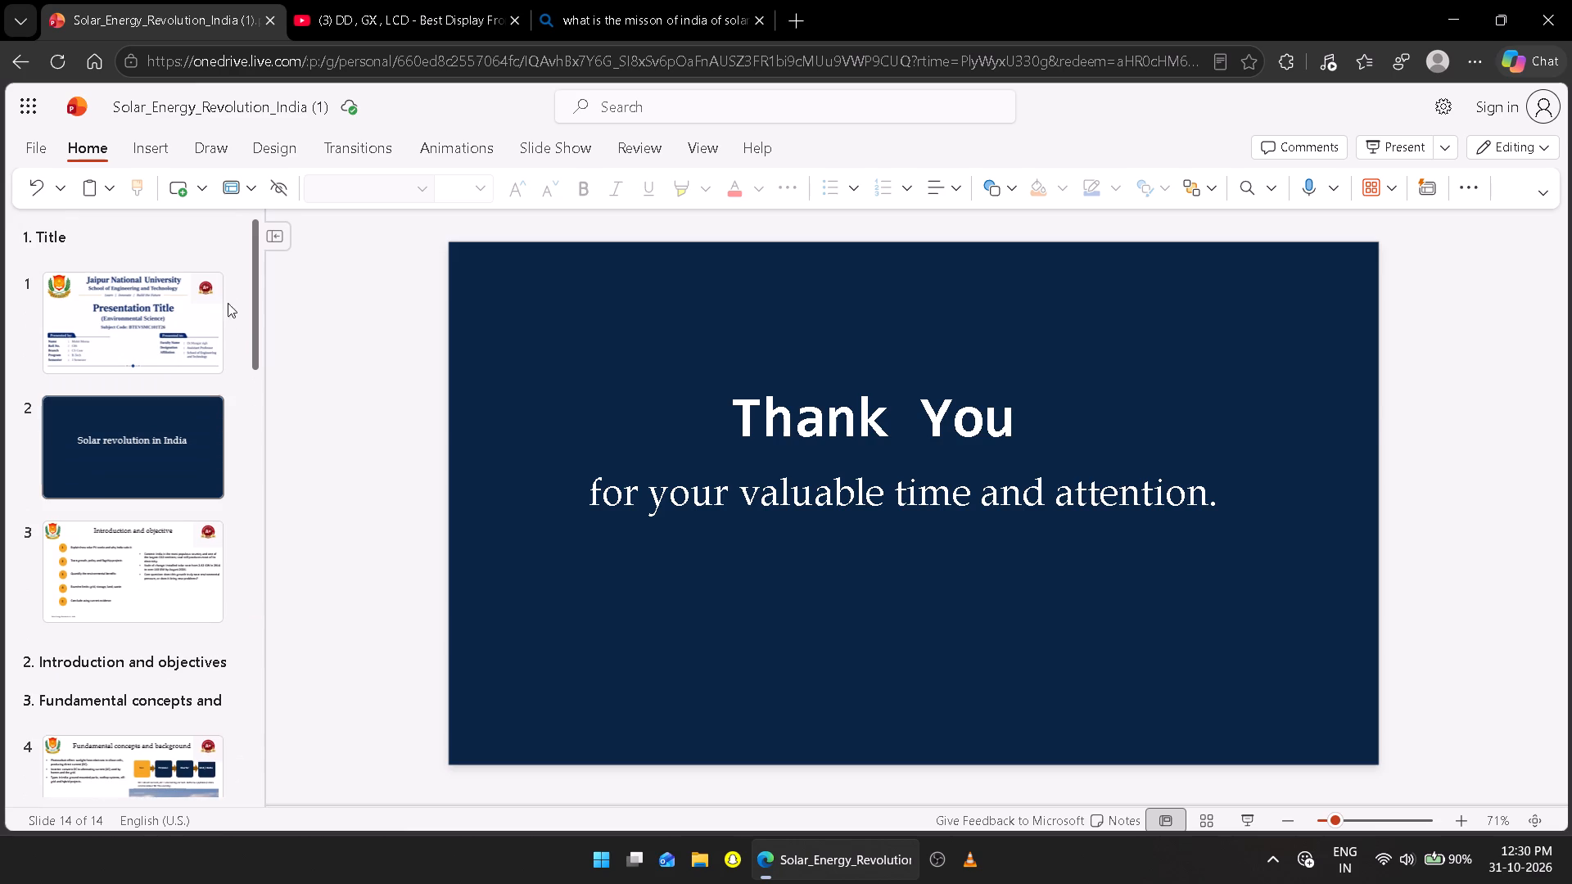
pyautogui.click(185, 286)
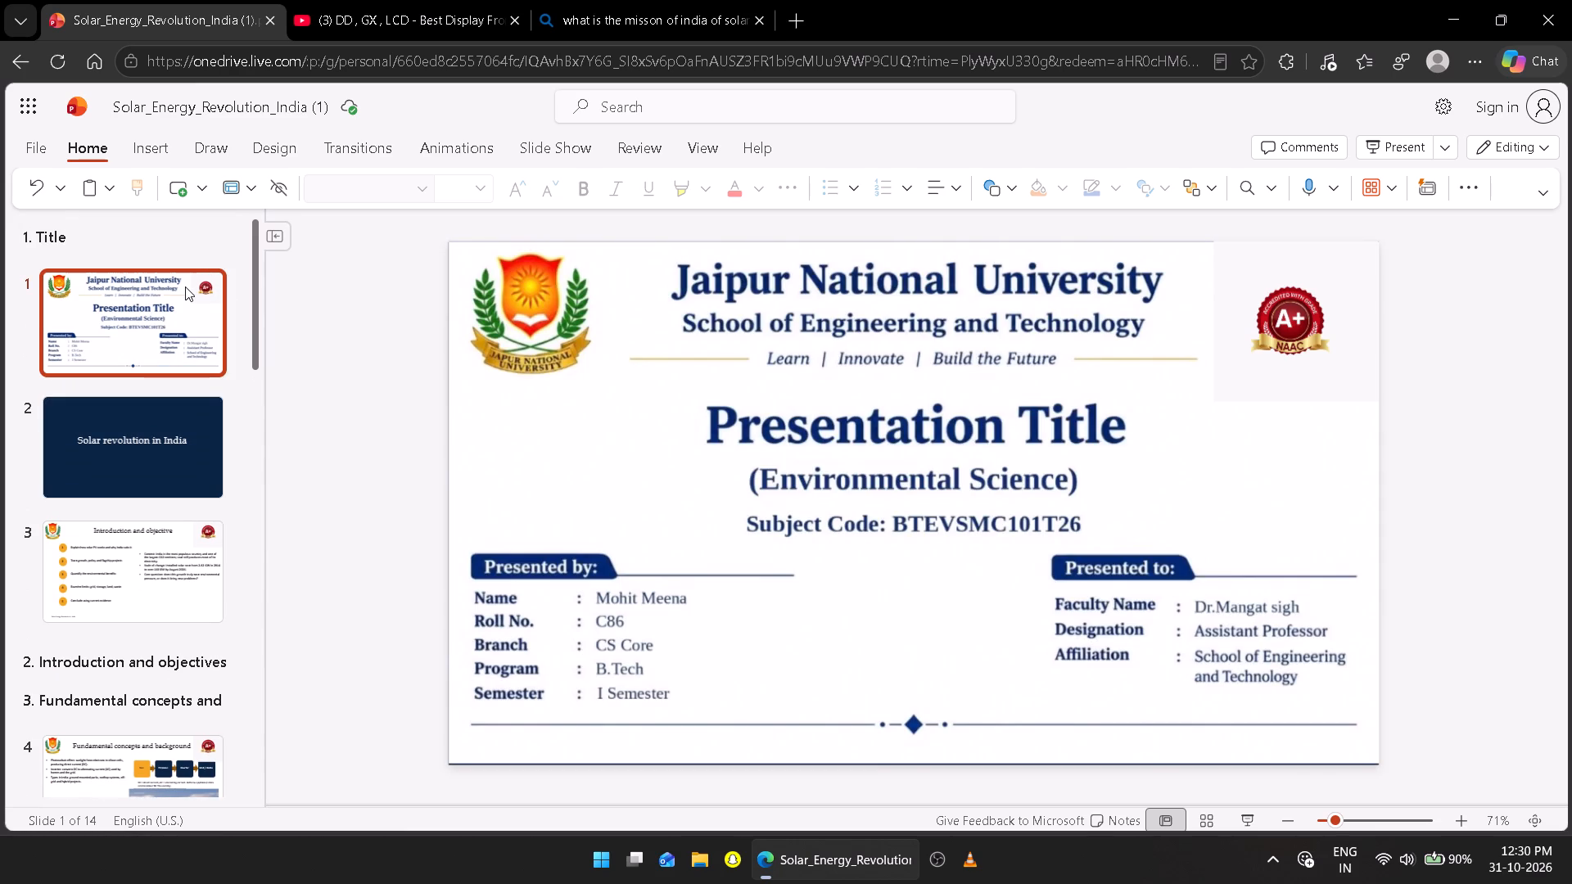
pyautogui.click(124, 481)
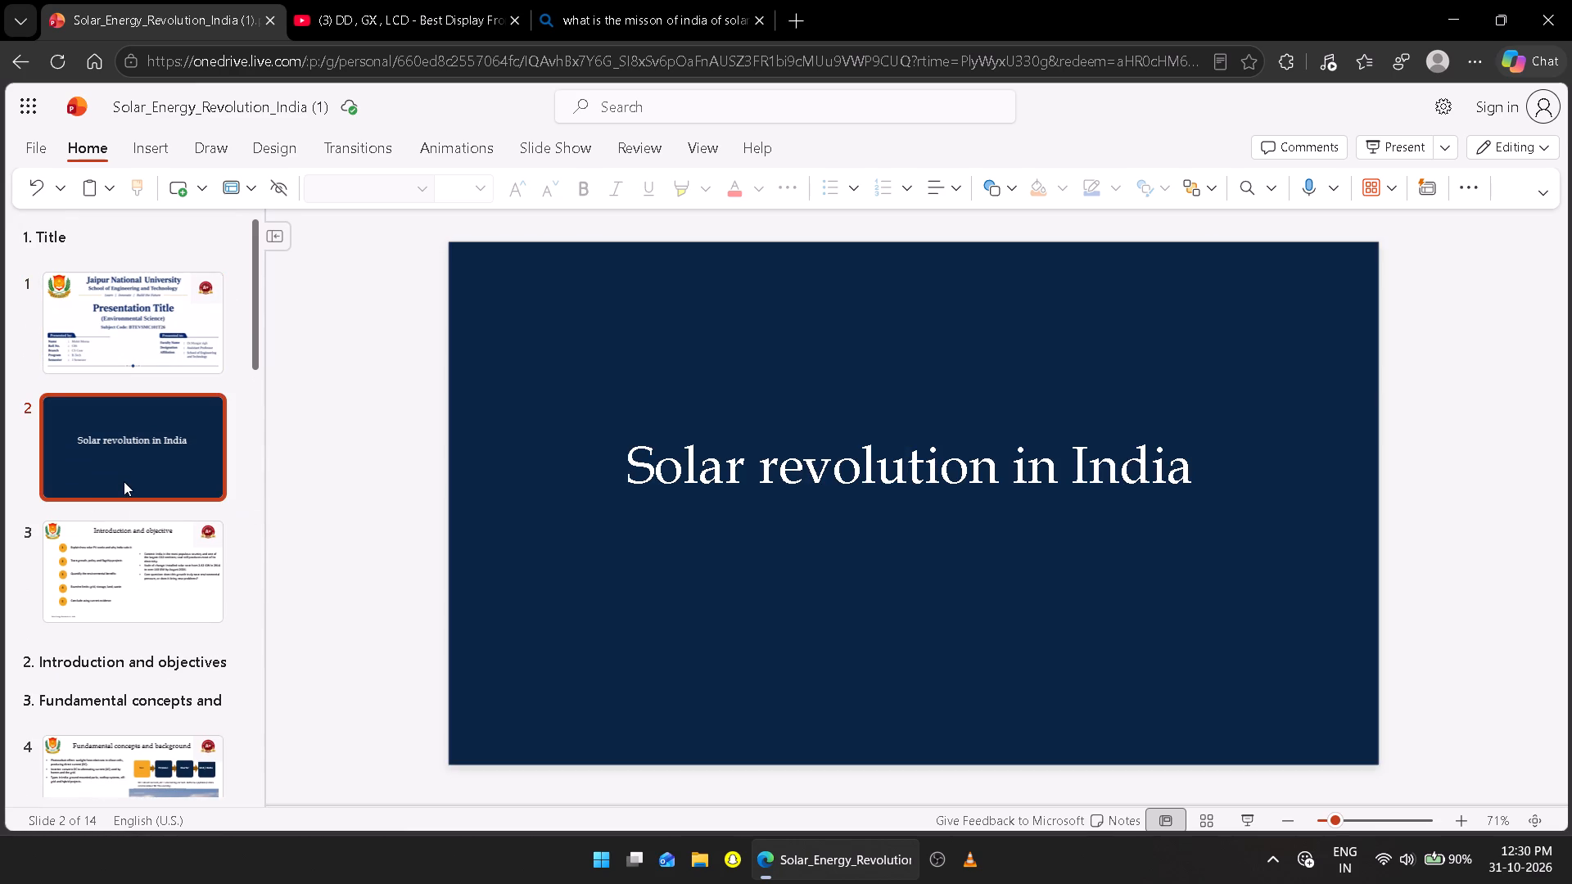
pyautogui.press('Right')
pyautogui.press('Down')
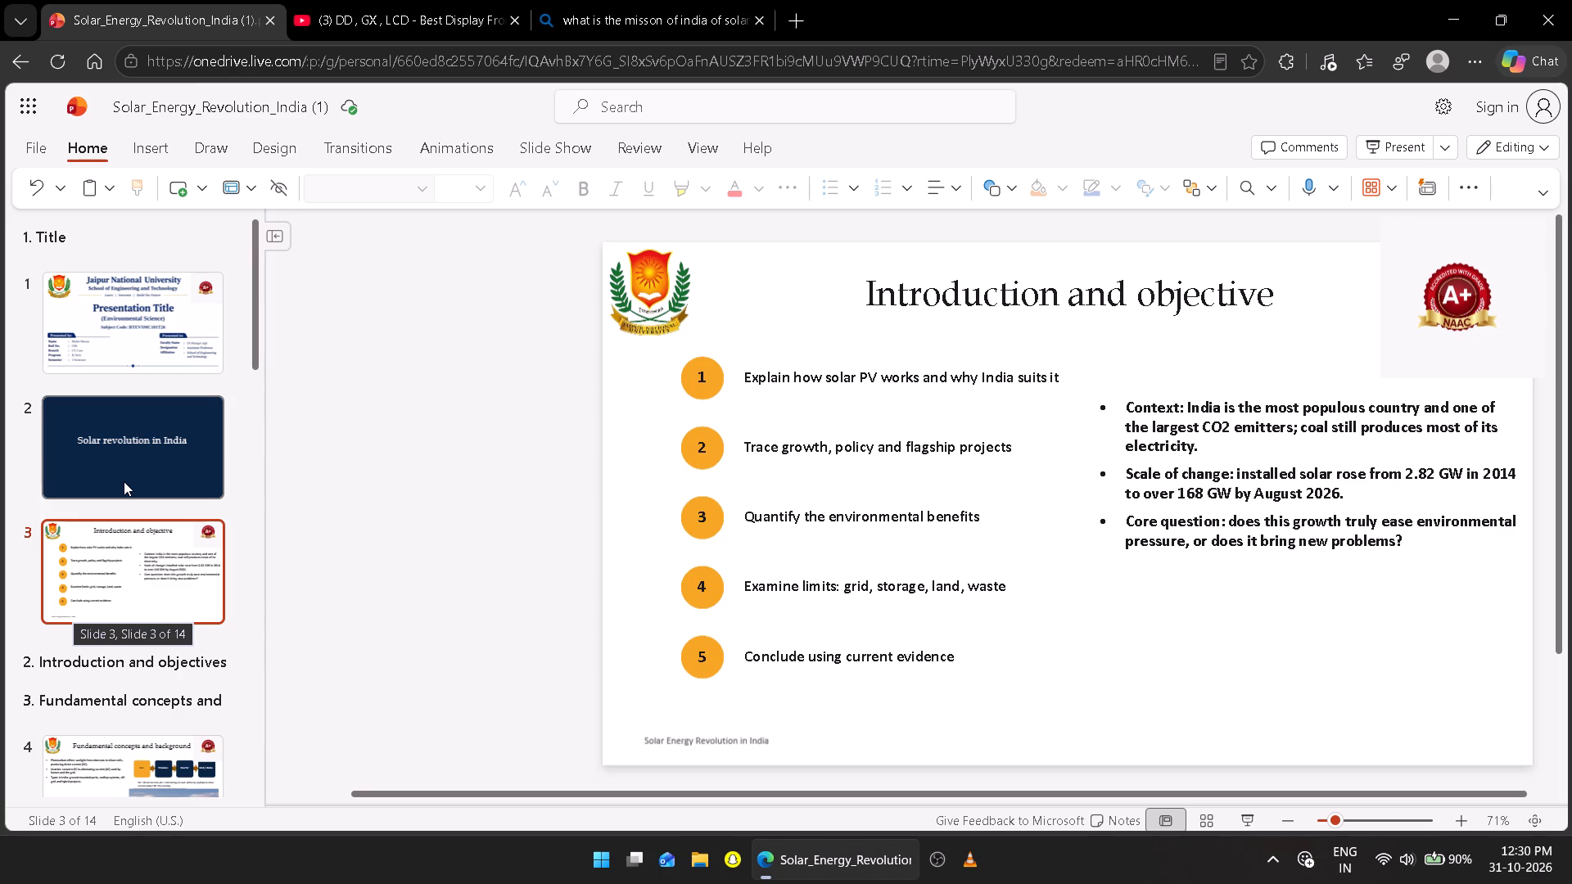
pyautogui.press('Down')
pyautogui.press('Right')
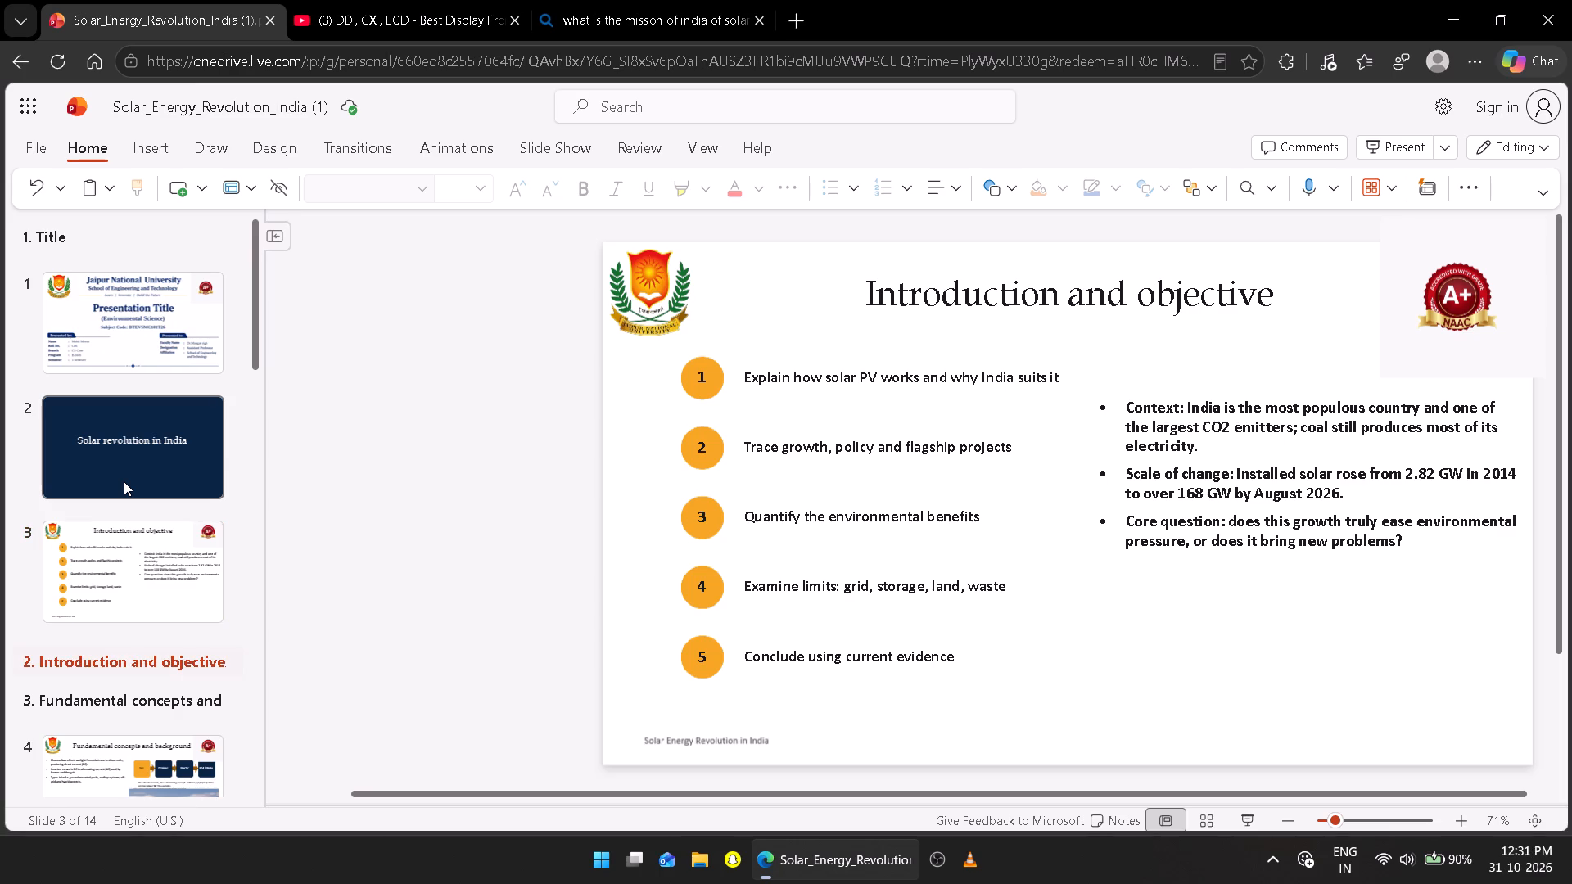
pyautogui.press('Right')
pyautogui.press('Down')
pyautogui.press('Up')
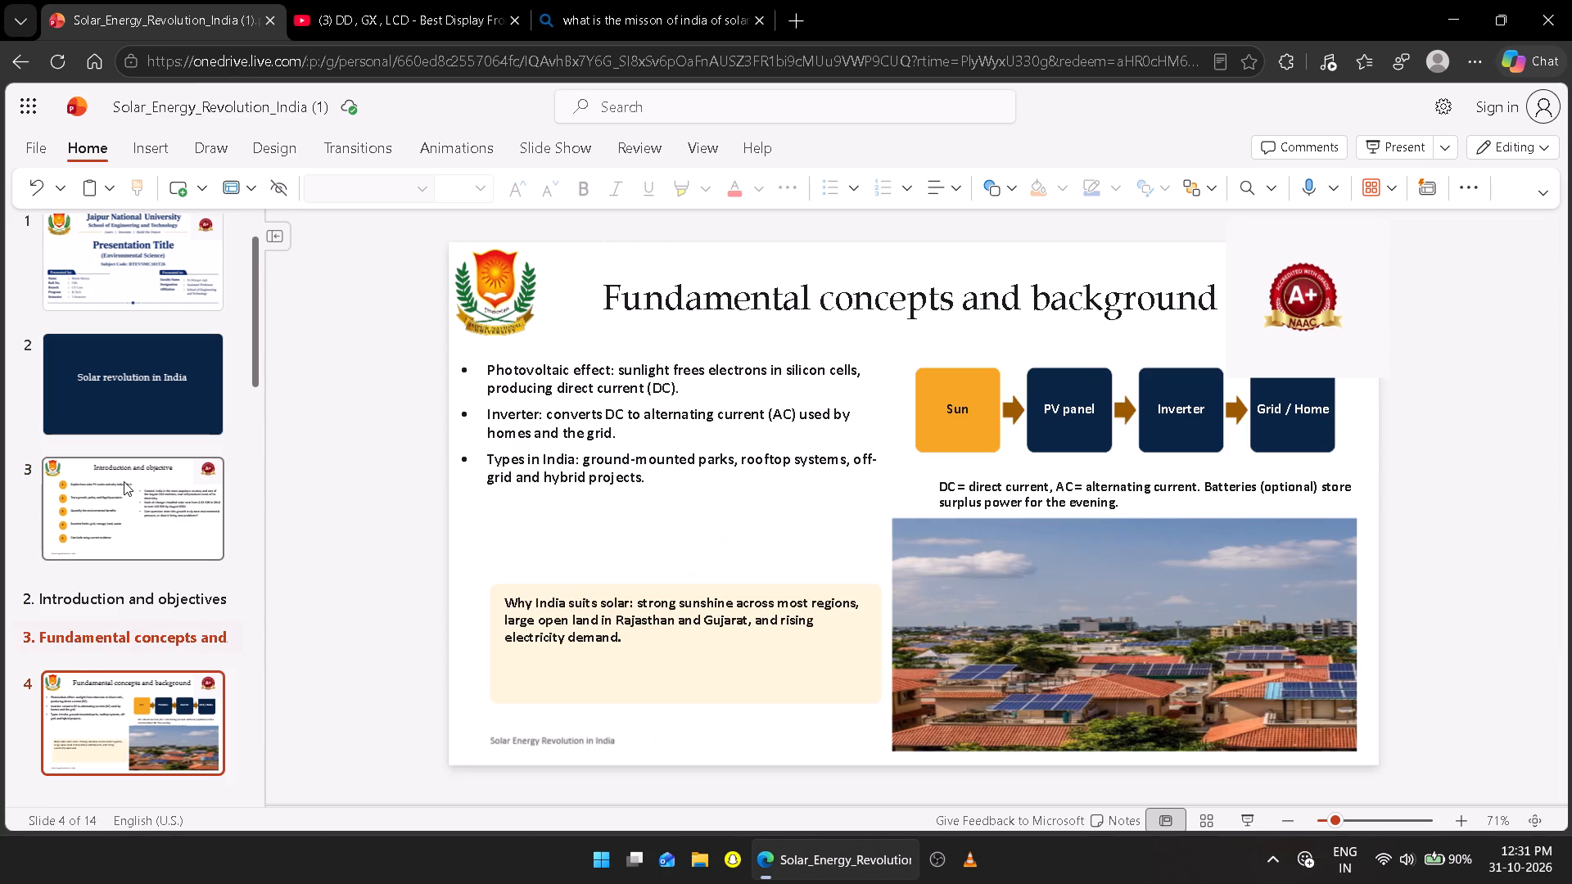
pyautogui.press('Up')
pyautogui.press('Up')
pyautogui.press('Up')
pyautogui.press('Up')
pyautogui.press('Up')
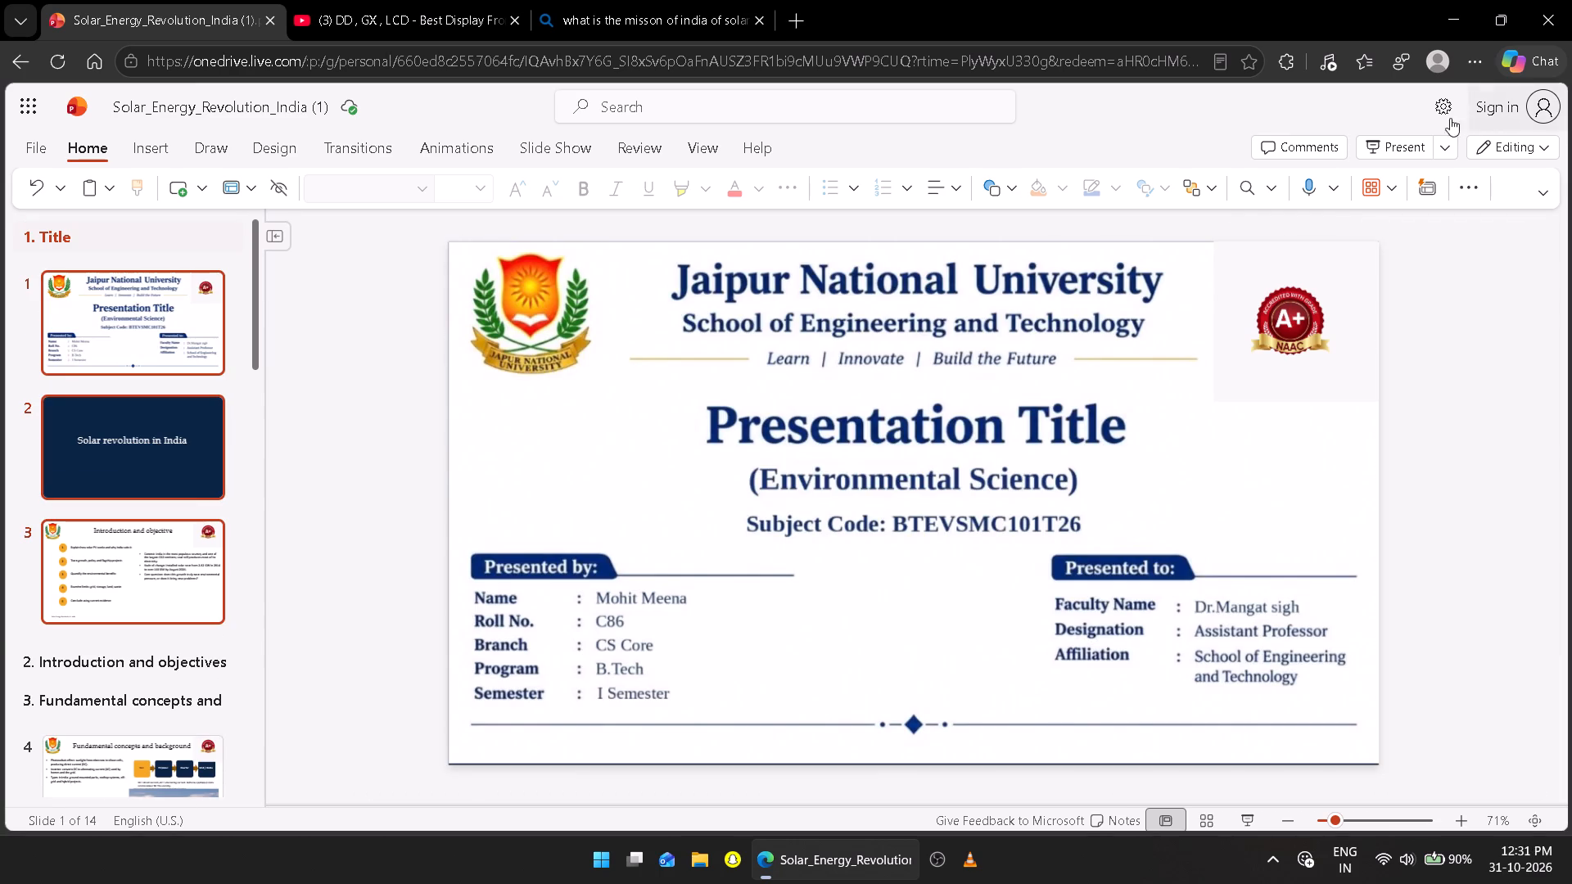
# Present the title slide full screen to check it, and leave full-screen view.
pyautogui.click(1385, 143)
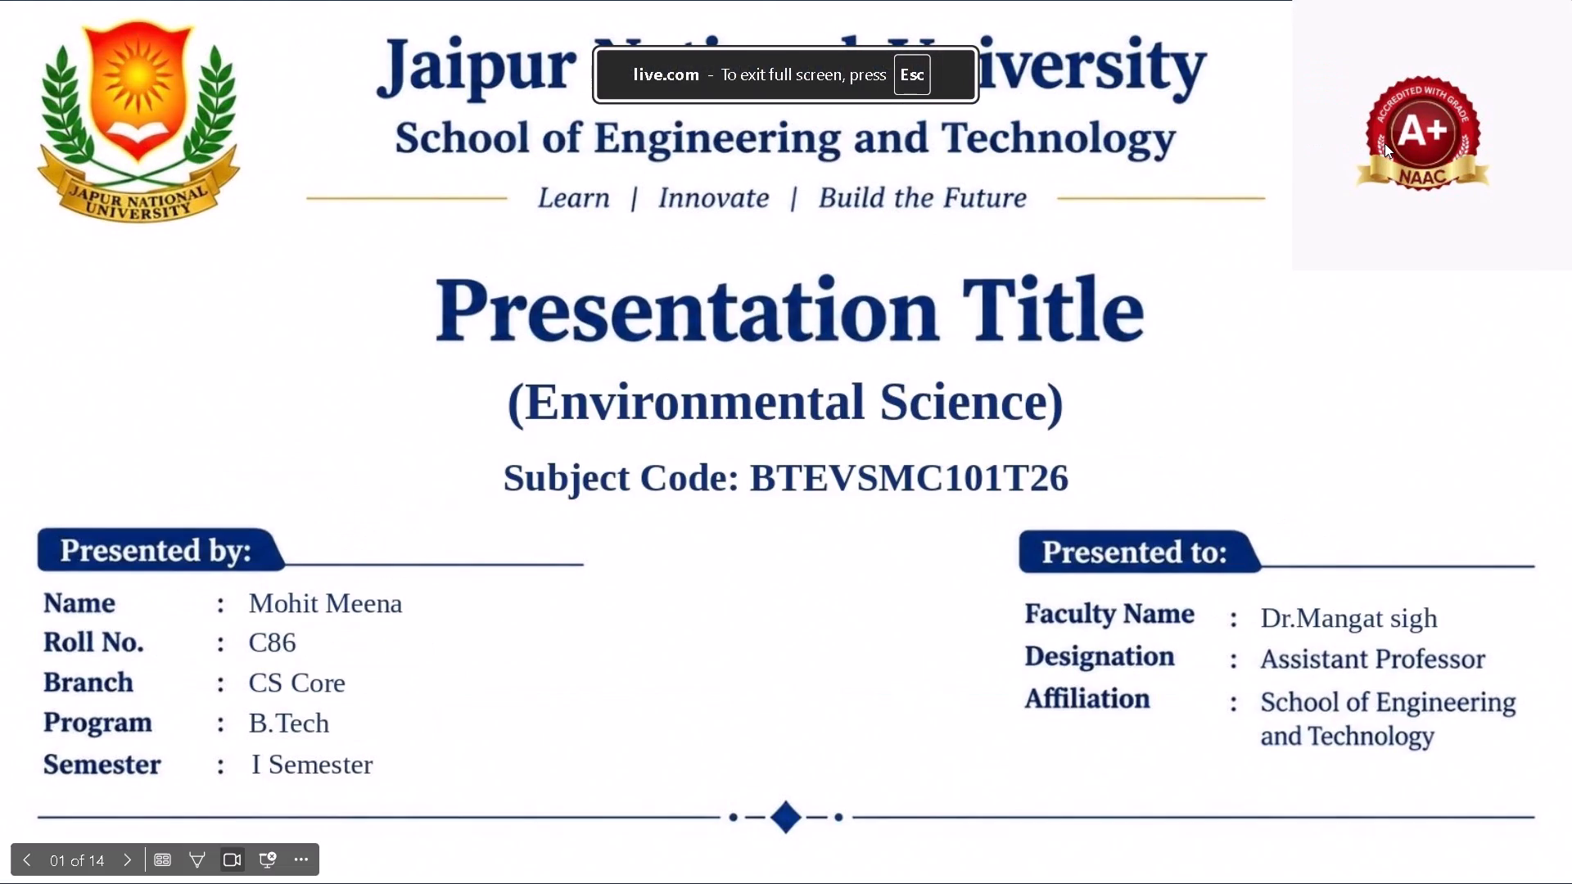
pyautogui.press('Left')
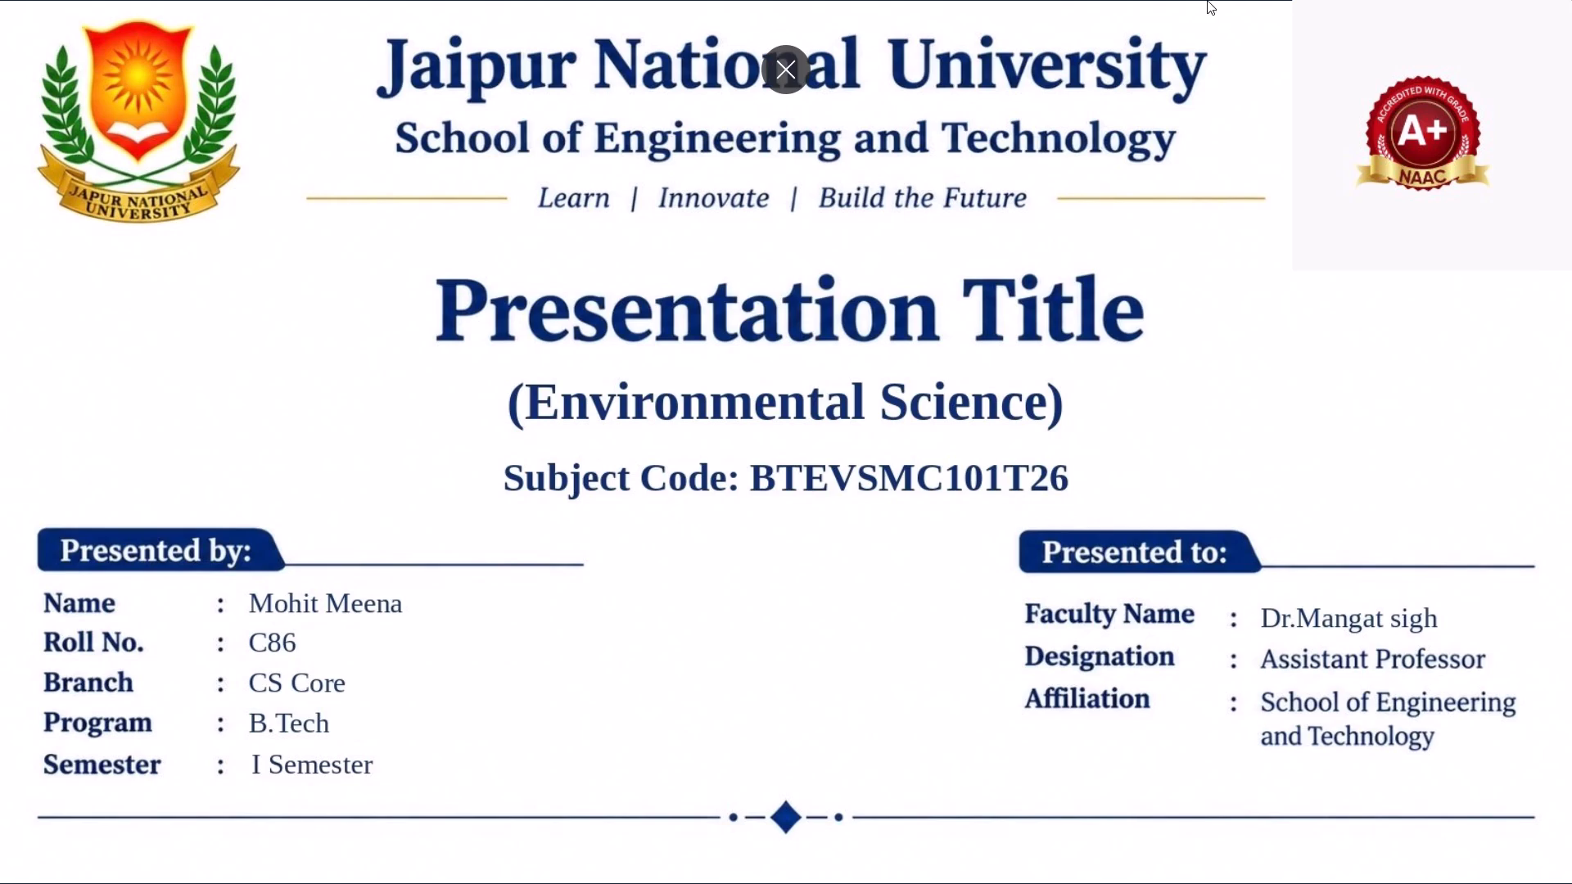
pyautogui.click(777, 72)
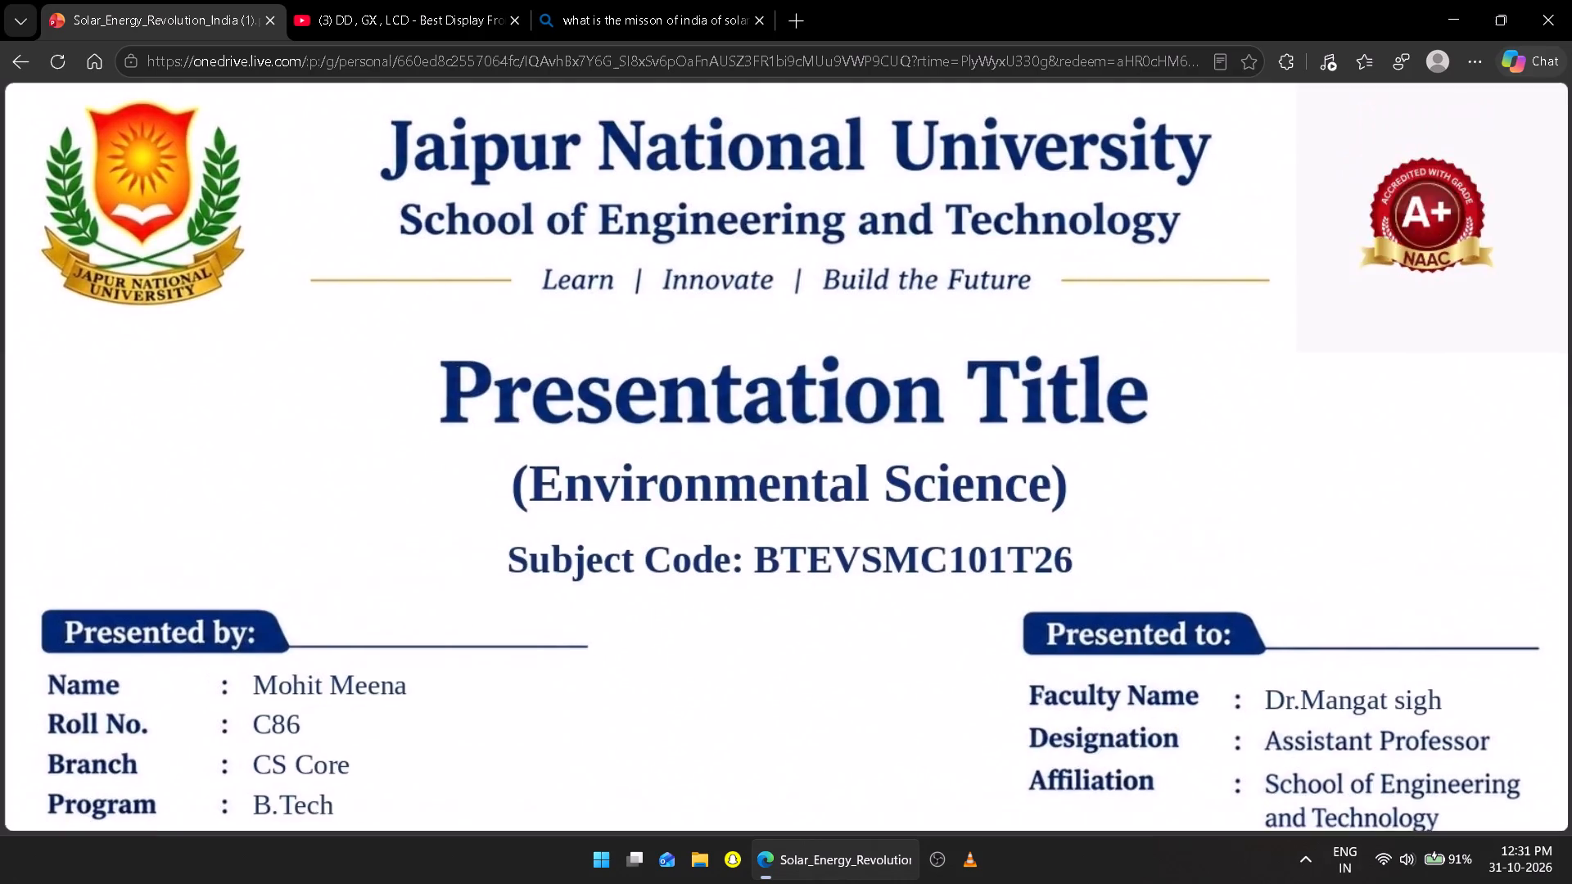
# Open Claude in a new browser tab.
pyautogui.click(799, 14)
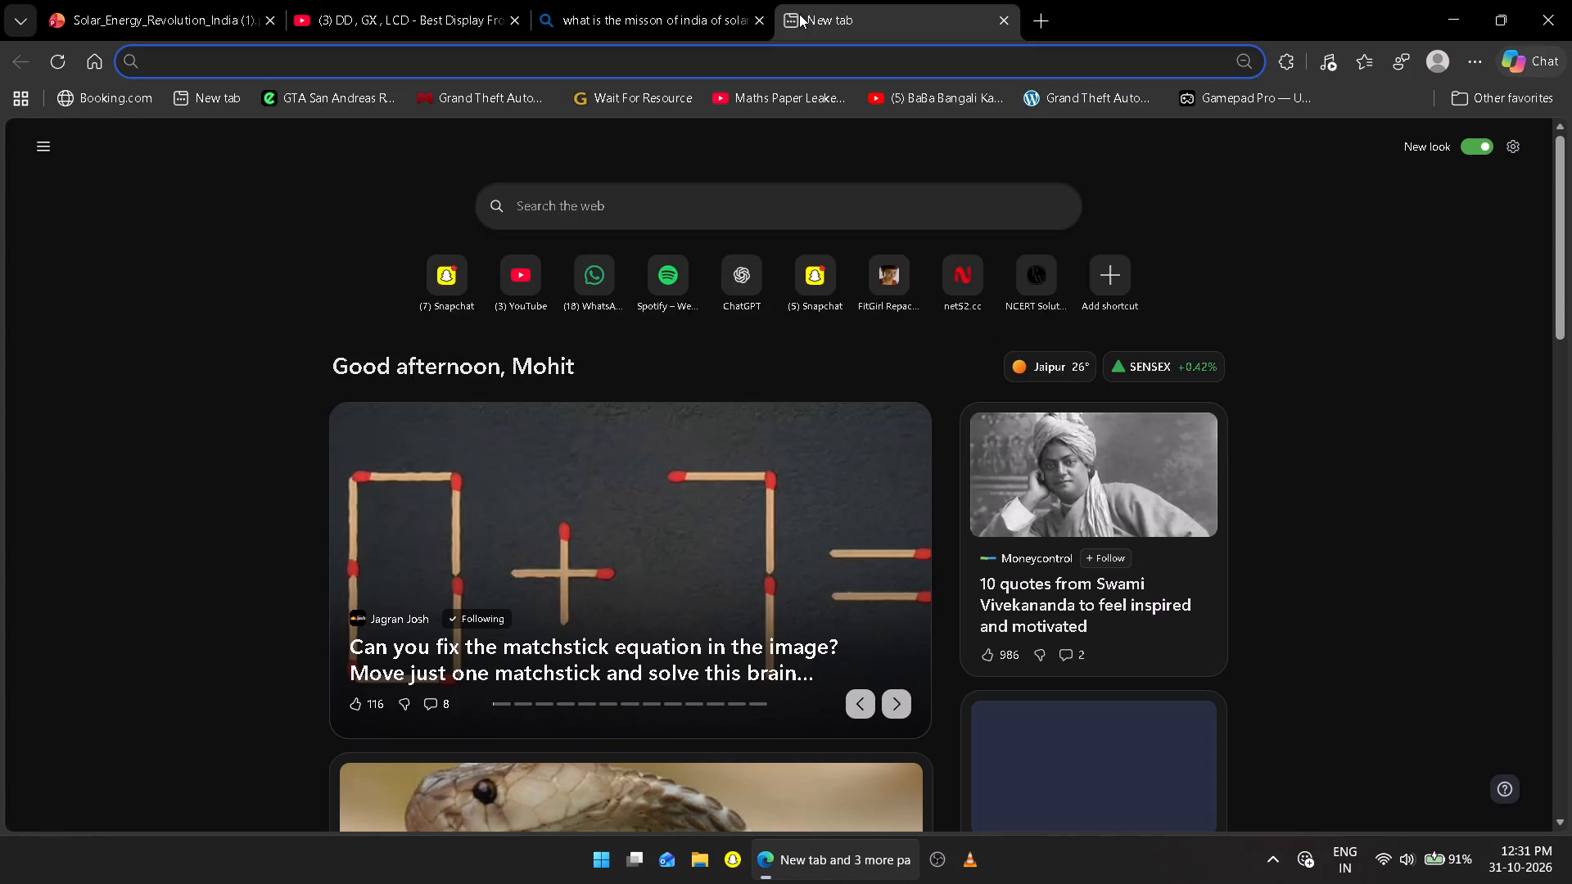
pyautogui.write('cl')
pyautogui.press('Return')
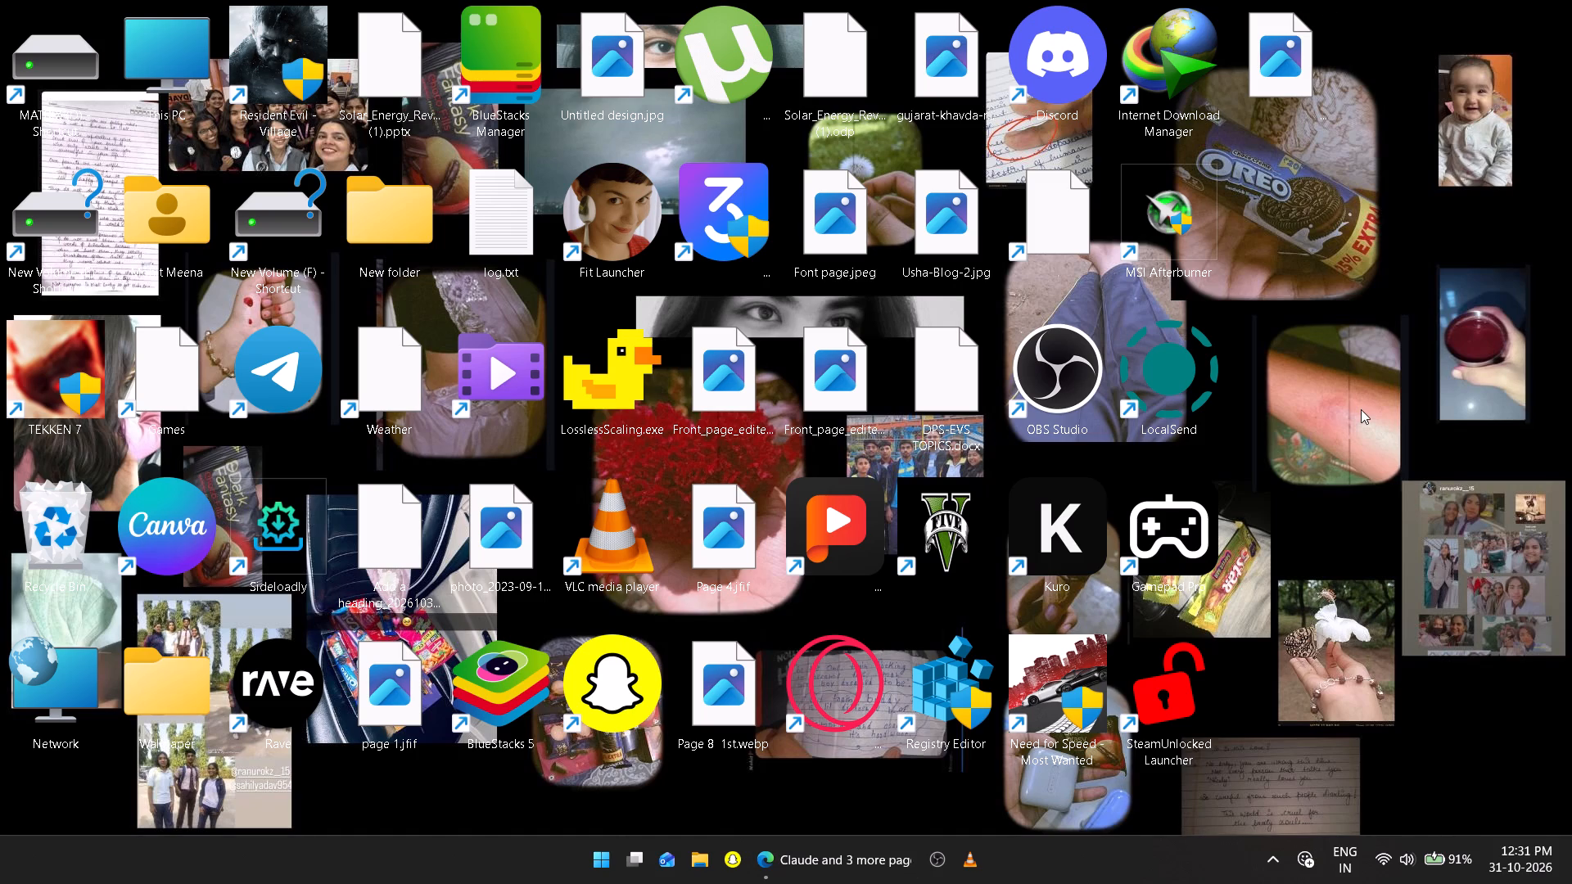
# View the desktop image Front_page_edited.jpeg, close it, and permanently delete the file.
pyautogui.rightClick(1361, 409)
pyautogui.click(1391, 499)
pyautogui.doubleClick(827, 381)
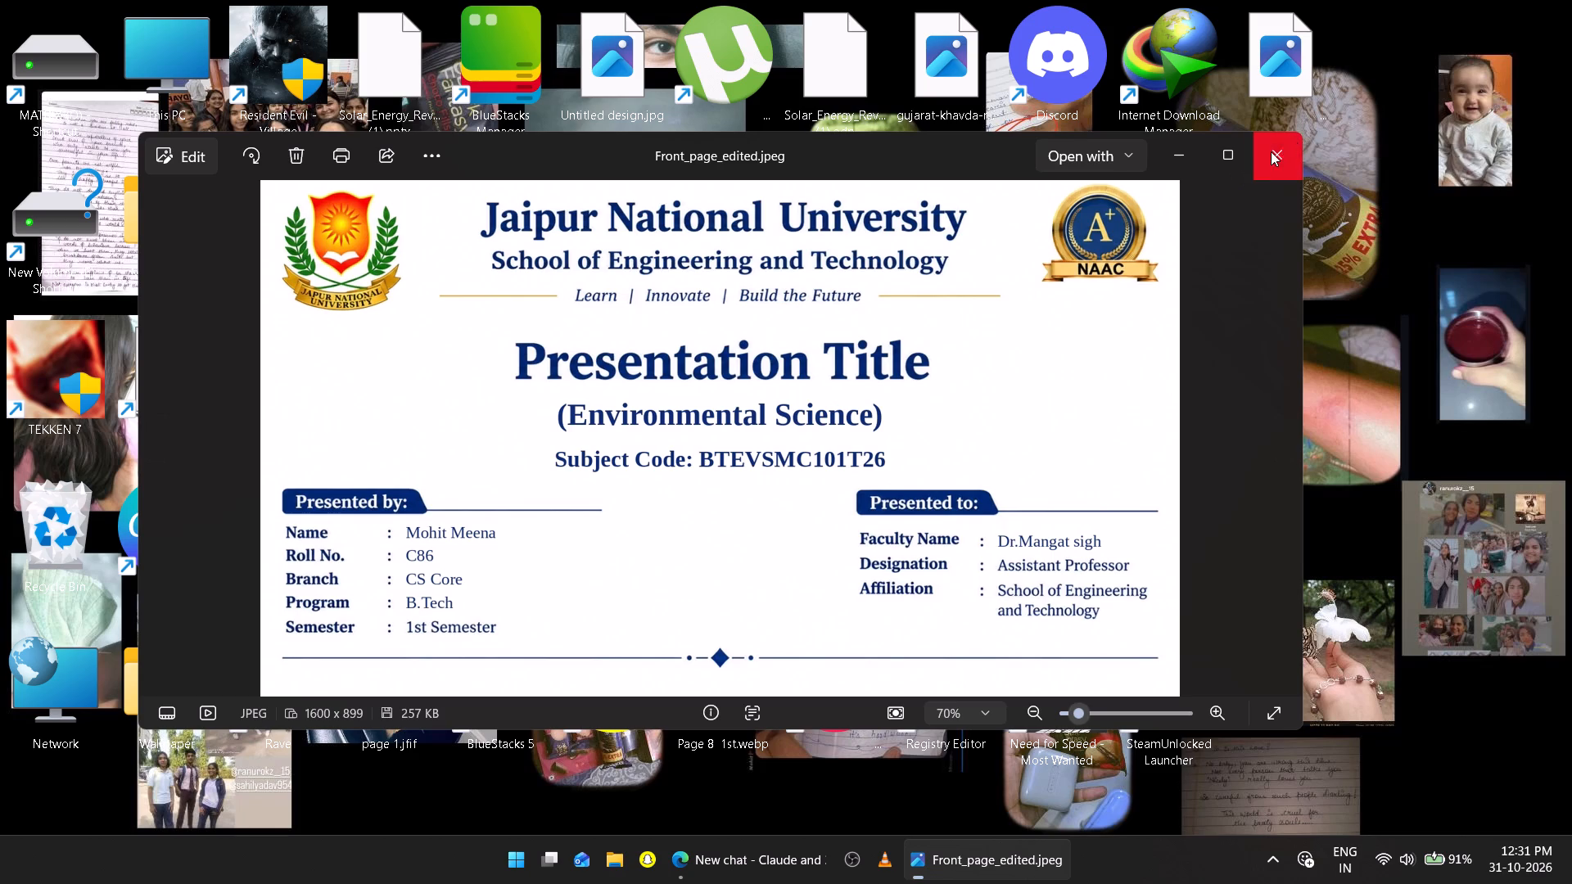
pyautogui.click(1271, 151)
pyautogui.click(824, 396)
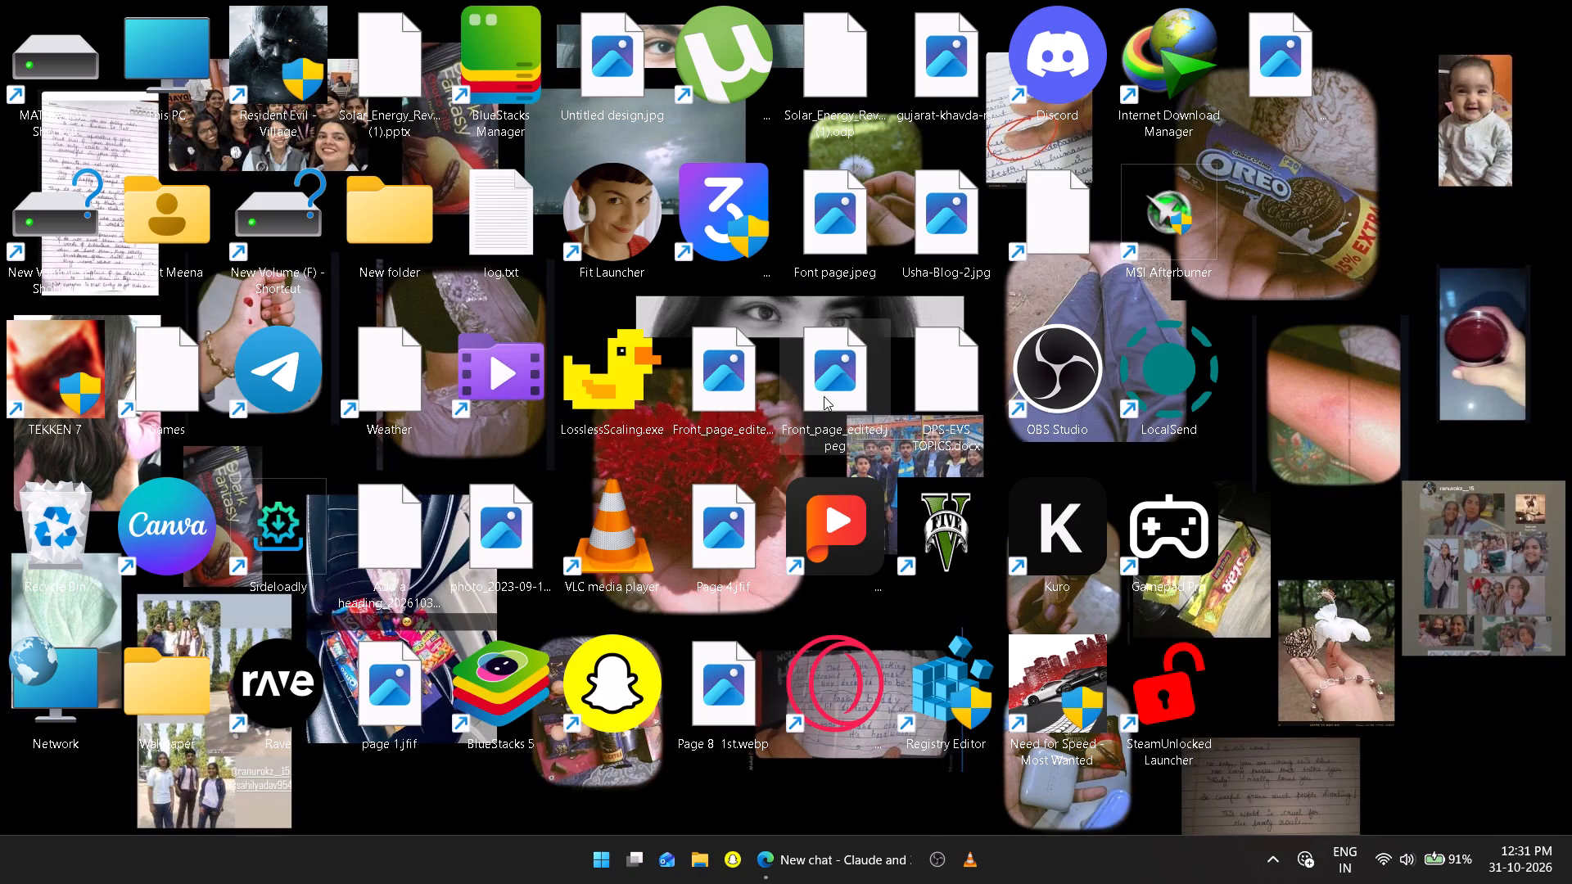
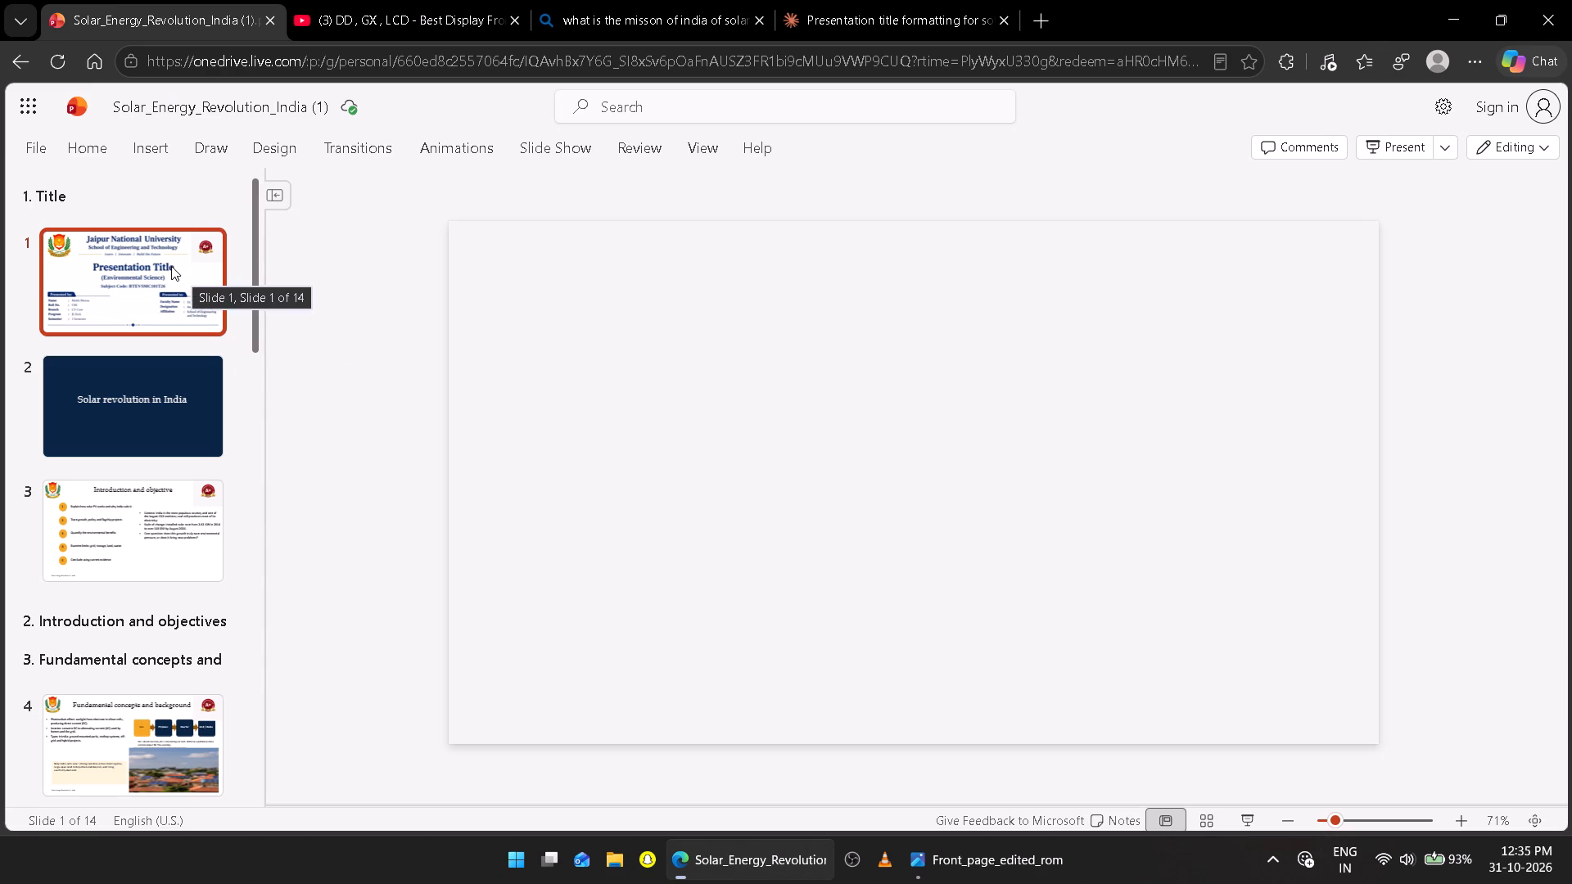
pyautogui.rightClick(171, 266)
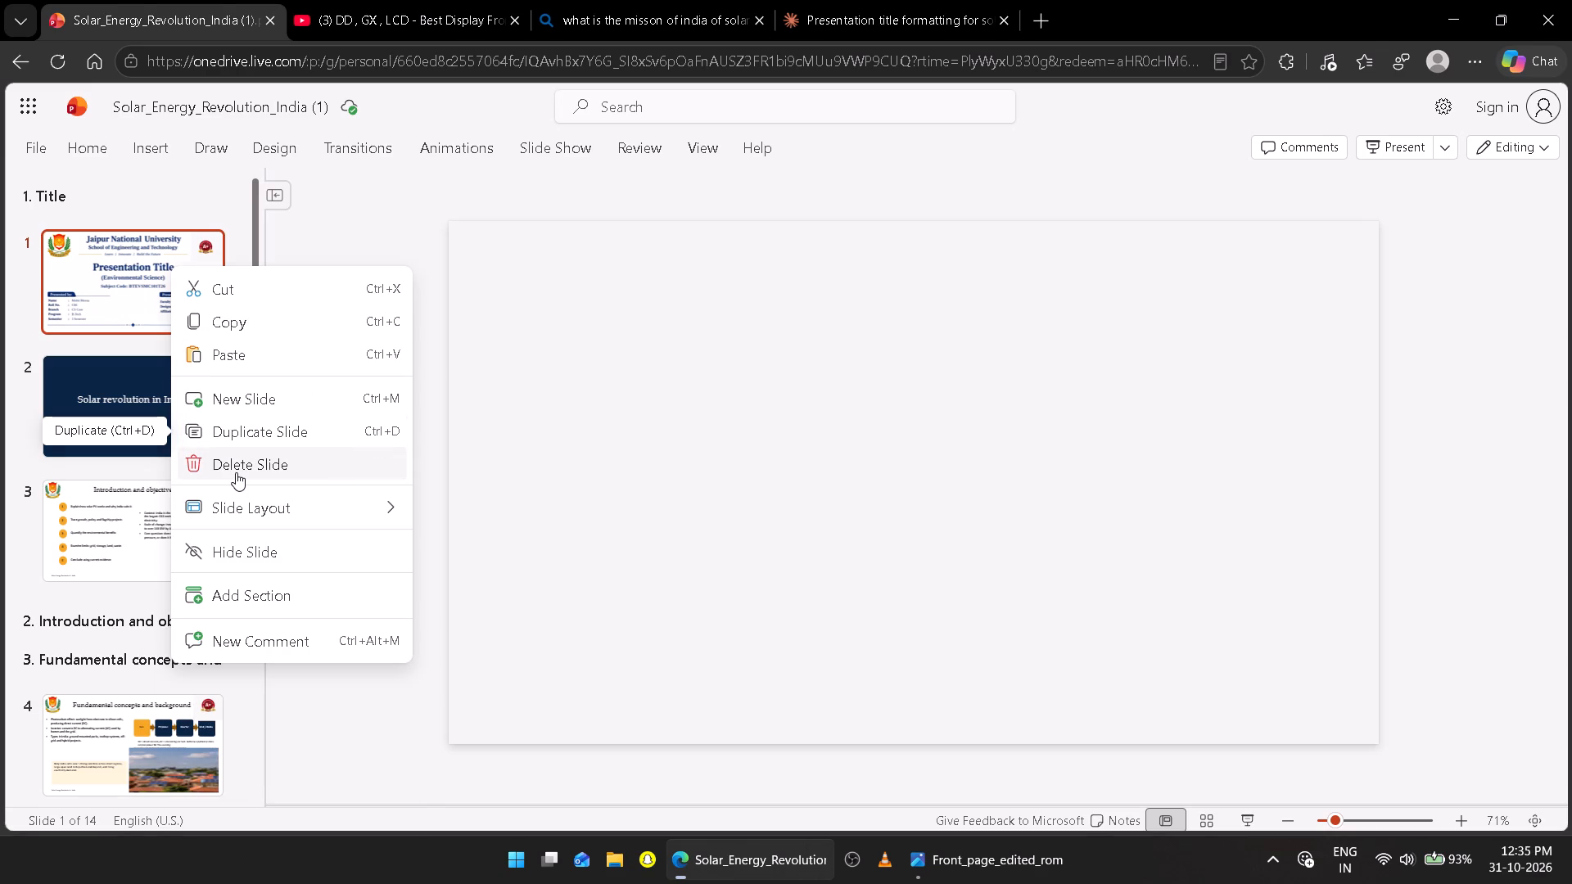
pyautogui.click(236, 472)
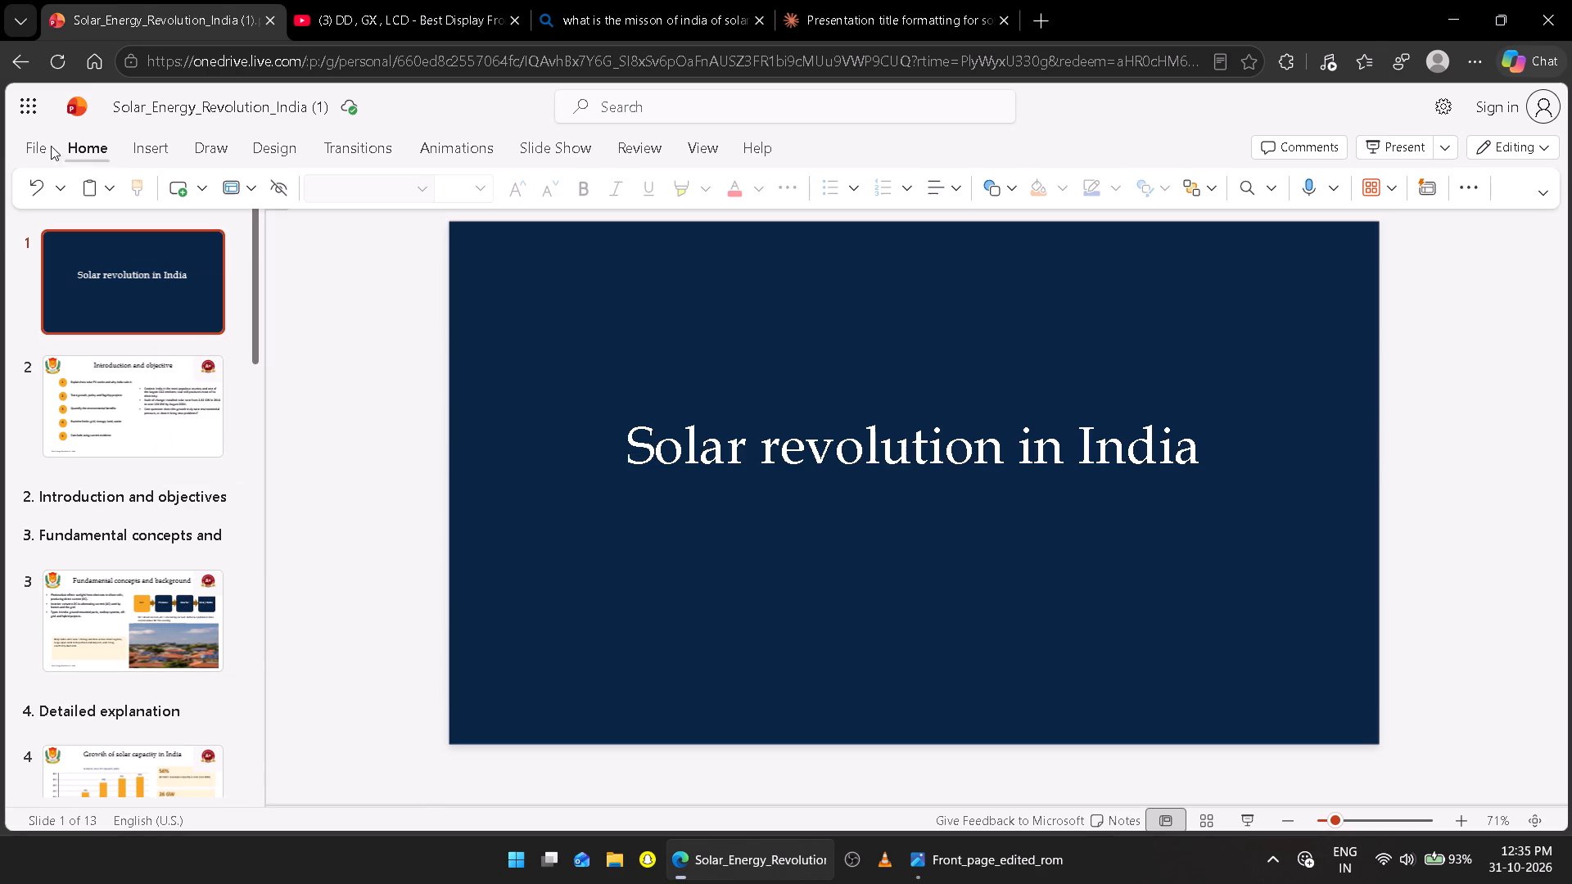
# Add a new slide after the "Solar revolution in India" slide and insert Front_page_updated.jpeg from the desktop on it.
pyautogui.click(153, 147)
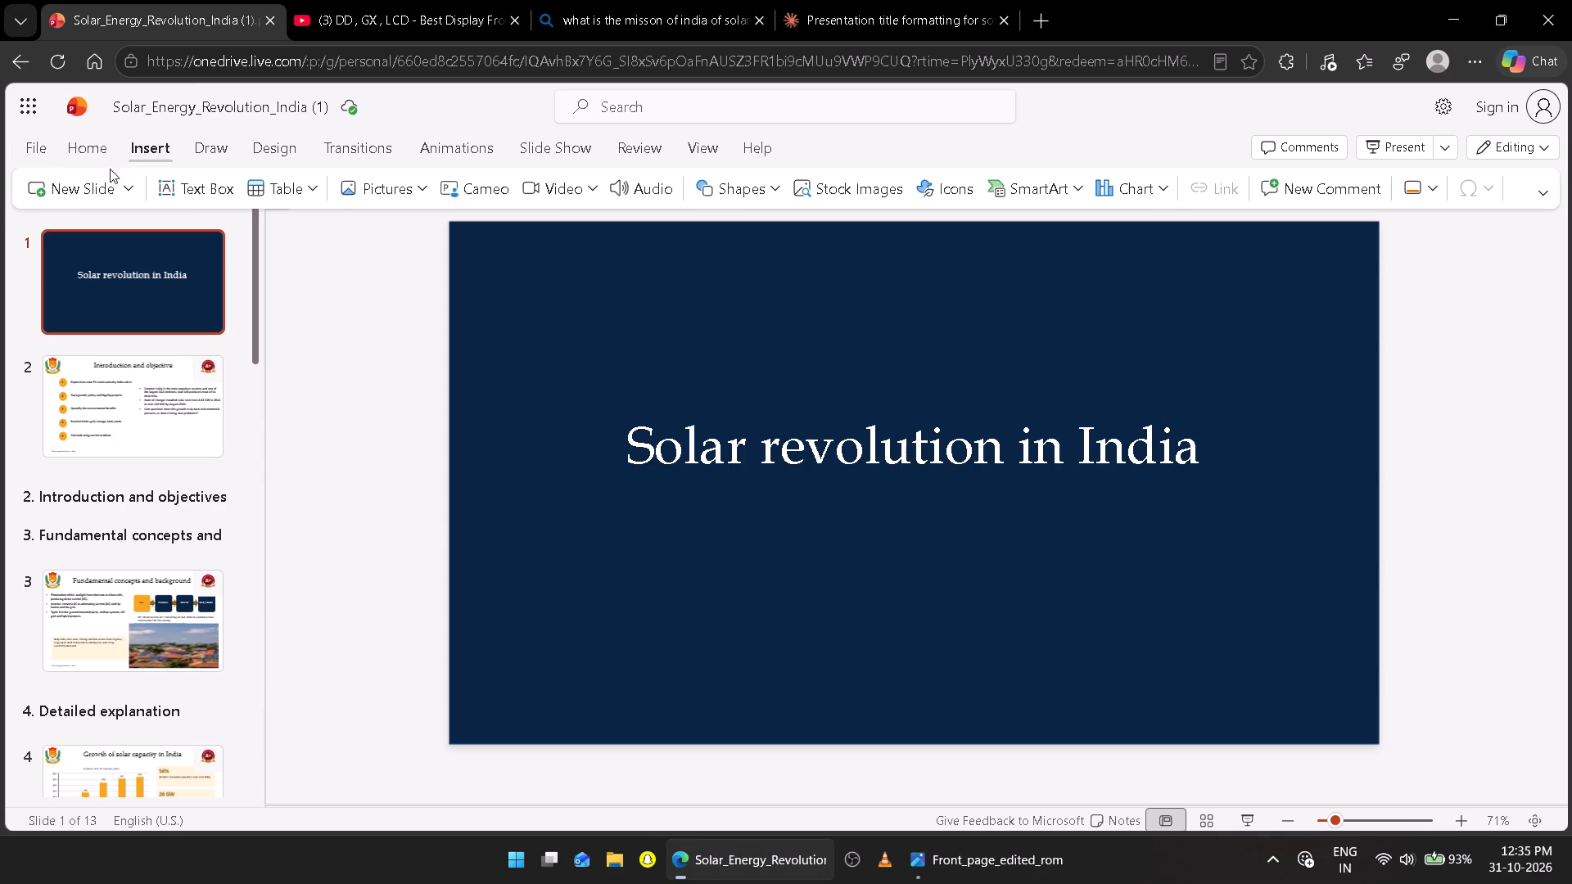
pyautogui.click(65, 195)
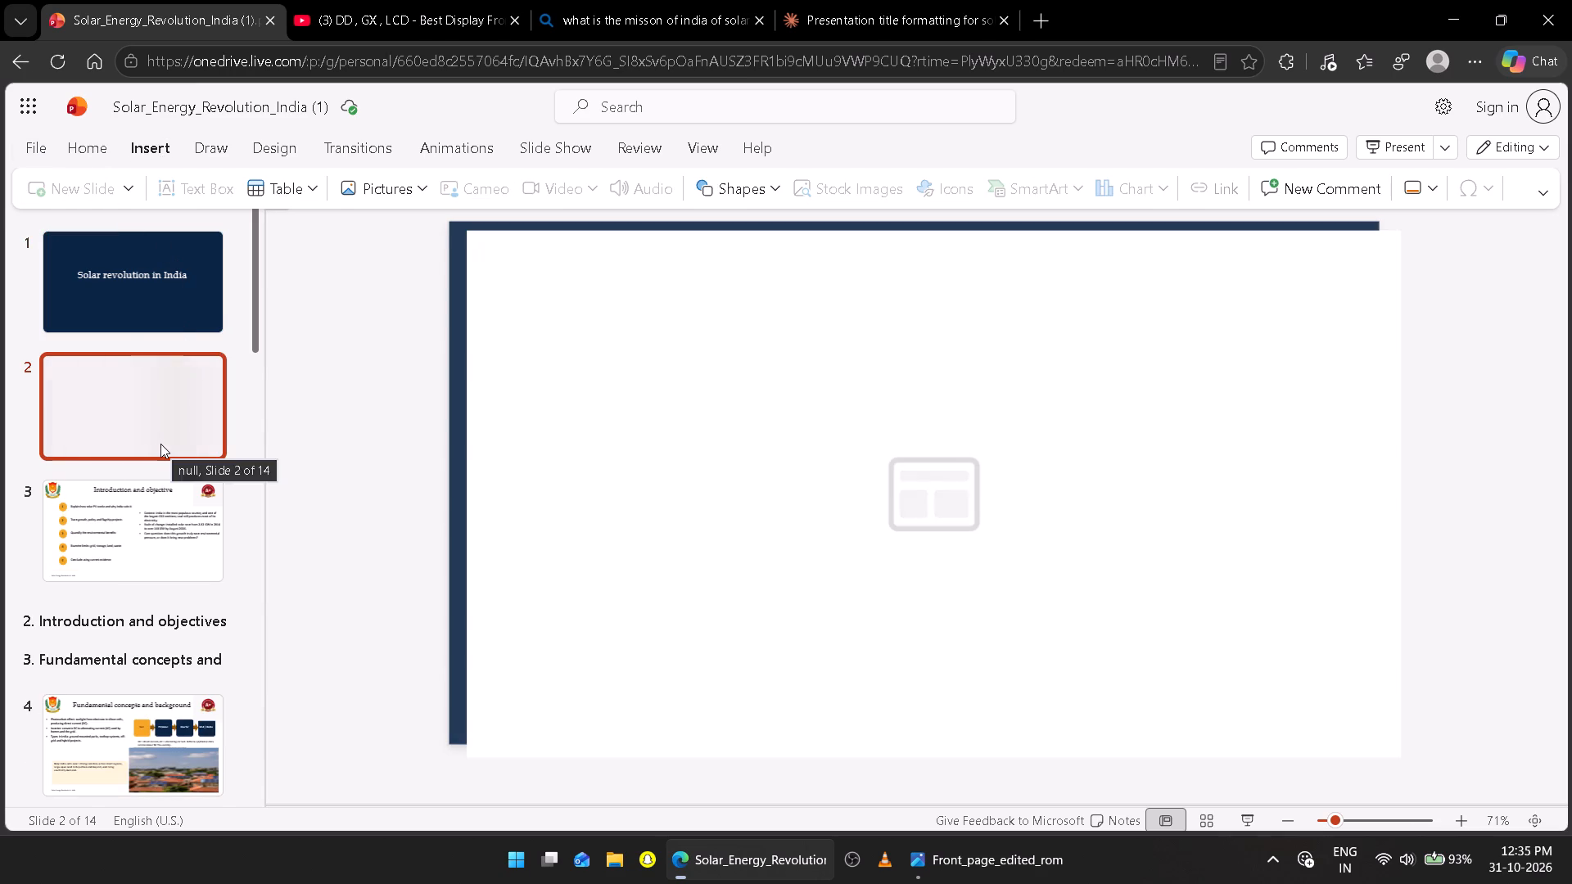
pyautogui.click(369, 187)
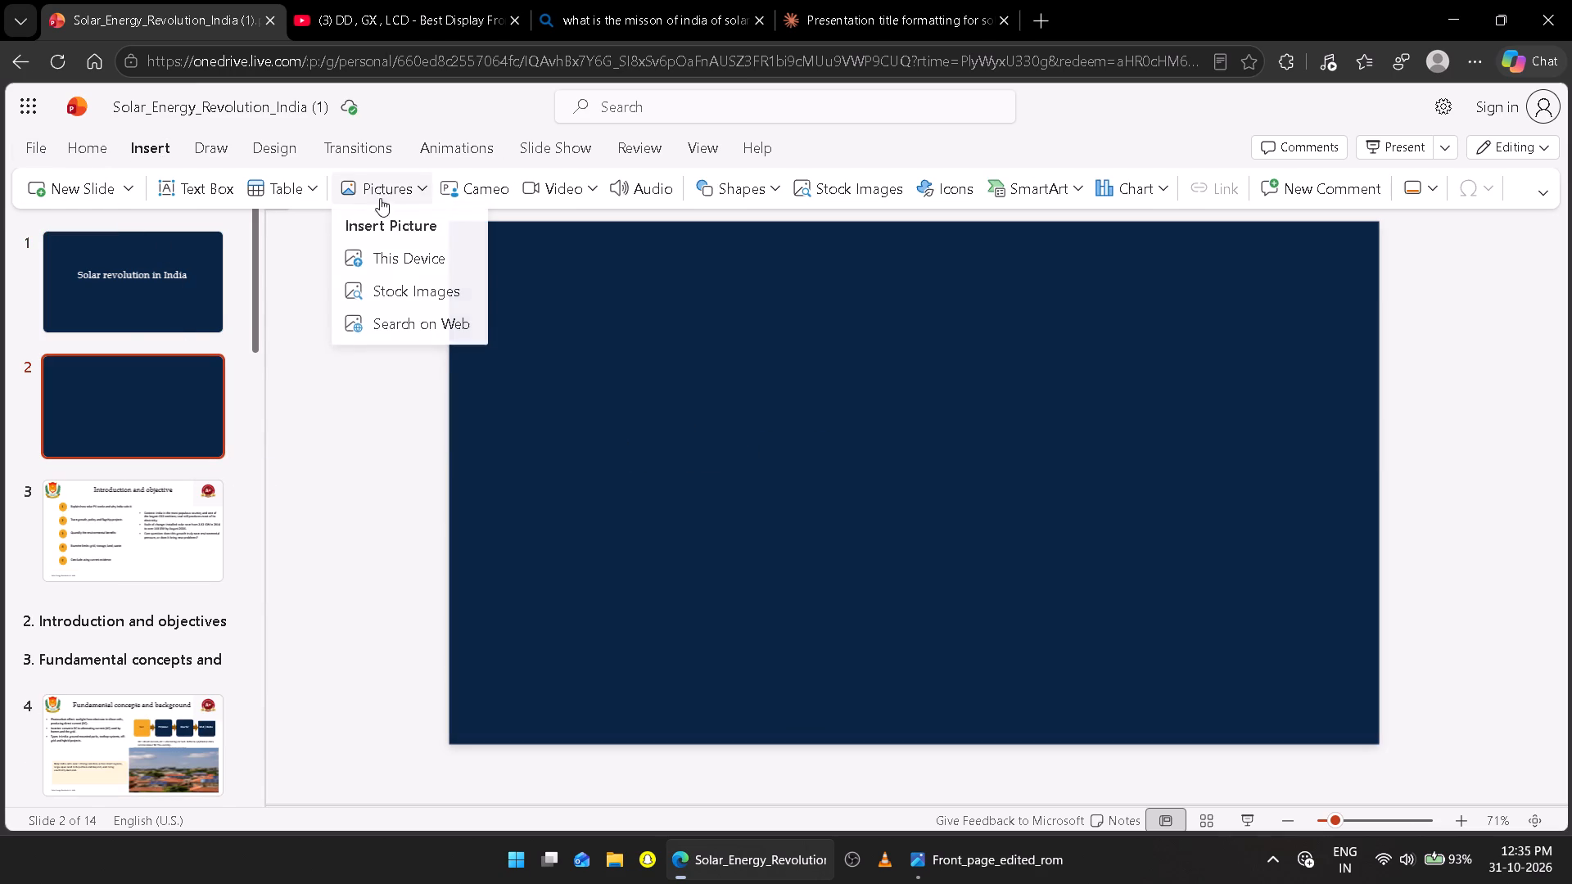
pyautogui.click(417, 257)
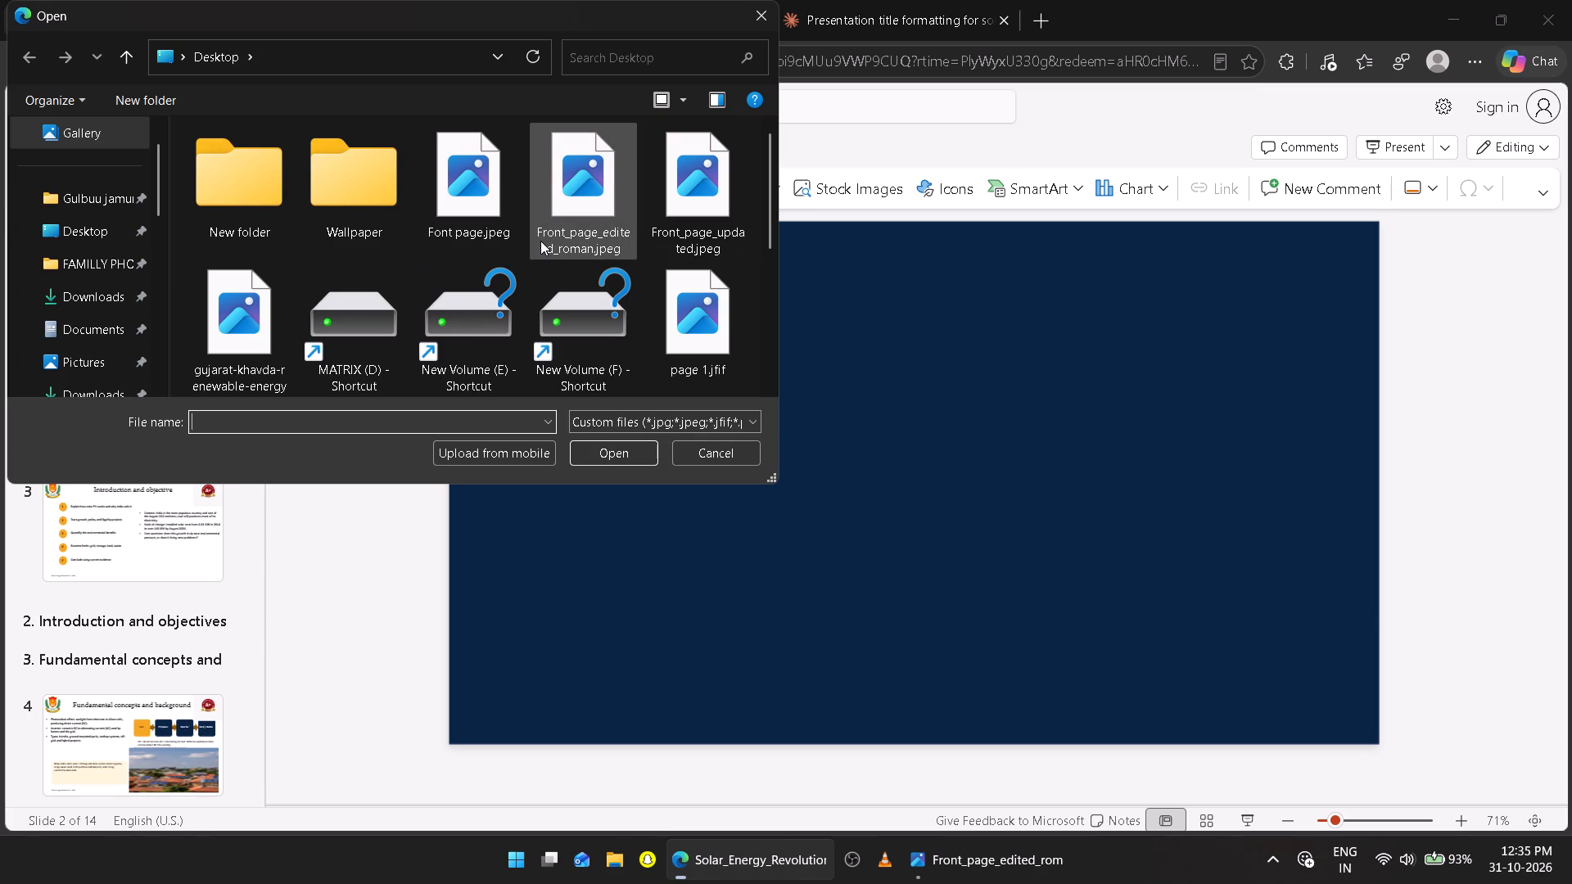
pyautogui.click(716, 201)
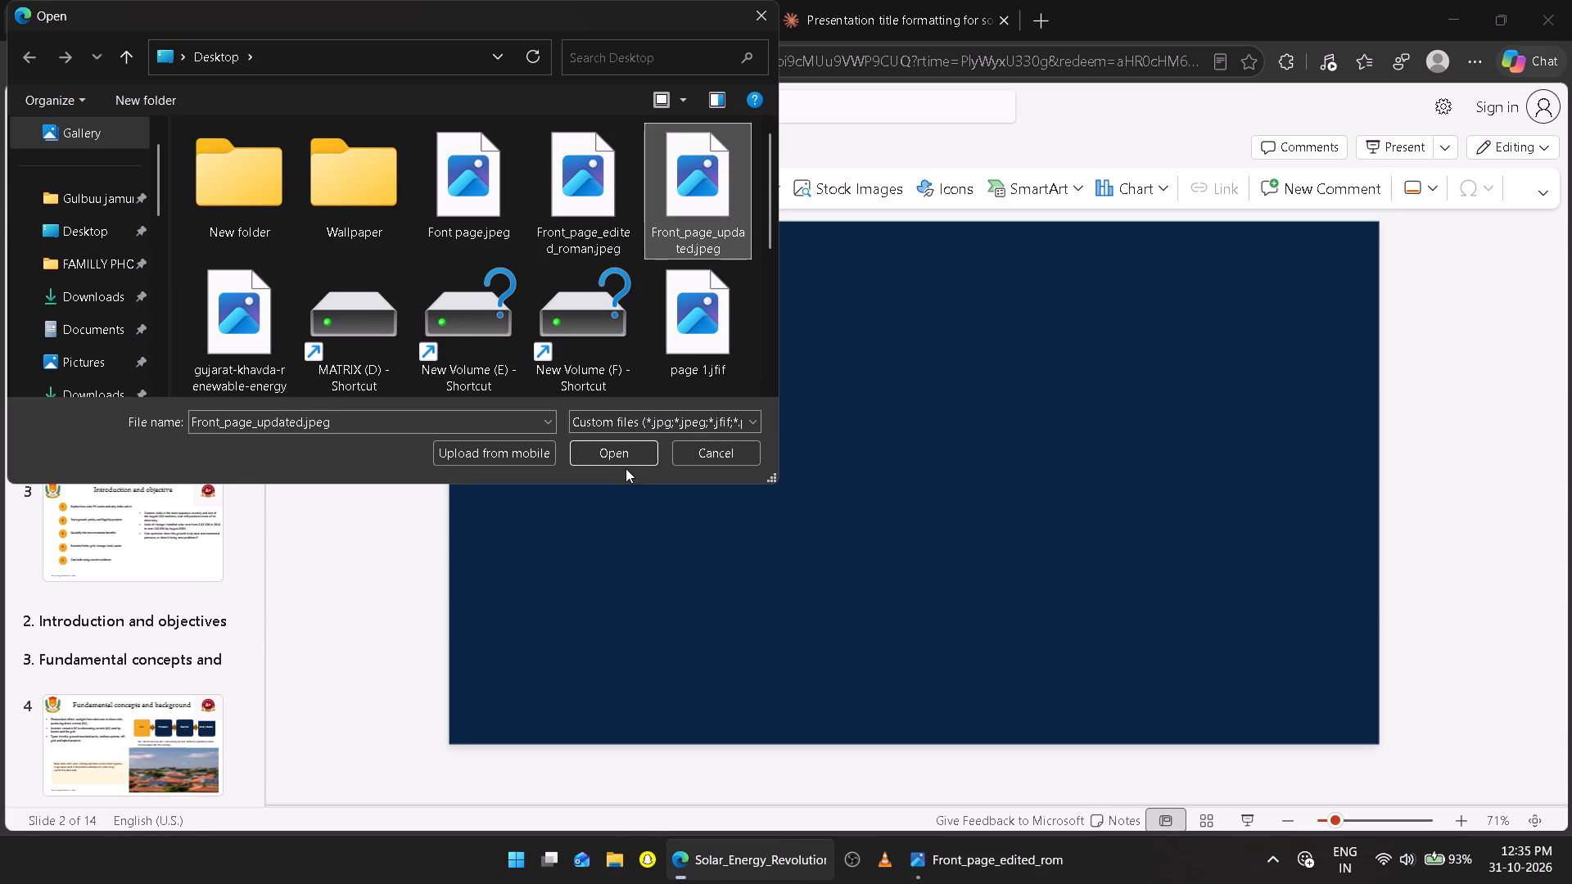
pyautogui.click(613, 444)
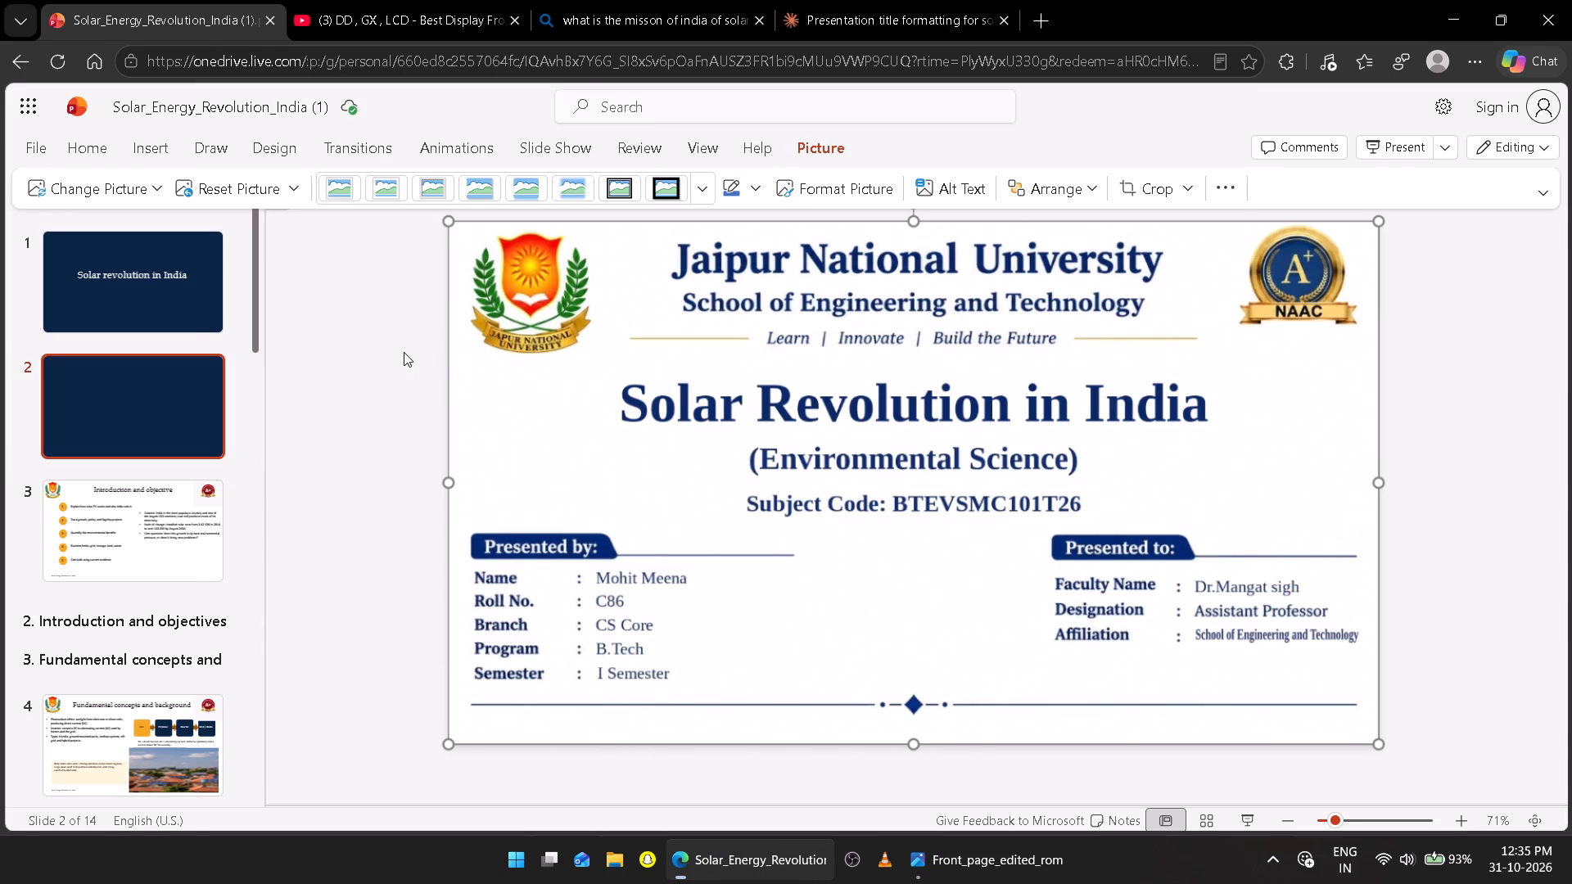
# Move the new front-page slide to the first position in the presentation and dismiss the design suggestions.
pyautogui.moveTo(140, 412); pyautogui.dragTo(147, 259)
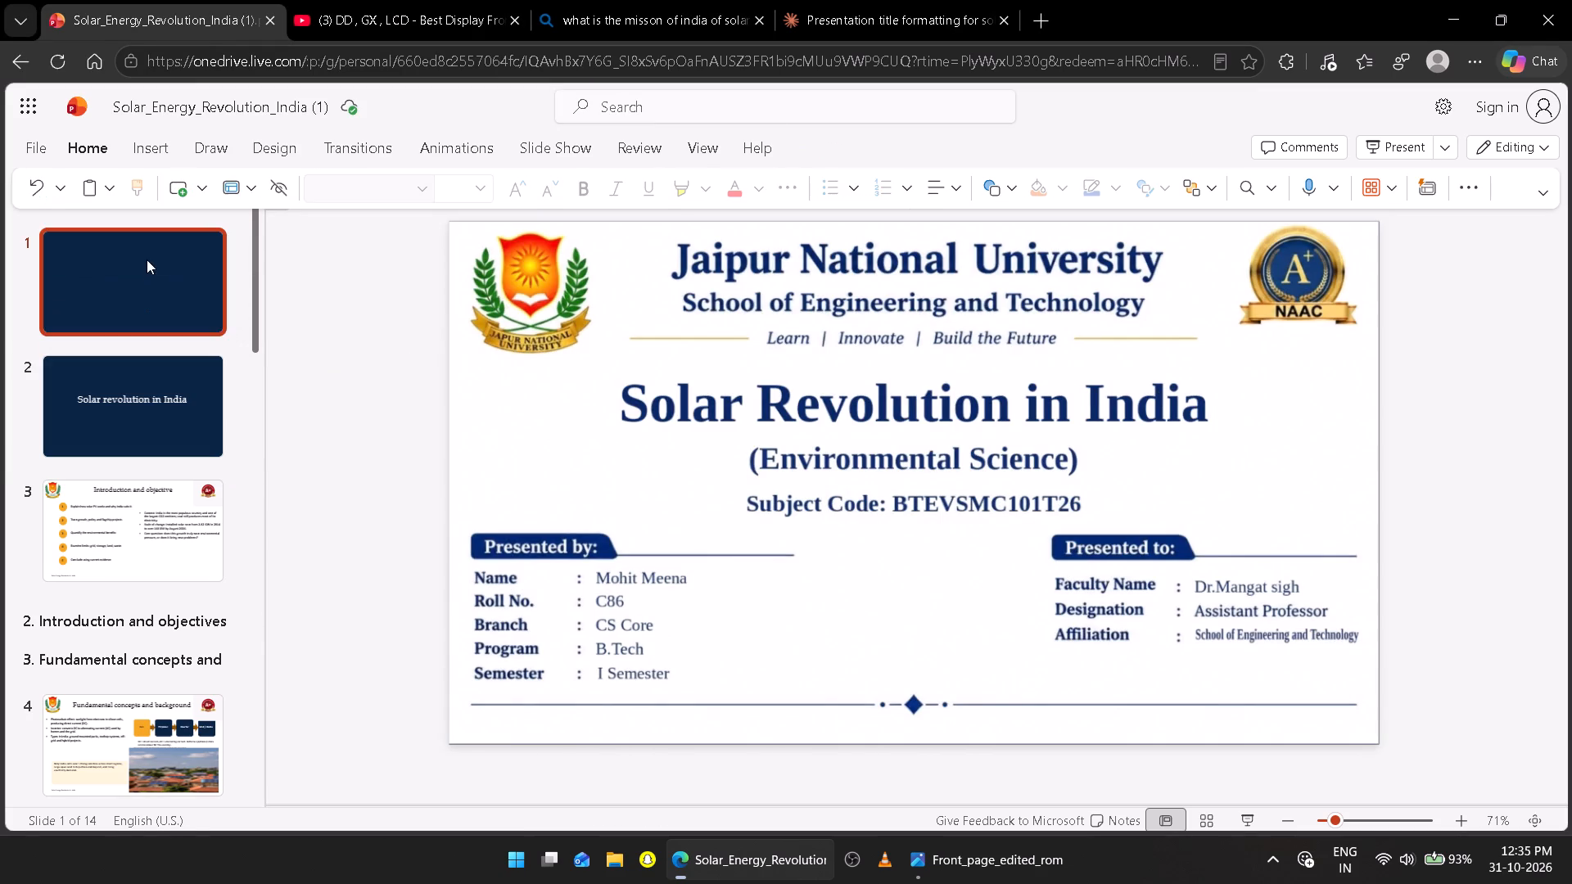
pyautogui.click(400, 382)
pyautogui.scroll(2, 400, 382)
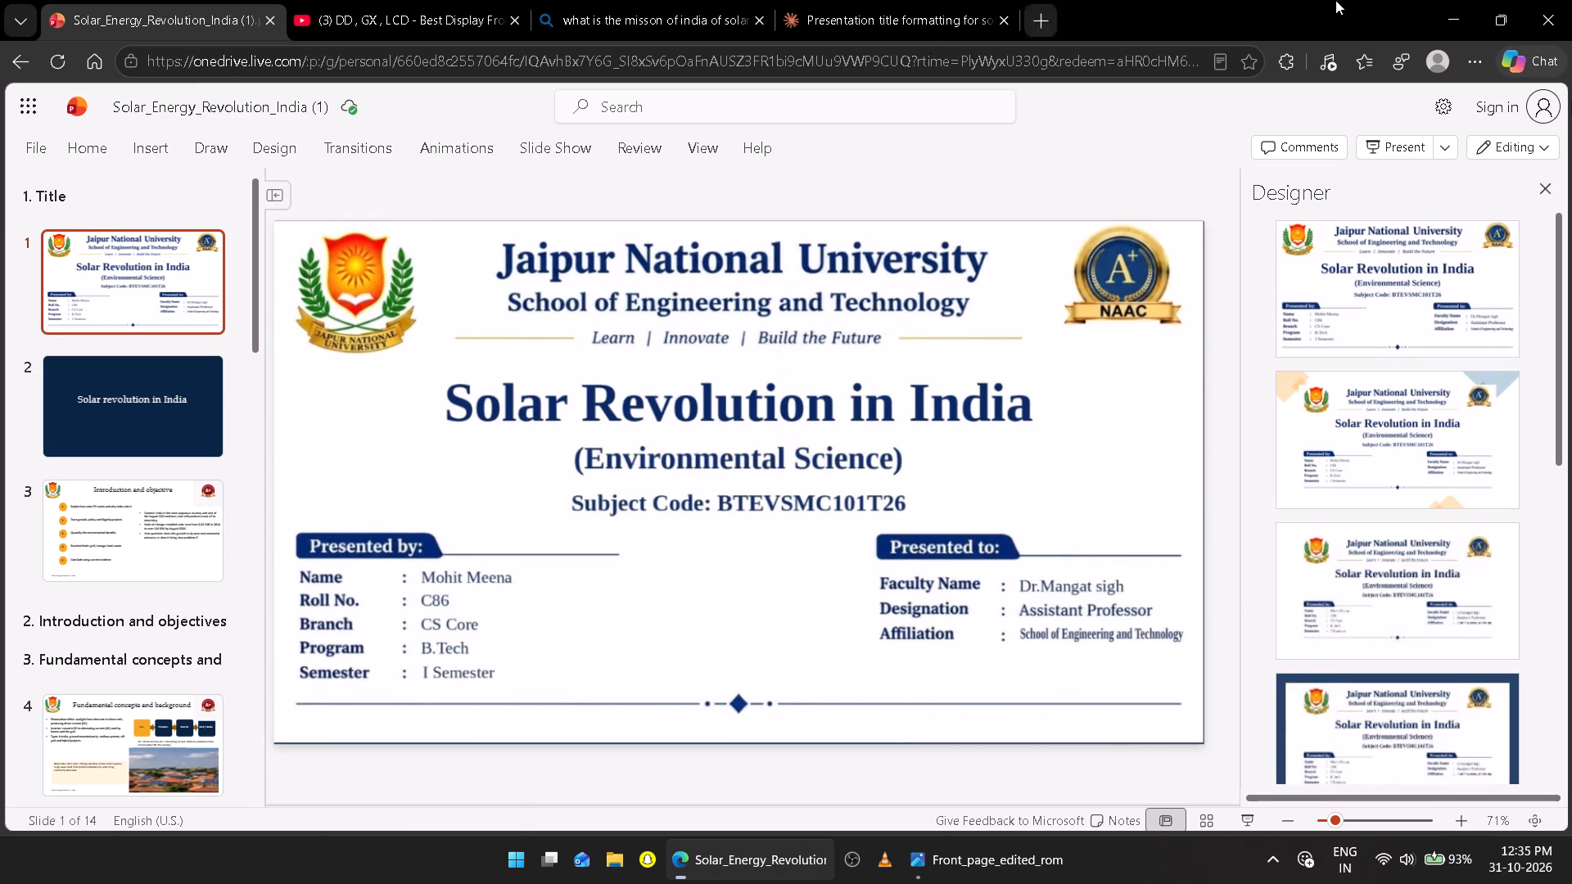
pyautogui.click(1537, 186)
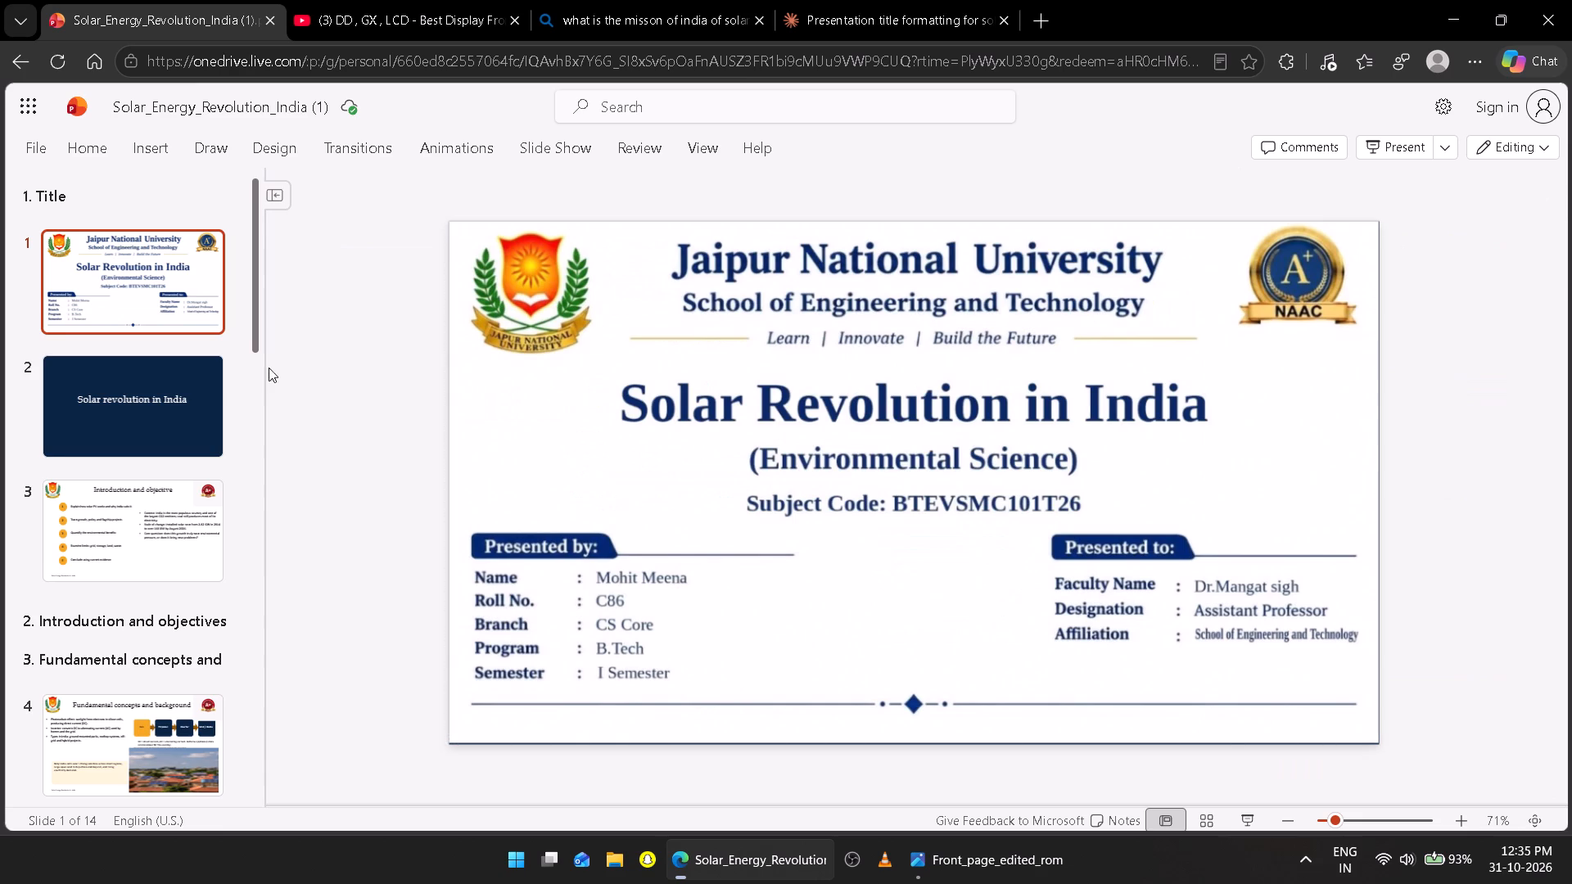
# Copy the university logo from the "Introduction and objective" slide onto slide 2, "Solar revolution in India".
pyautogui.click(160, 386)
pyautogui.click(124, 527)
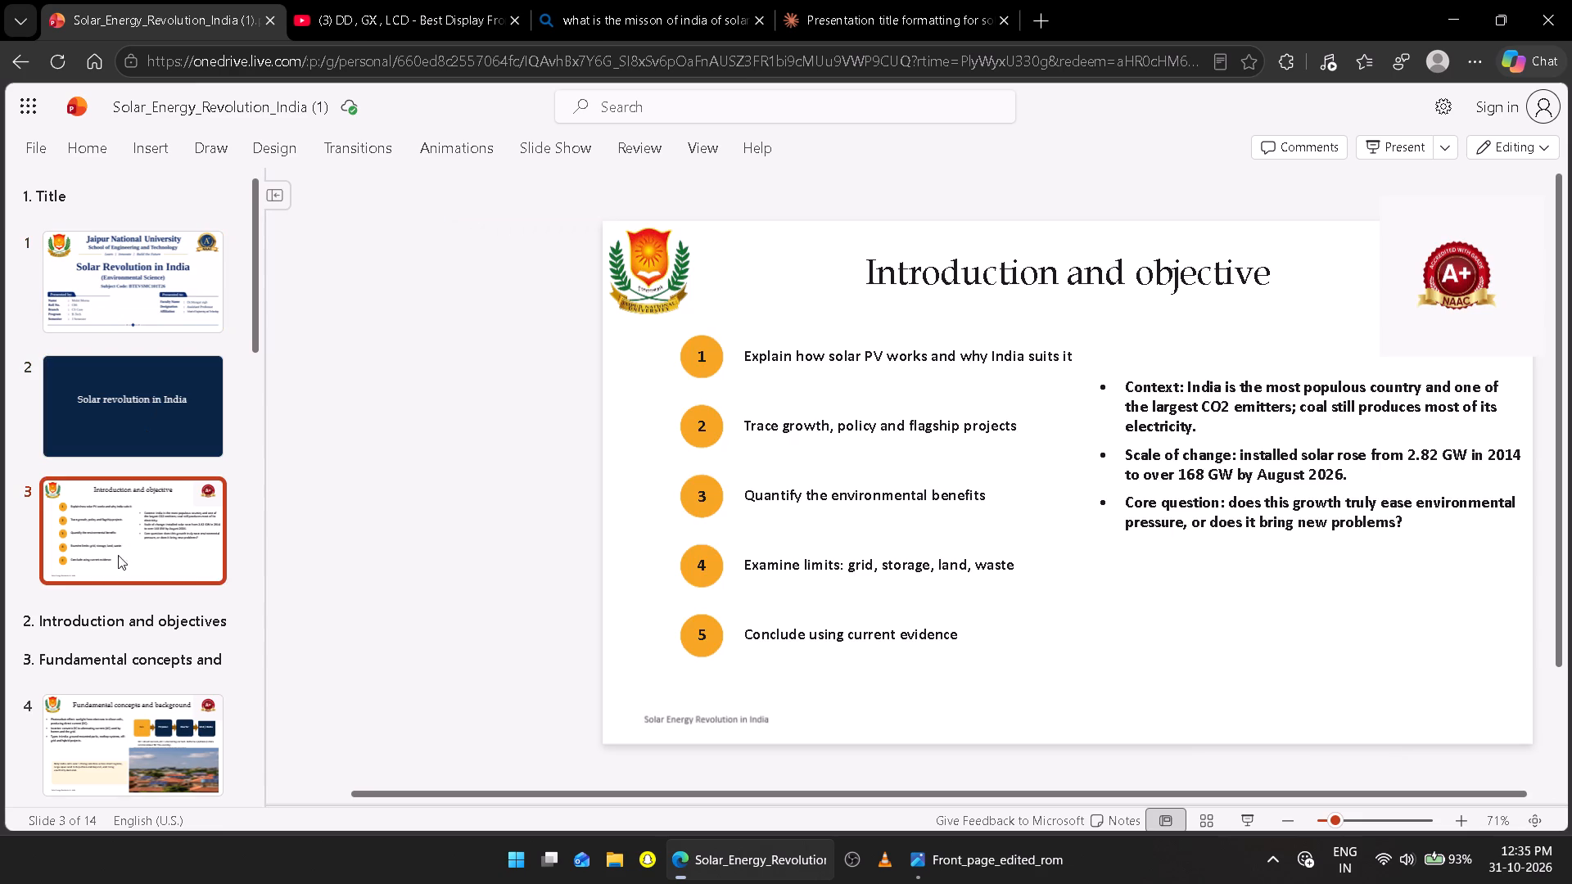
pyautogui.click(105, 623)
pyautogui.click(116, 436)
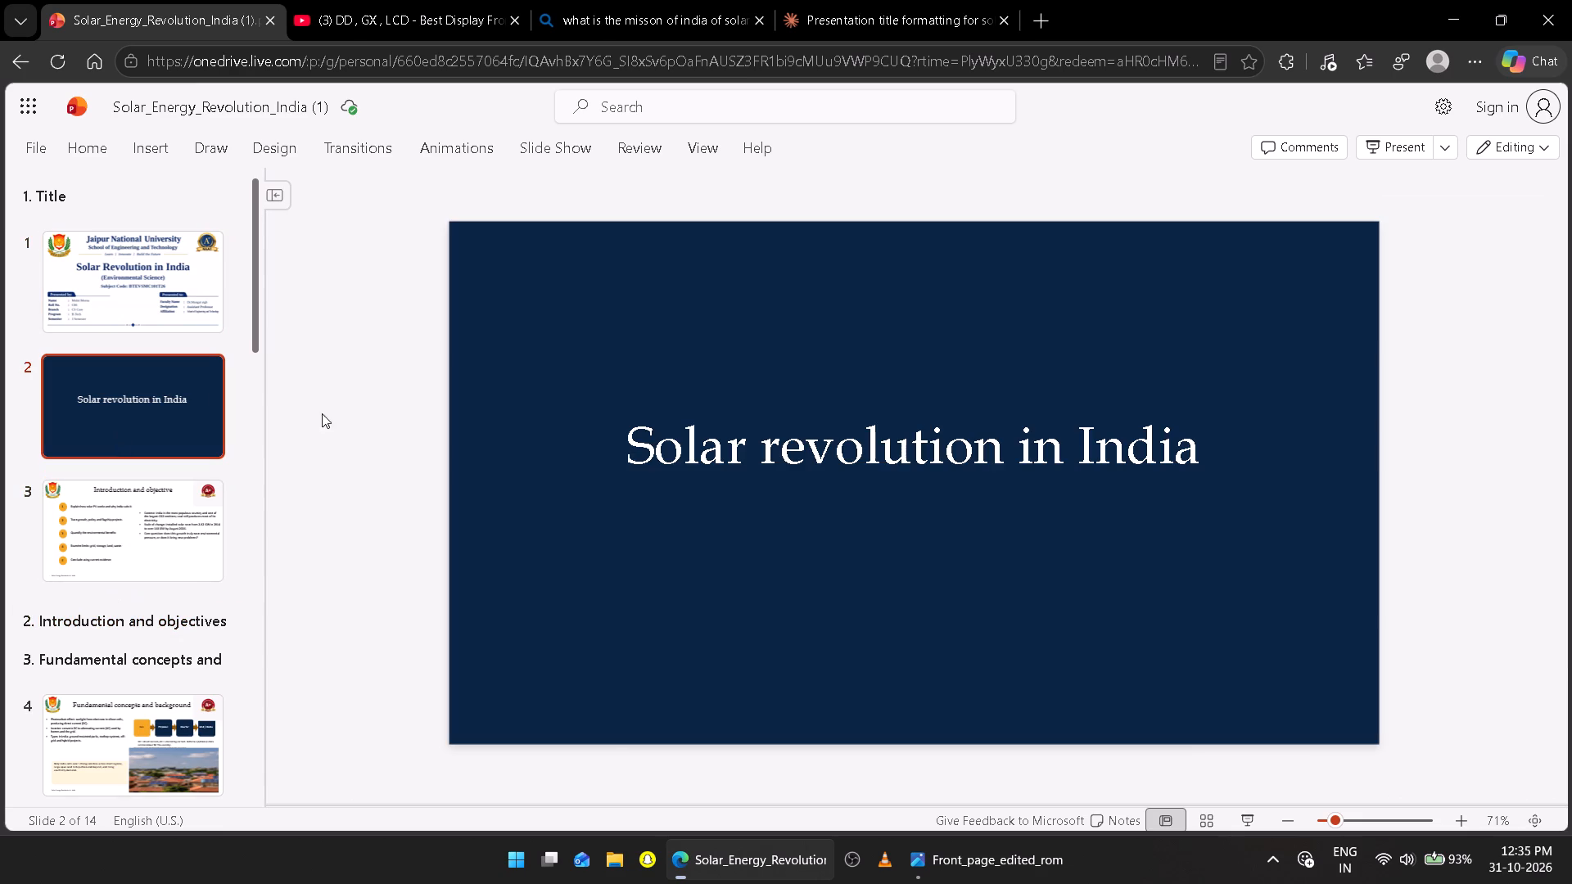
pyautogui.click(138, 511)
pyautogui.click(666, 267)
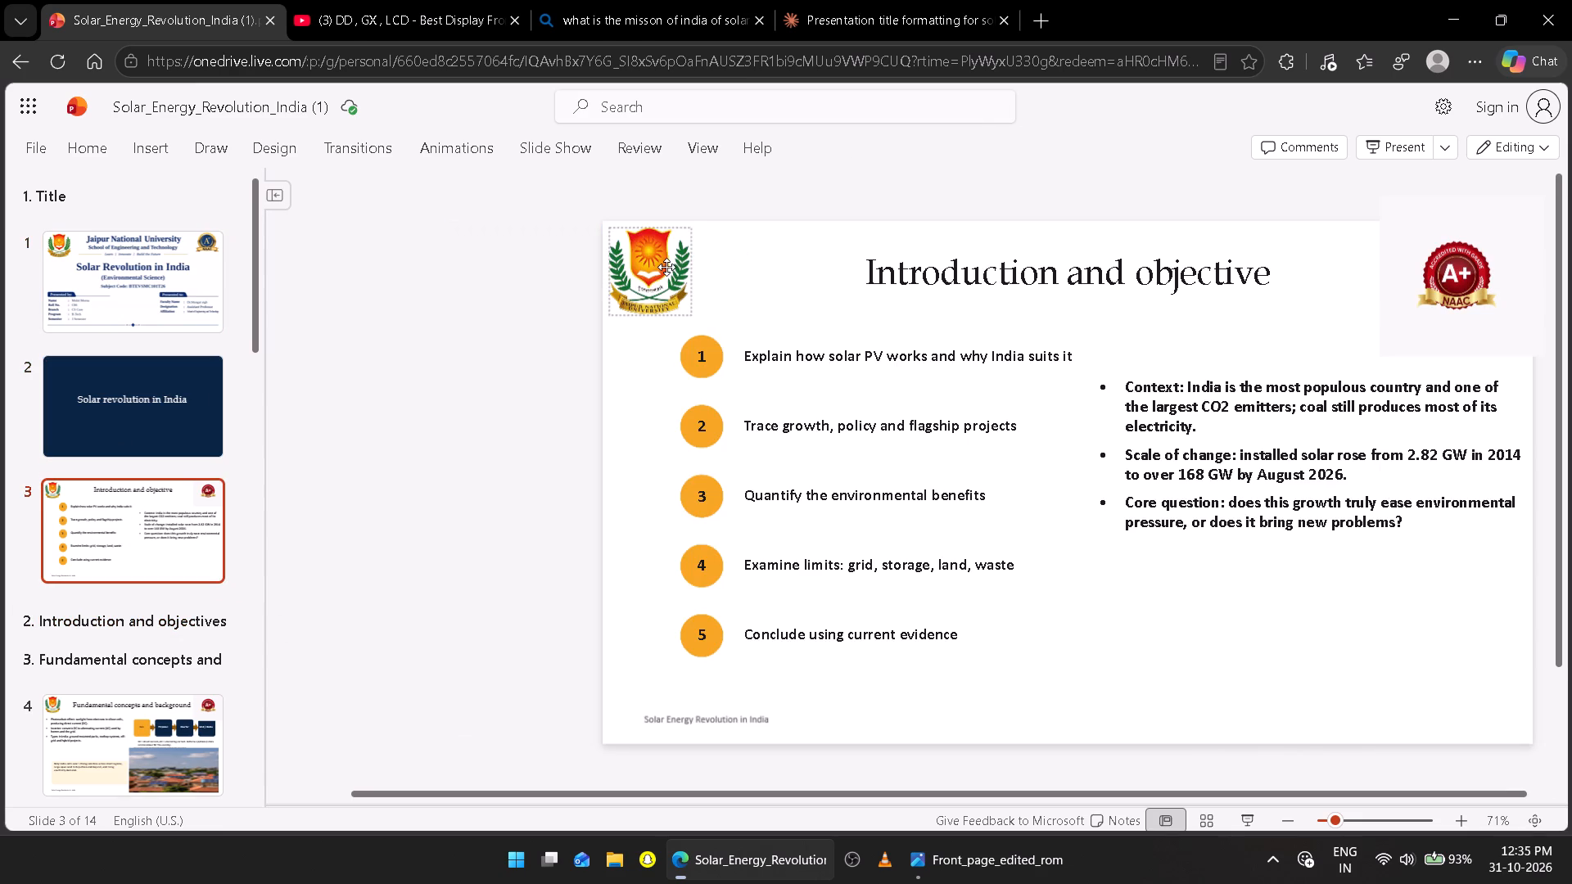
pyautogui.hotkey('ctrl', 'c')
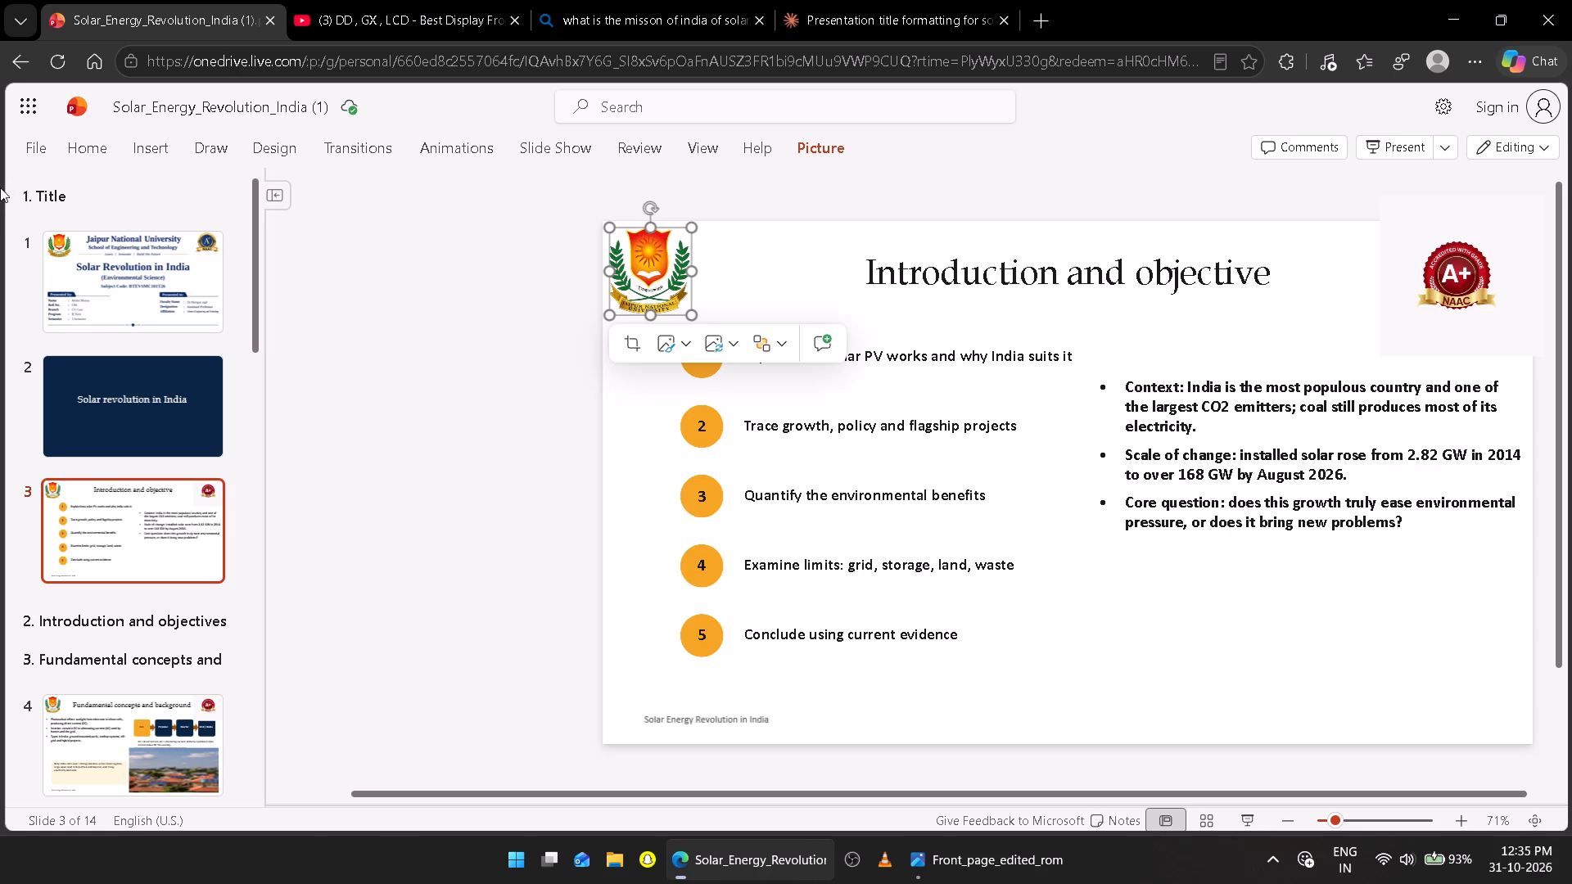
pyautogui.click(214, 406)
pyautogui.hotkey('ctrl', 'v')
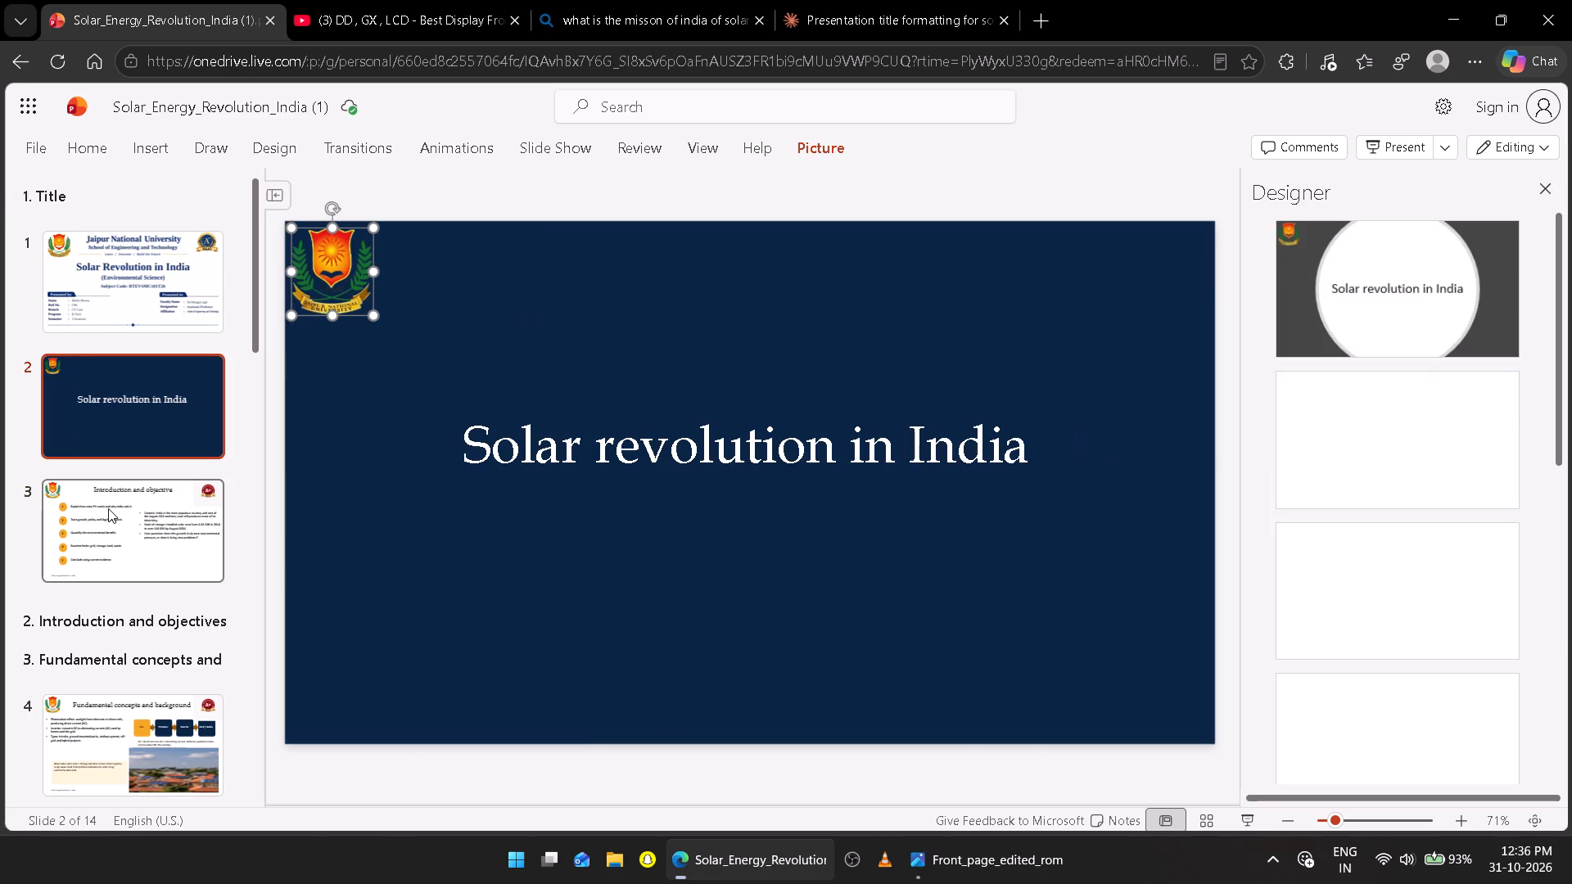
# Copy the NAAC A+ badge from the "Introduction and objective" slide onto slide 2.
pyautogui.click(108, 508)
pyautogui.click(1119, 283)
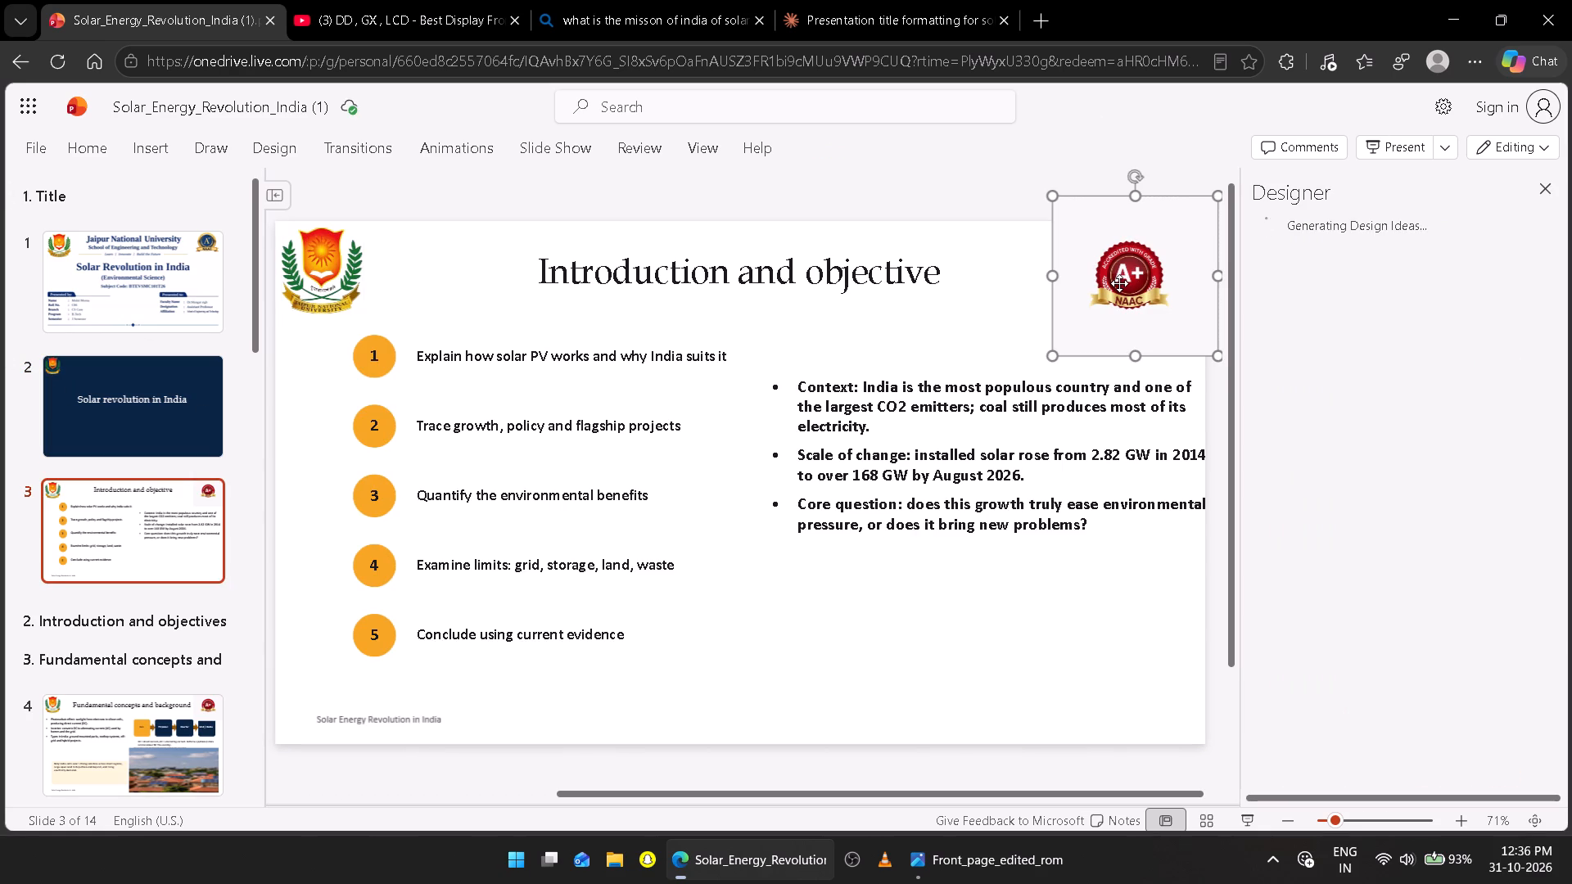
pyautogui.hotkey('ctrl', 'c')
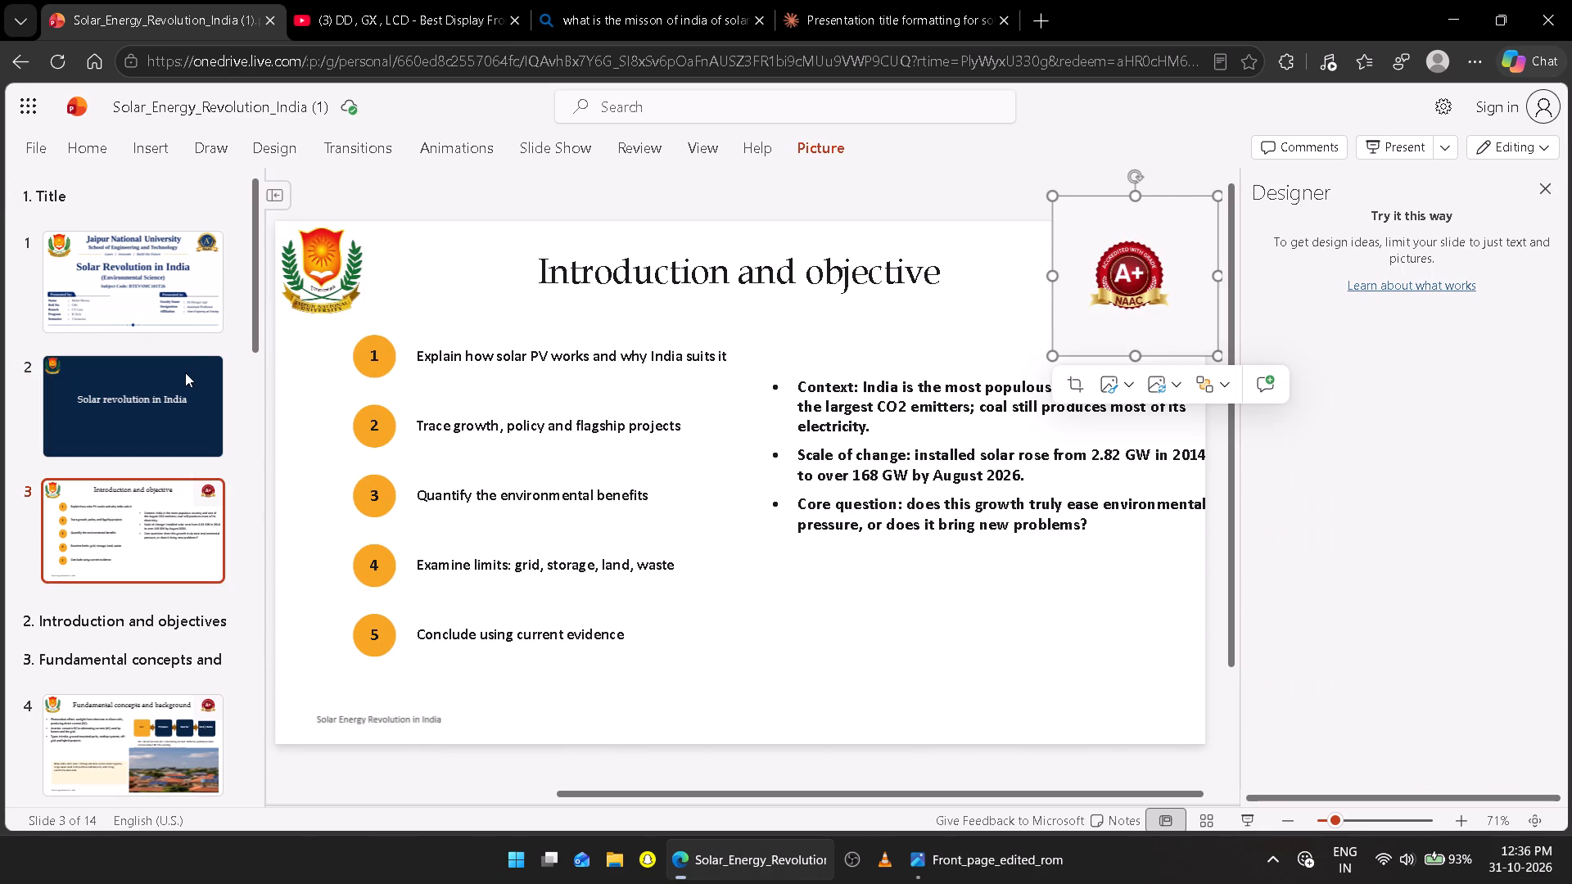
pyautogui.click(185, 372)
pyautogui.hotkey('ctrl', 'v')
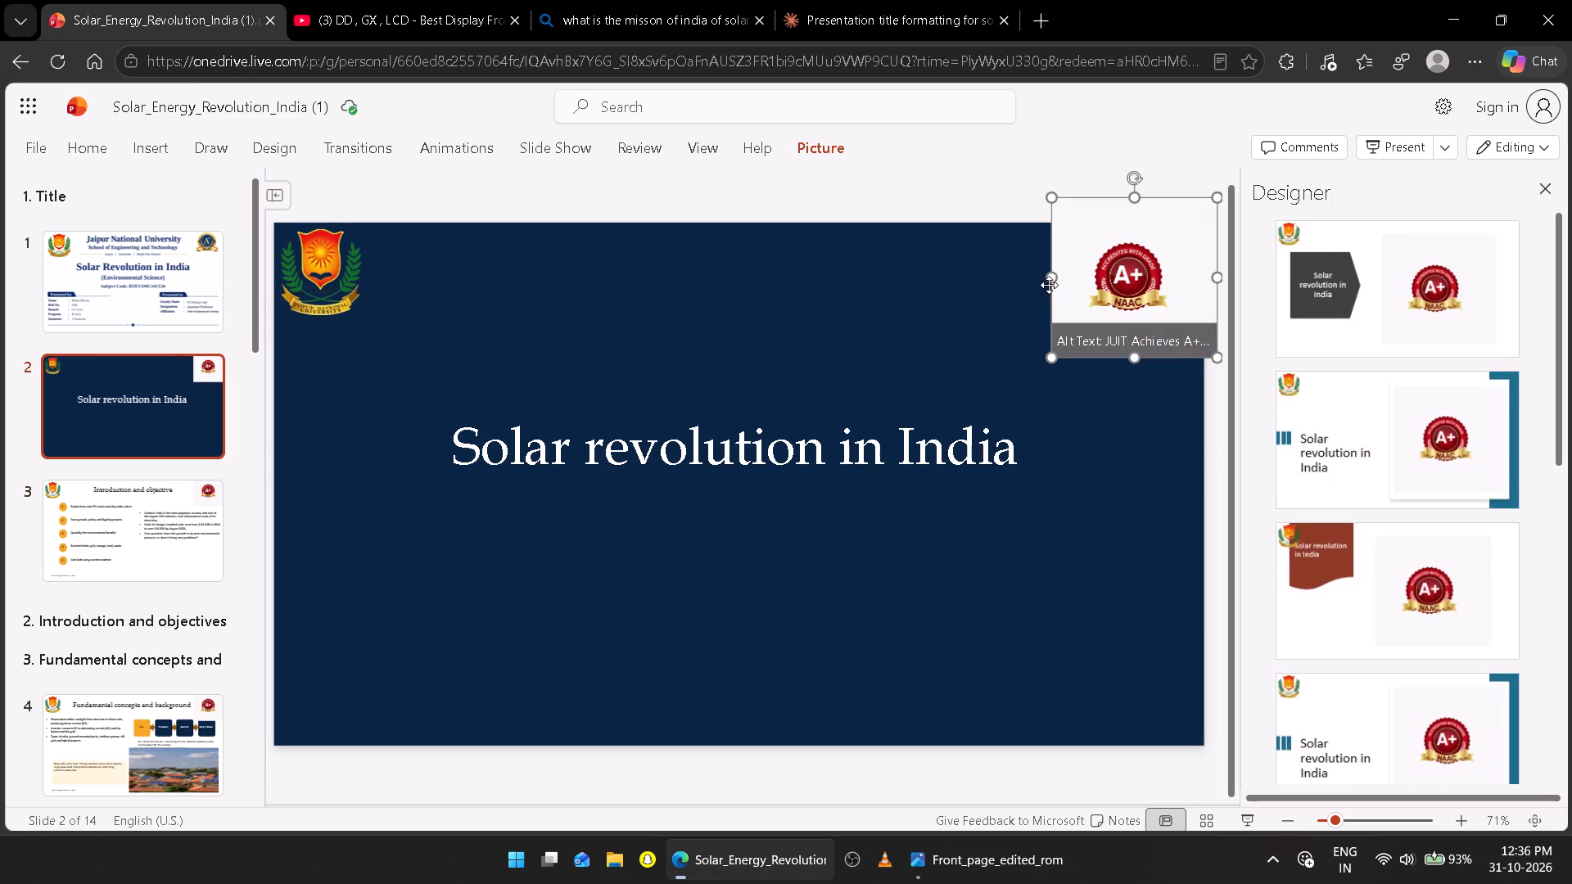
pyautogui.rightClick(1080, 277)
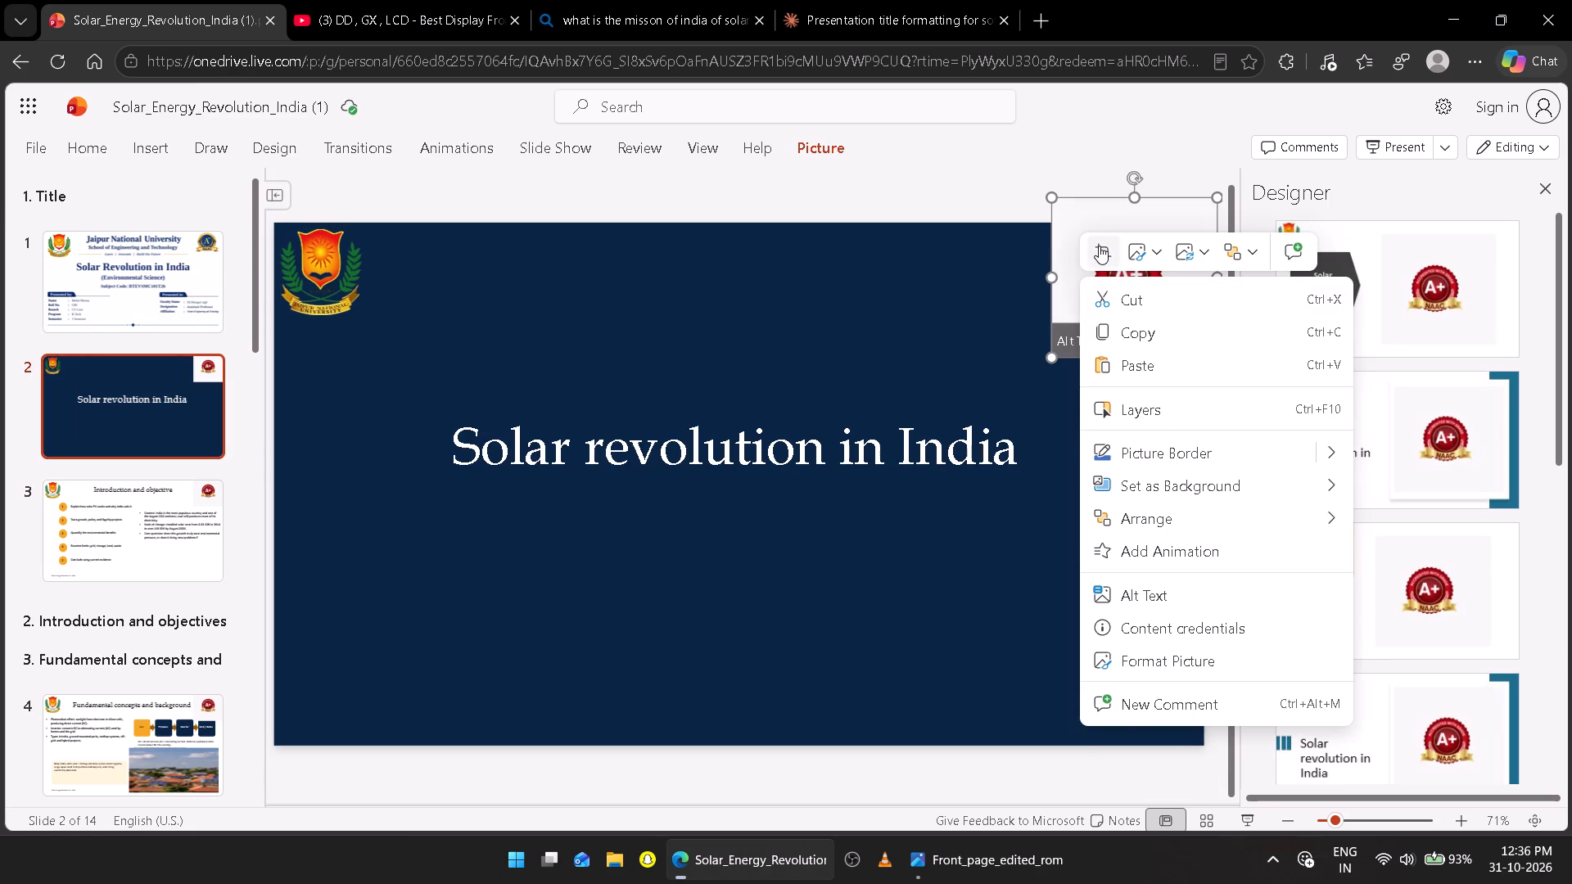
pyautogui.click(1099, 246)
pyautogui.click(1050, 284)
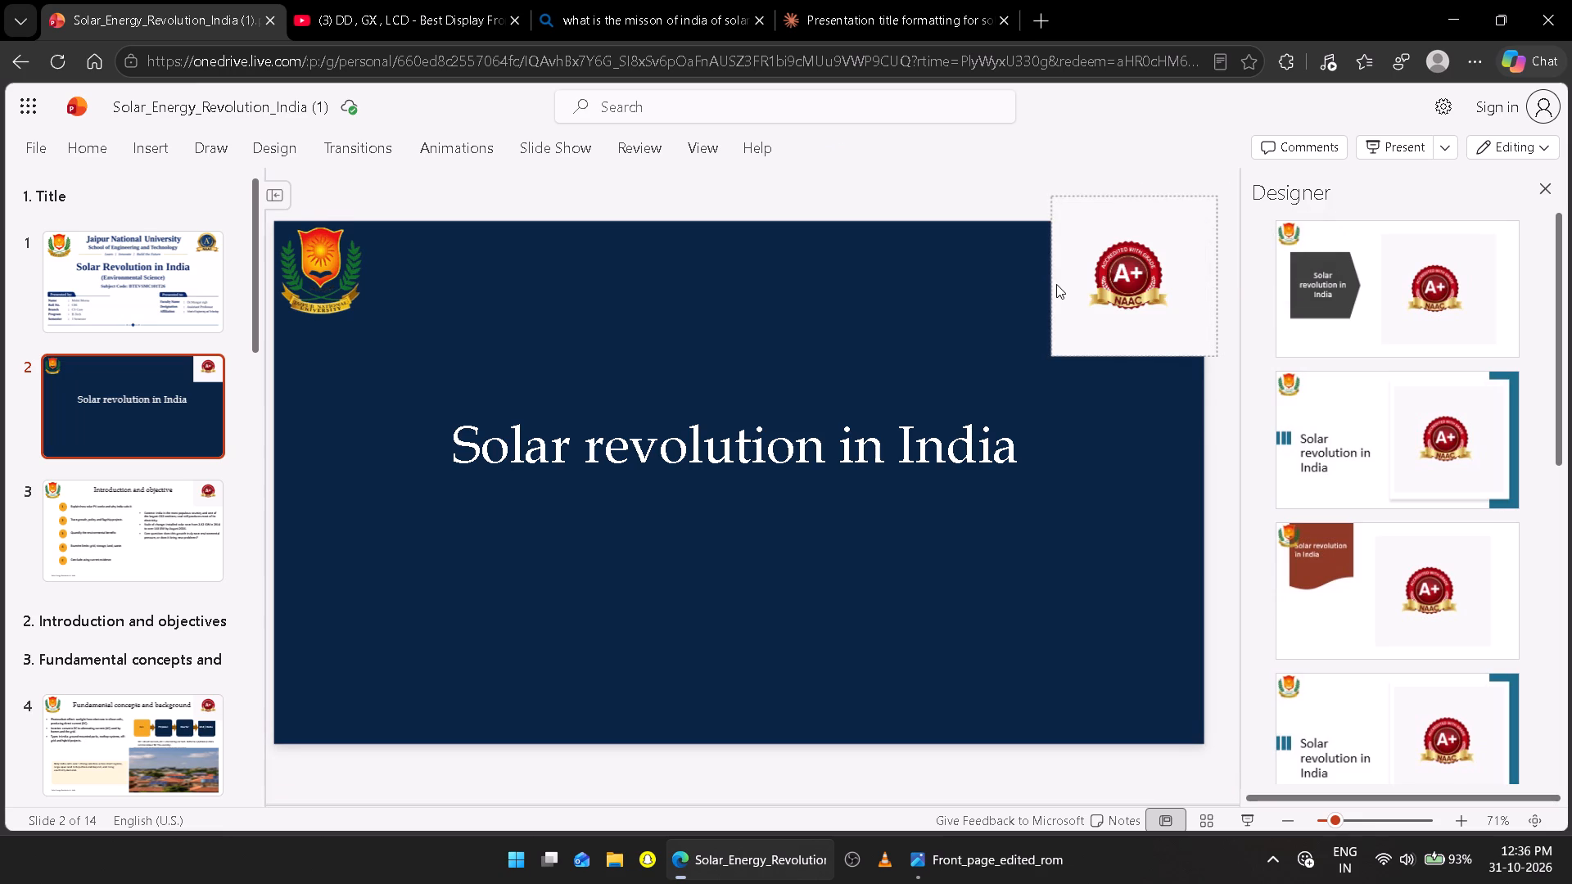
pyautogui.click(1056, 278)
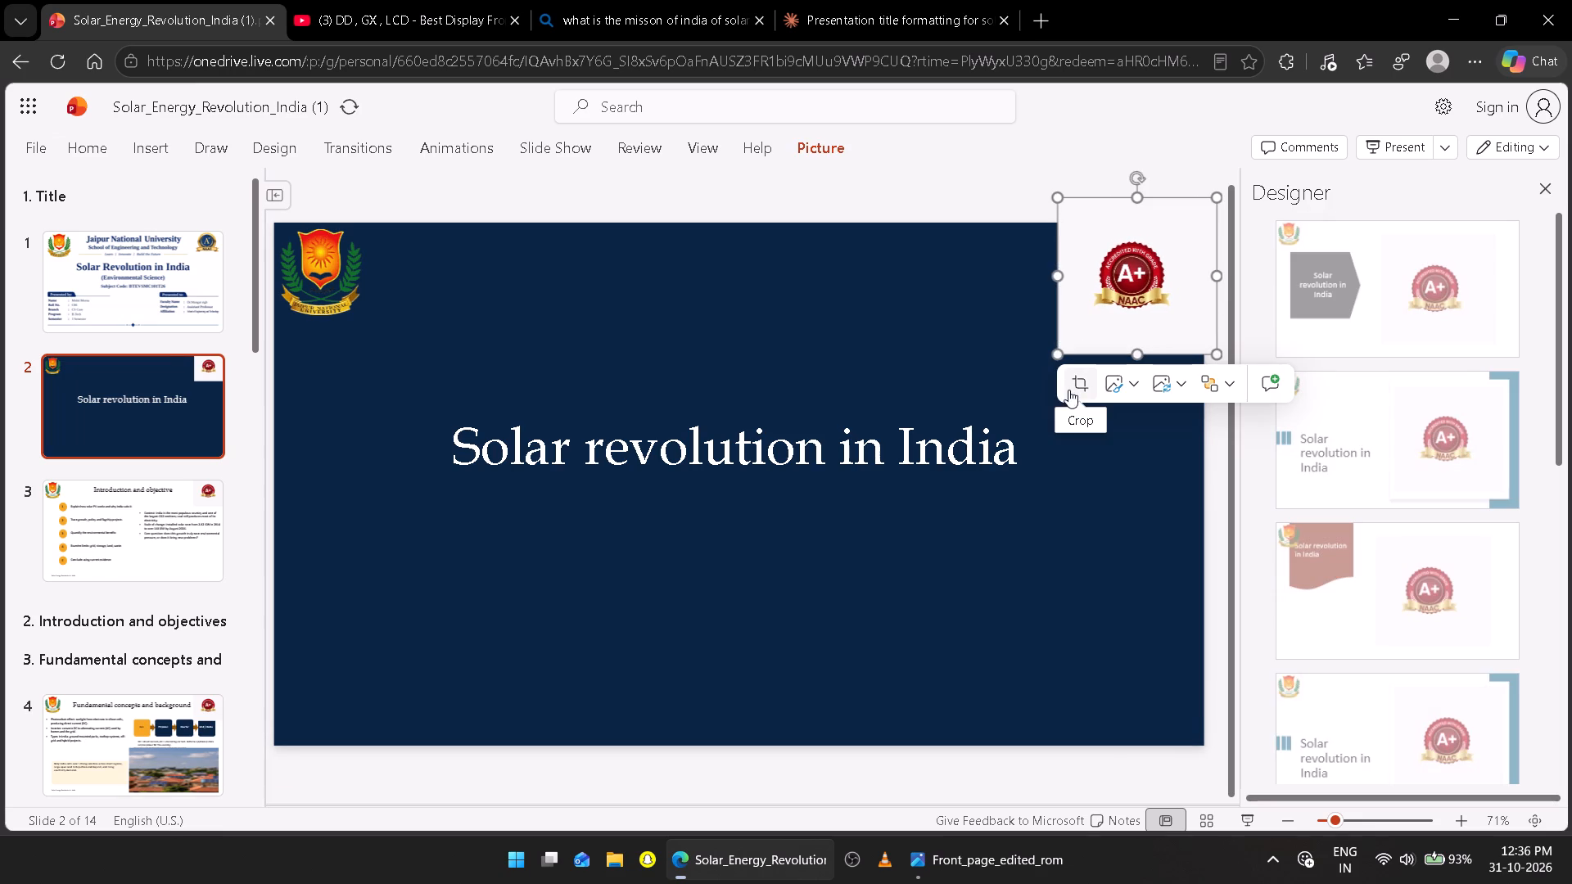
pyautogui.click(1082, 383)
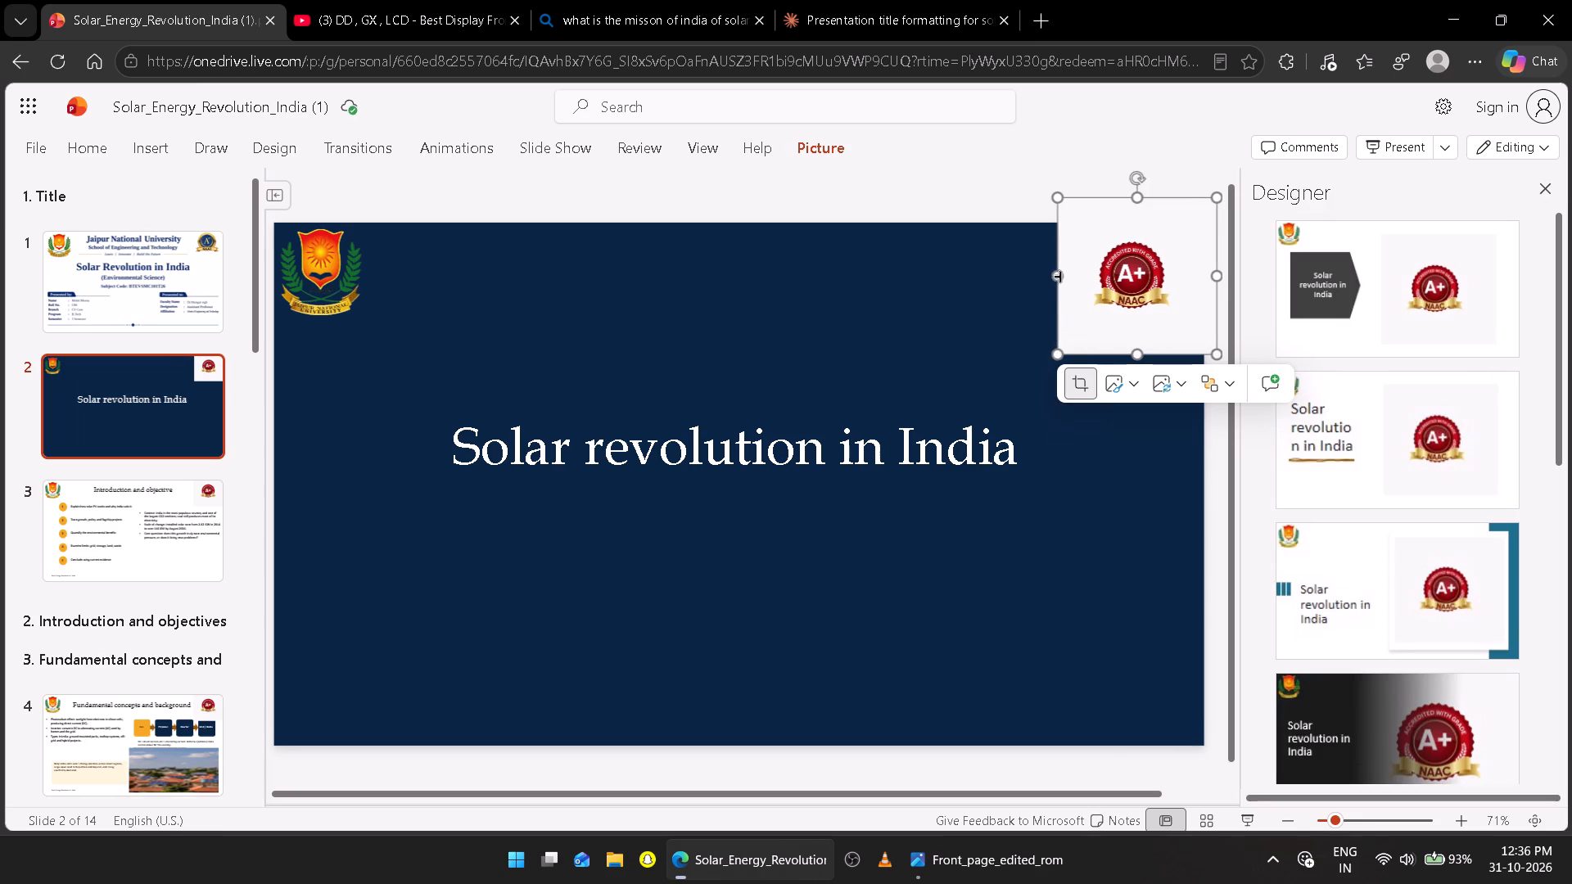
pyautogui.moveTo(1060, 279); pyautogui.dragTo(1084, 279)
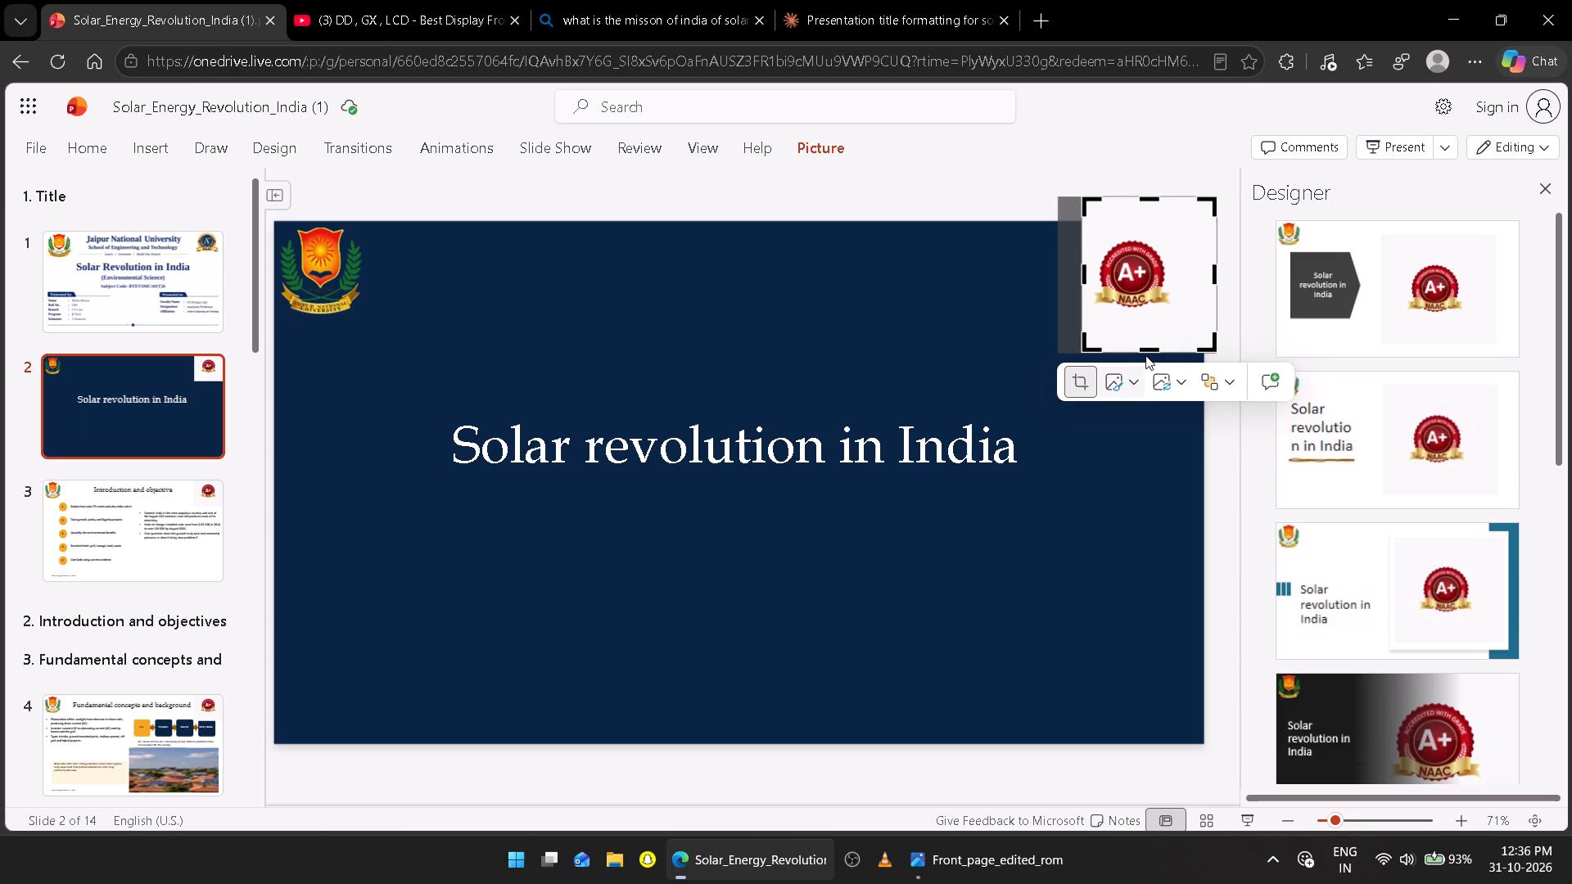
pyautogui.moveTo(1150, 350); pyautogui.dragTo(1150, 331)
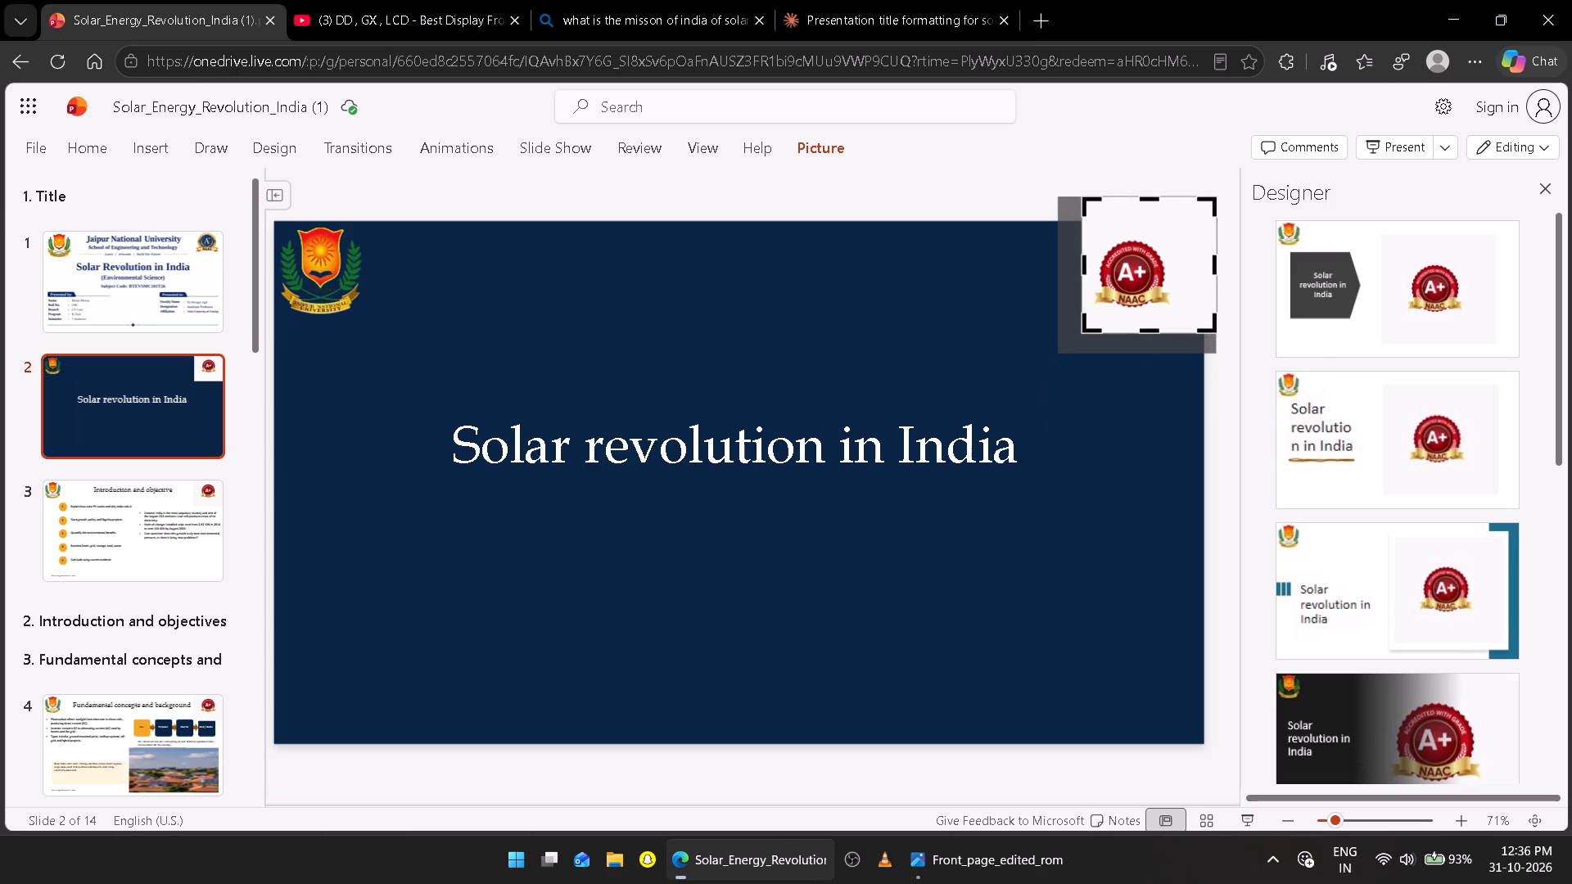
pyautogui.moveTo(1150, 331); pyautogui.dragTo(1150, 328)
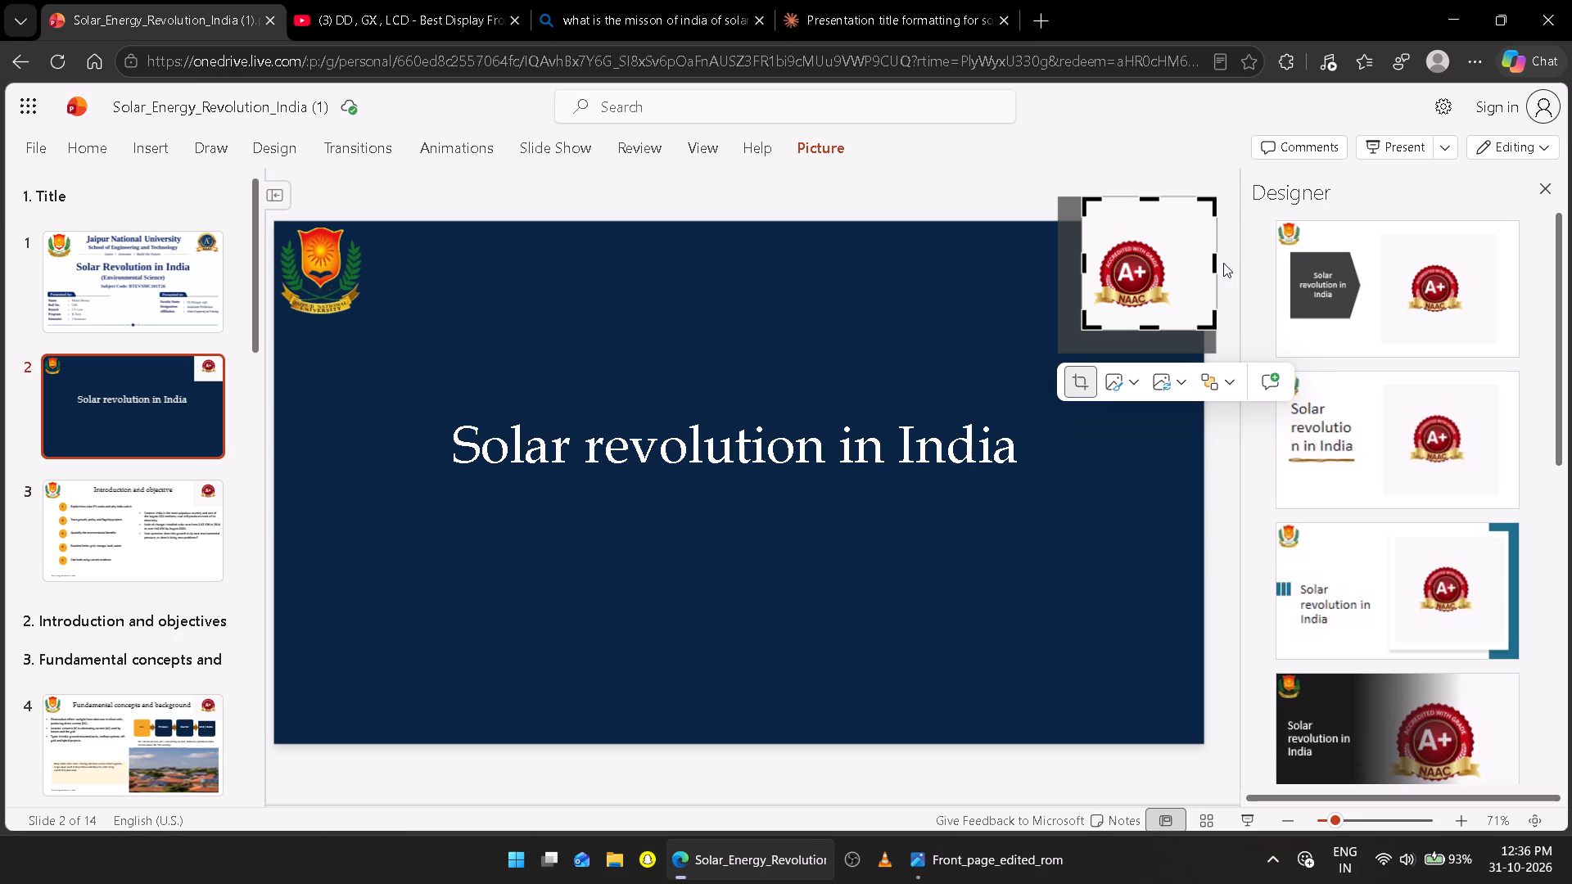
pyautogui.moveTo(1214, 265); pyautogui.dragTo(1182, 272)
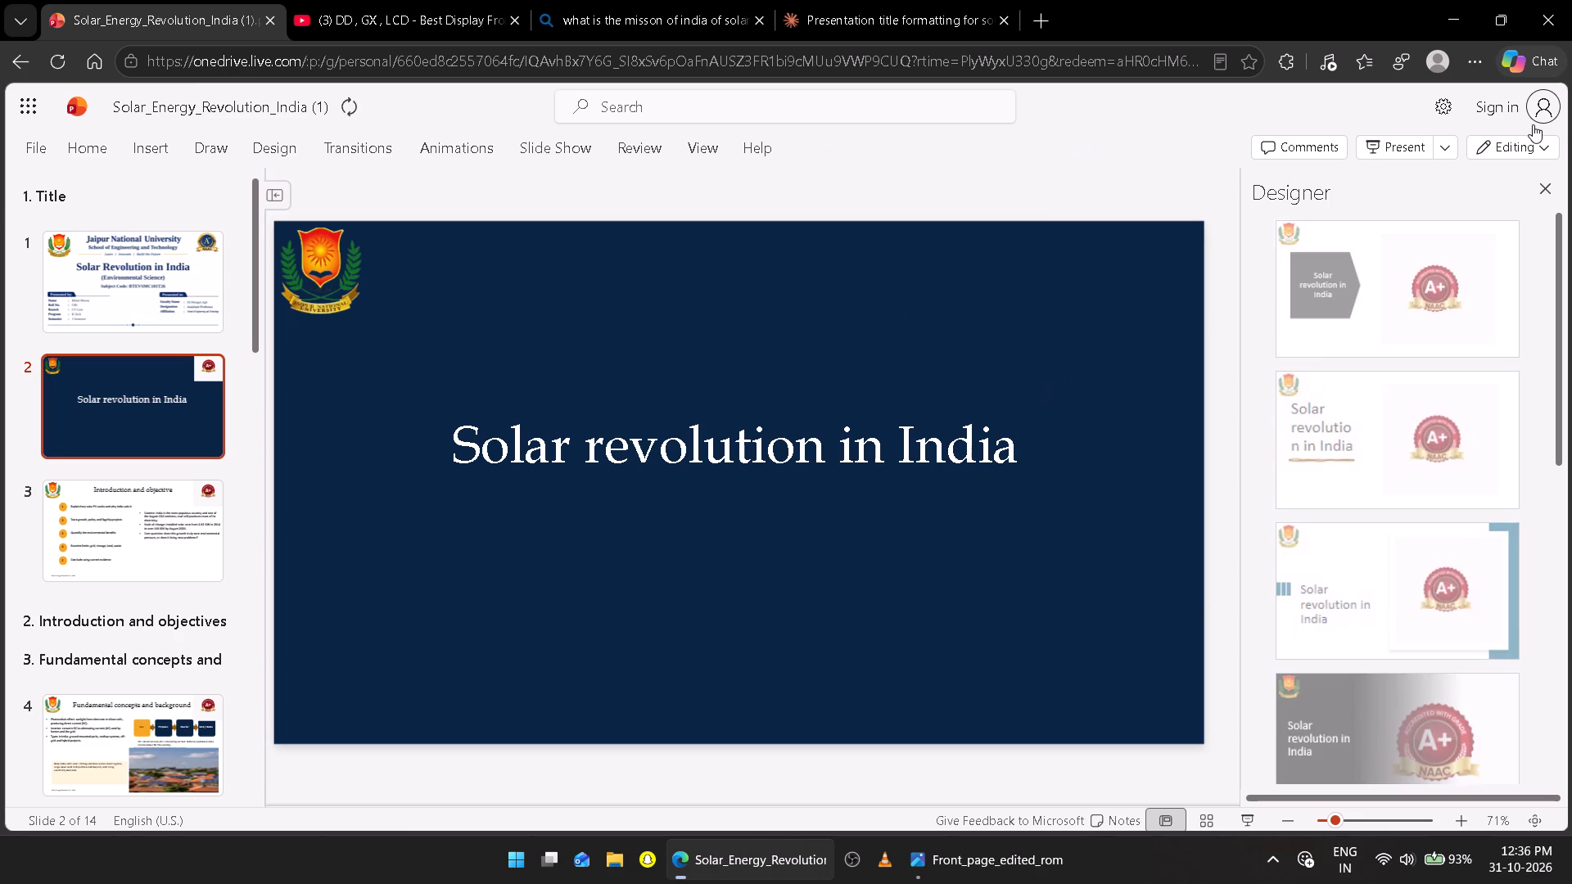
pyautogui.click(1542, 191)
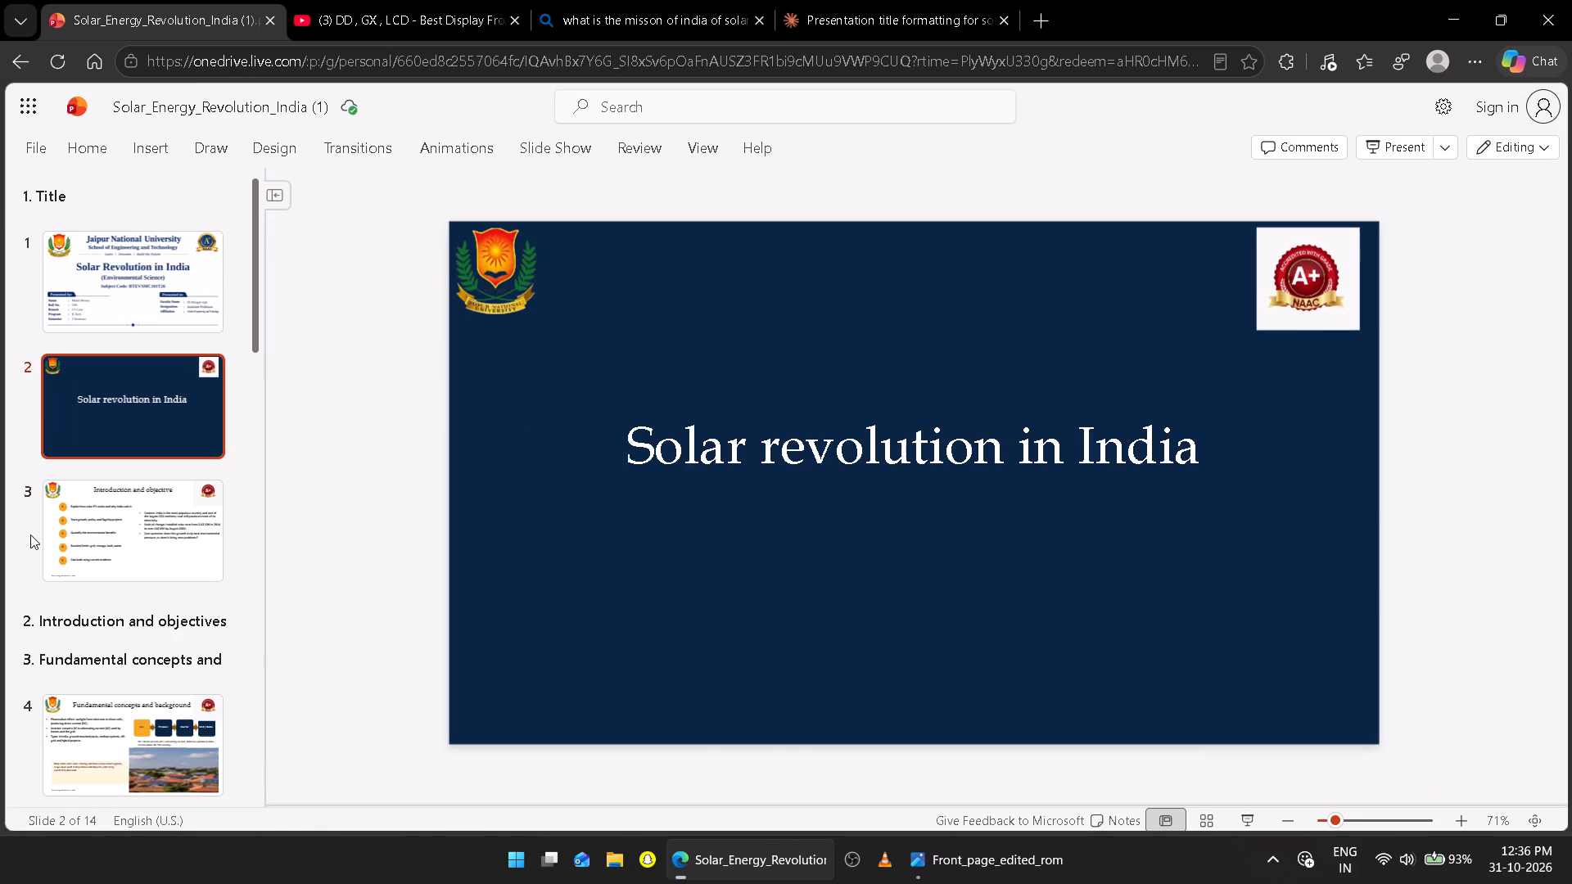
pyautogui.click(112, 508)
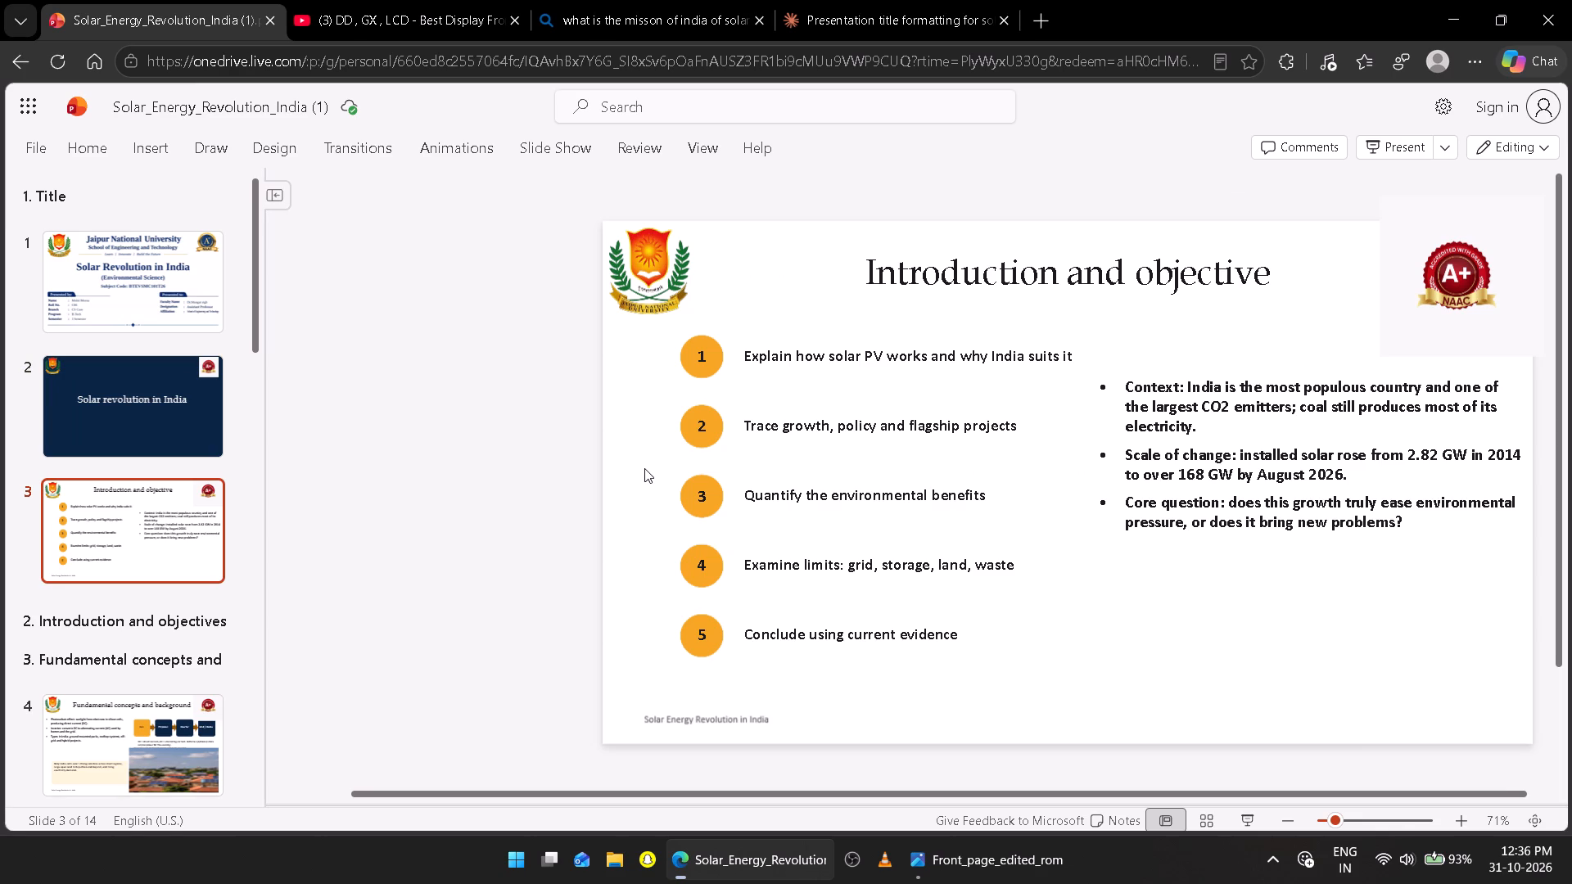
pyautogui.click(75, 293)
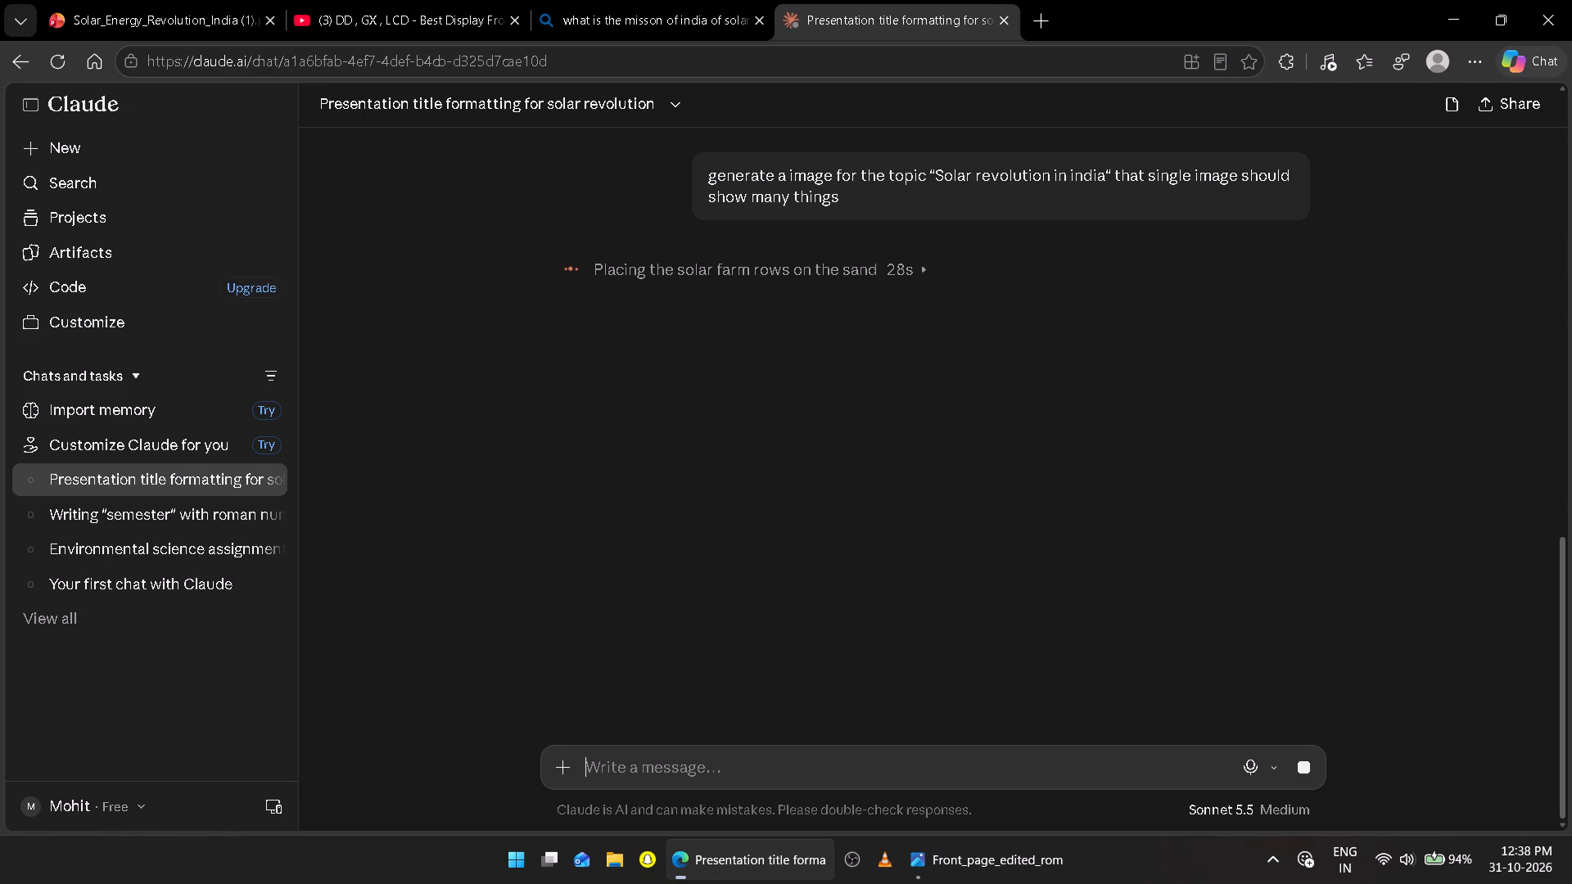
# Return to the presentation and add a text box reading "Generated from Claude" below the title on slide 2.
pyautogui.click(246, 0)
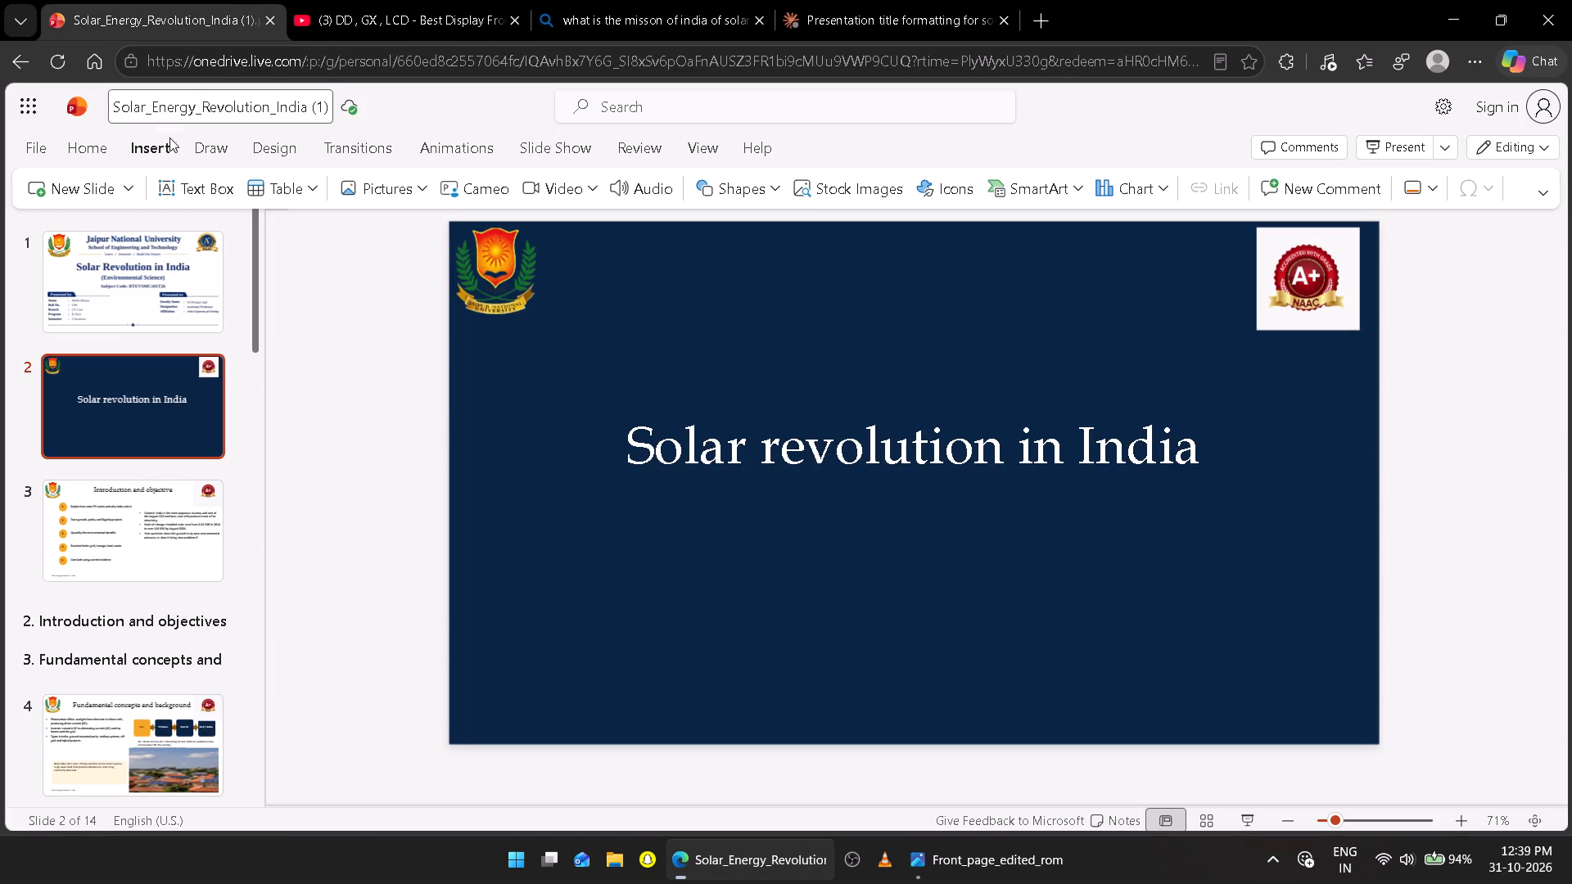
pyautogui.click(183, 188)
pyautogui.click(730, 589)
pyautogui.write('gen')
pyautogui.press('BackSpace')
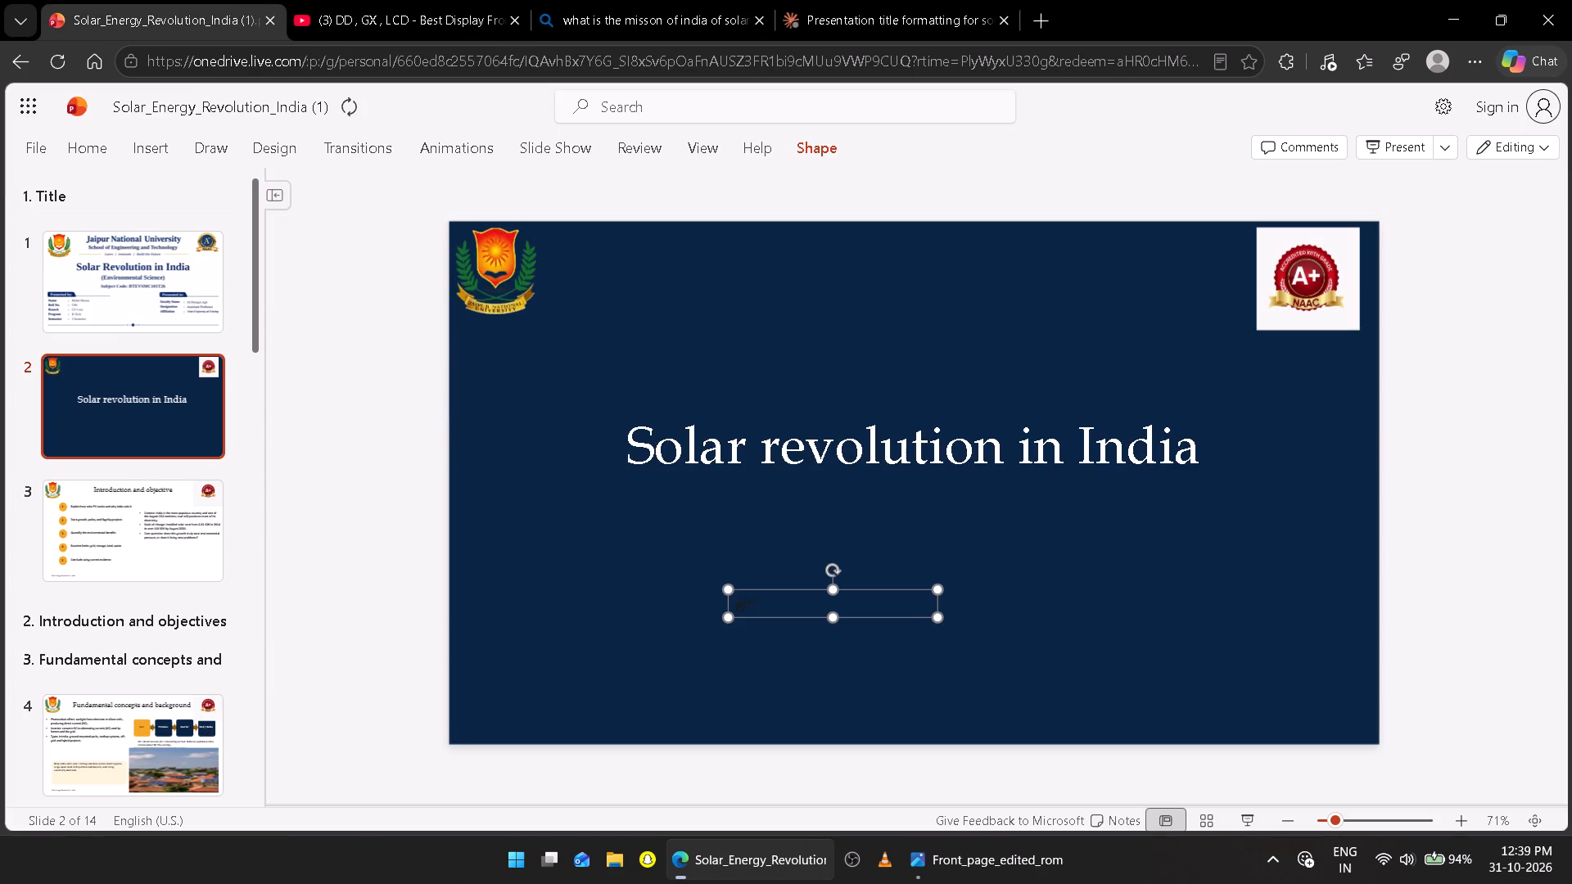
pyautogui.press('BackSpace')
pyautogui.press('BackSpace')
pyautogui.write('en')
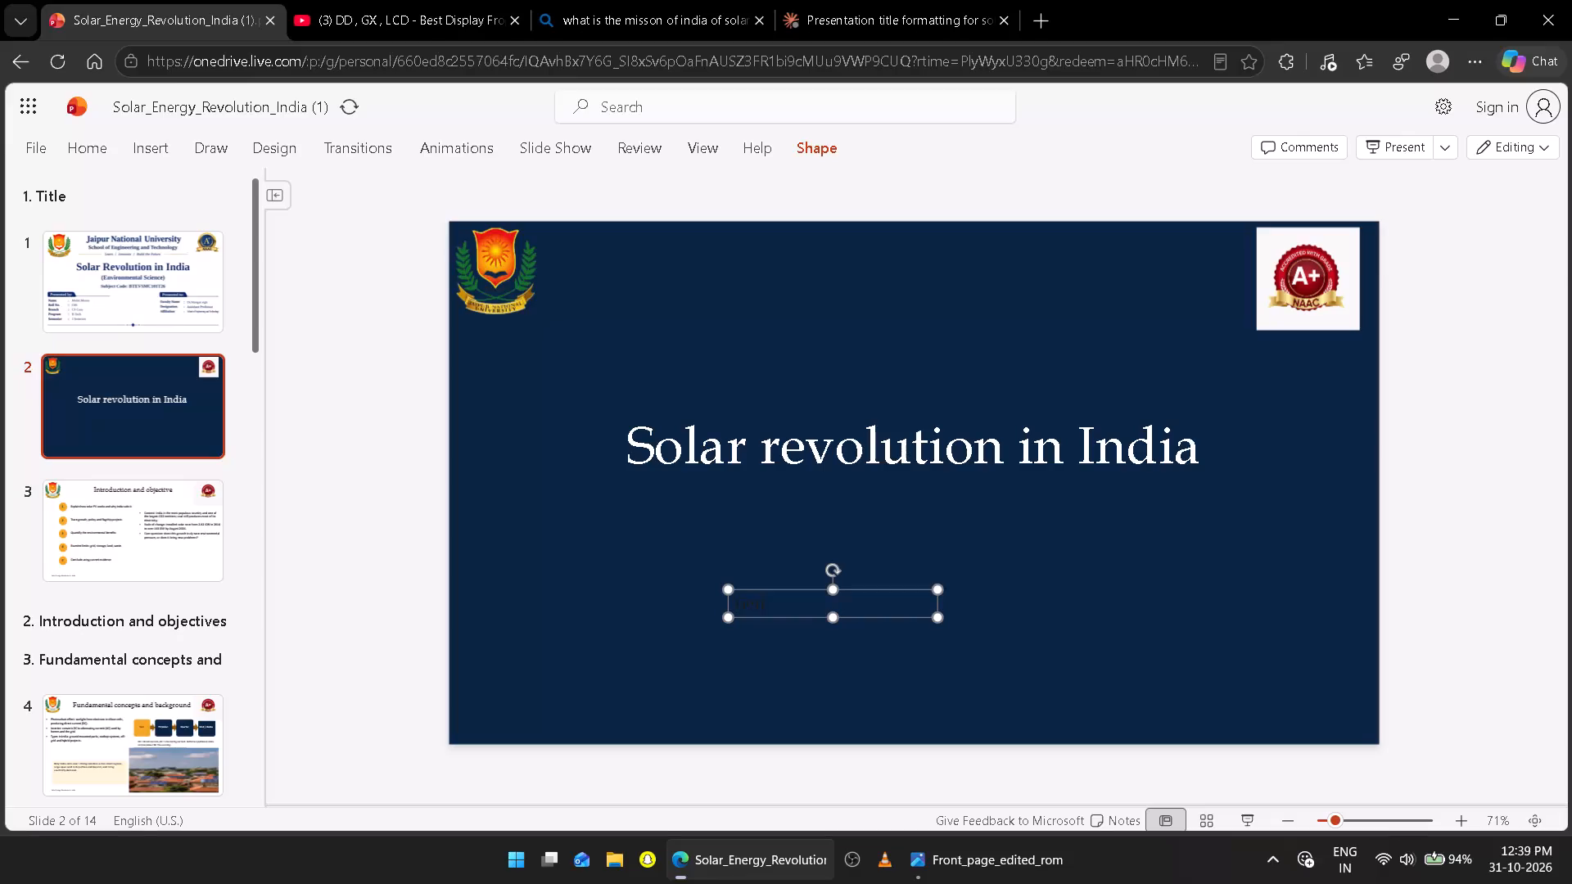
pyautogui.write('er')
pyautogui.write('ated fo')
pyautogui.press('BackSpace')
pyautogui.write('rom')
pyautogui.press('space')
pyautogui.write('CAL')
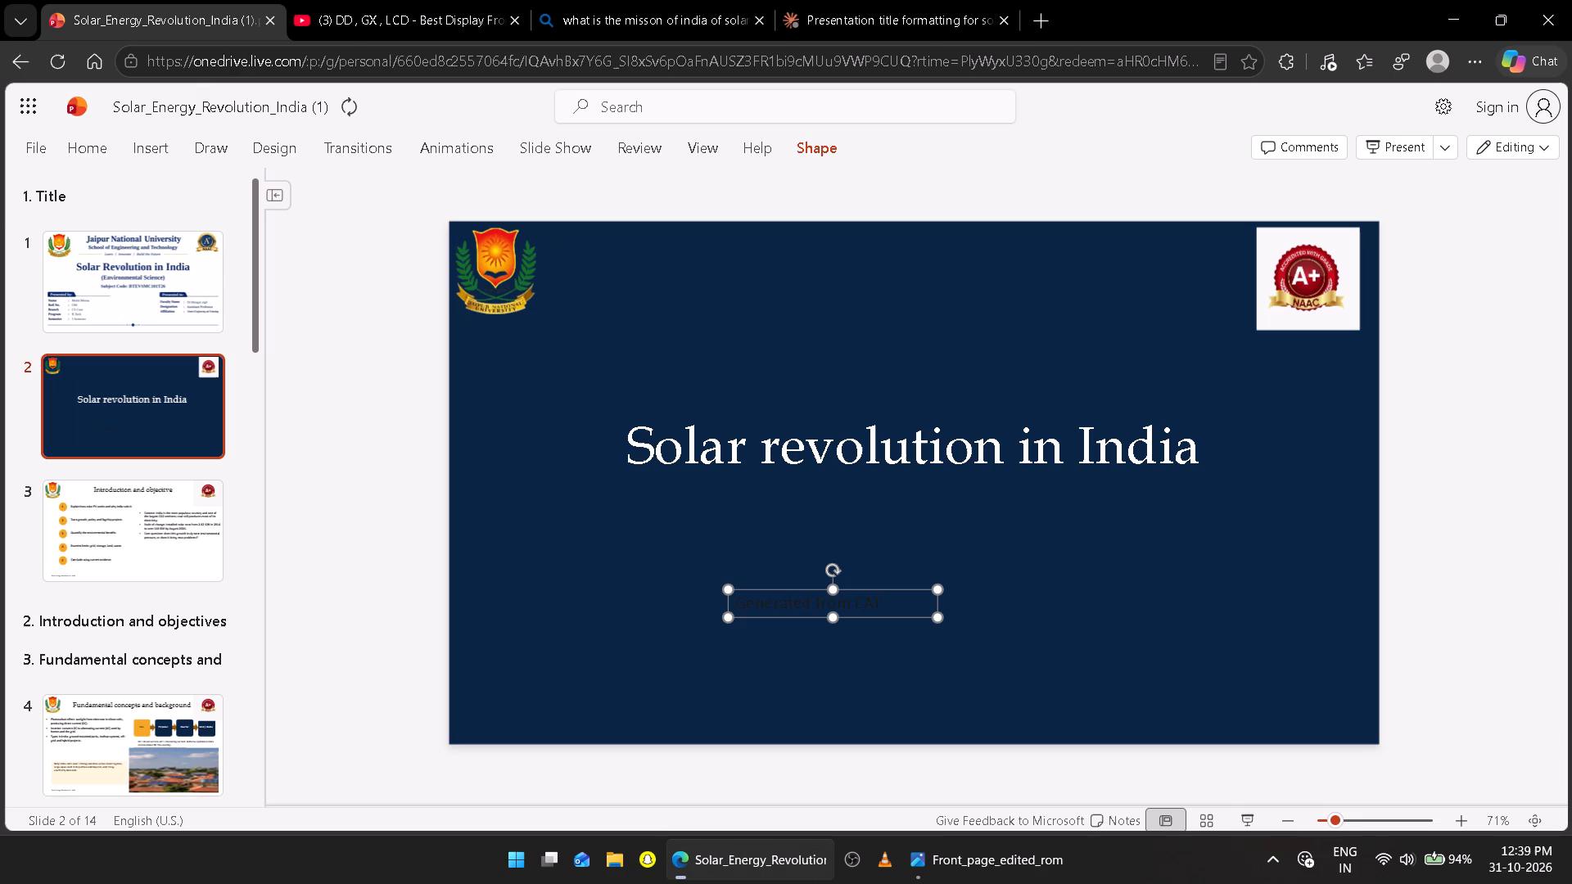
pyautogui.press('BackSpace')
pyautogui.press('BackSpace')
pyautogui.press('l')
pyautogui.press('l')
pyautogui.write('aude')
# Change the font colour of the "Generated from Claude" caption on slide 2 to white.
pyautogui.click(897, 600)
pyautogui.moveTo(897, 600); pyautogui.dragTo(769, 616)
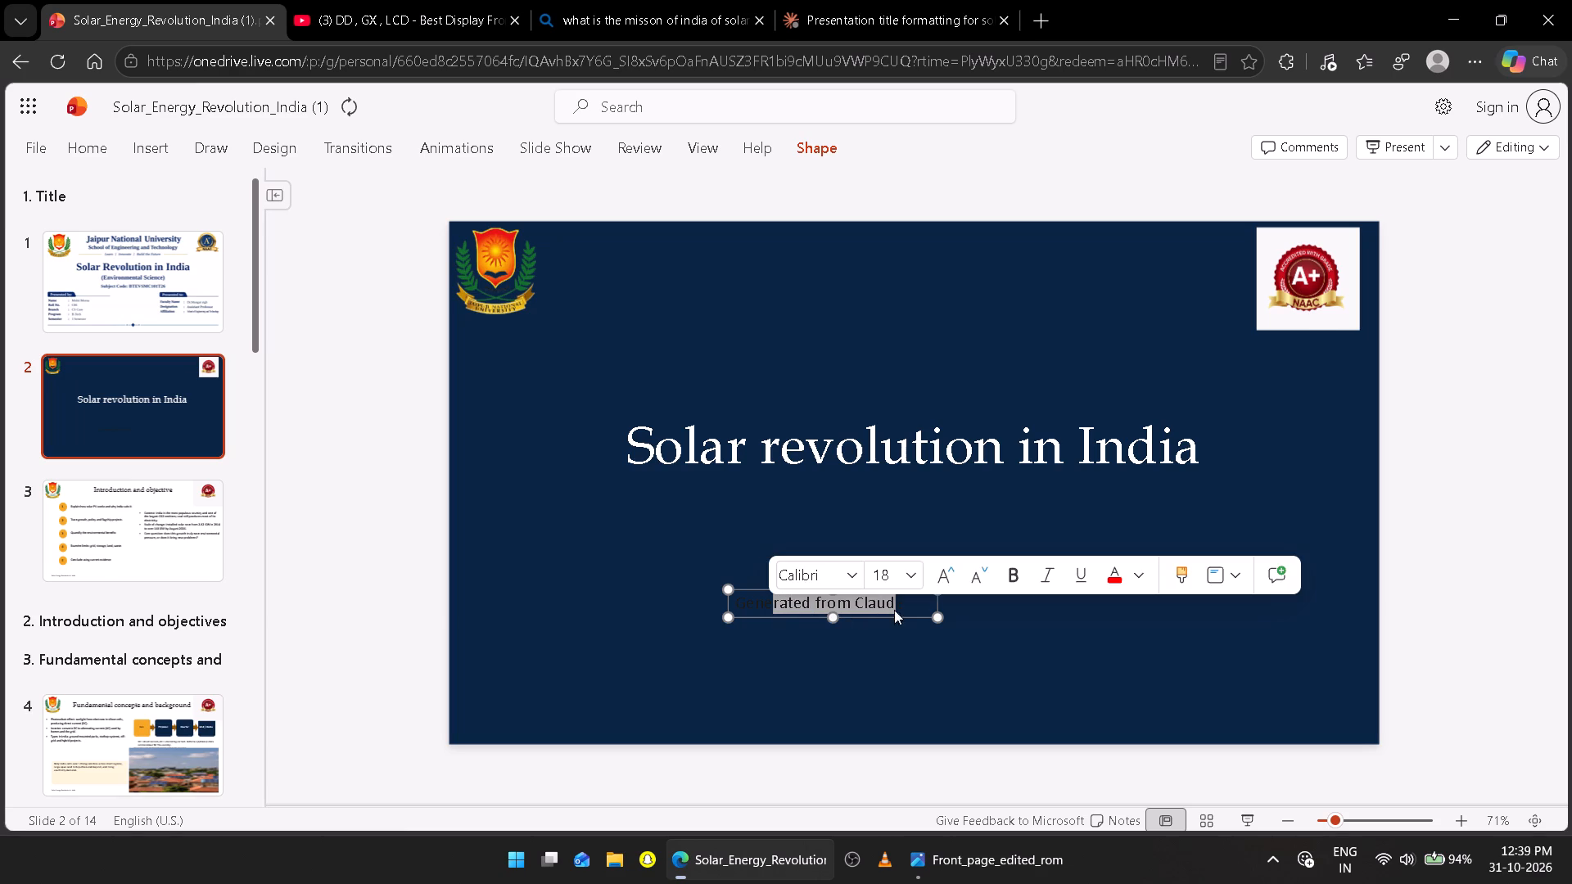
pyautogui.click(916, 607)
pyautogui.moveTo(916, 607); pyautogui.dragTo(727, 611)
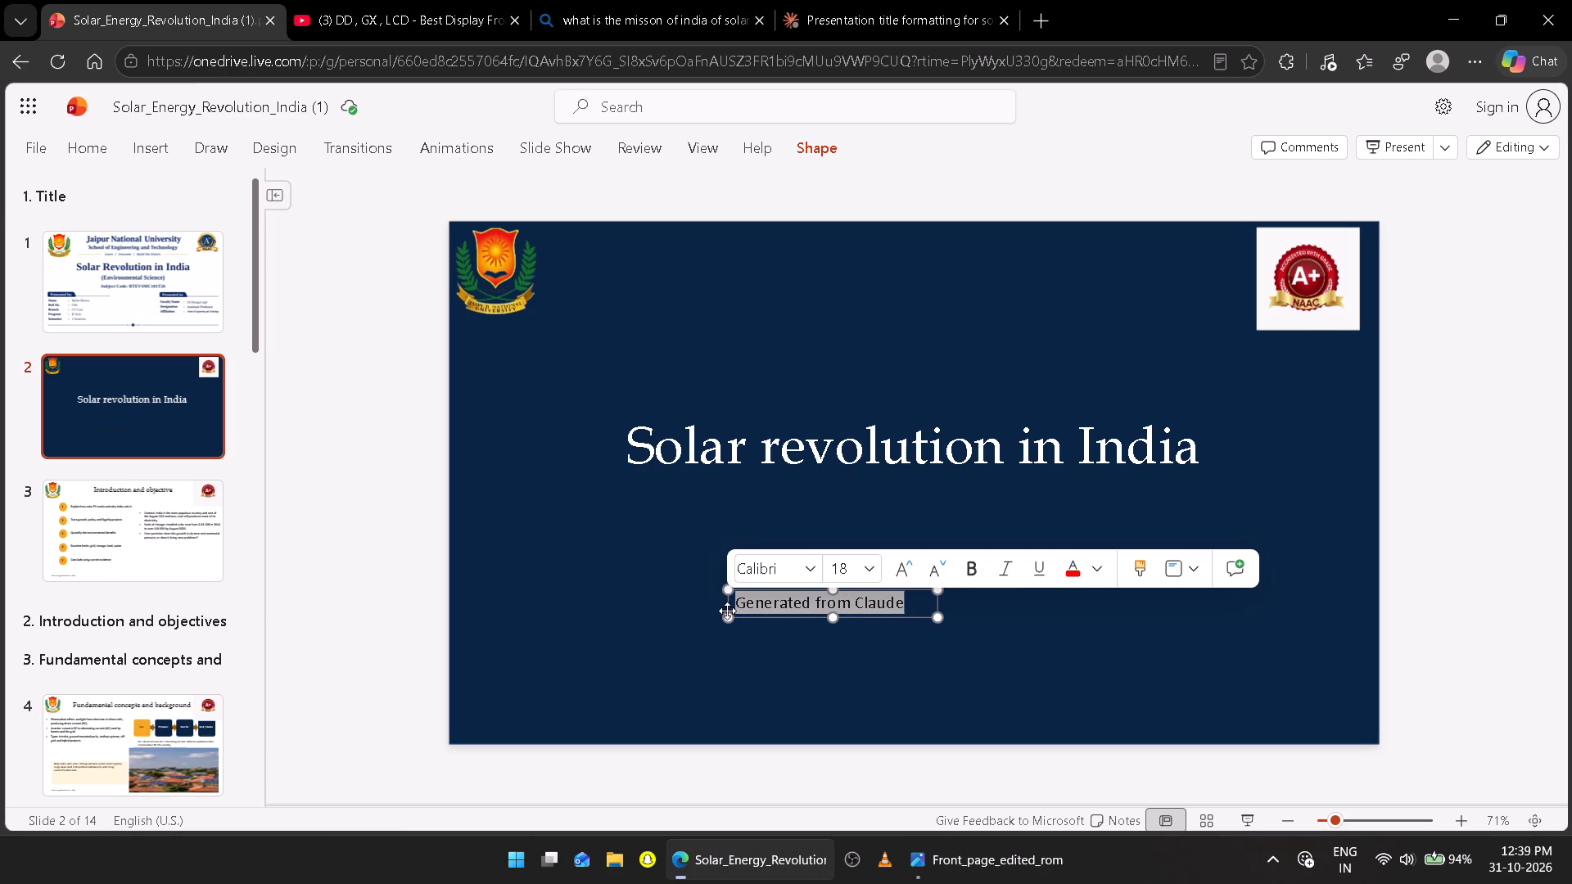
pyautogui.click(1104, 564)
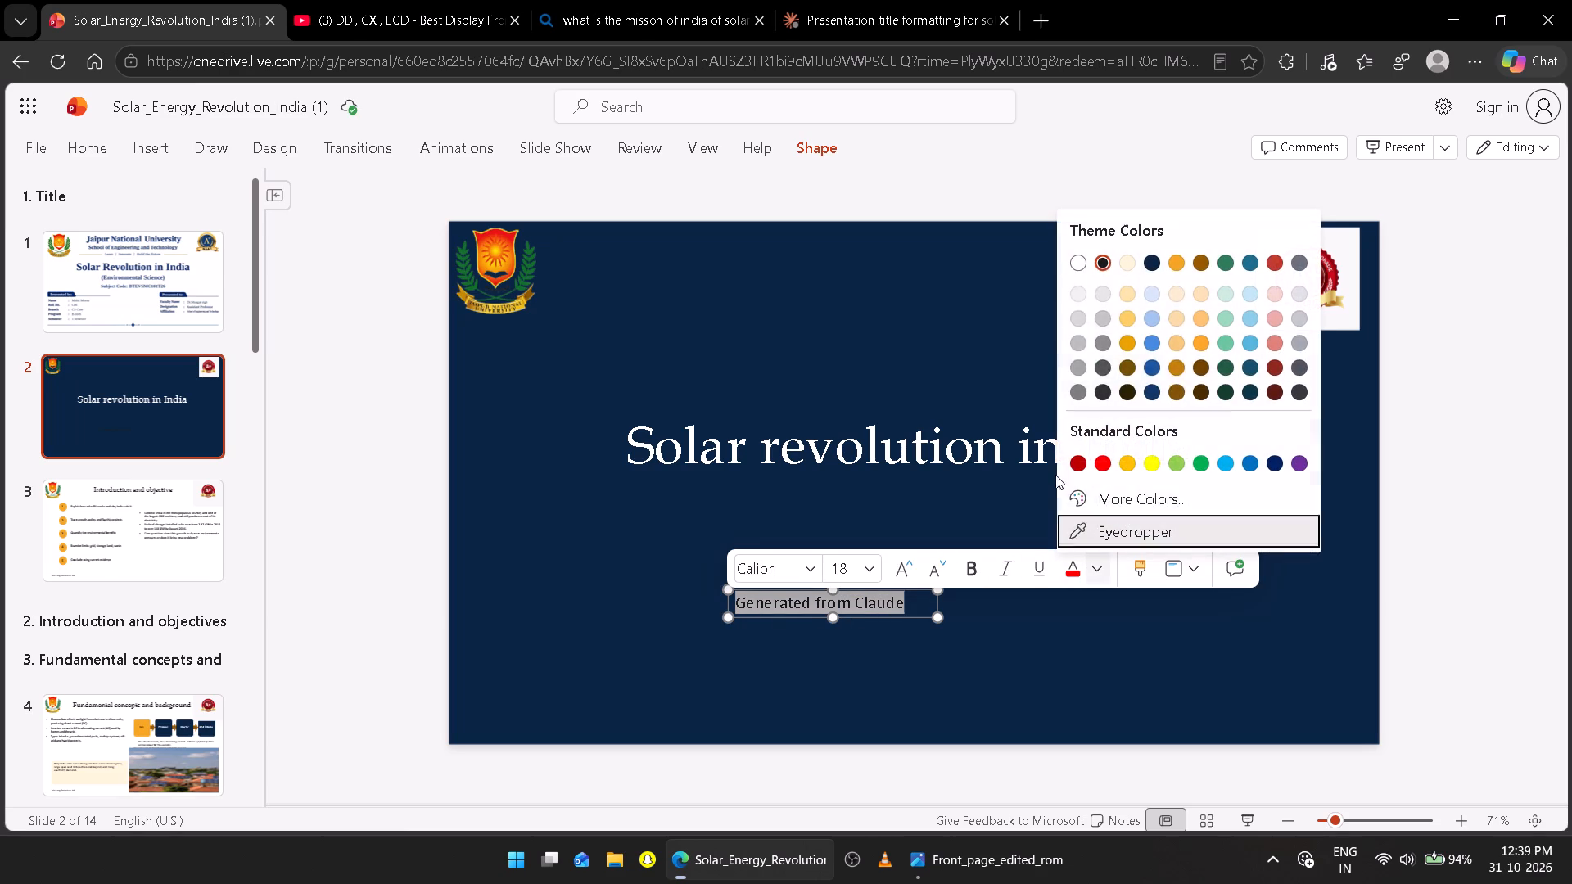
pyautogui.click(1079, 266)
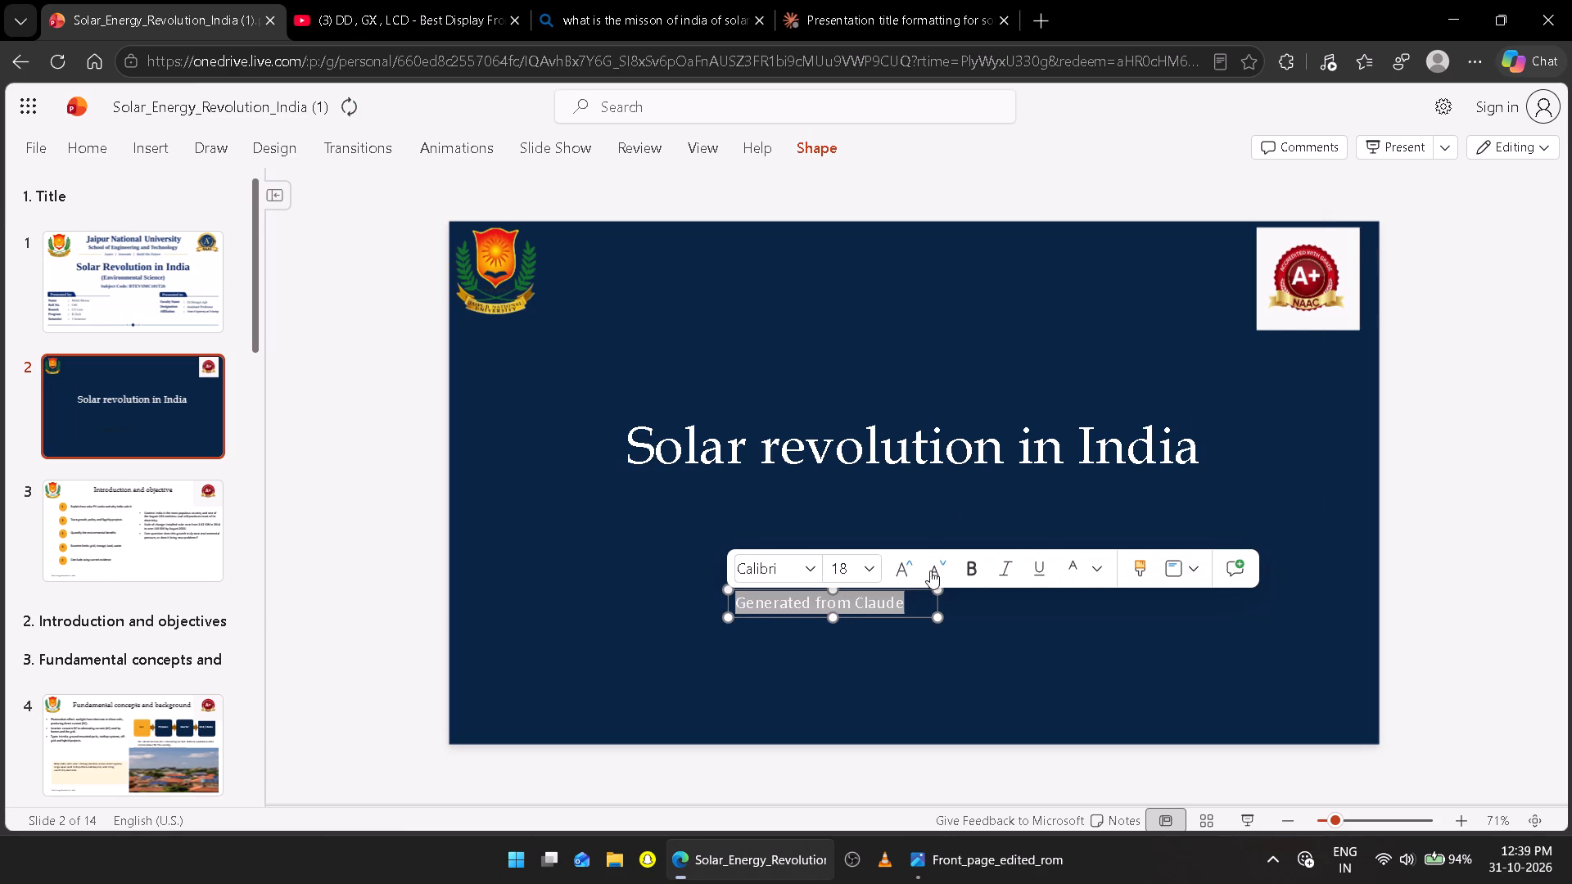
# Enclose the slide 2 caption in parentheses so it reads "(Generated from Claude)".
pyautogui.click(919, 612)
pyautogui.click(908, 607)
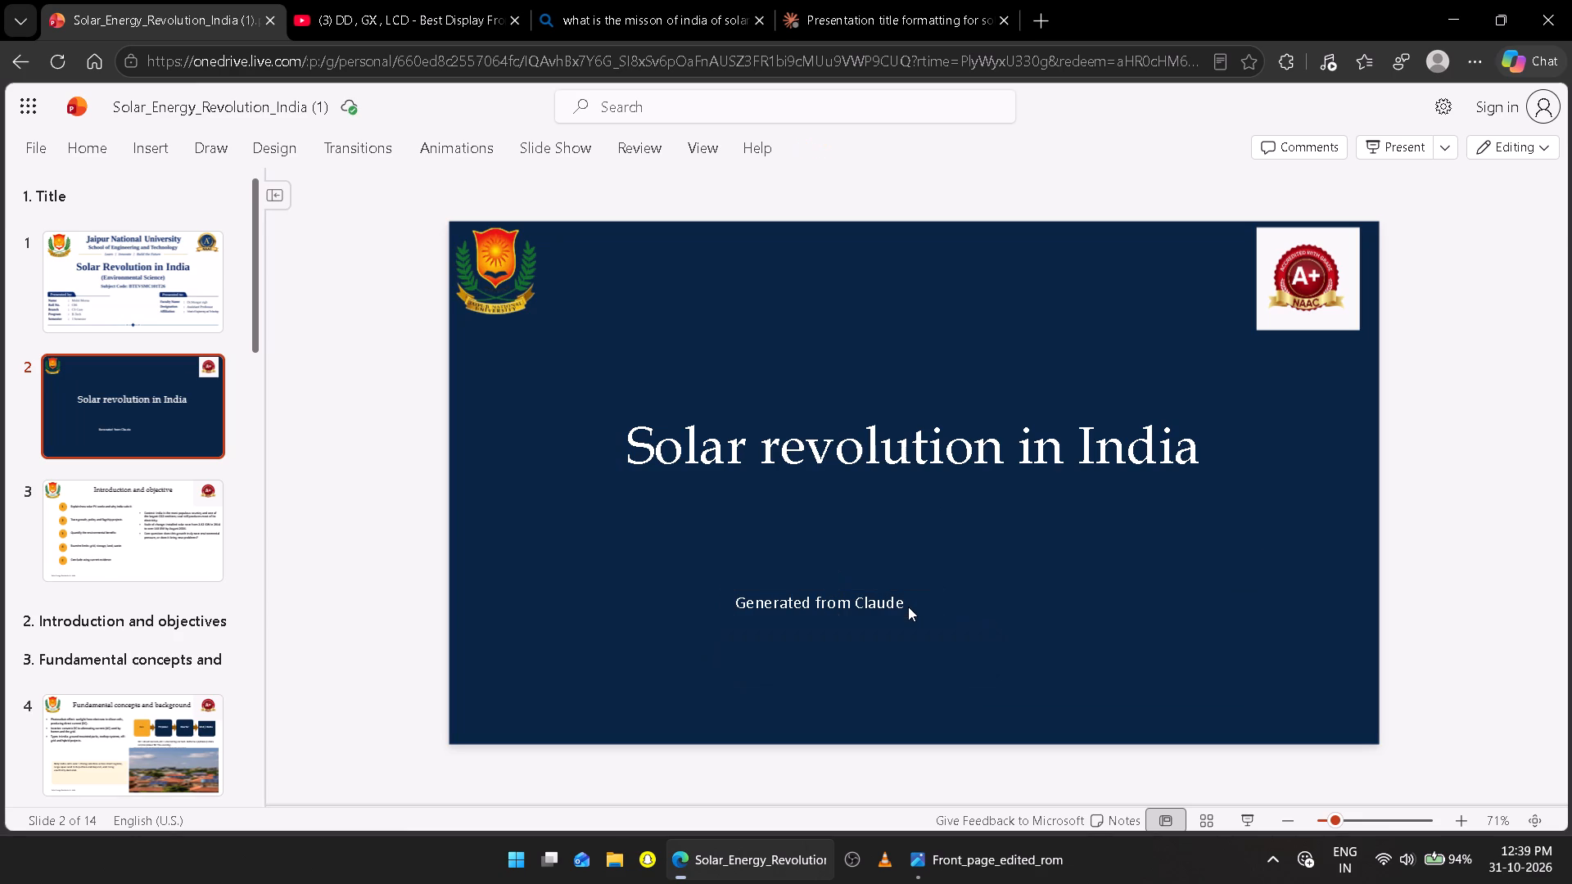
pyautogui.click(906, 603)
pyautogui.hotkey('shift', ')')
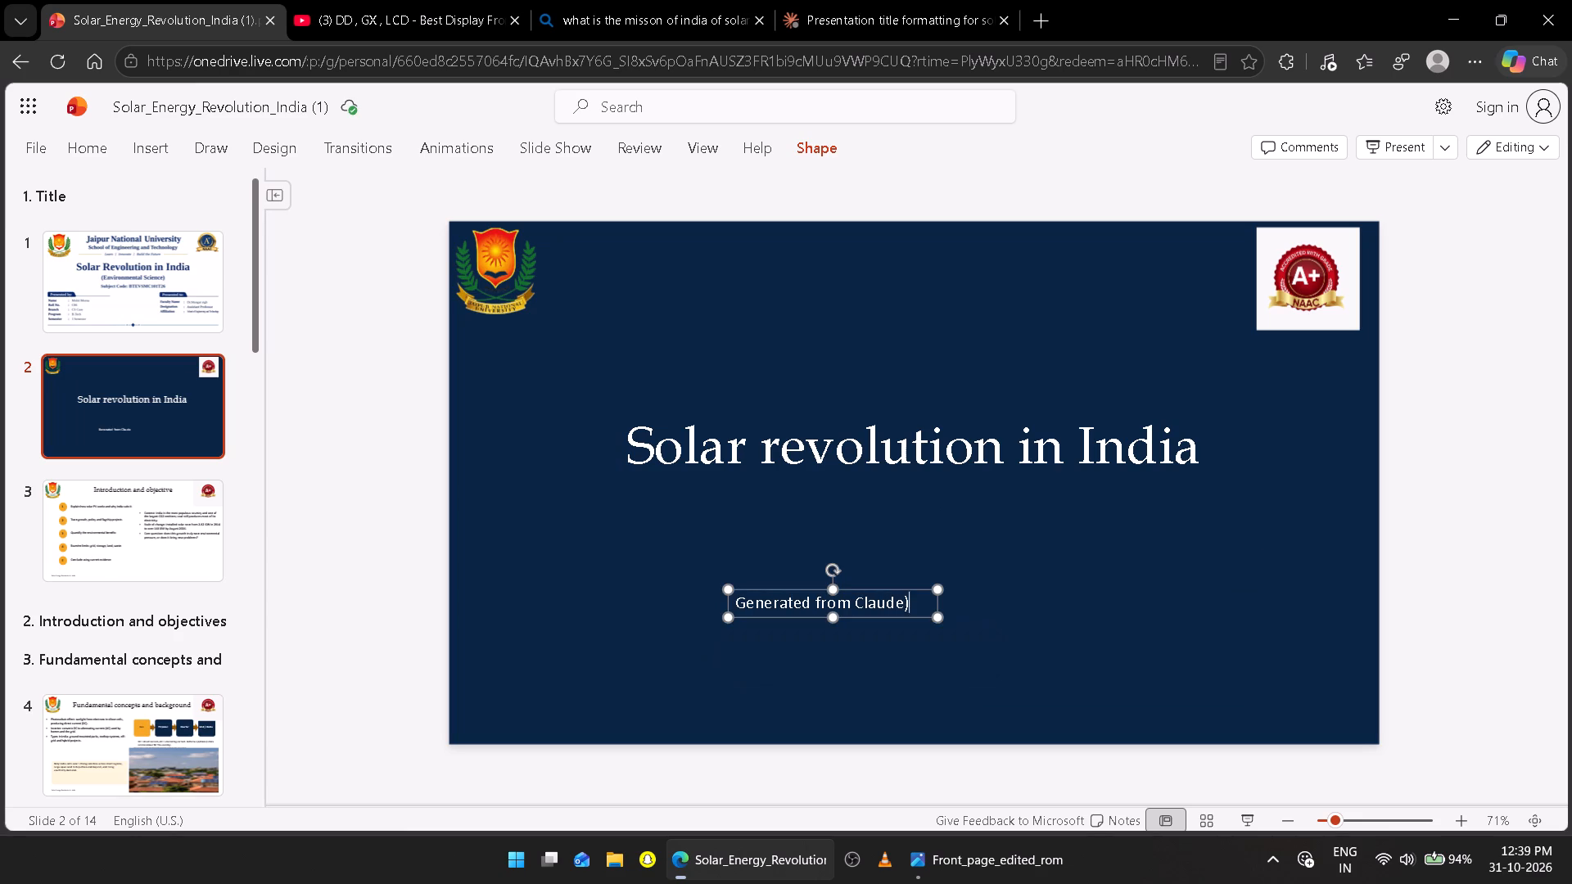
pyautogui.press('Left')
pyautogui.press('Left')
pyautogui.press('Left')
pyautogui.press('Left')
pyautogui.press('Left')
pyautogui.press('Left')
pyautogui.press('Left')
pyautogui.press('Left')
pyautogui.press('Left')
pyautogui.press('Left')
pyautogui.press('Left')
pyautogui.press('Left')
pyautogui.press('Left')
pyautogui.press('Left')
pyautogui.press('Left')
pyautogui.press('Left')
pyautogui.press('Left')
pyautogui.press('Left')
pyautogui.press('Left')
pyautogui.press('Left')
pyautogui.press('Left')
pyautogui.press('Left')
pyautogui.press('Left')
pyautogui.hotkey('shift', '(')
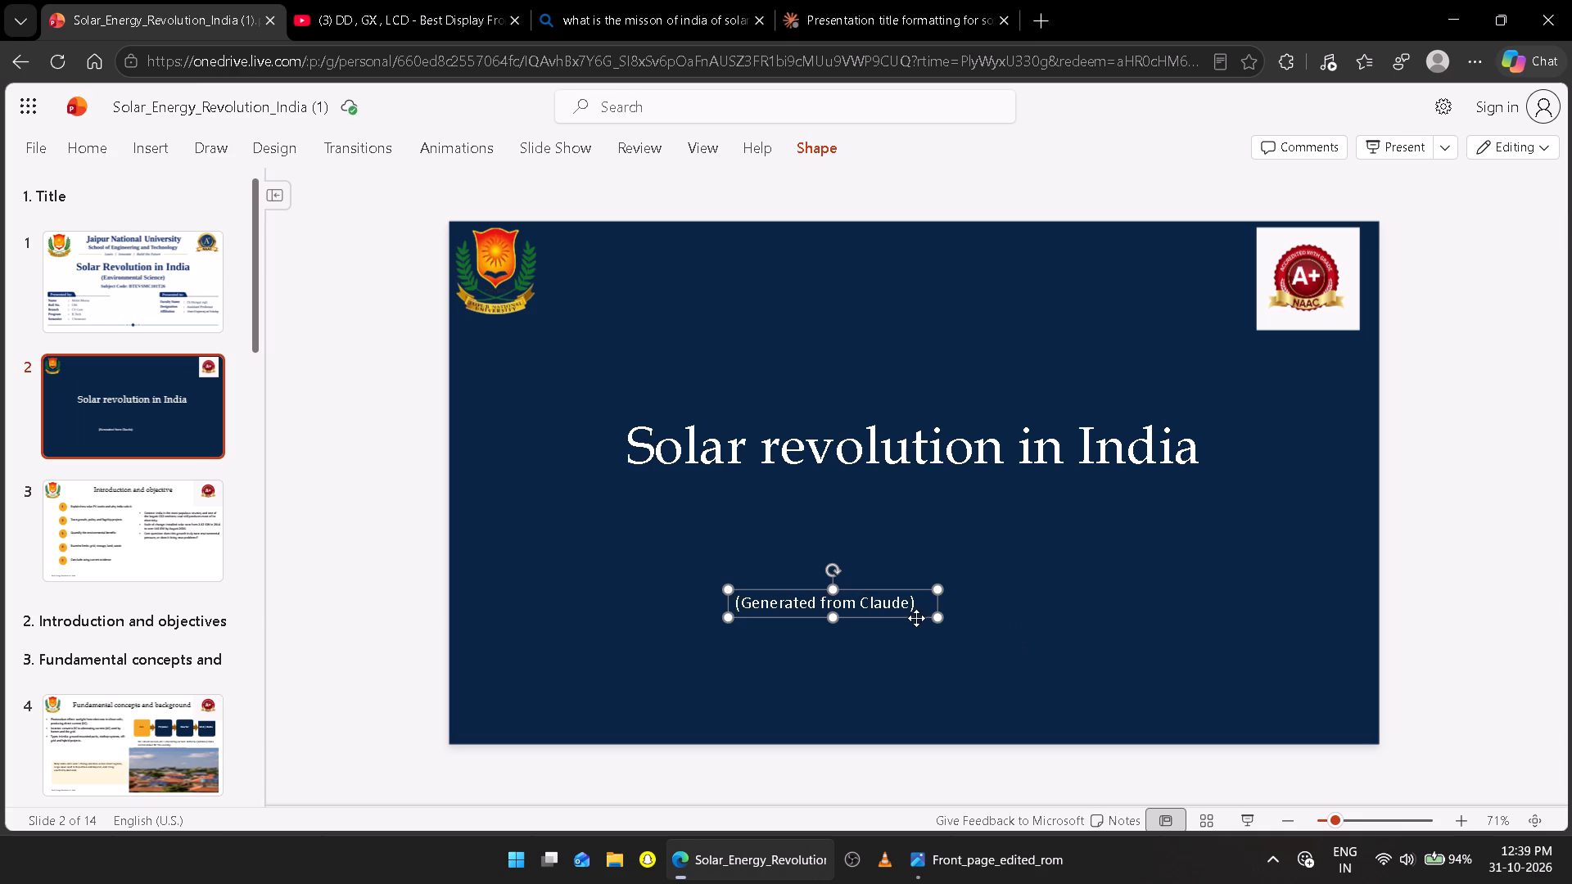
pyautogui.moveTo(942, 615); pyautogui.dragTo(899, 600)
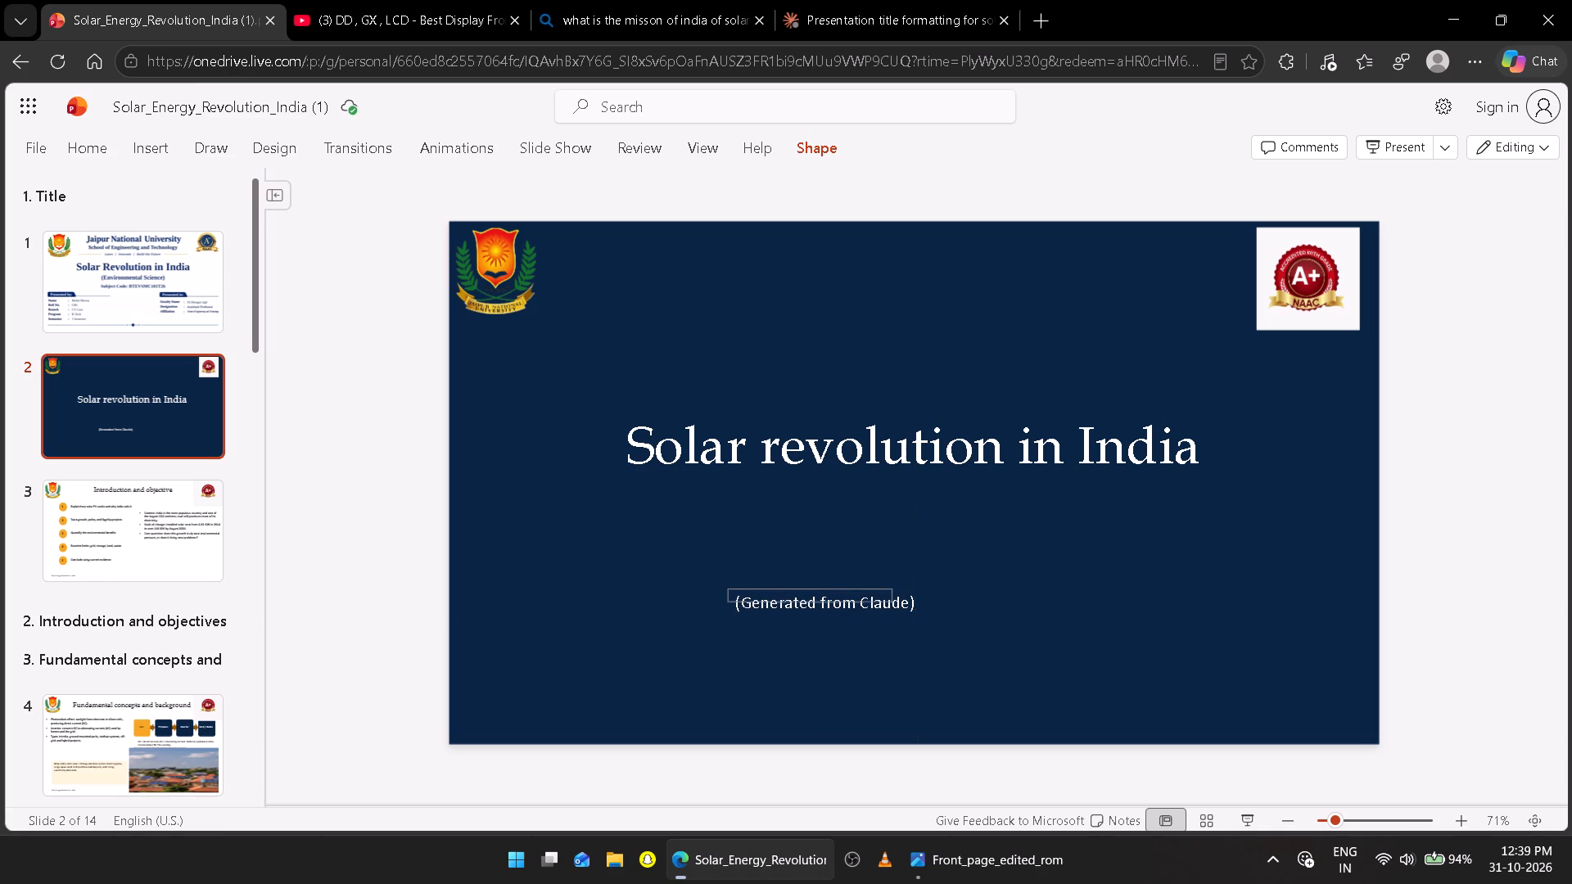
pyautogui.moveTo(899, 600); pyautogui.dragTo(901, 601)
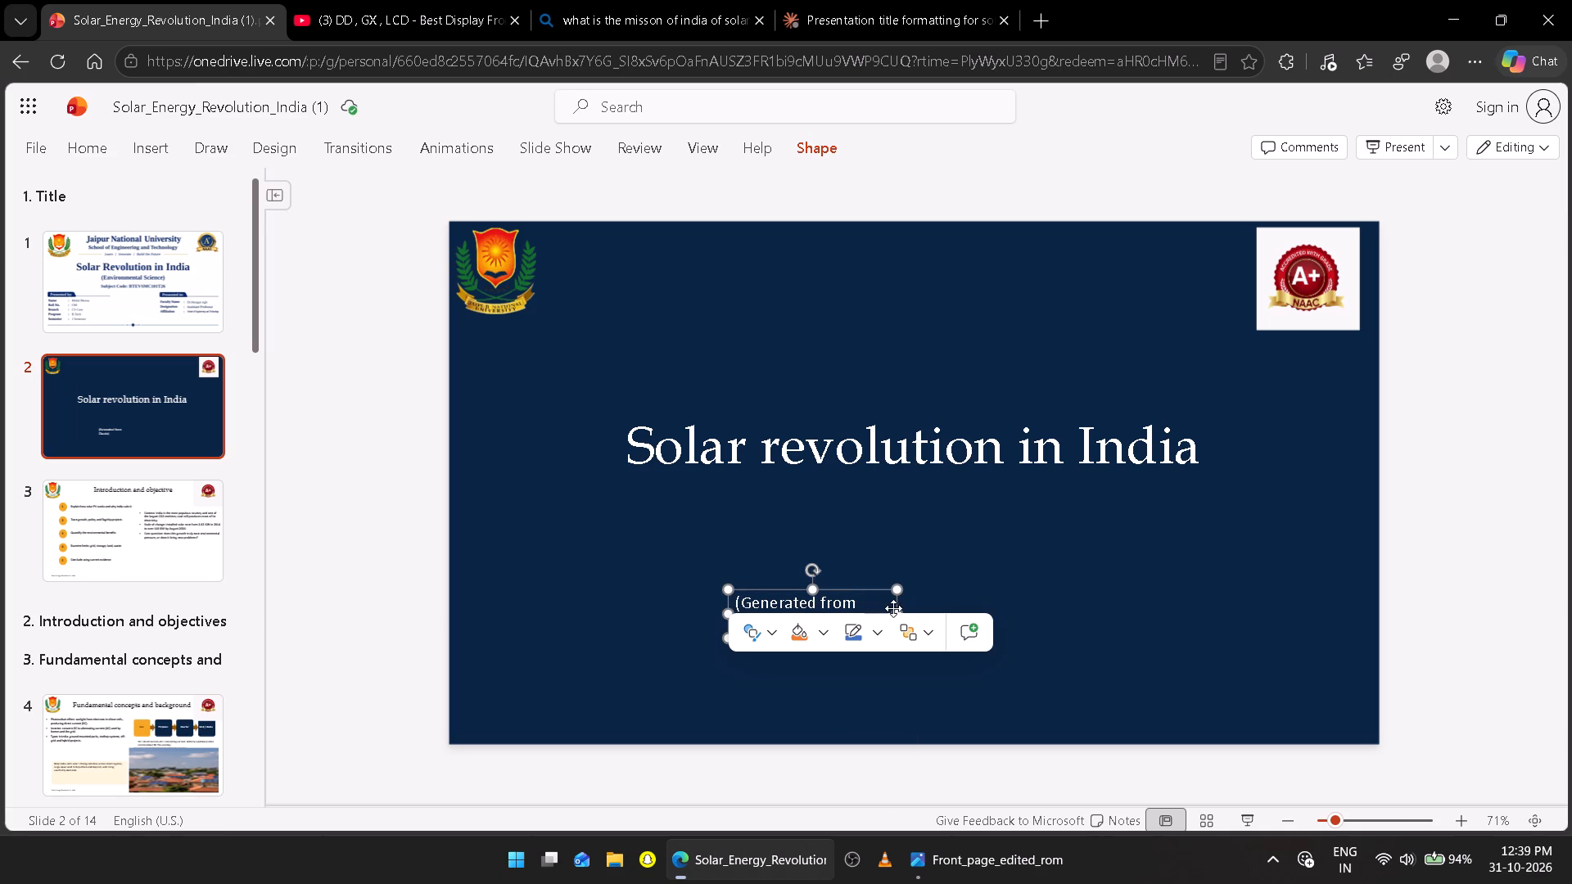
pyautogui.moveTo(897, 609); pyautogui.dragTo(916, 609)
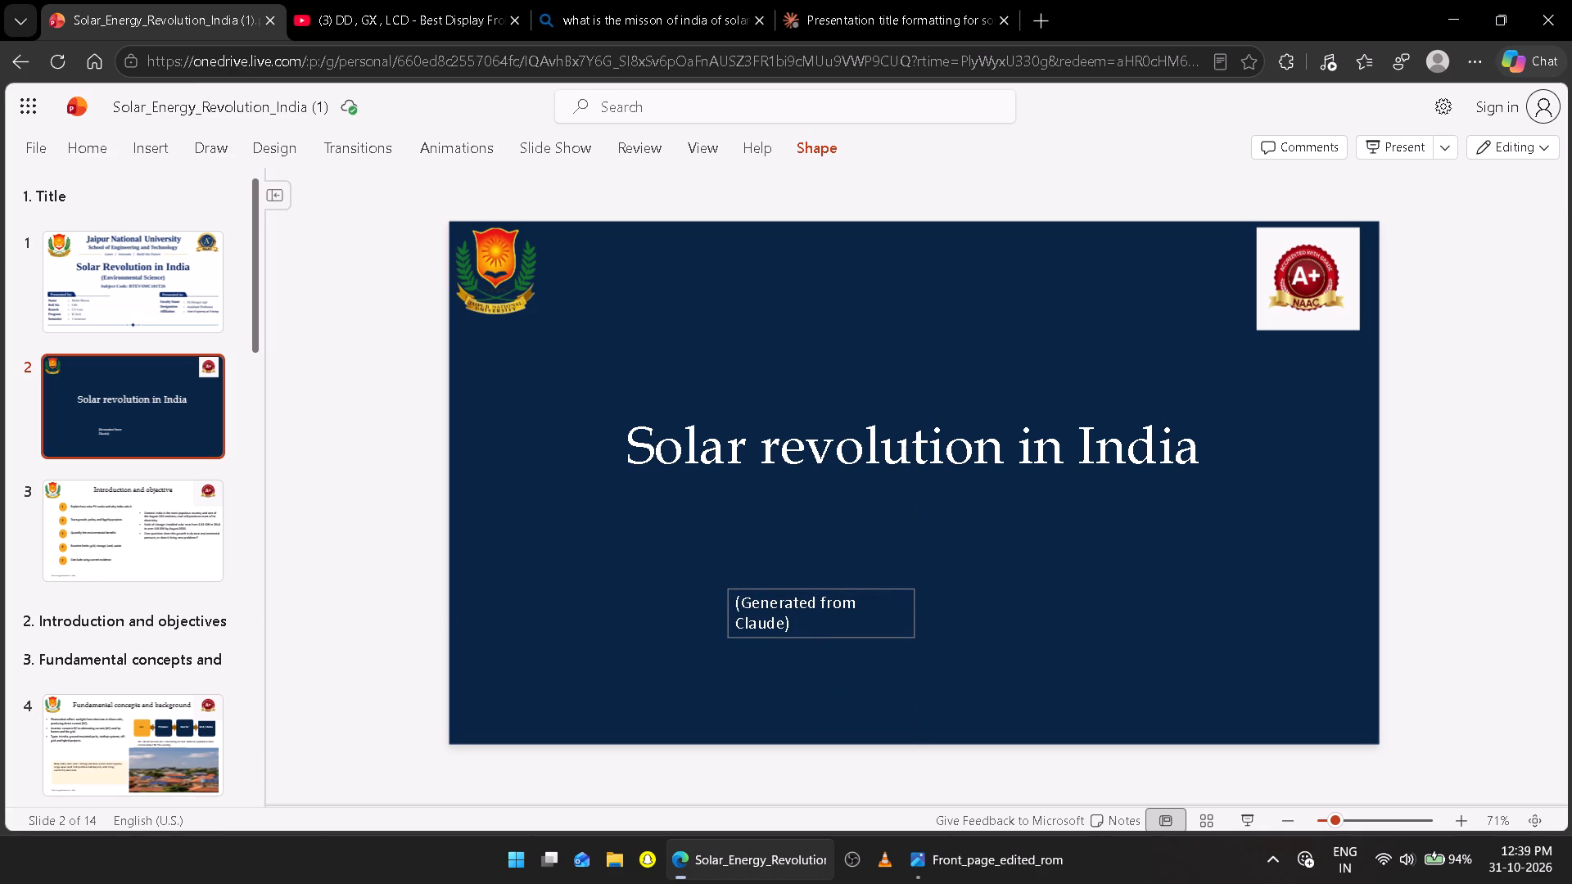
pyautogui.moveTo(916, 609); pyautogui.dragTo(918, 609)
pyautogui.moveTo(914, 642); pyautogui.dragTo(943, 642)
pyautogui.moveTo(943, 642); pyautogui.dragTo(987, 610)
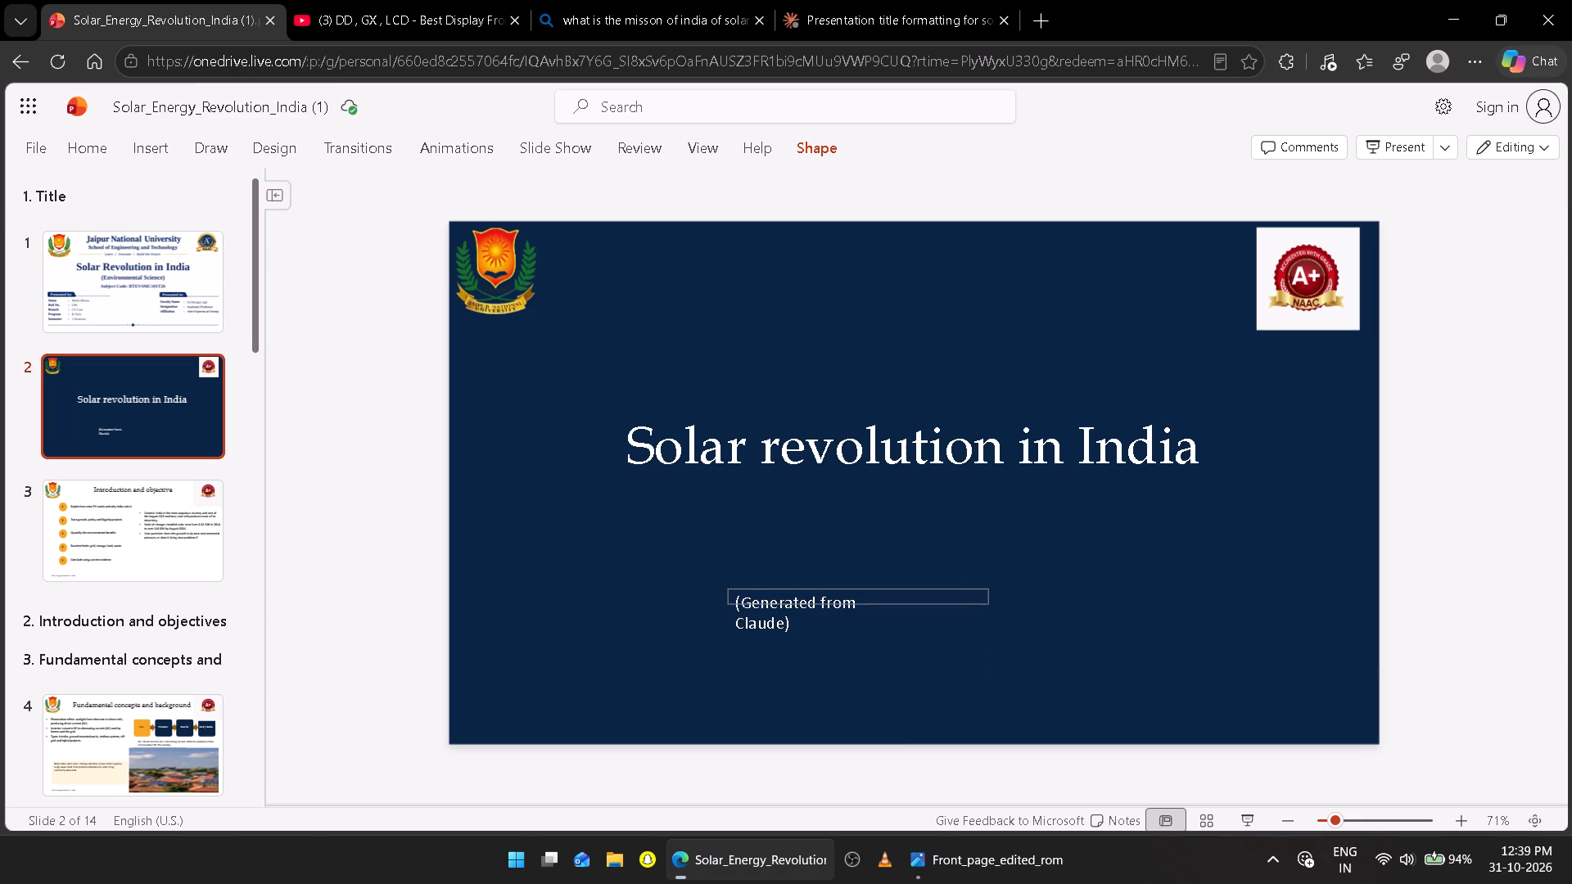
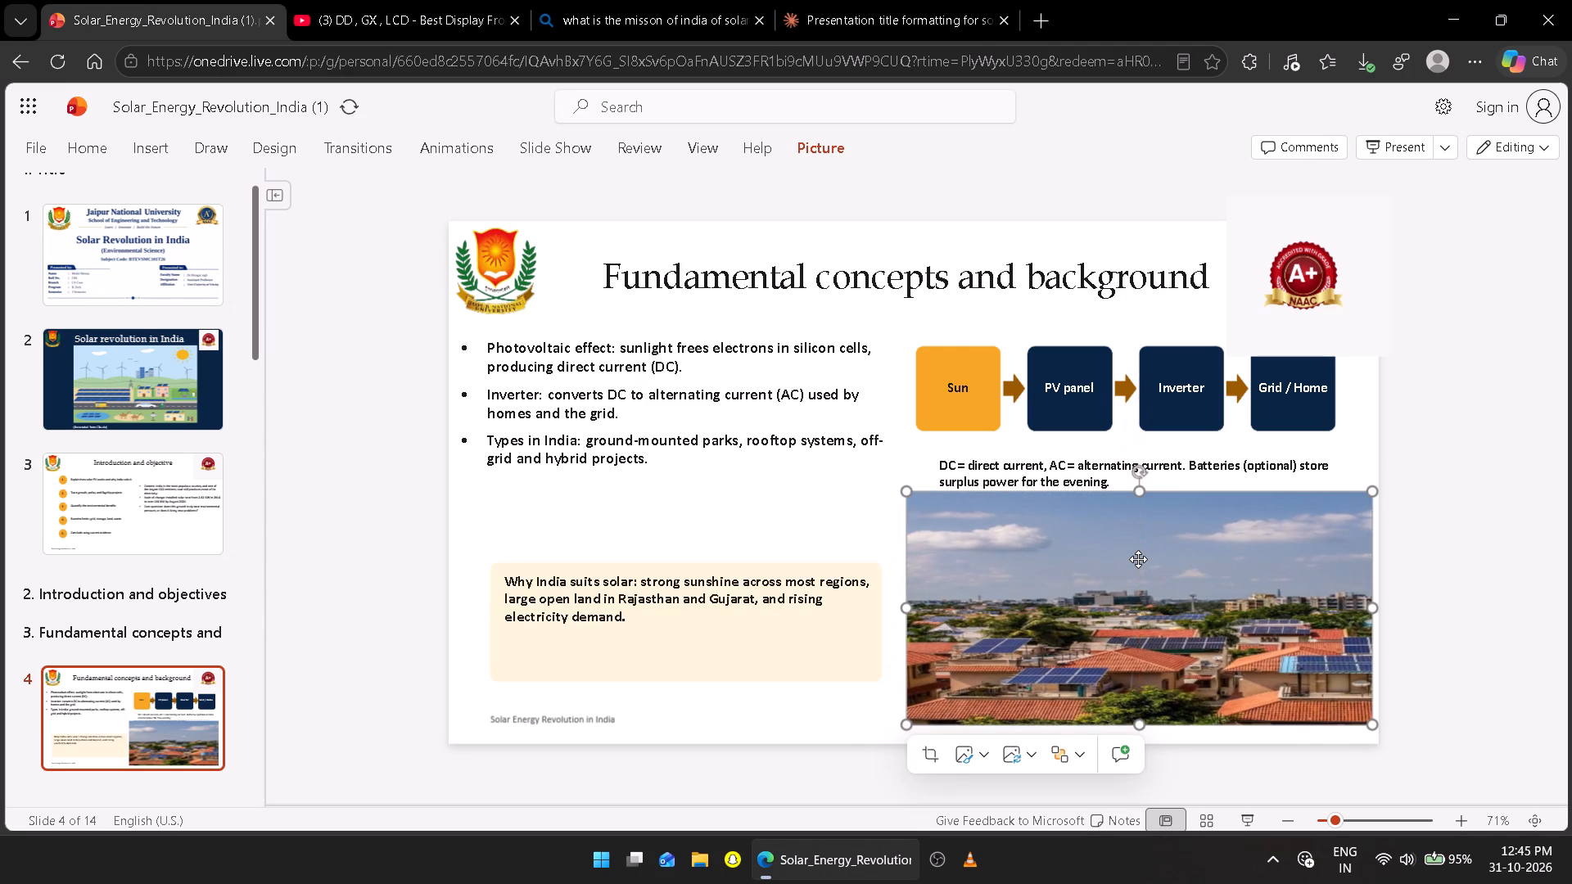
# Deselect the rooftop solar photo on slide 4, and search the web for "pinterest" in a new browser tab.
pyautogui.click(1454, 585)
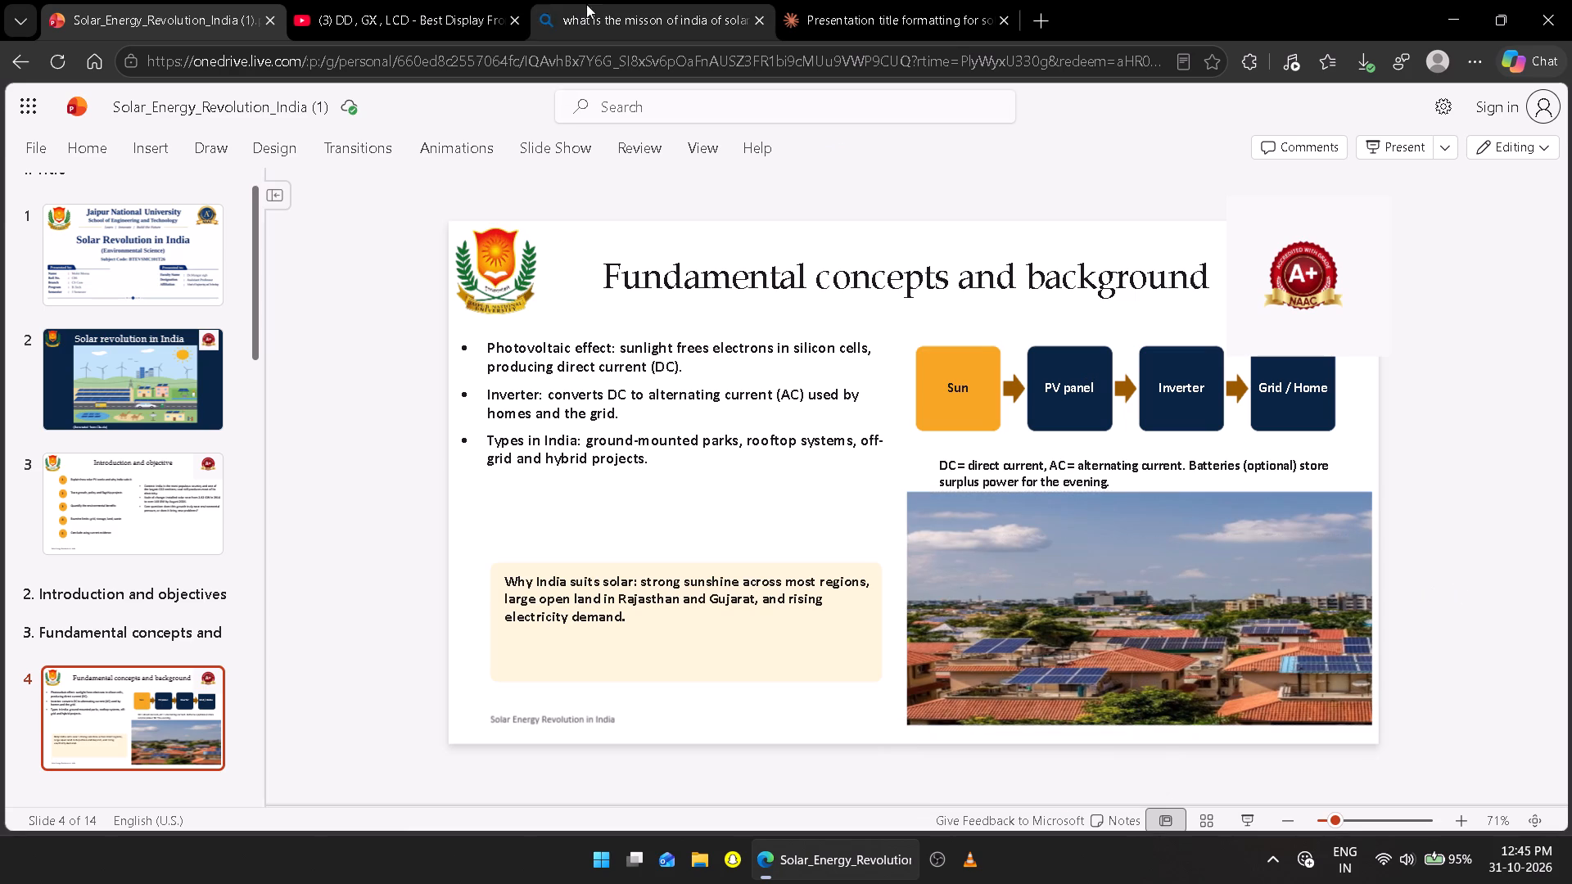
pyautogui.click(1044, 21)
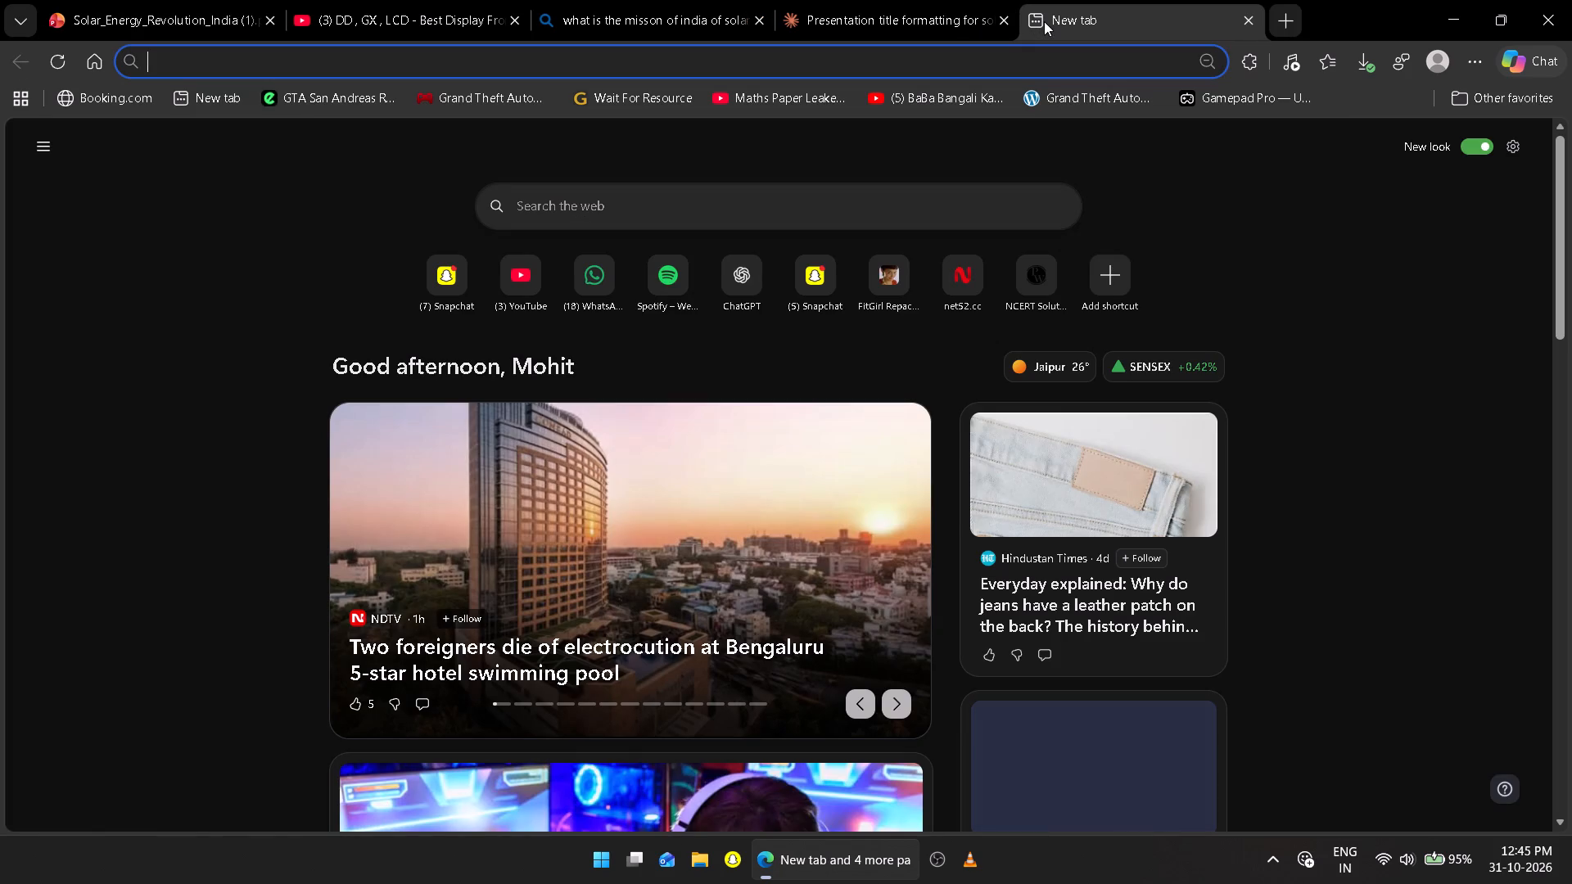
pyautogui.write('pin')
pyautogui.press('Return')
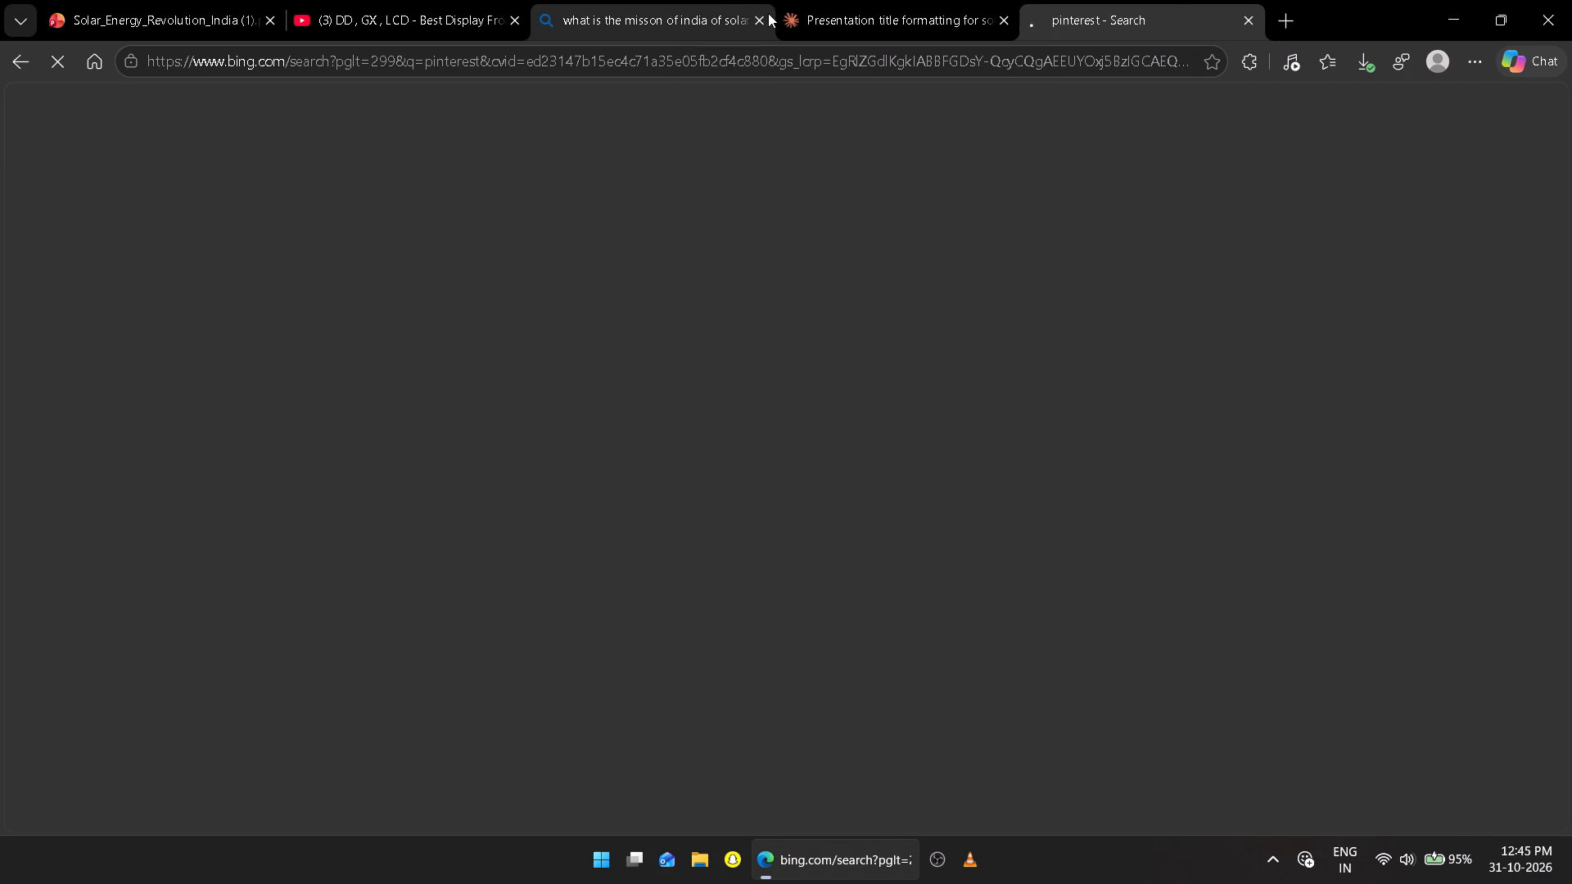
# Return to the solar presentation and close the YouTube browser tab.
pyautogui.click(707, 4)
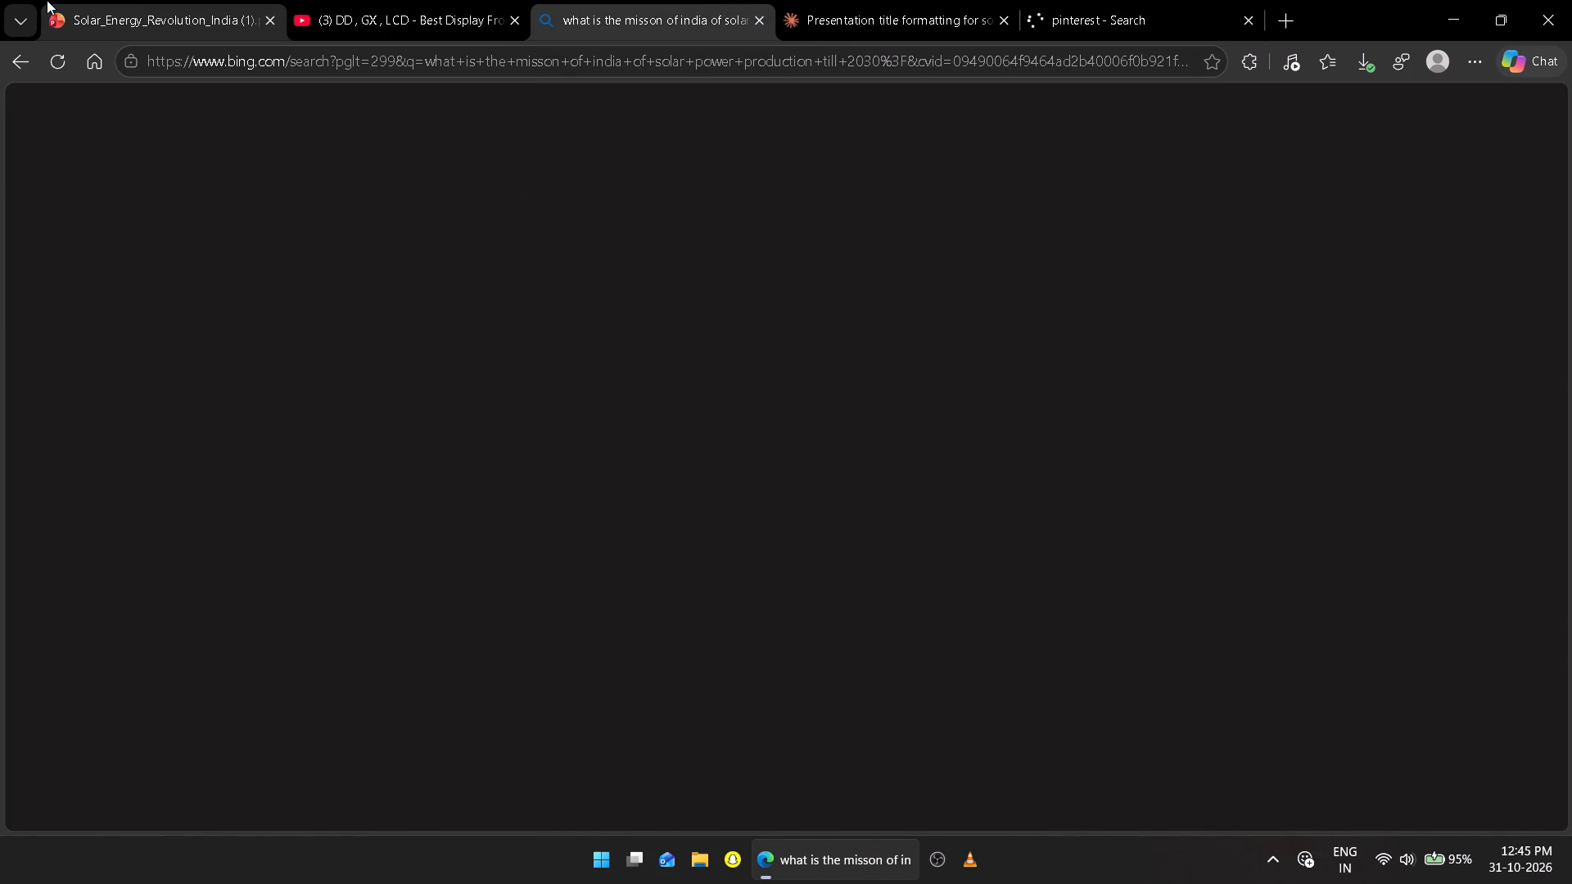
pyautogui.click(47, 0)
pyautogui.click(516, 27)
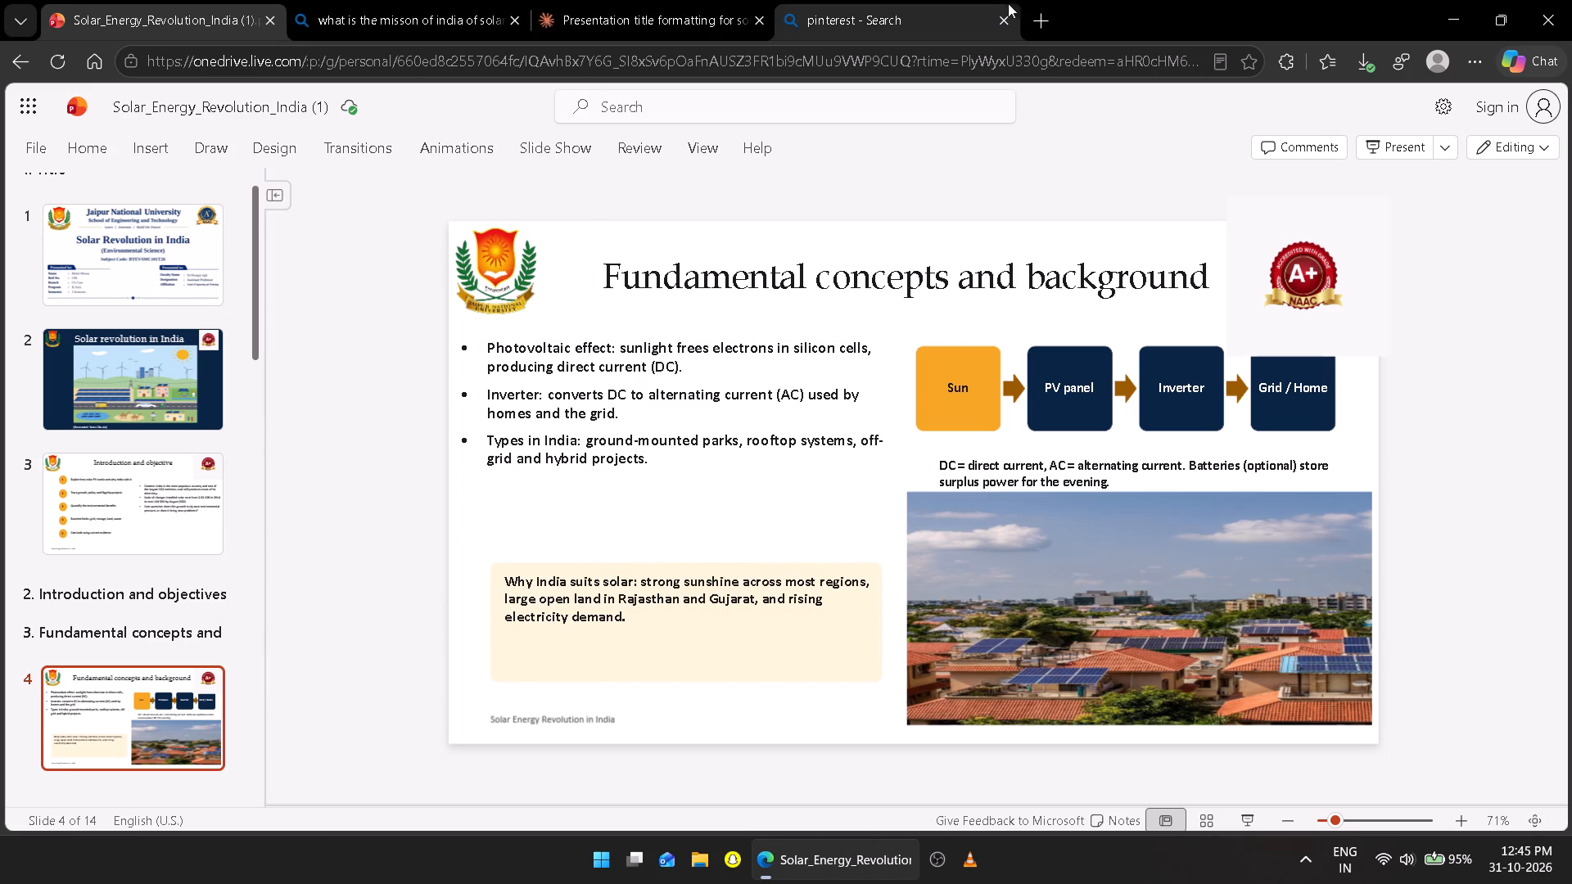
# Open a new browser tab and begin an address or search entry with "w".
pyautogui.click(1034, 11)
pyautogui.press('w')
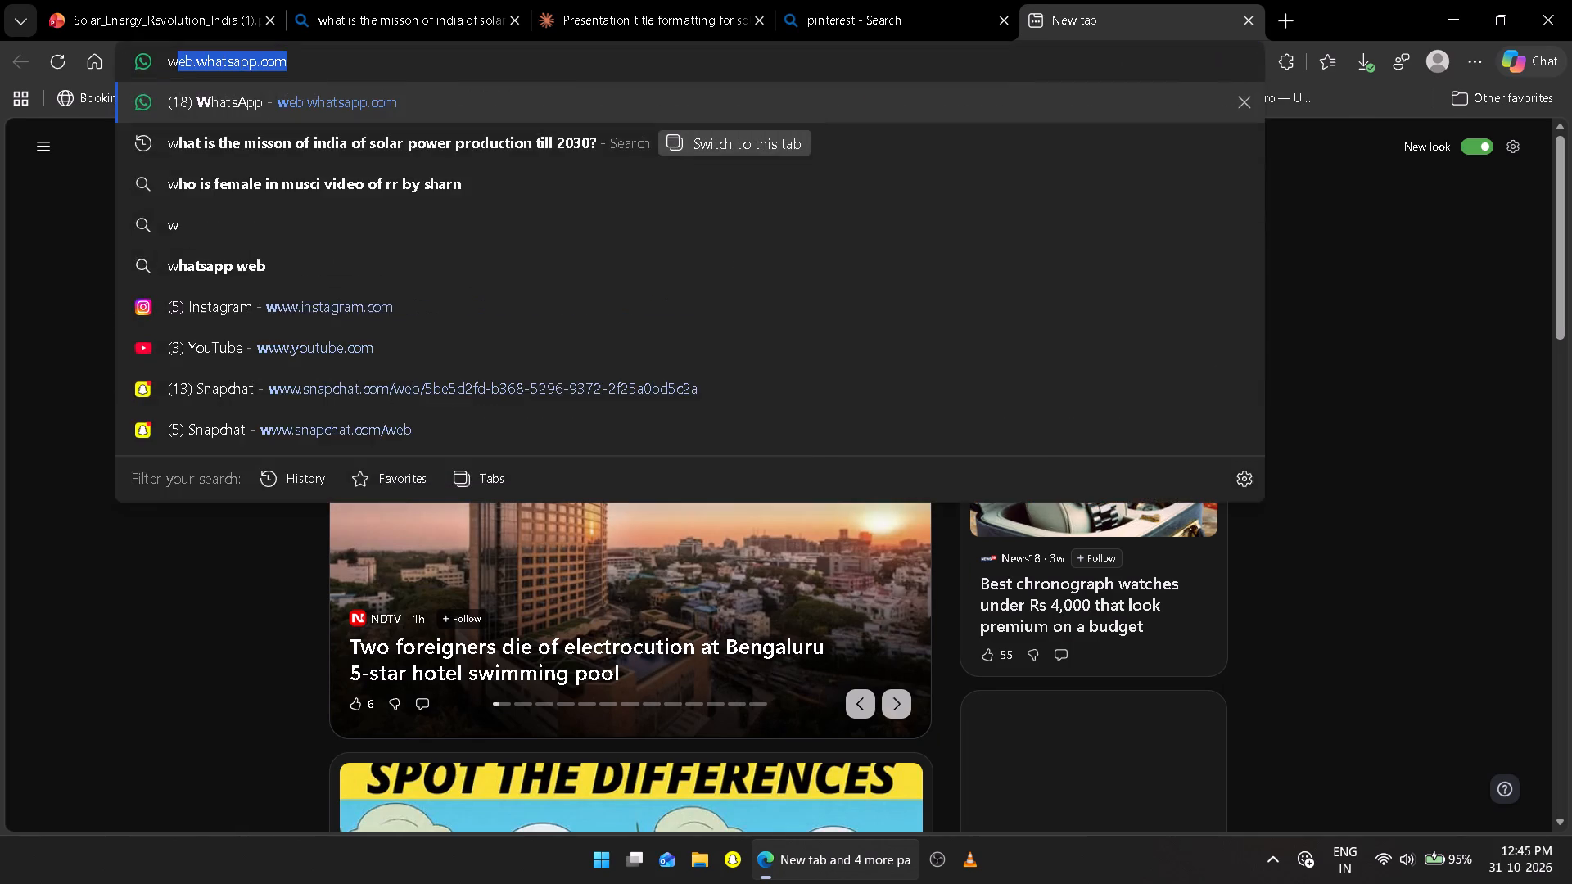
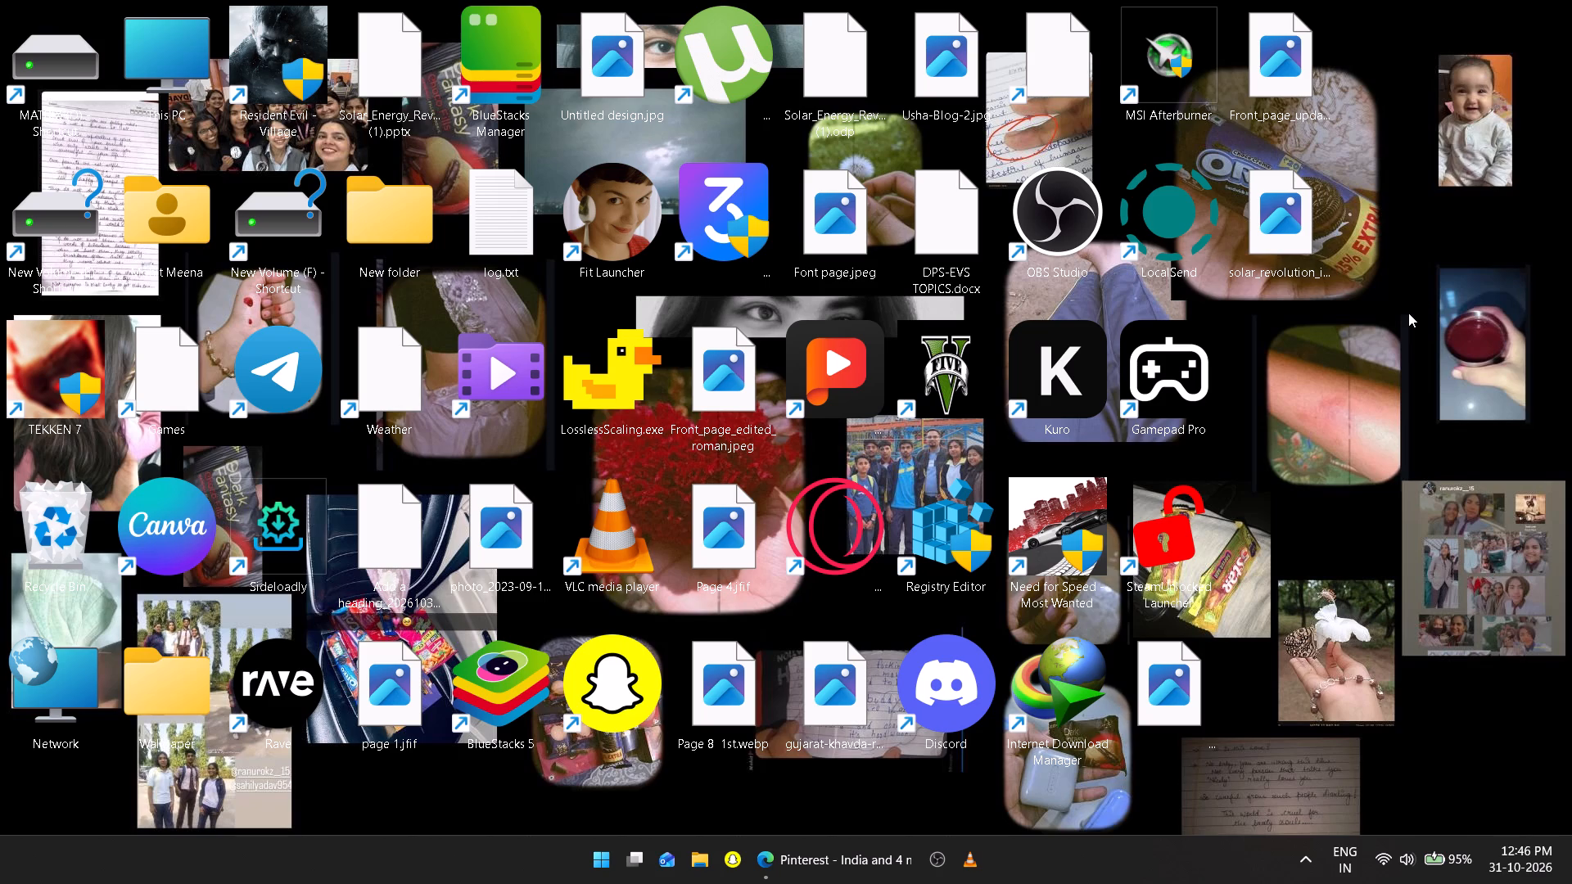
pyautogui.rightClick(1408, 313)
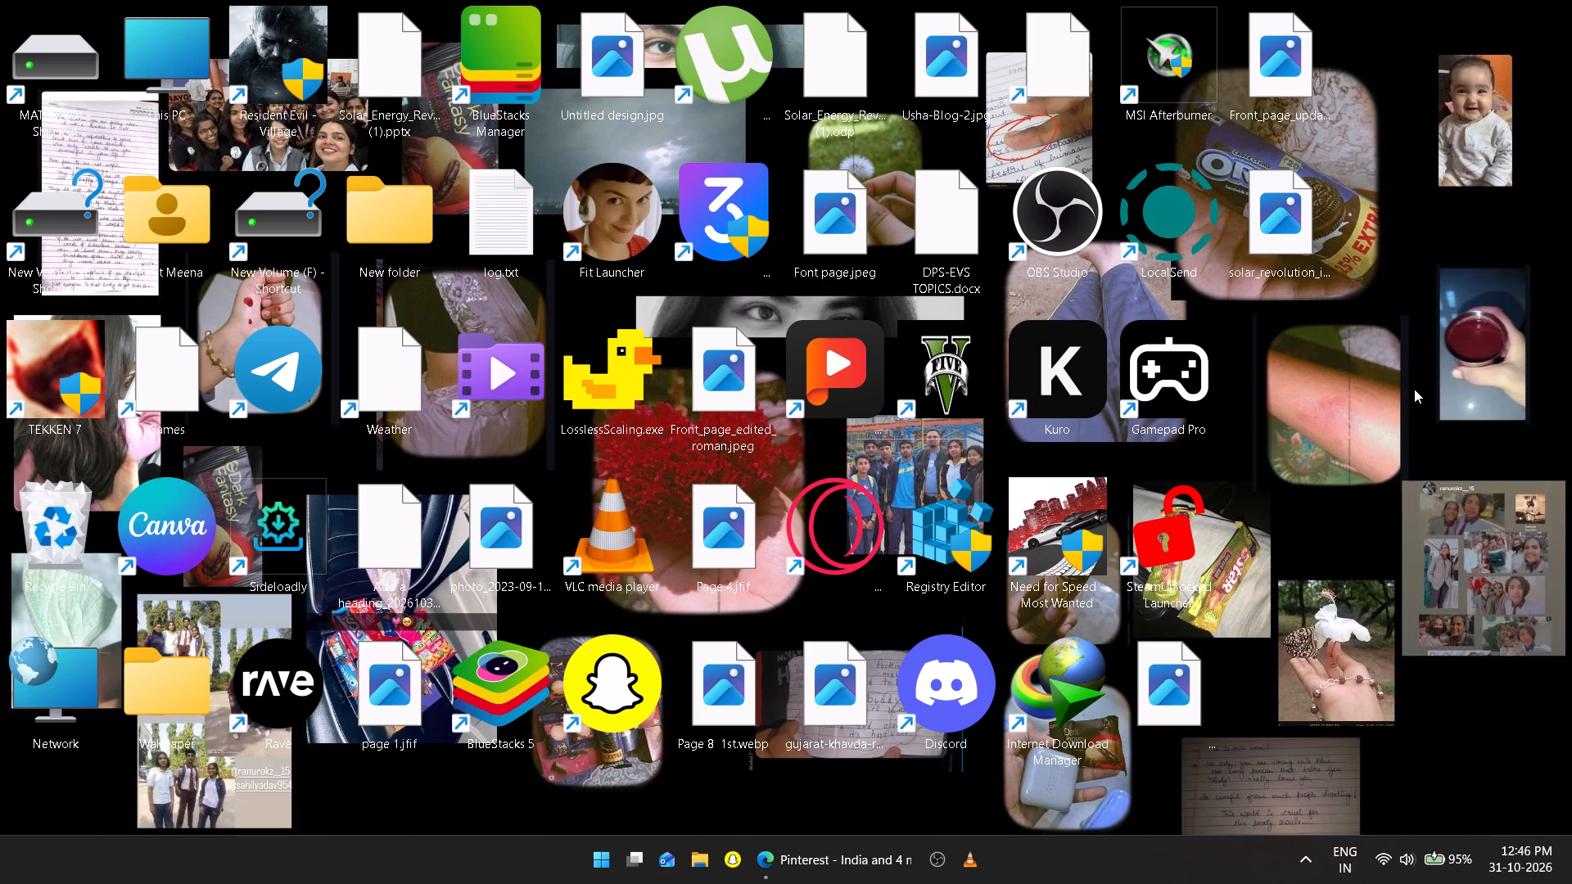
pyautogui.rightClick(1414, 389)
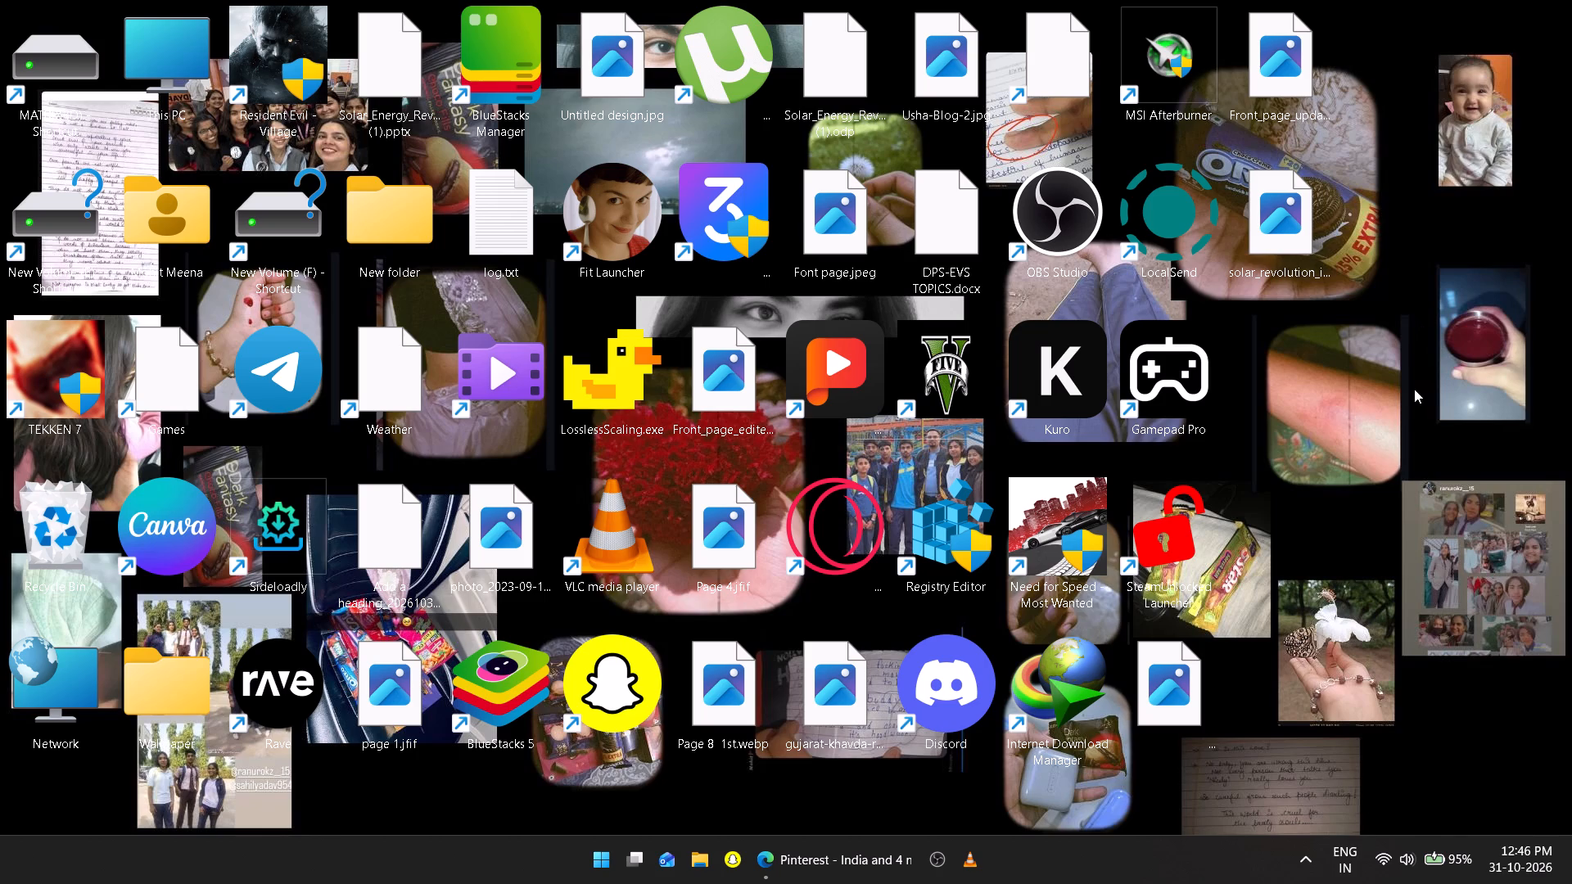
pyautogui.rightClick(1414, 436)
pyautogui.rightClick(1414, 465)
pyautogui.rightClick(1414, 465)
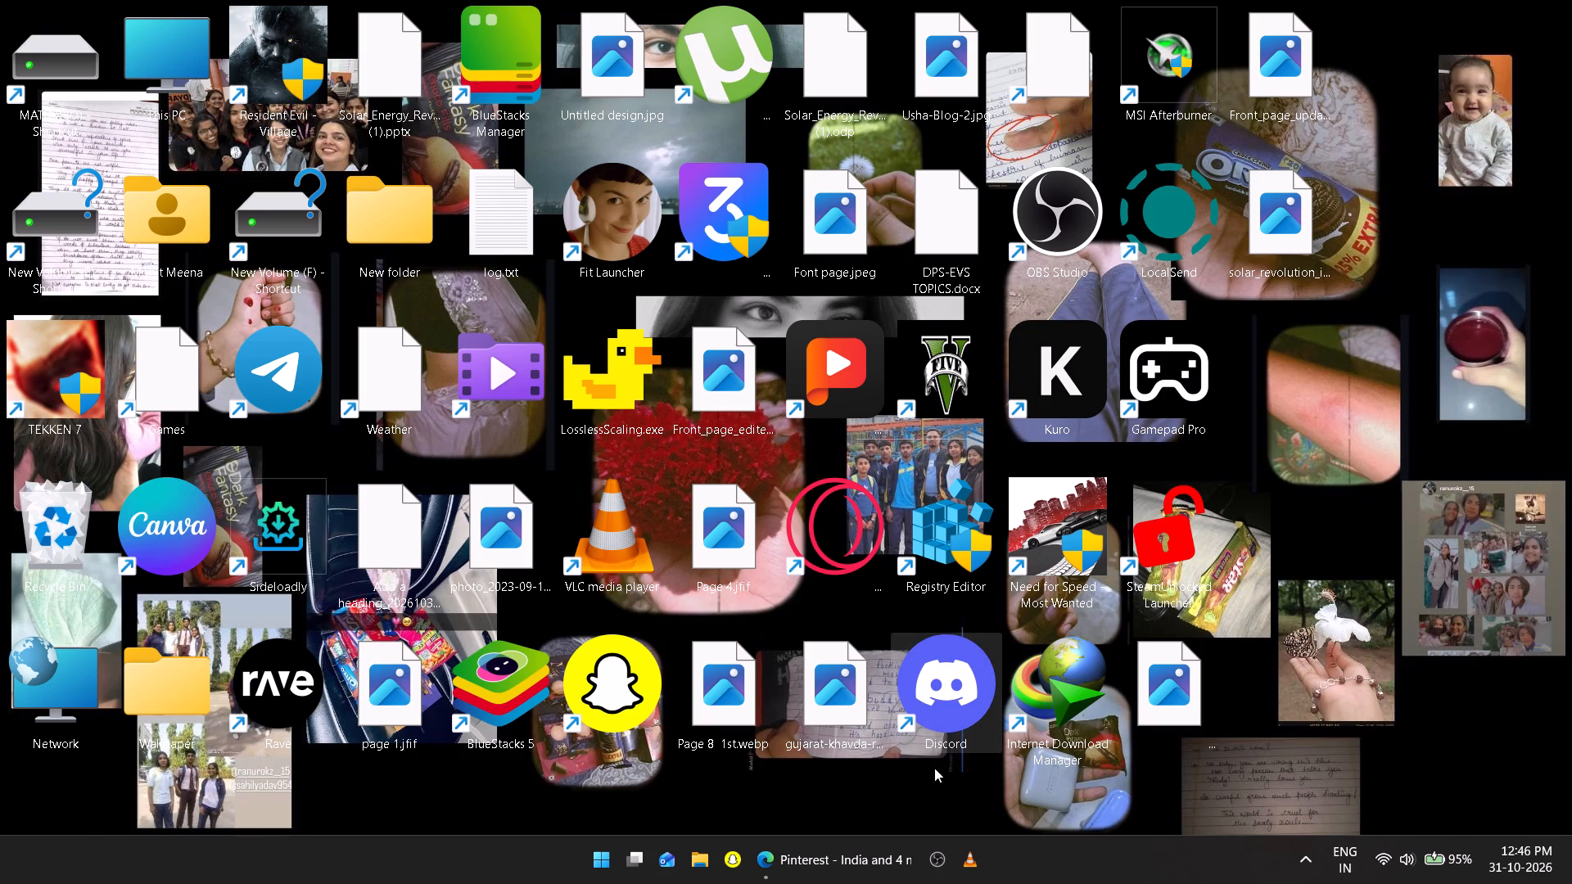
# Switch to Pinterest in the browser, glance through the home feed, and open the image upload for a visual search.
pyautogui.click(764, 877)
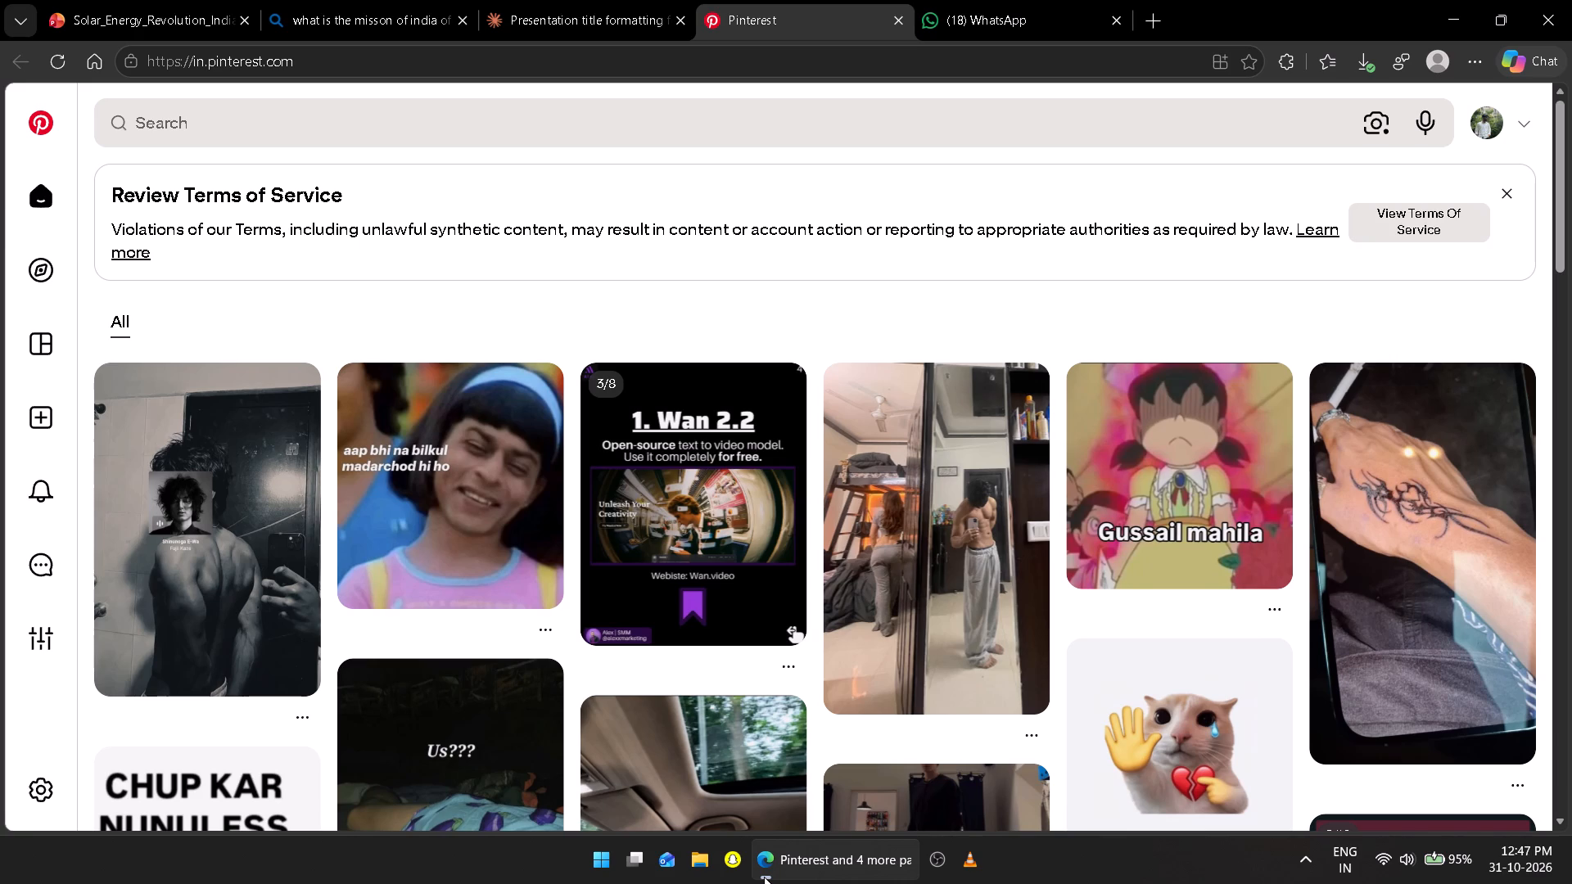
pyautogui.scroll(-1, 764, 877)
pyautogui.scroll(-4, 316, 497)
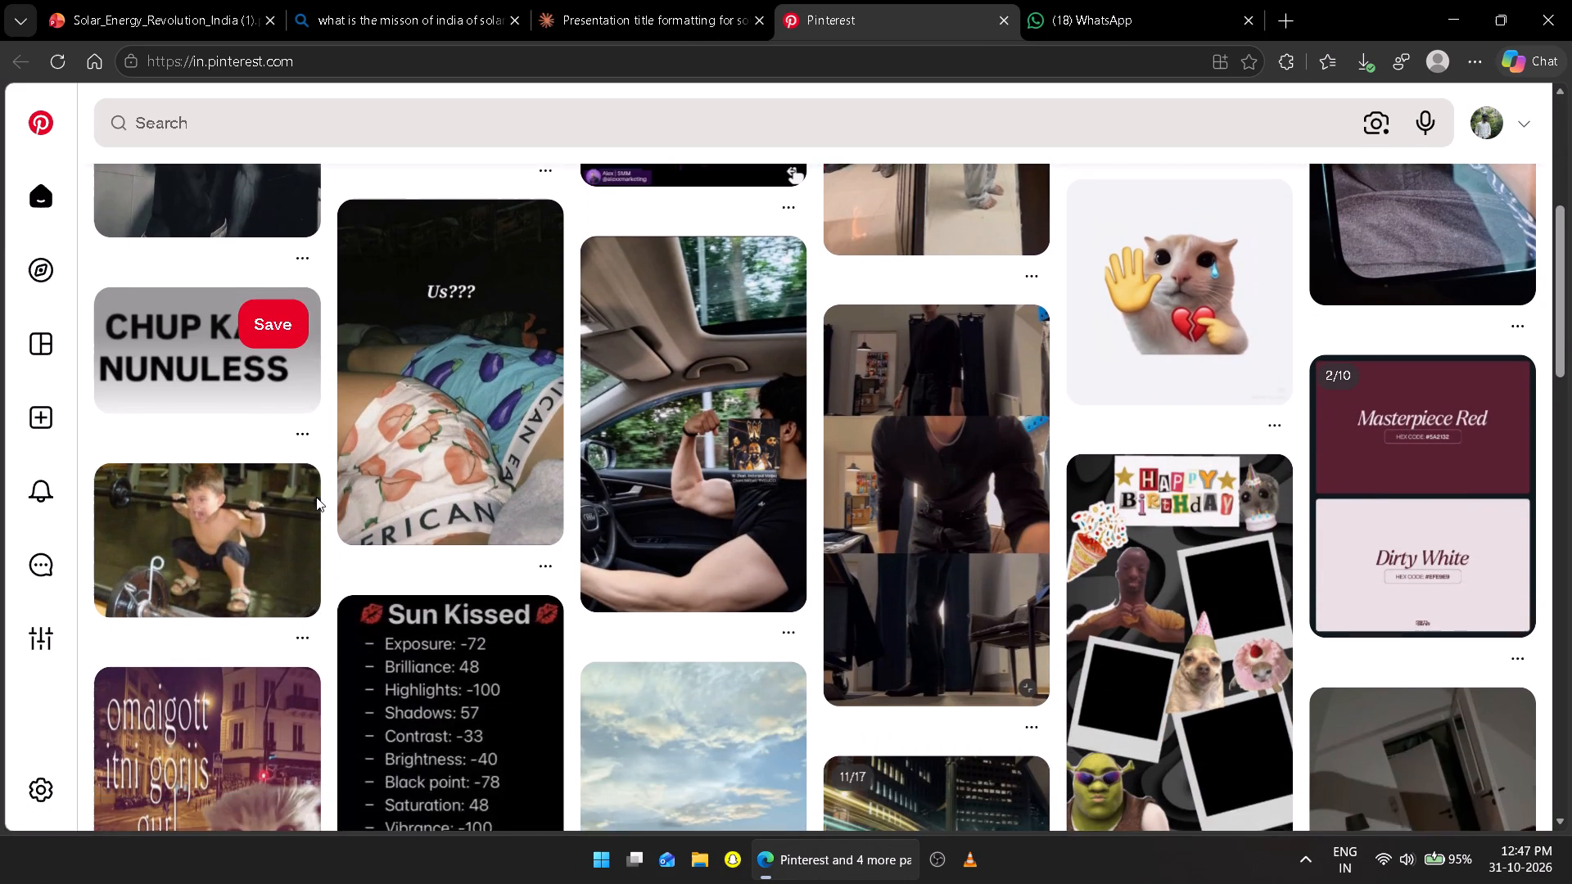
pyautogui.scroll(-3, 316, 497)
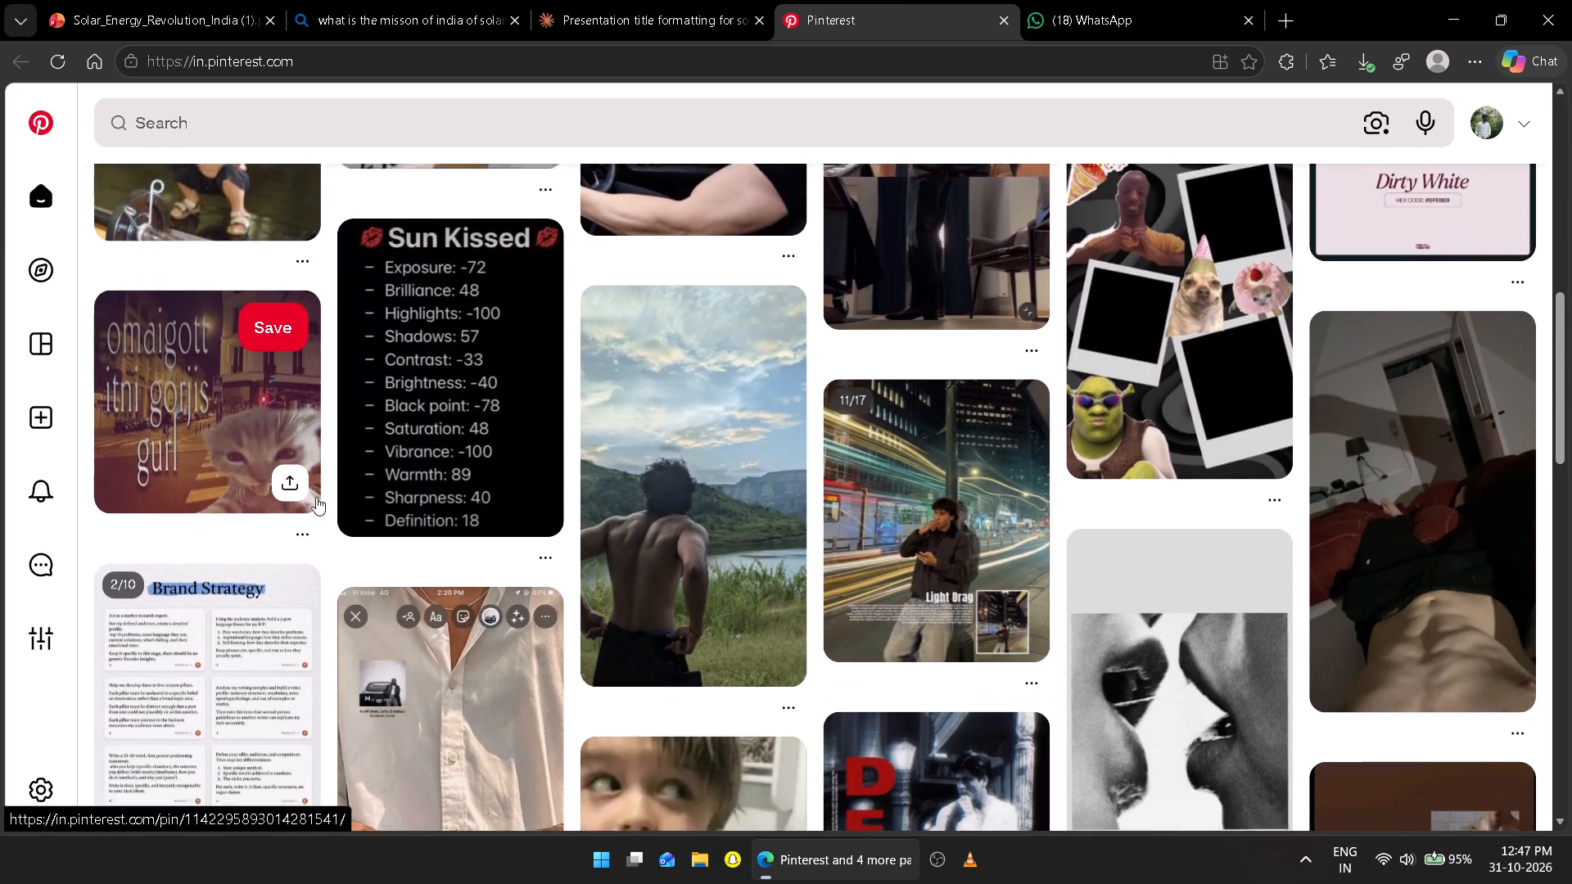
pyautogui.scroll(4, 316, 497)
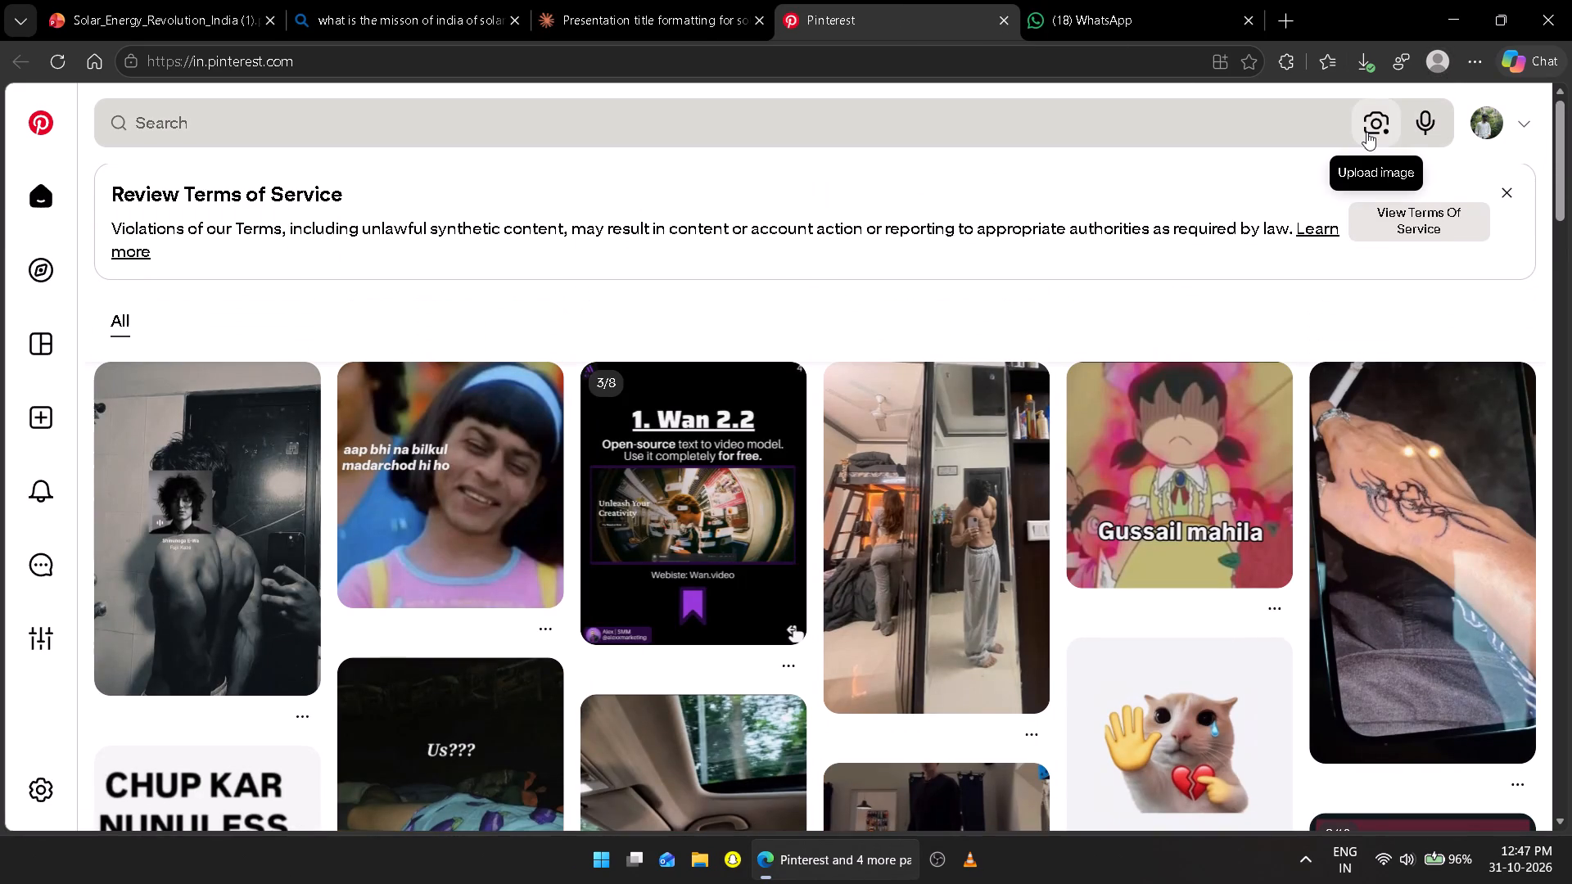
pyautogui.click(1366, 132)
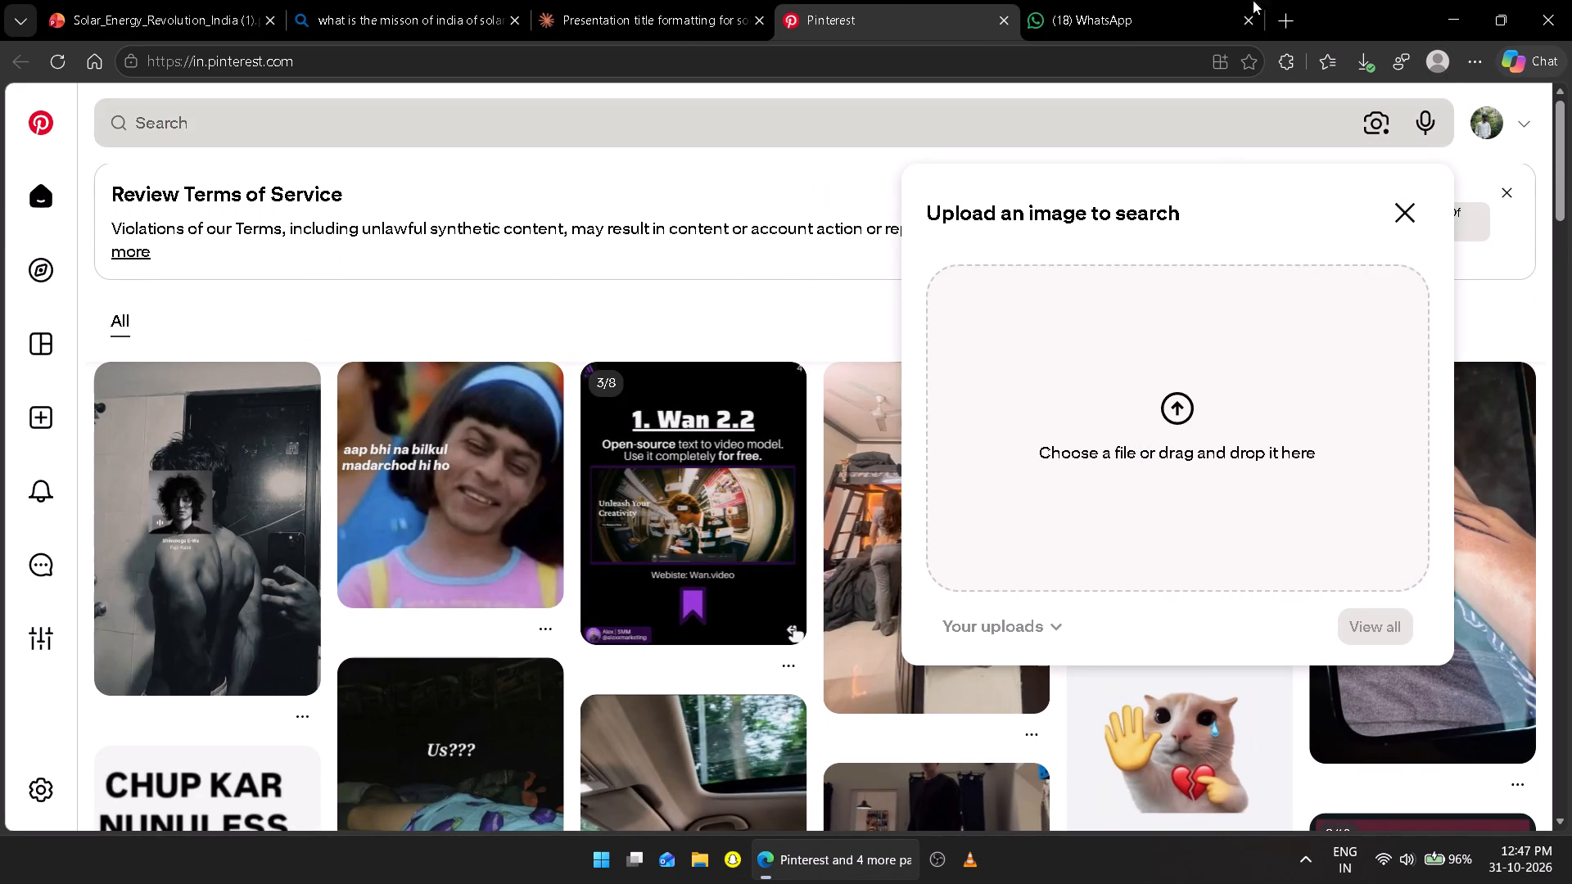
# Move the browser out of the way, view page 1.jfif from the desktop, close it, and return to slide 4.
pyautogui.moveTo(1328, 4); pyautogui.dragTo(1321, 207)
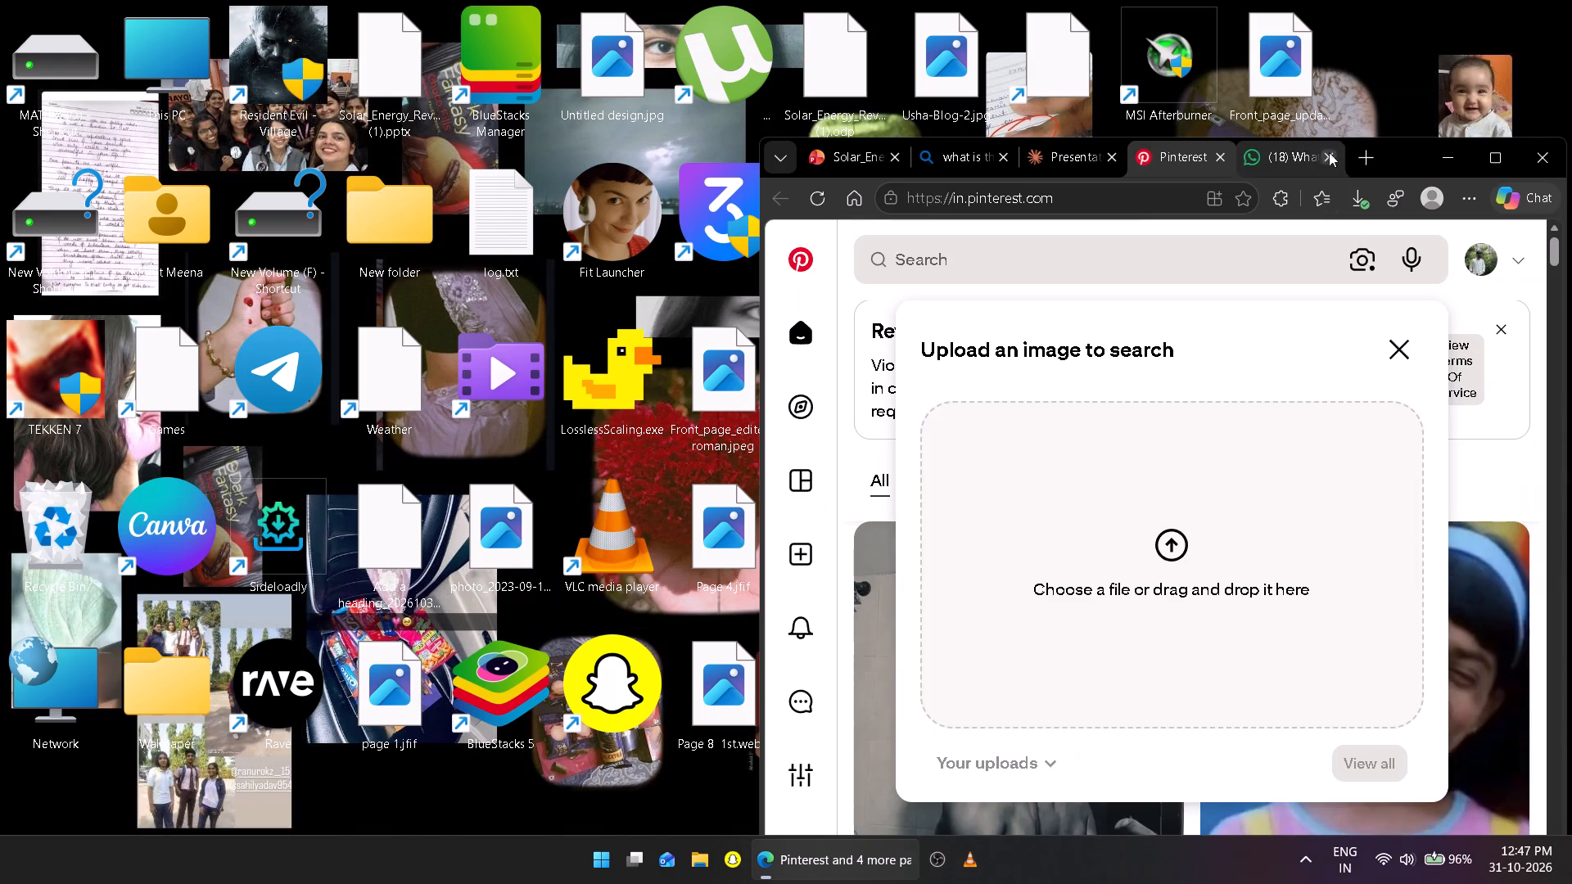
pyautogui.click(1434, 151)
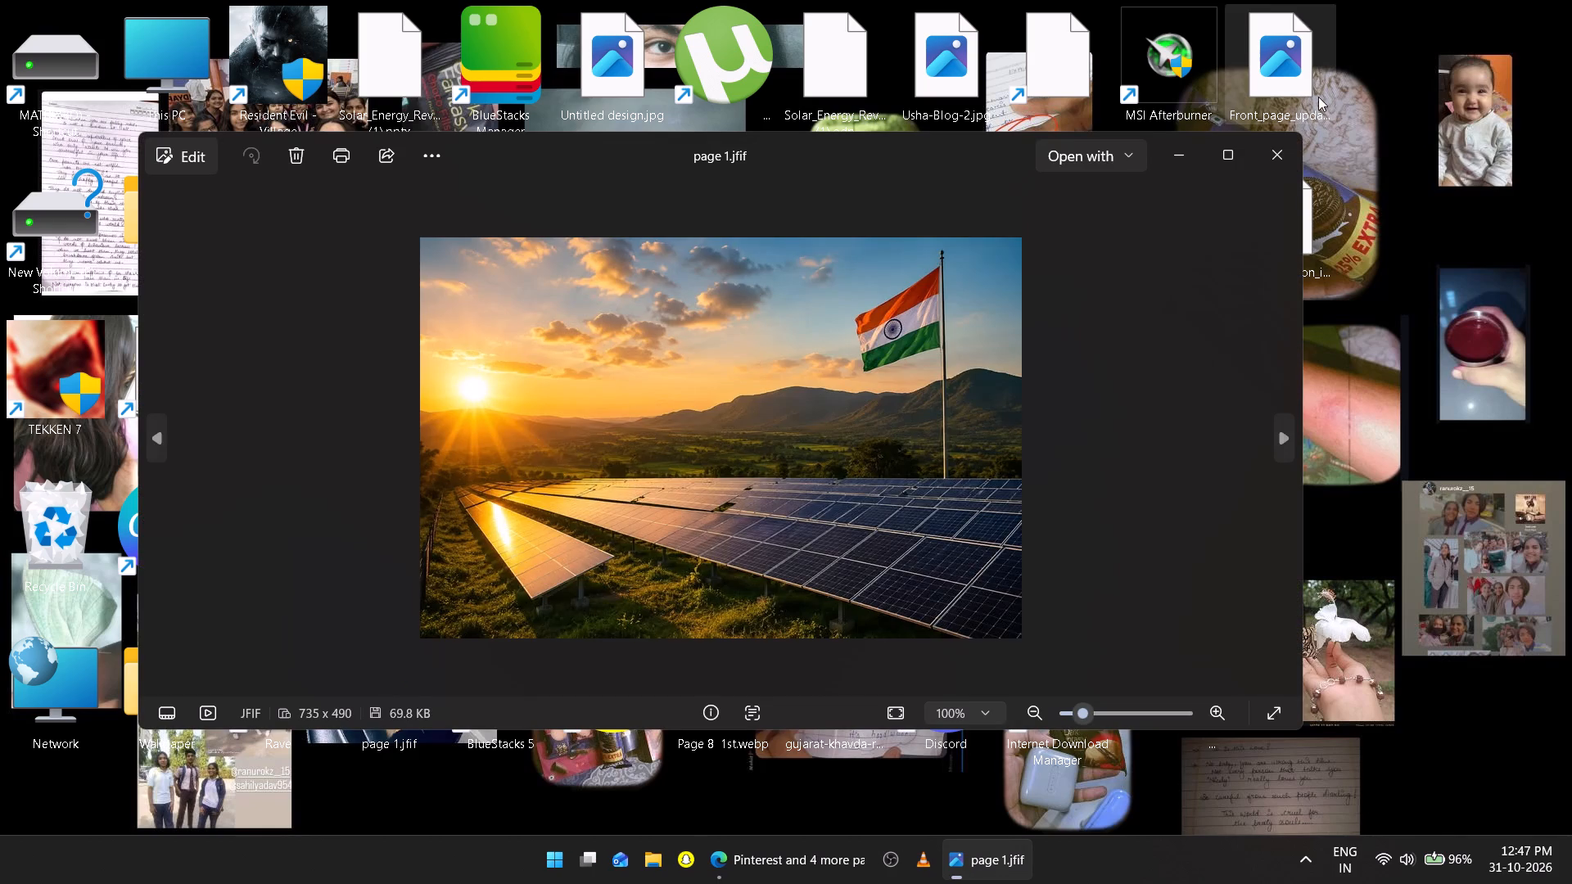
pyautogui.click(1271, 151)
pyautogui.click(845, 883)
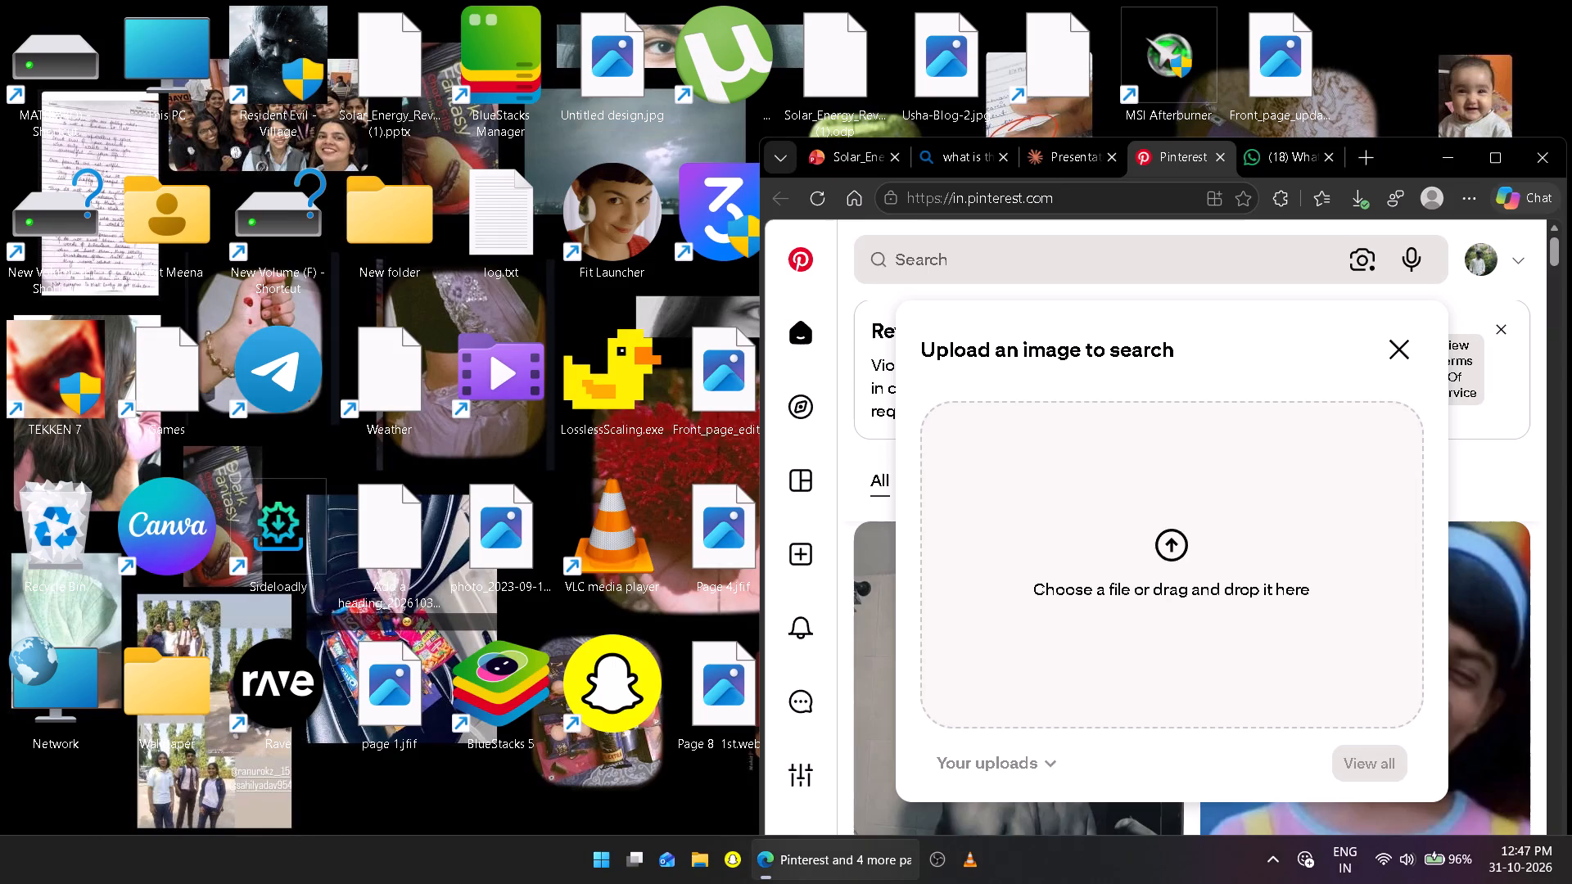
pyautogui.click(816, 165)
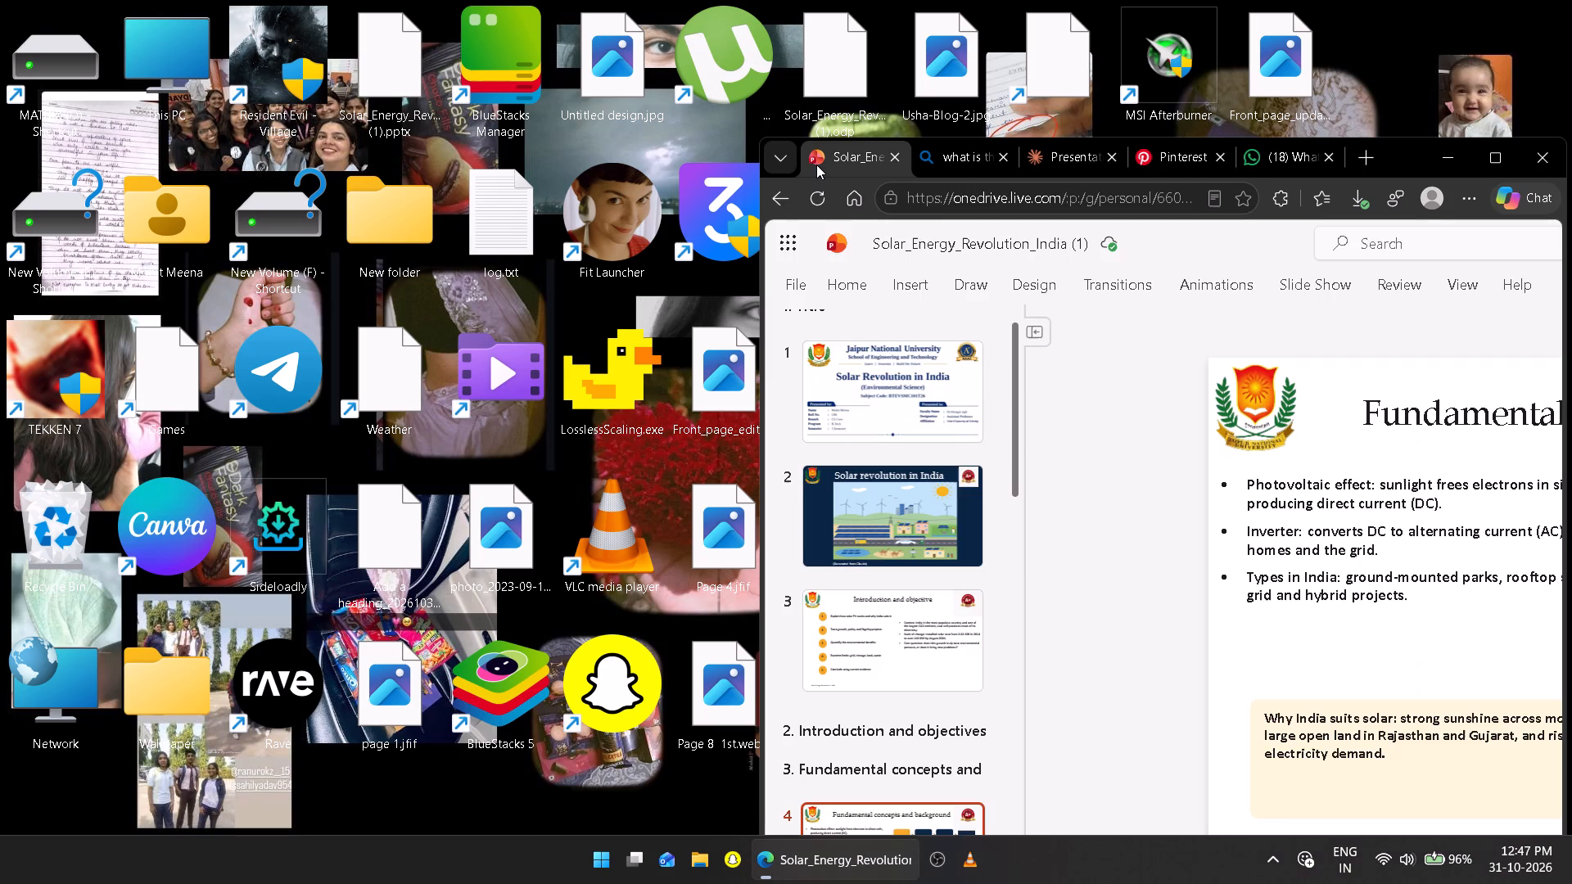
pyautogui.click(1498, 156)
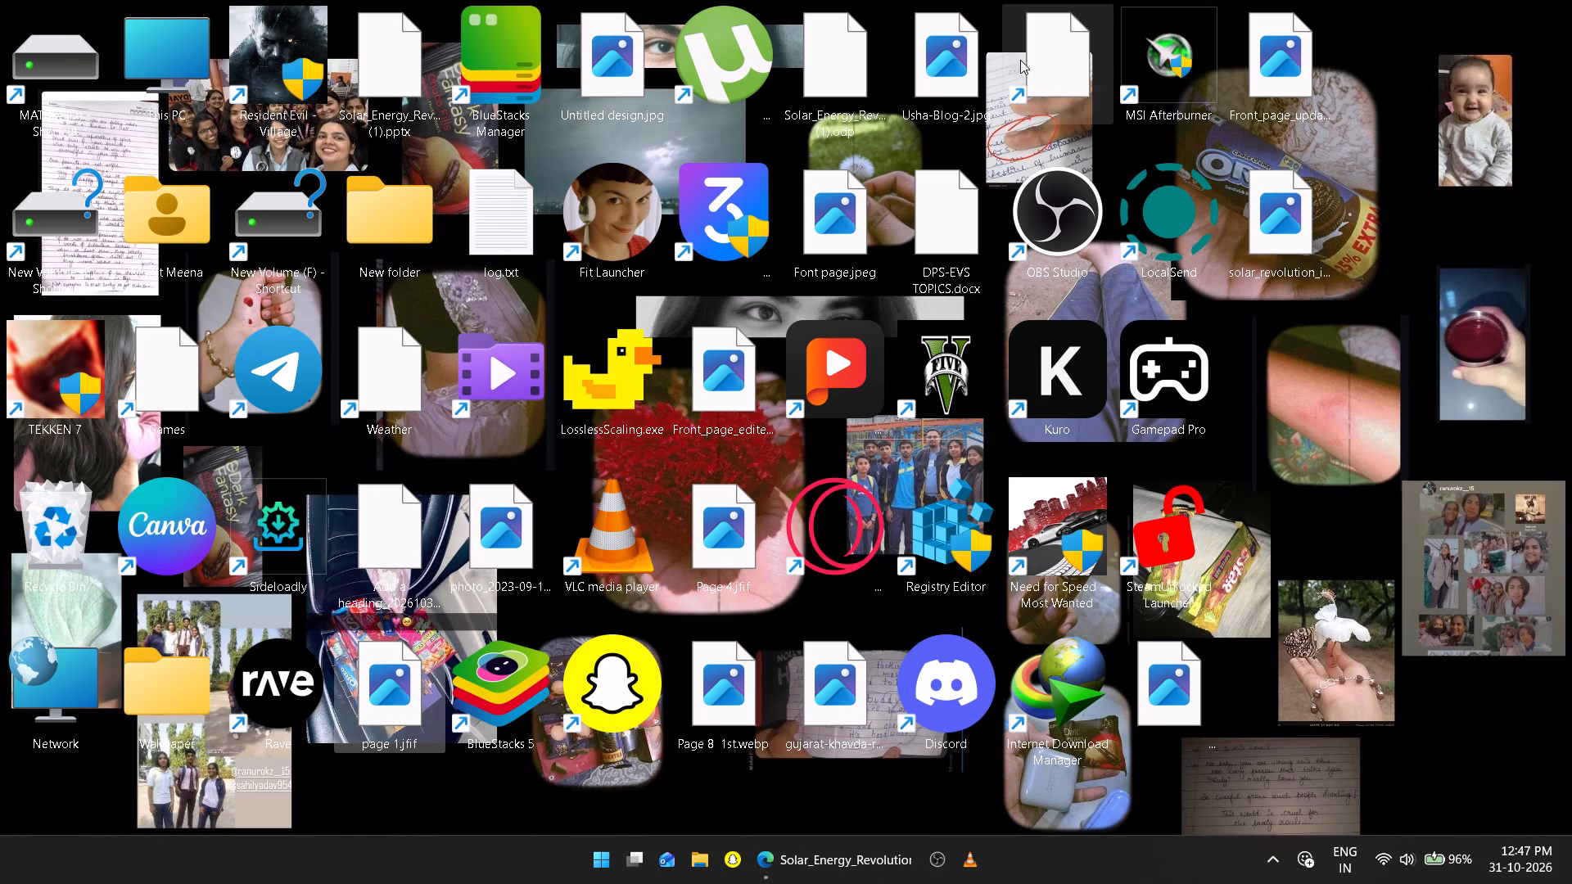
# Open Usha-Blog-2.jpg from the desktop, browse back through the pictures to Page 4.jfif, and compare it with slide 4's photo.
pyautogui.doubleClick(916, 42)
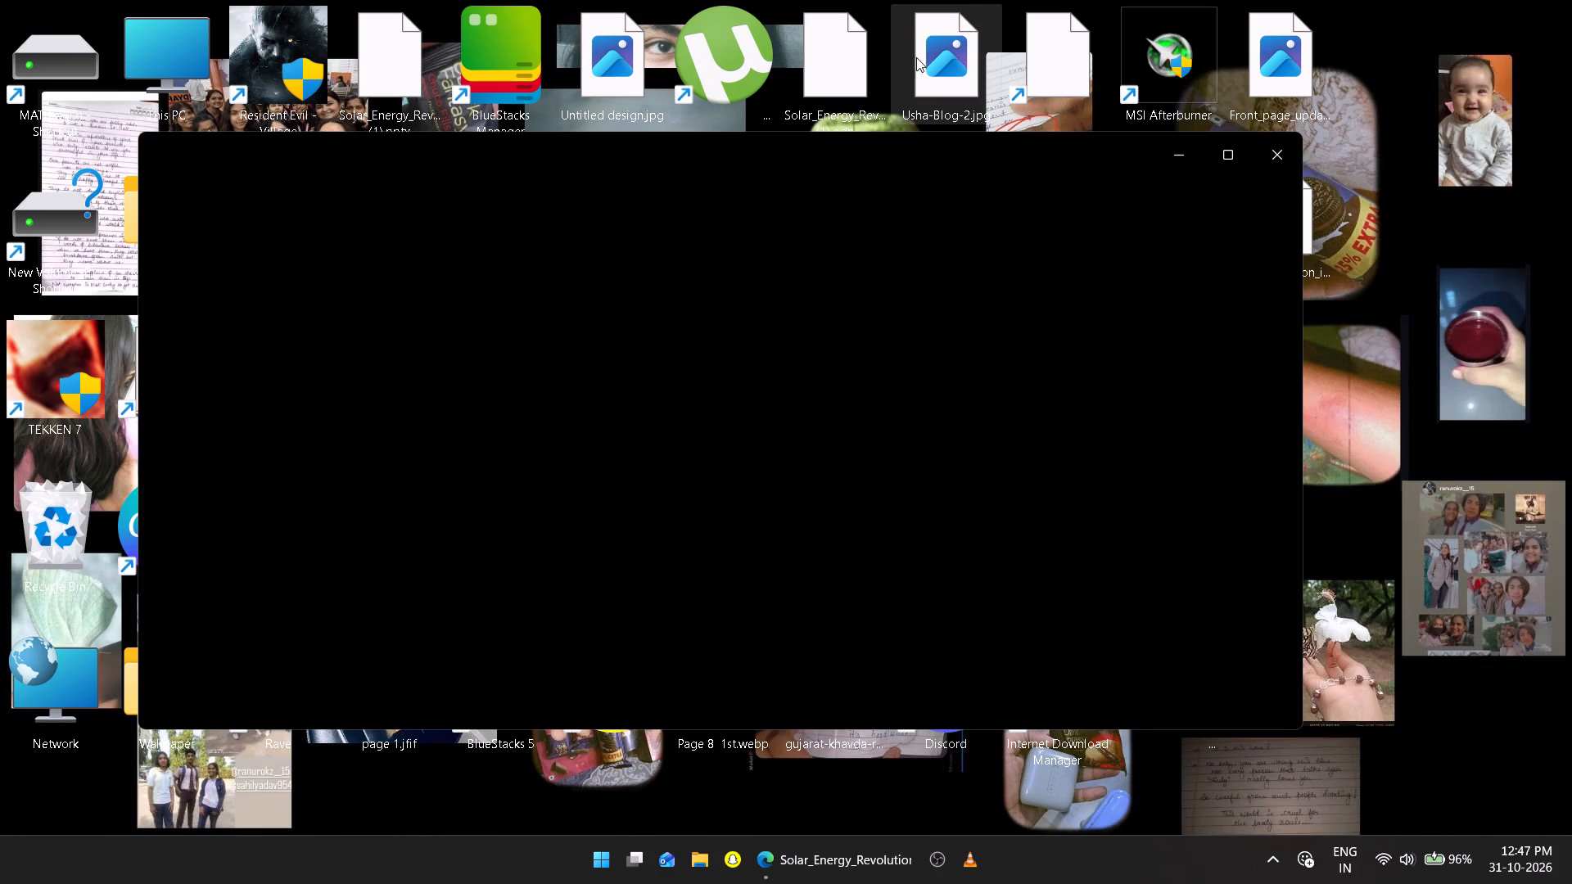
pyautogui.click(200, 441)
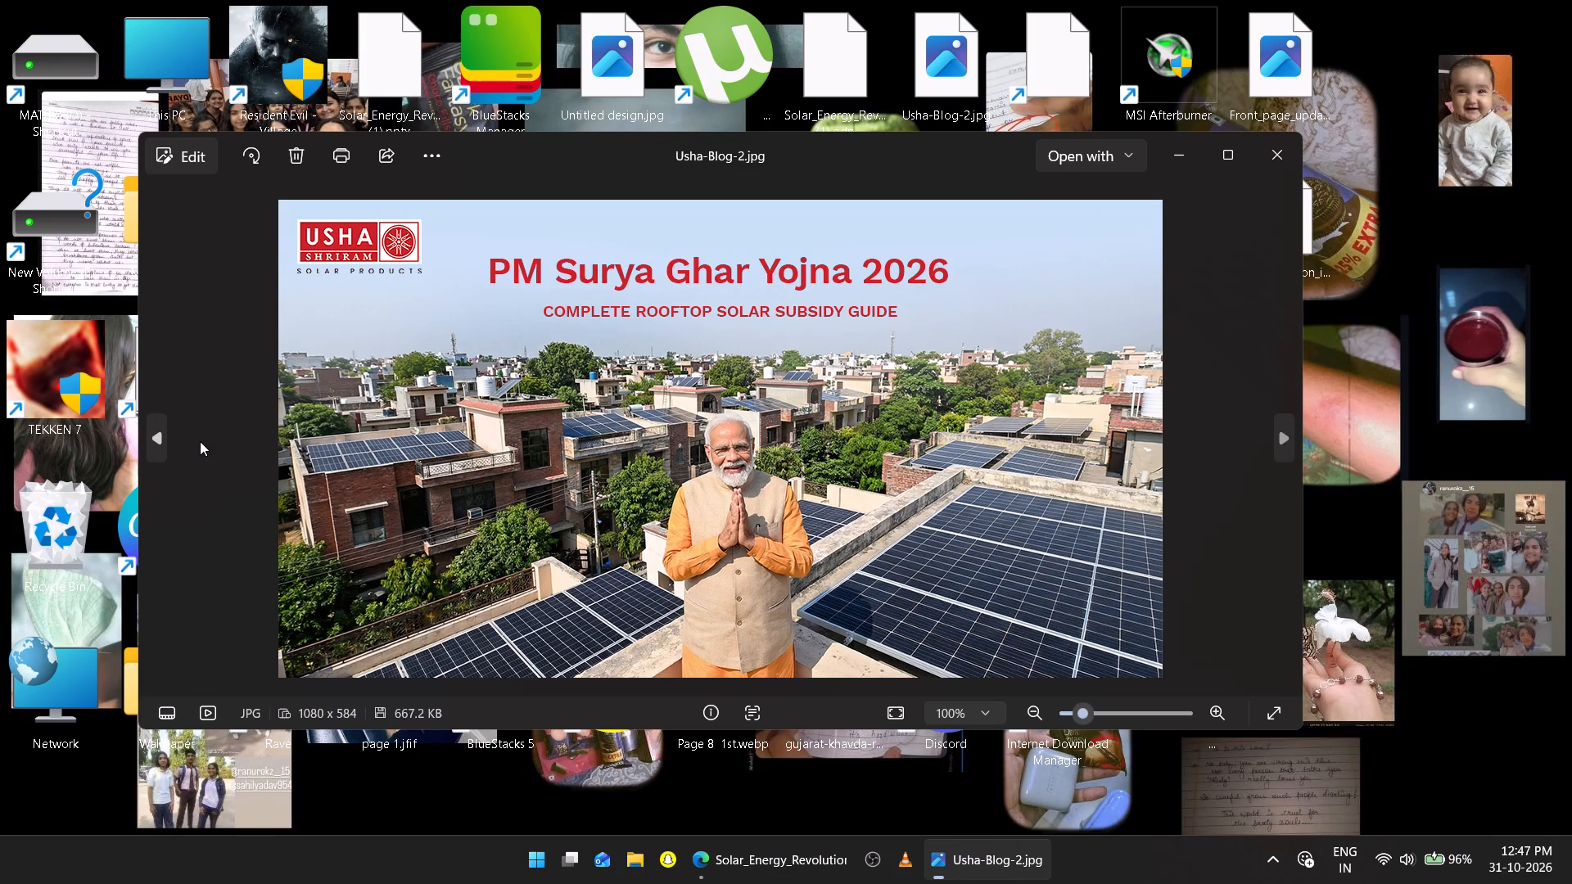
pyautogui.click(200, 441)
pyautogui.click(200, 441)
pyautogui.click(200, 441)
pyautogui.doubleClick(200, 441)
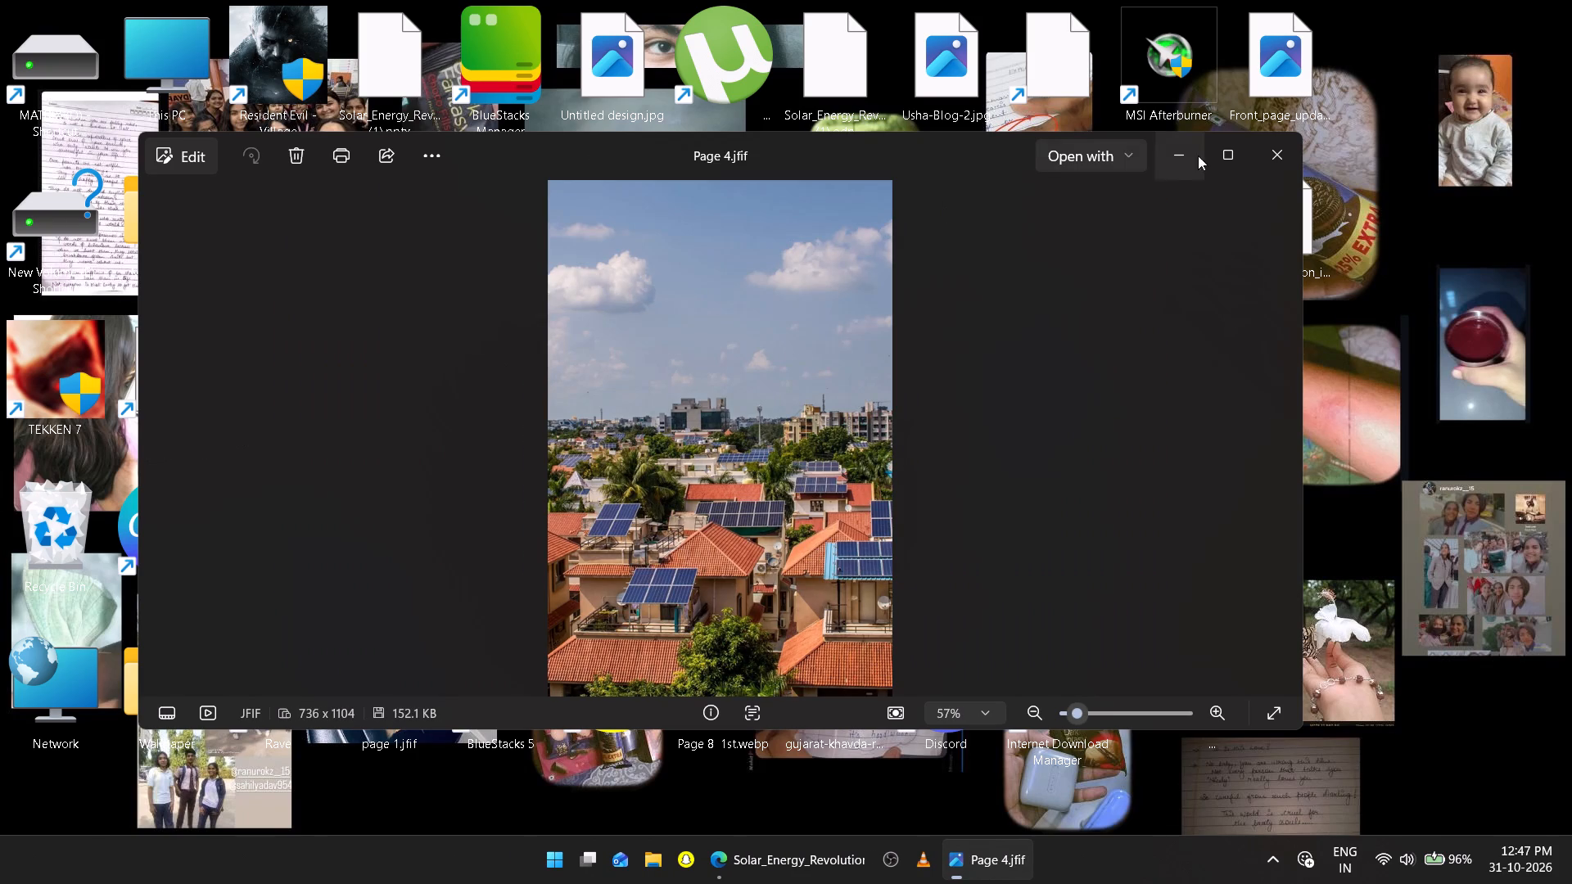
pyautogui.click(784, 864)
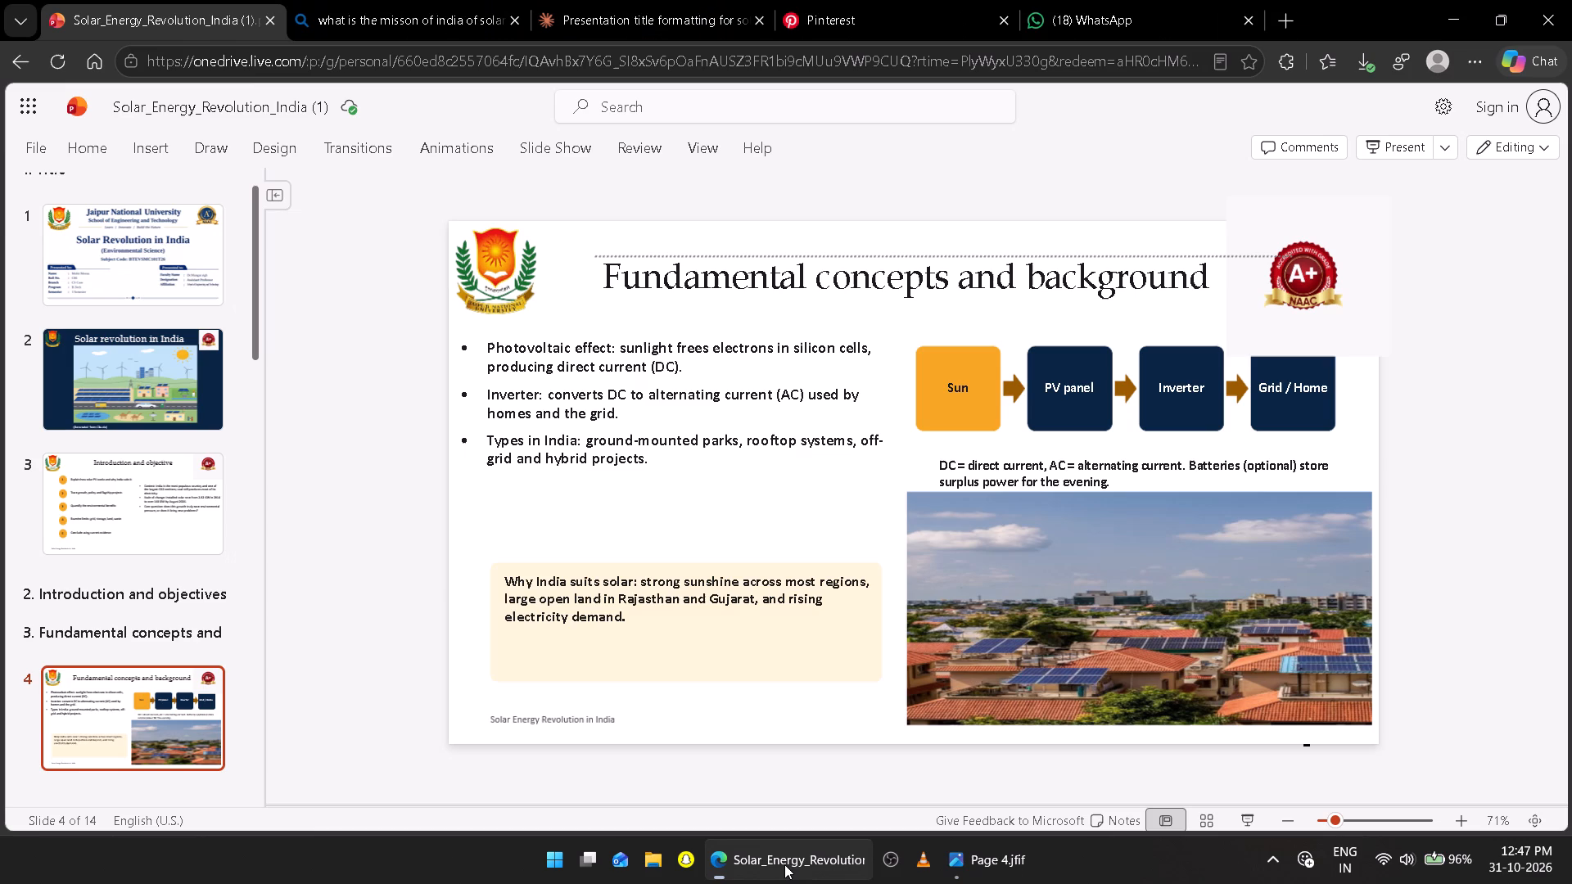
pyautogui.click(1023, 862)
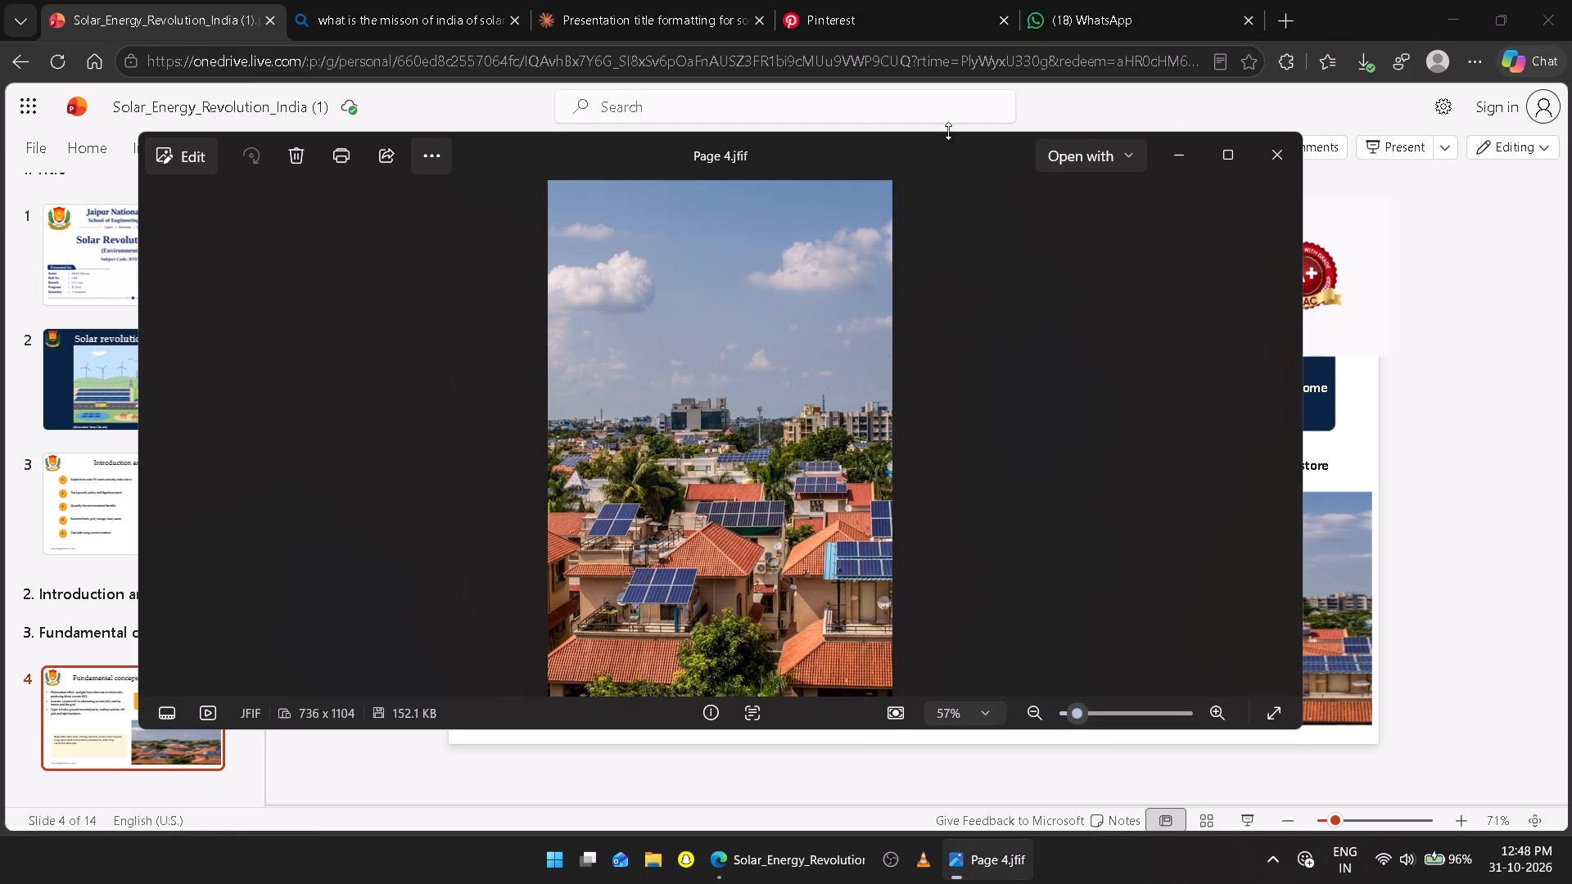
# Run a Pinterest image search with Page 4.jfif from the Desktop folder.
pyautogui.click(815, 0)
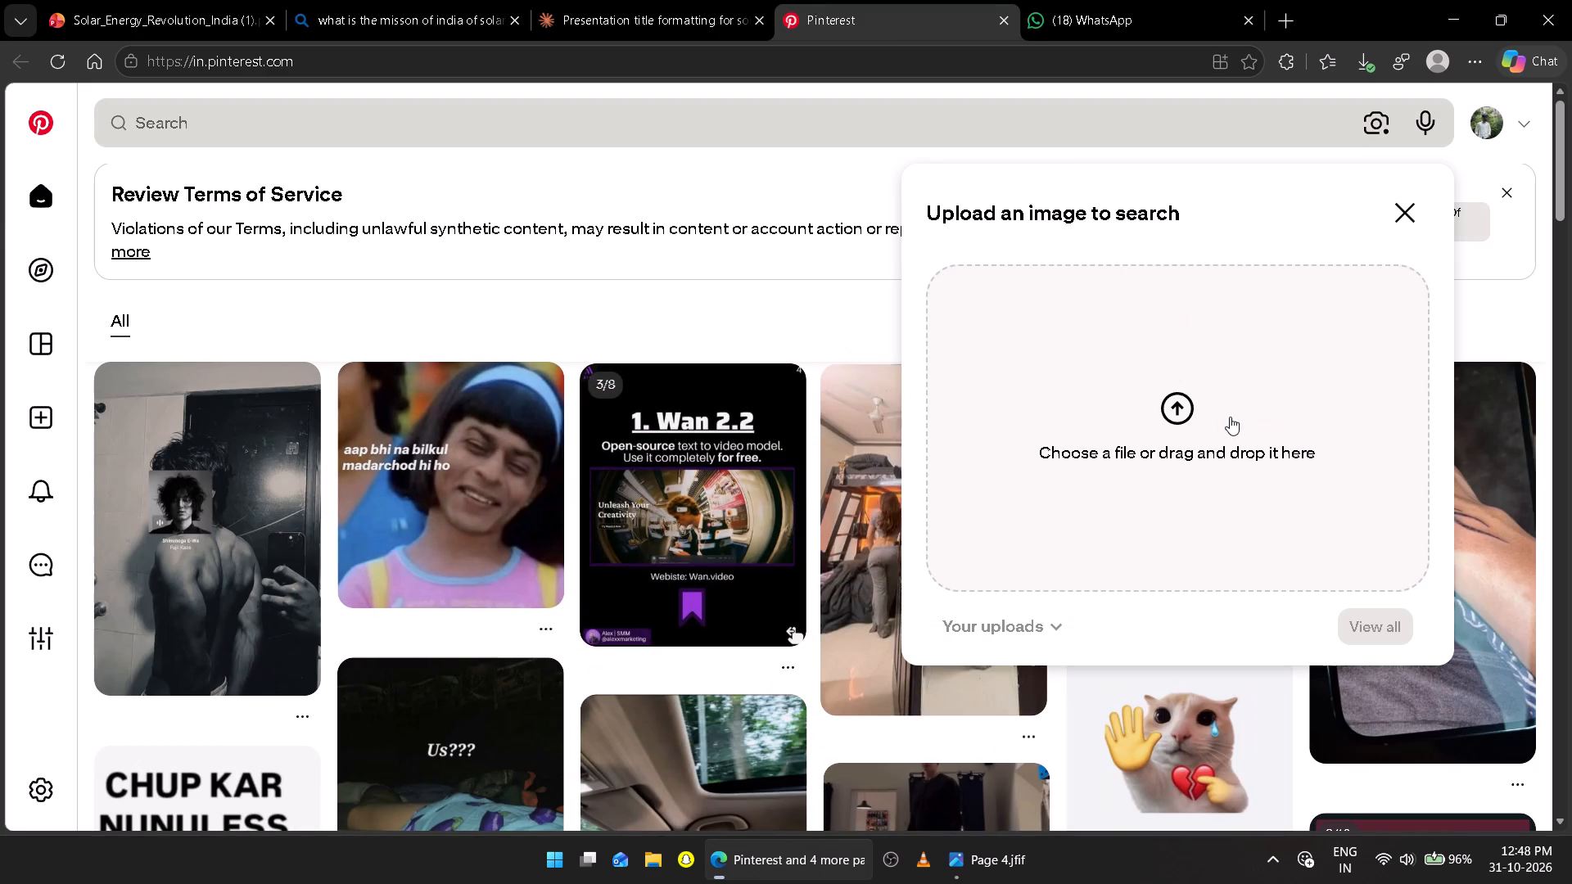
pyautogui.click(1223, 417)
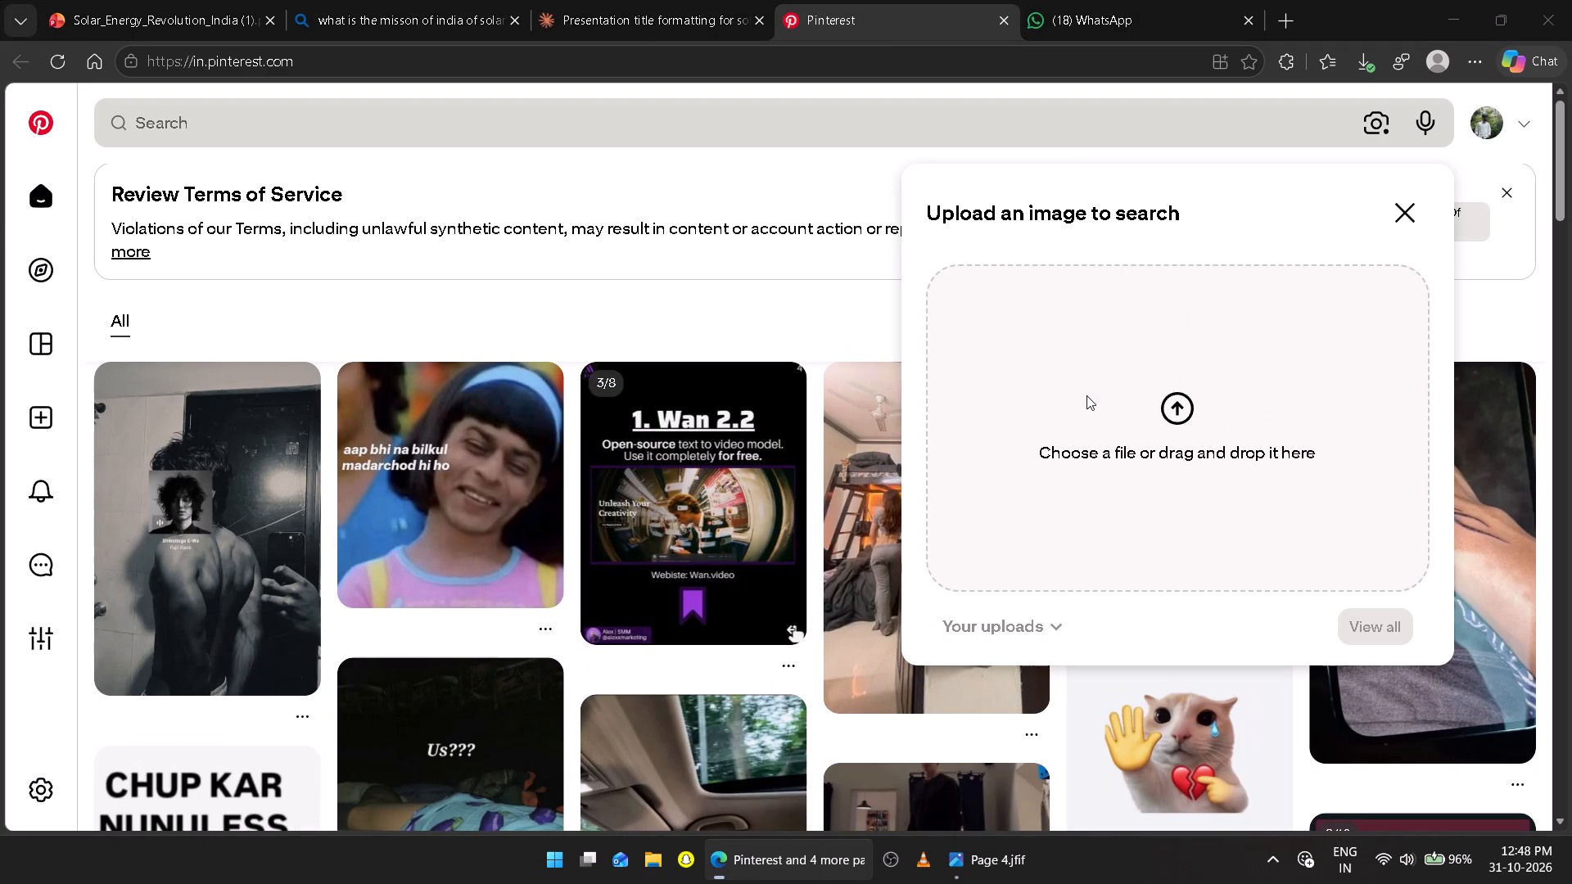
pyautogui.click(1173, 409)
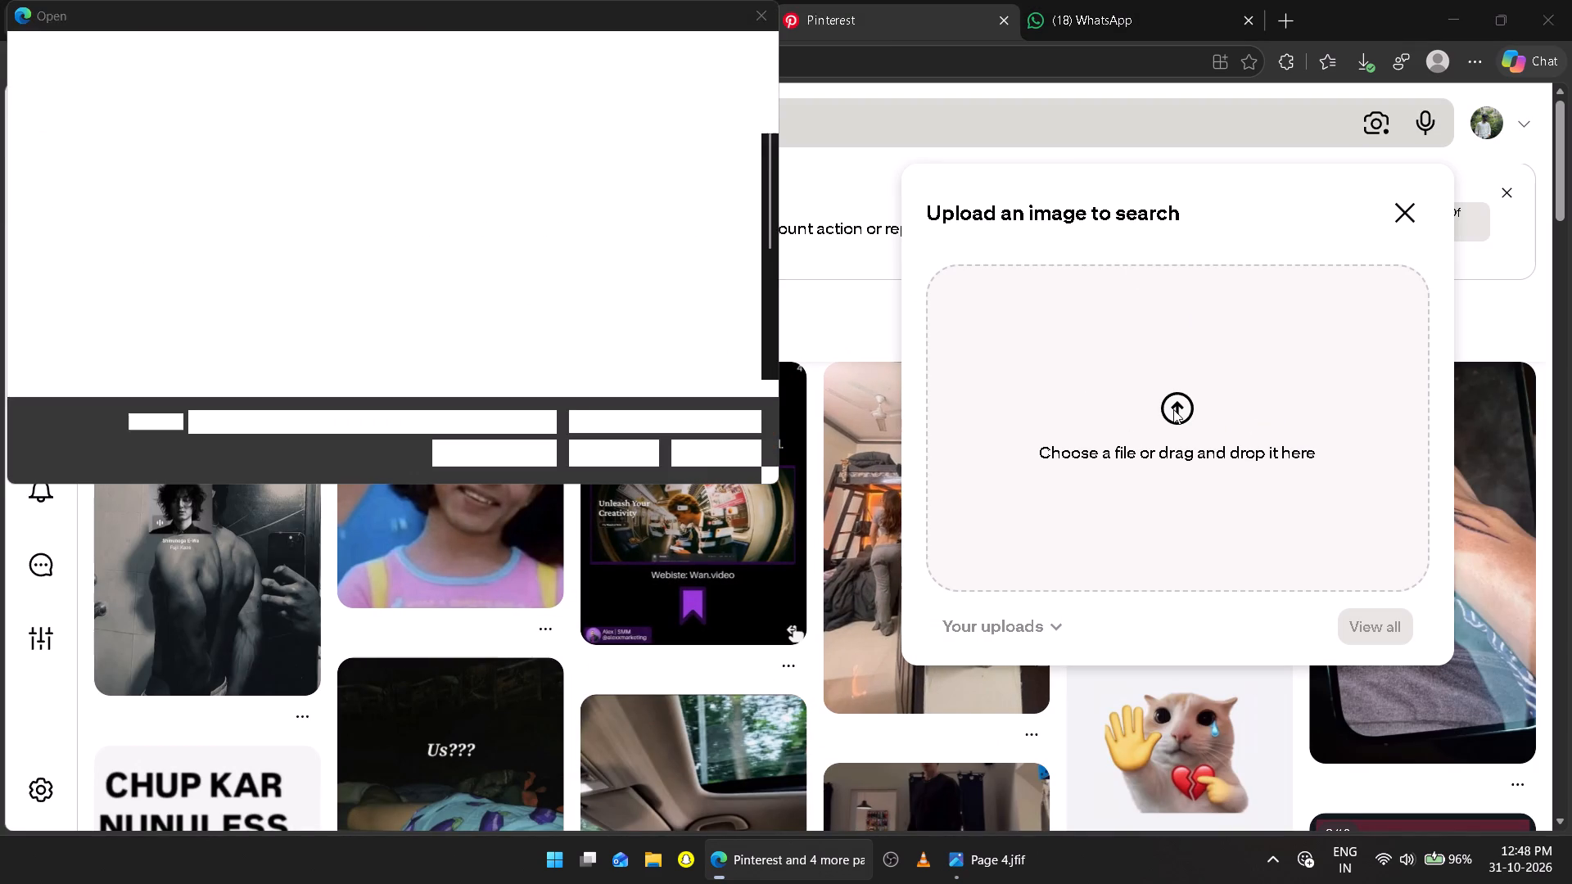
pyautogui.scroll(-1, 435, 252)
pyautogui.scroll(-2, 608, 295)
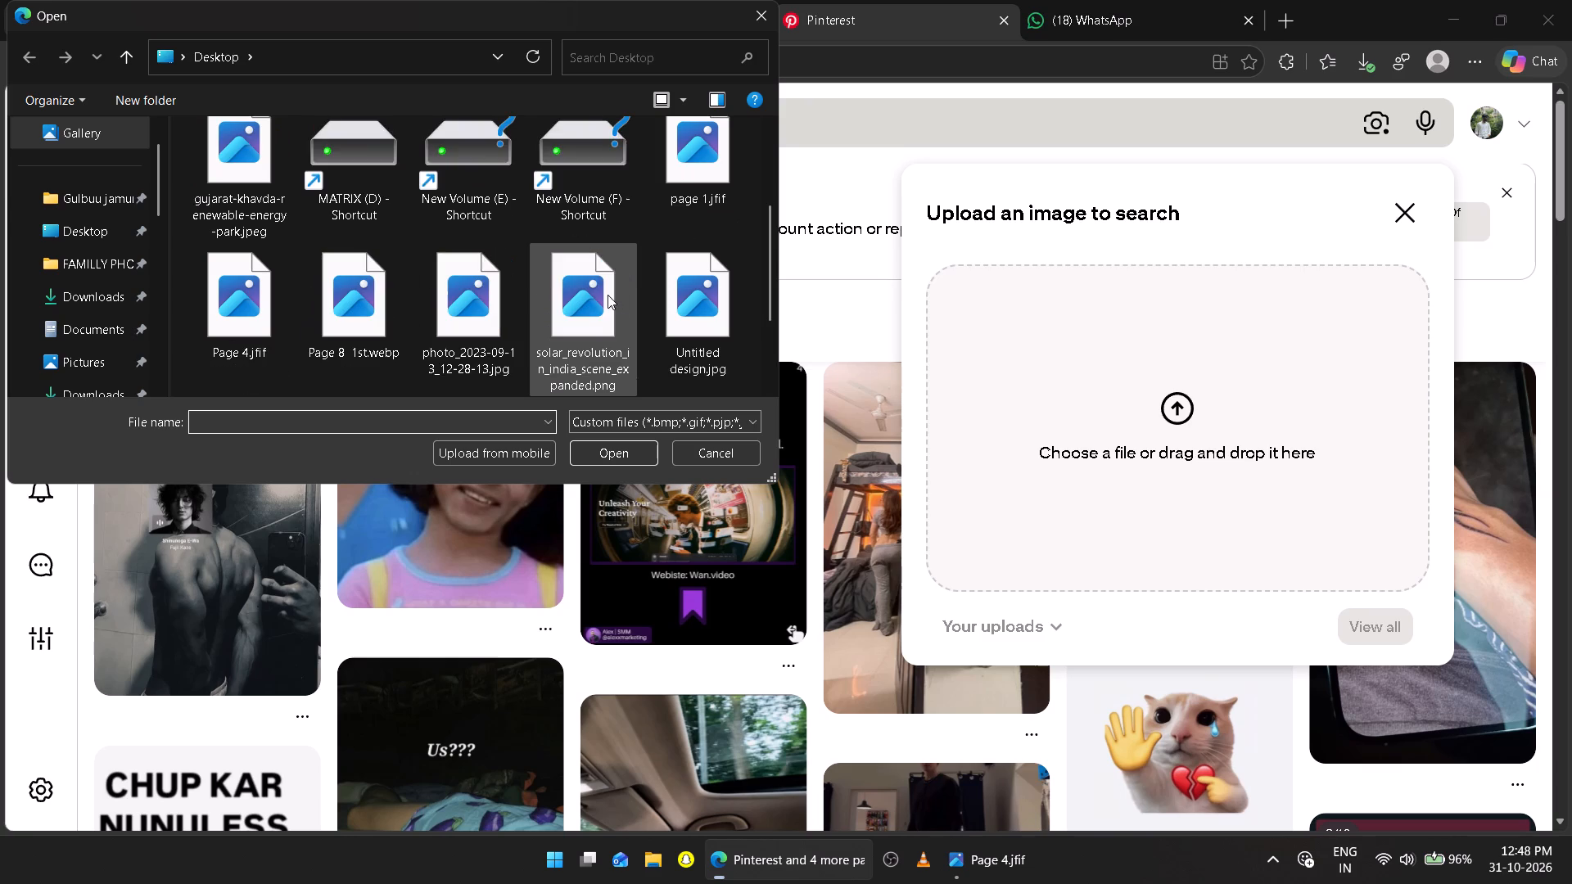
pyautogui.scroll(-3, 409, 306)
pyautogui.doubleClick(276, 130)
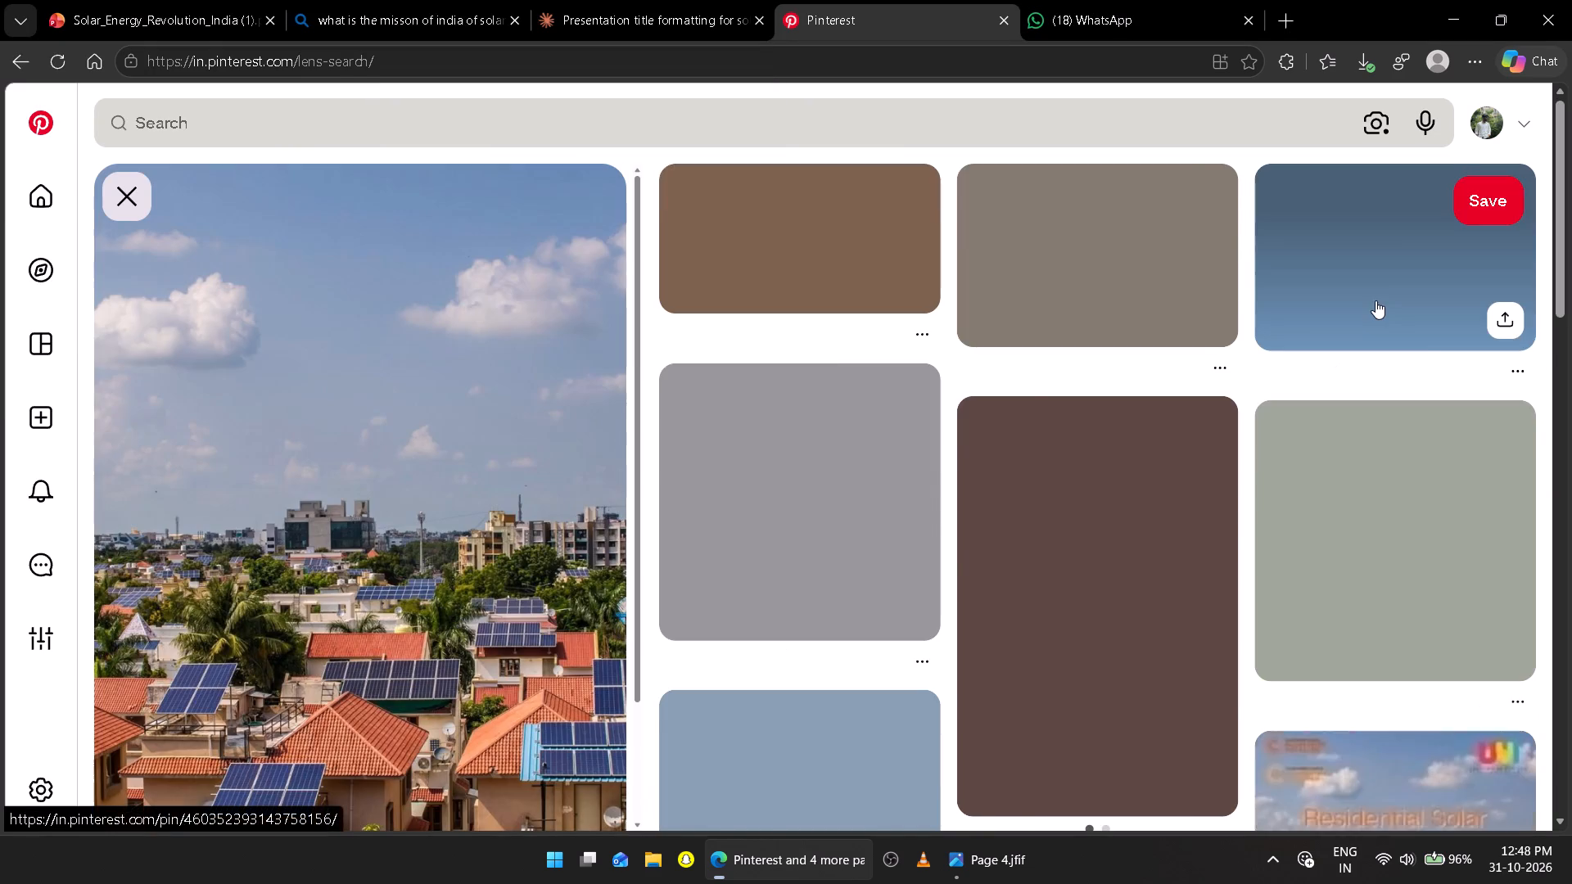
# Expand the visual search's crop area to cover nearly the whole rooftop photo.
pyautogui.scroll(-2, 415, 420)
pyautogui.click(356, 519)
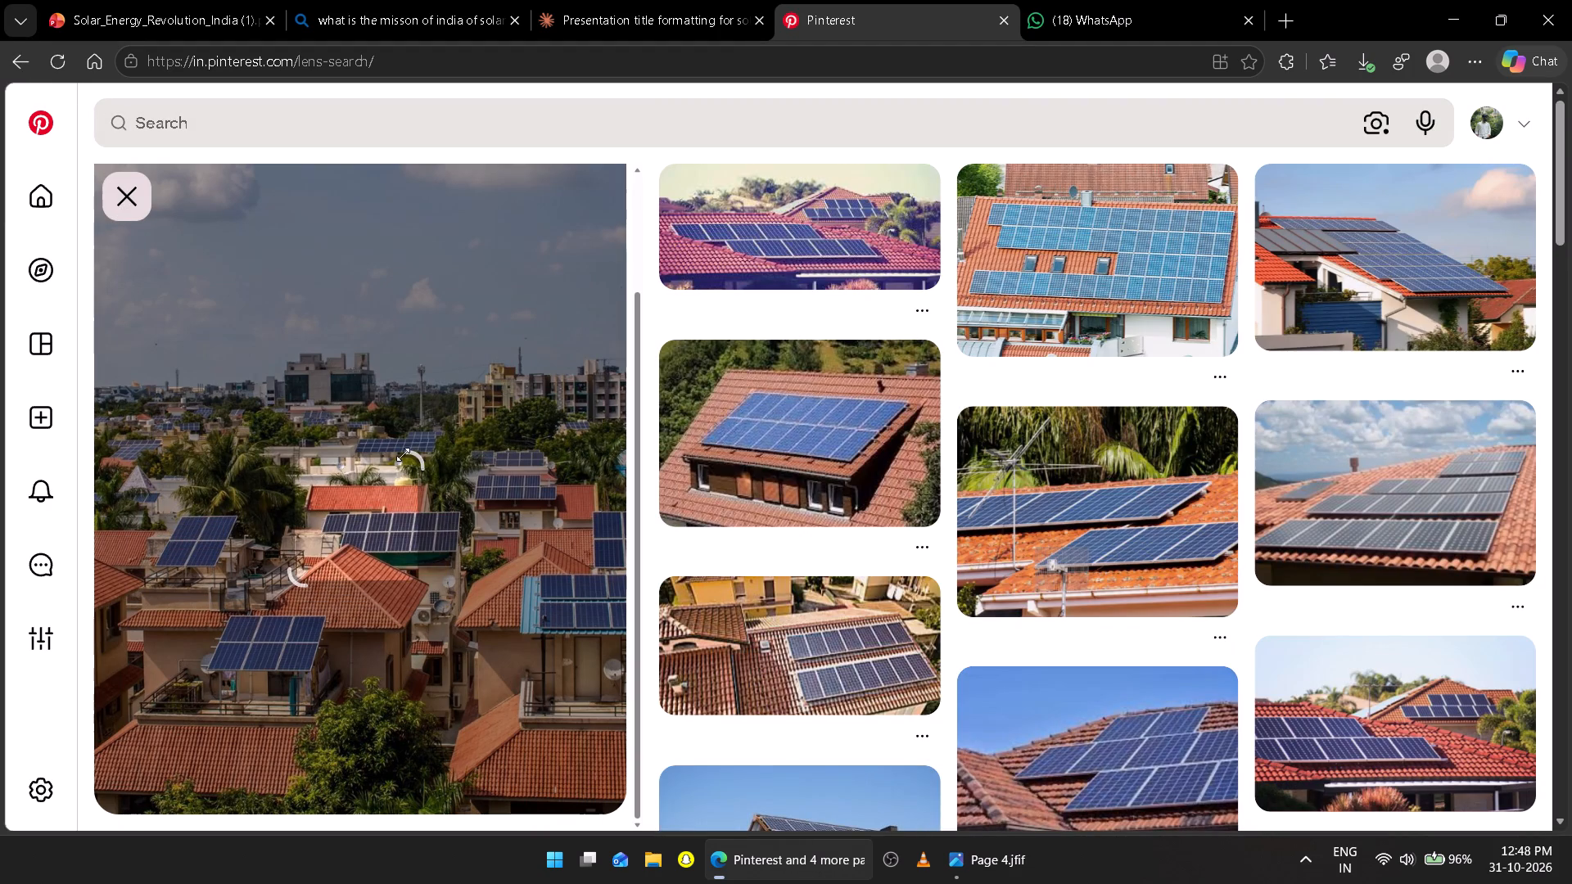
pyautogui.moveTo(408, 463); pyautogui.dragTo(677, 113)
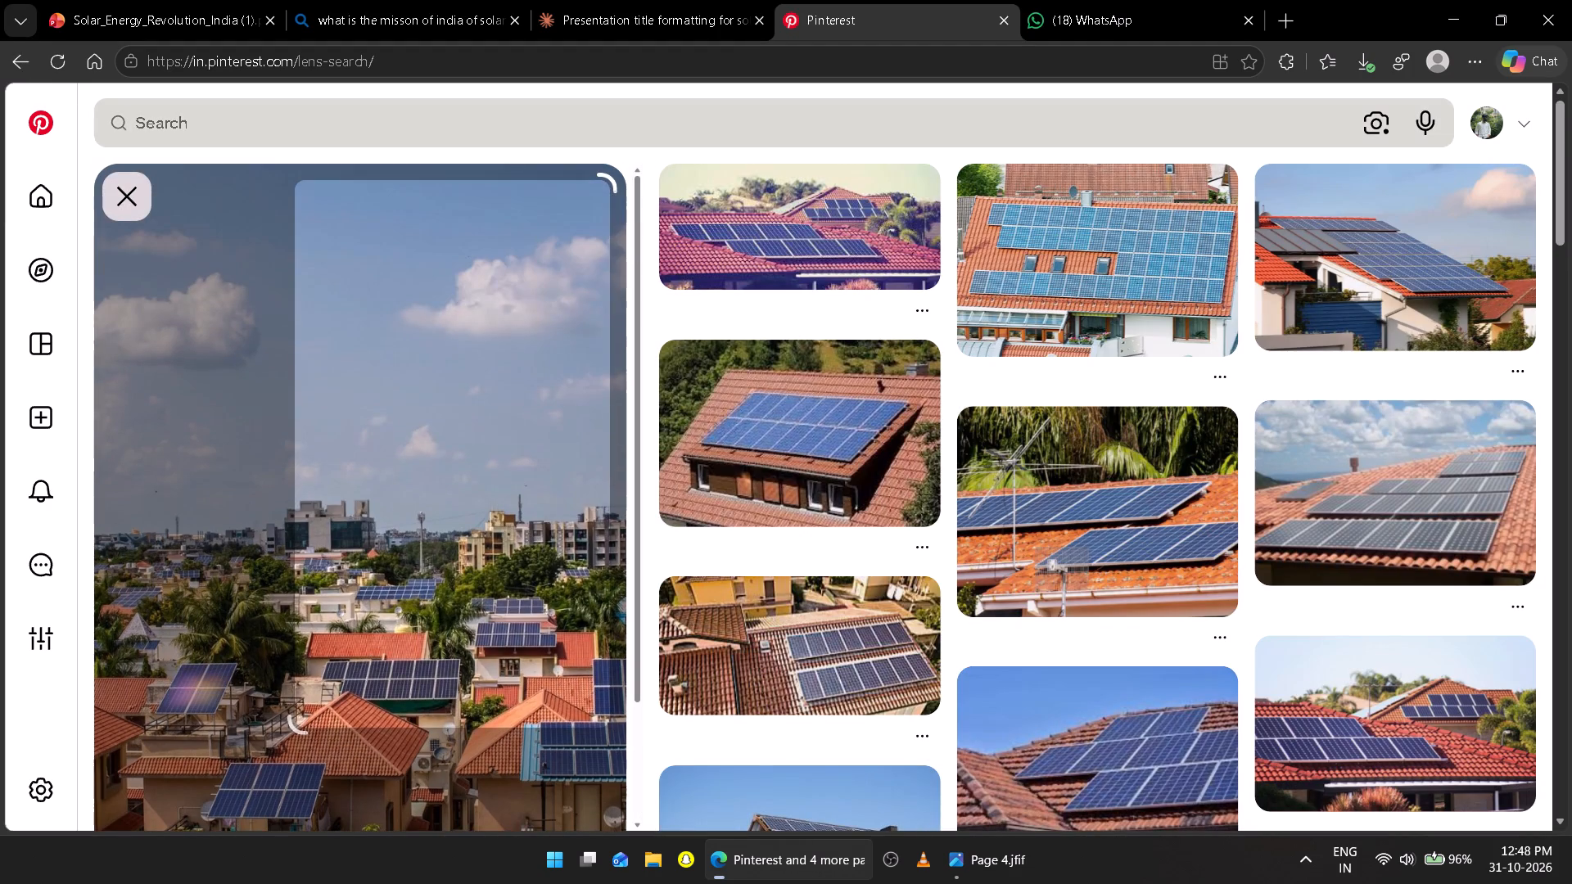
pyautogui.moveTo(677, 113); pyautogui.dragTo(677, 112)
pyautogui.moveTo(295, 729); pyautogui.dragTo(253, 778)
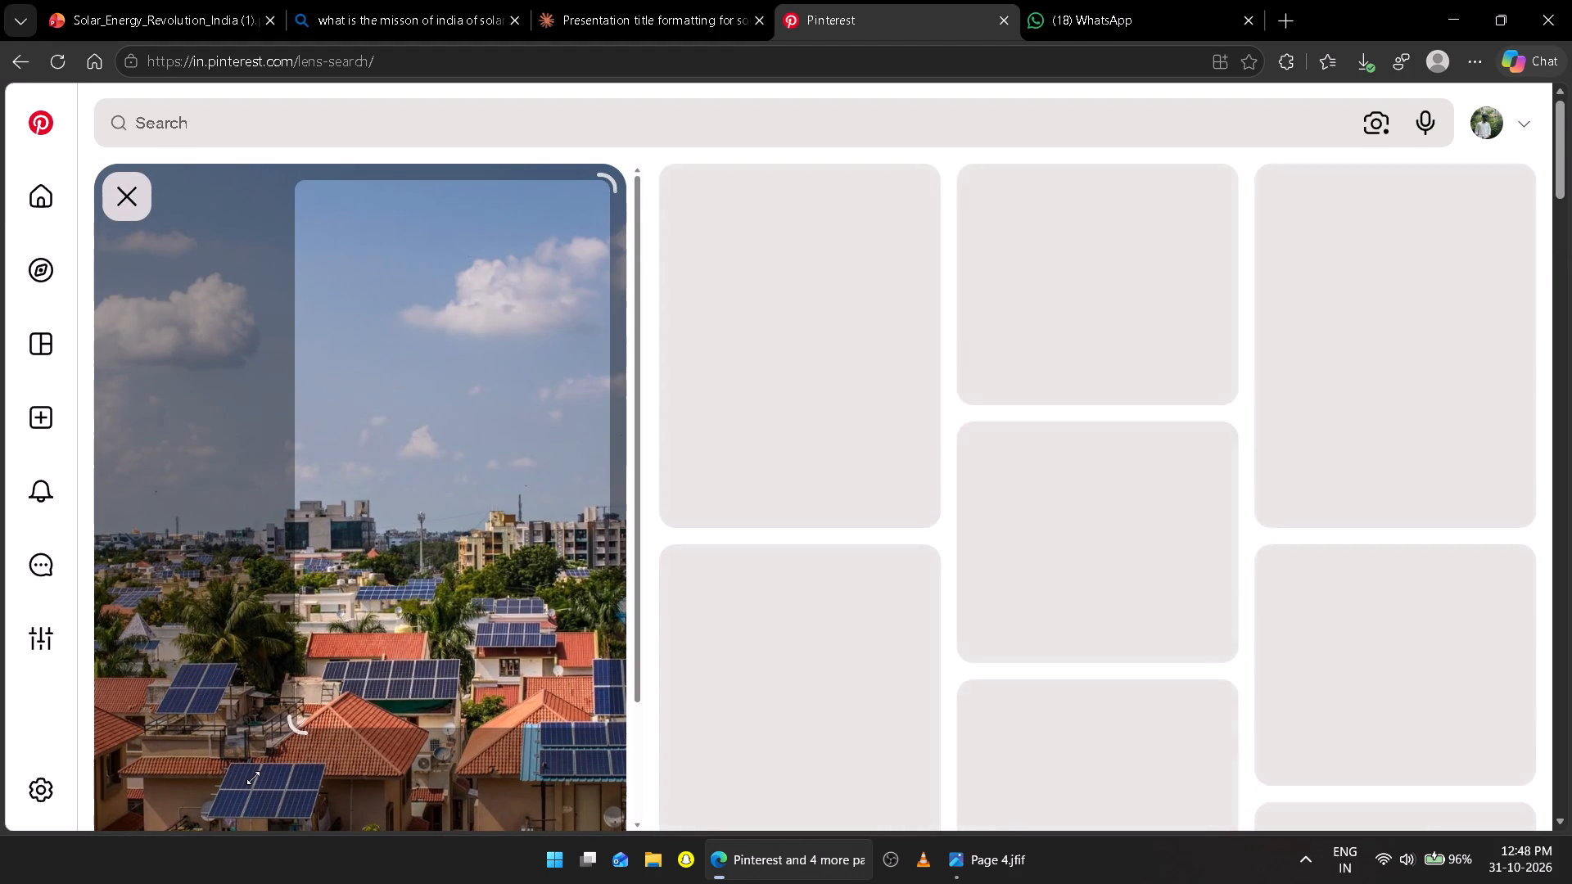
pyautogui.moveTo(253, 778); pyautogui.dragTo(75, 875)
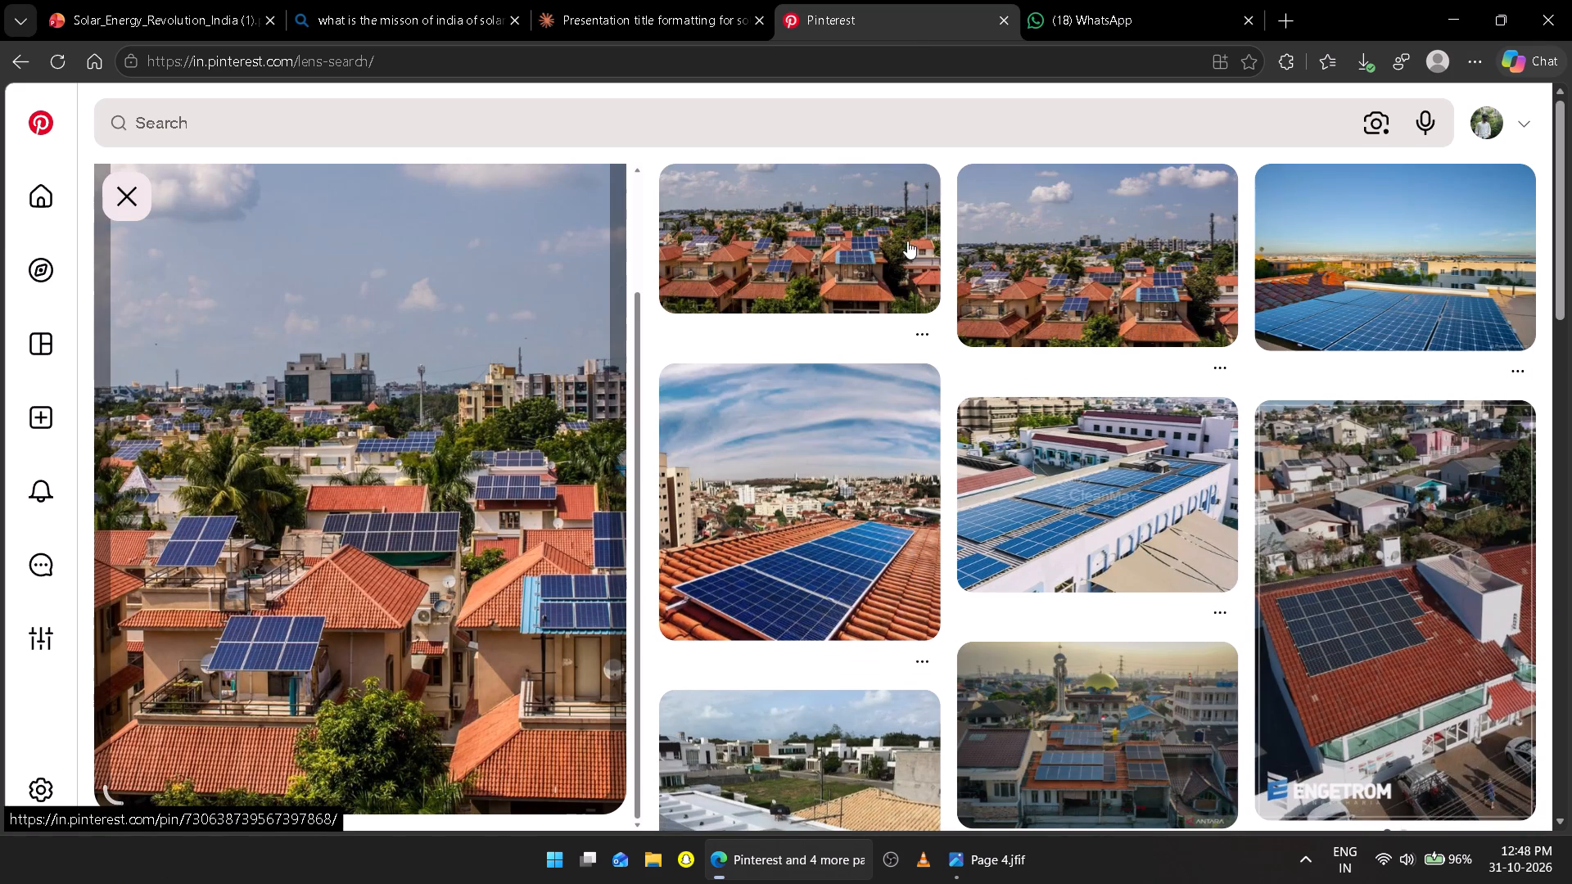
# Open the matching rooftop pin "How does solar increase home value?" and examine its full description and related pins.
pyautogui.click(865, 248)
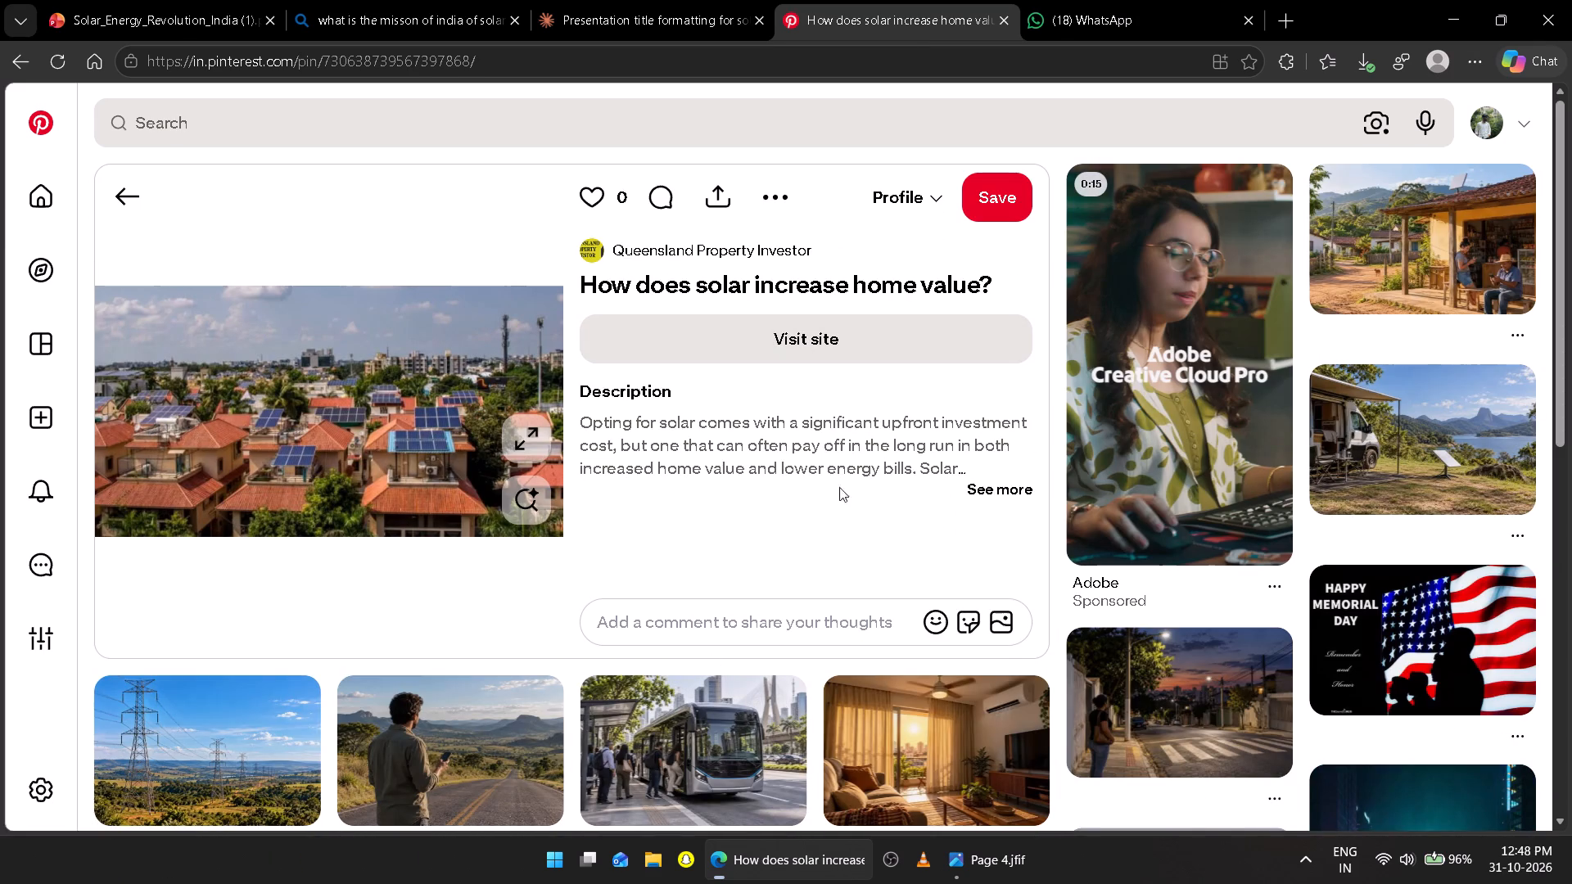
pyautogui.click(999, 480)
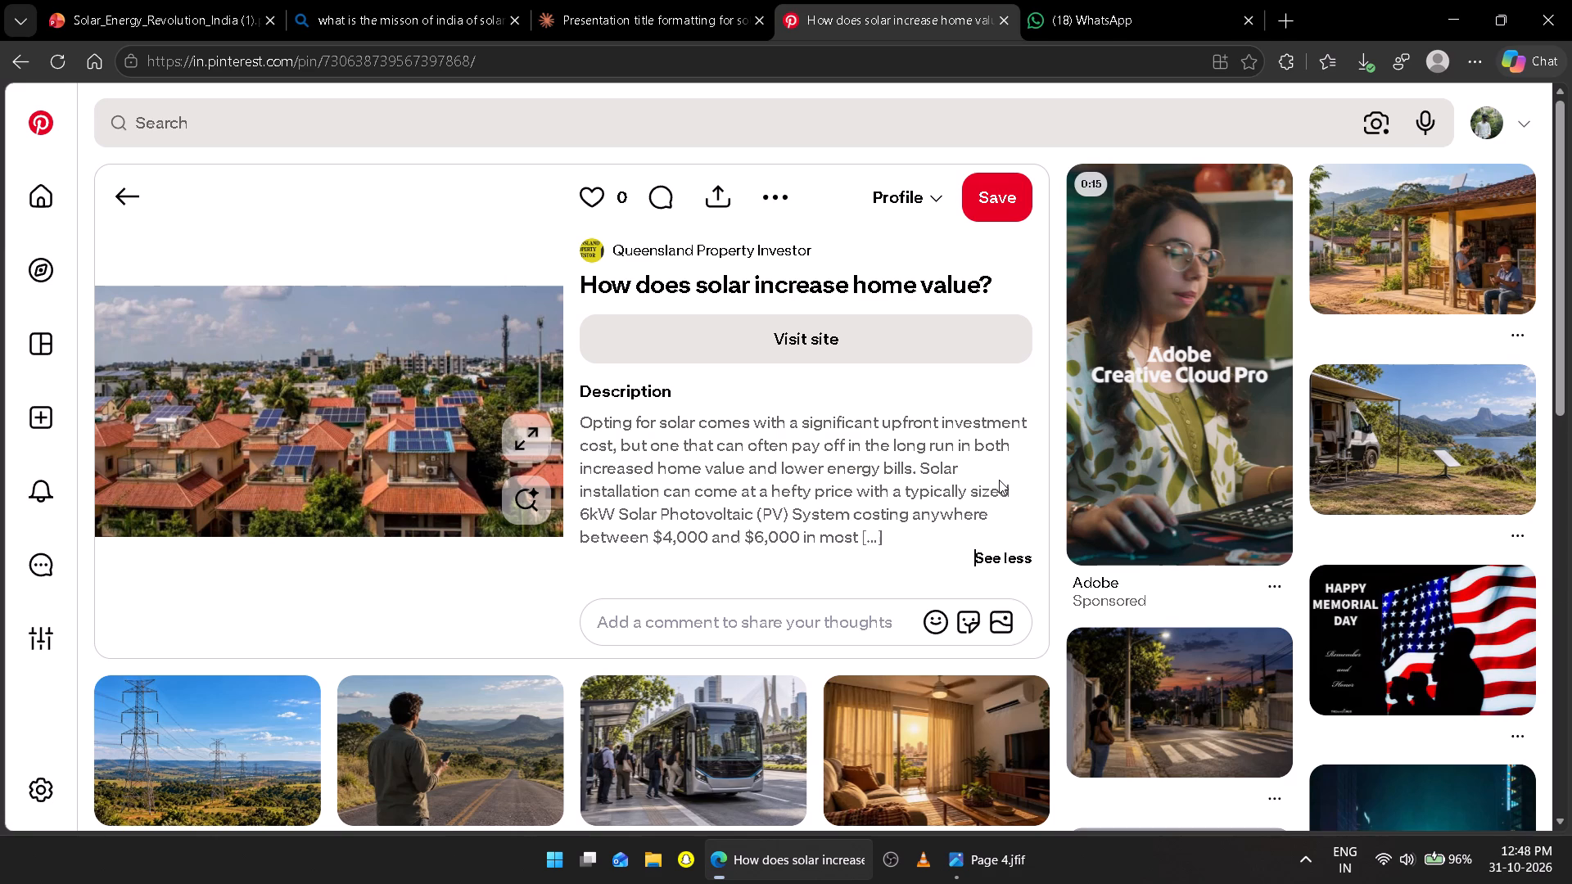
pyautogui.scroll(-3, 999, 480)
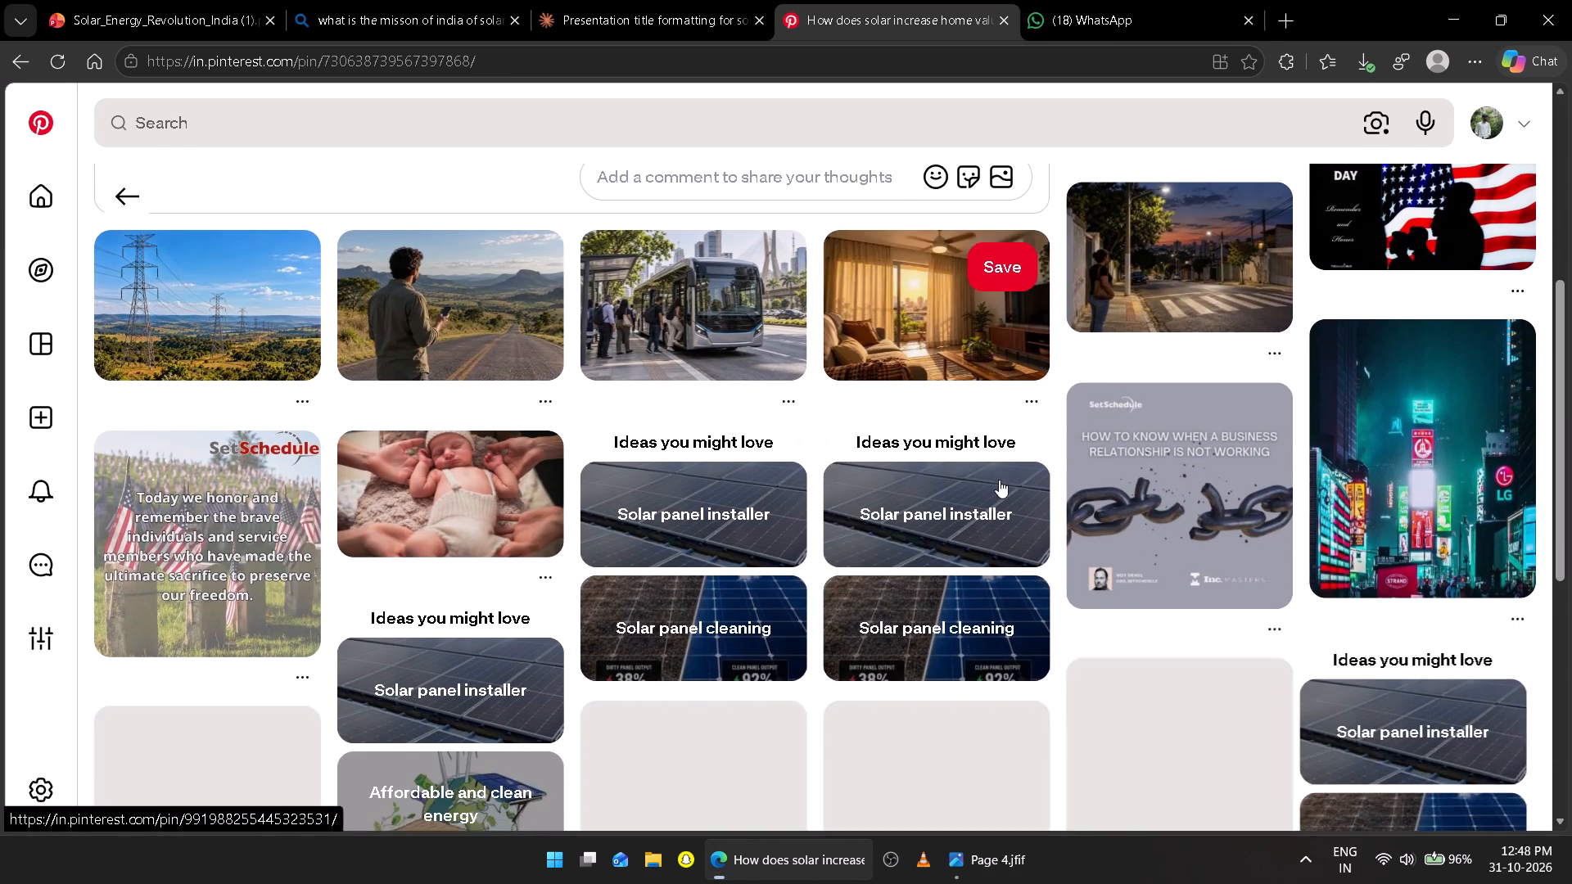
pyautogui.scroll(-2, 999, 480)
pyautogui.scroll(6, 999, 480)
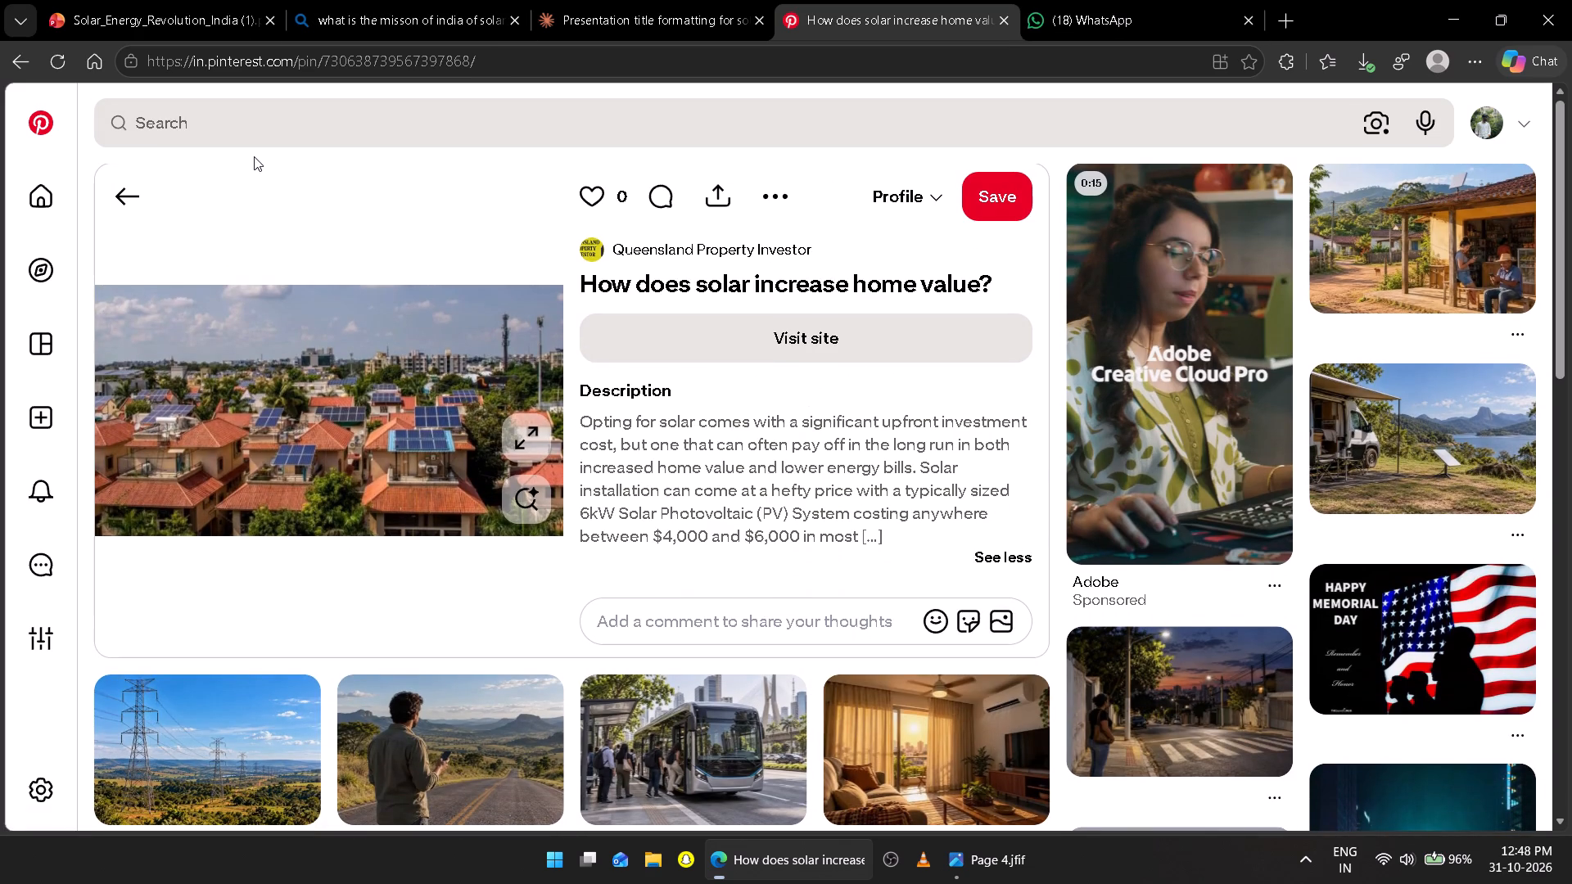
# Go back to the image search results and open the other matching rooftop pin, "The Hidden Costs of Solar Panels".
pyautogui.click(124, 201)
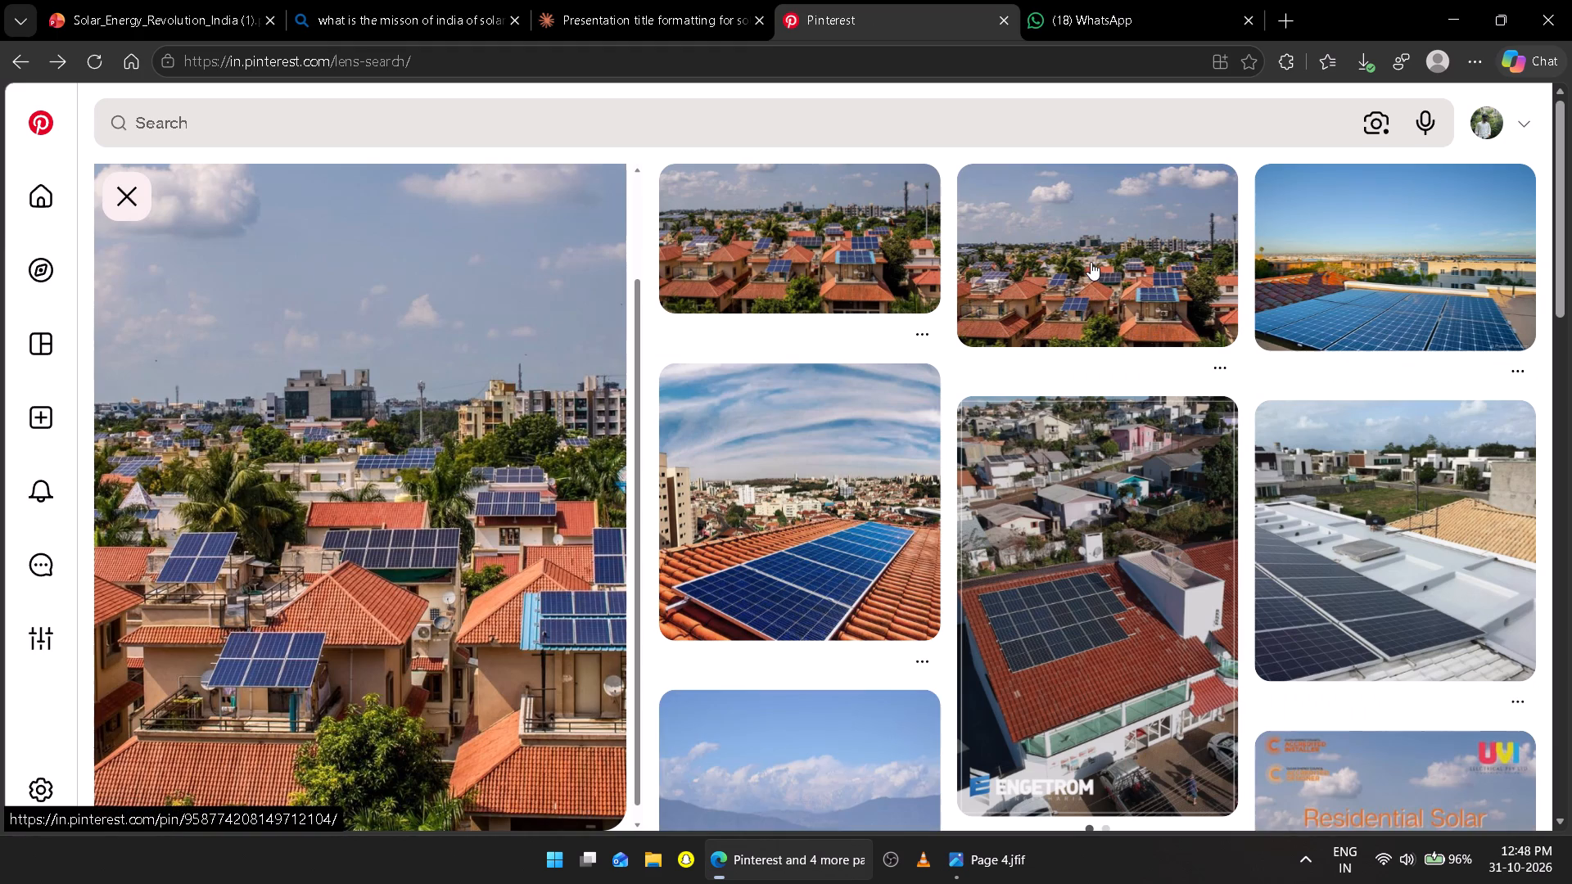
pyautogui.click(1091, 262)
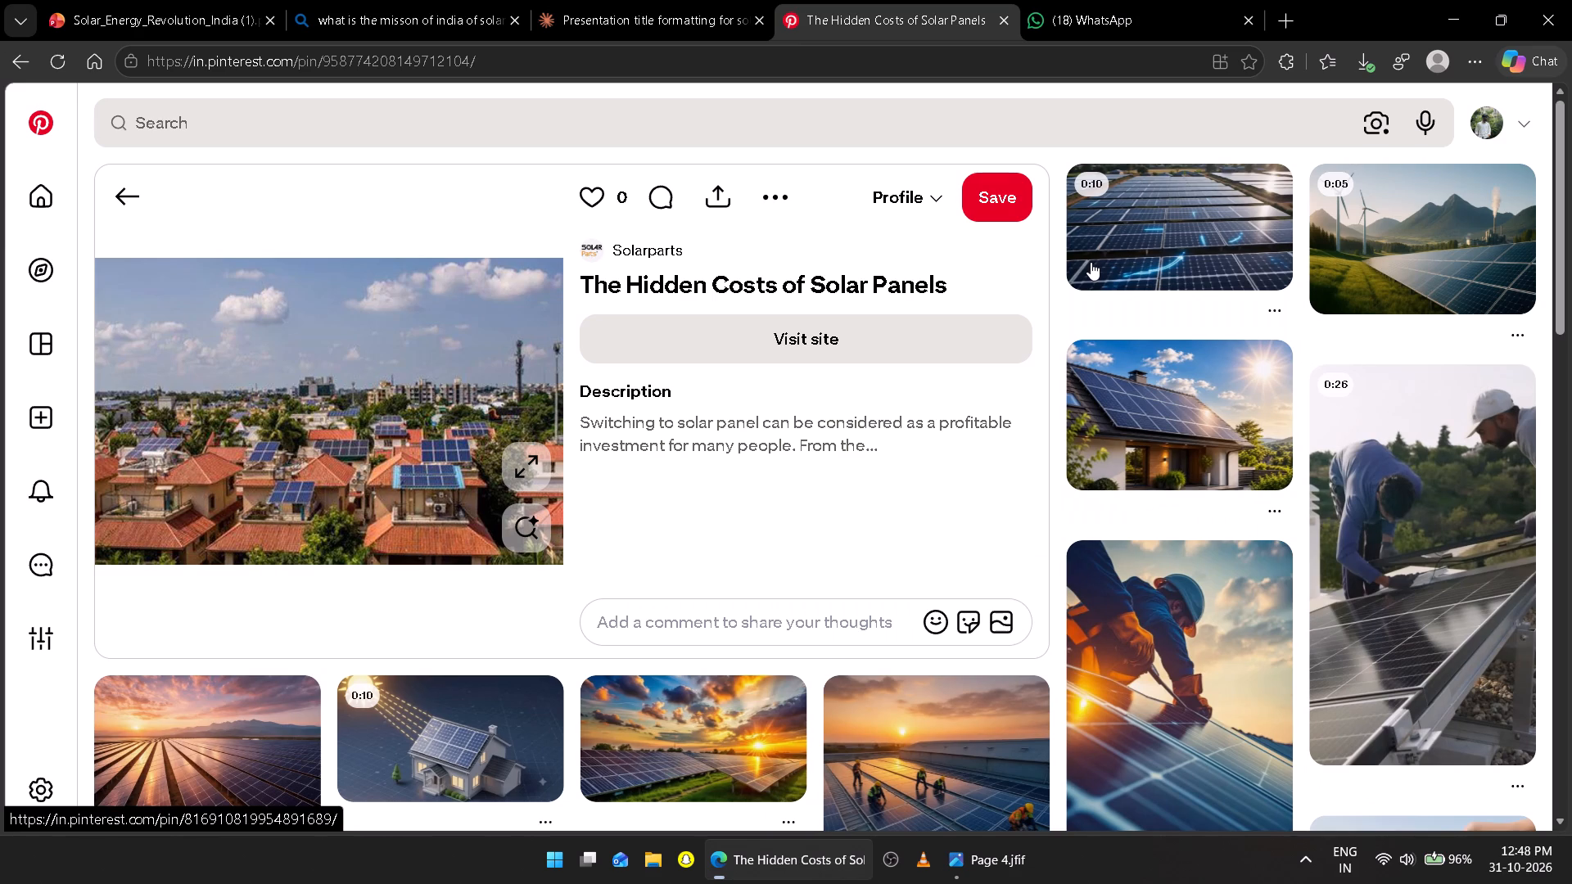
# Open the source site of the pin "The Hidden Costs of Solar Panels" and examine the article's photo and opening paragraphs.
pyautogui.click(871, 445)
pyautogui.press('Left')
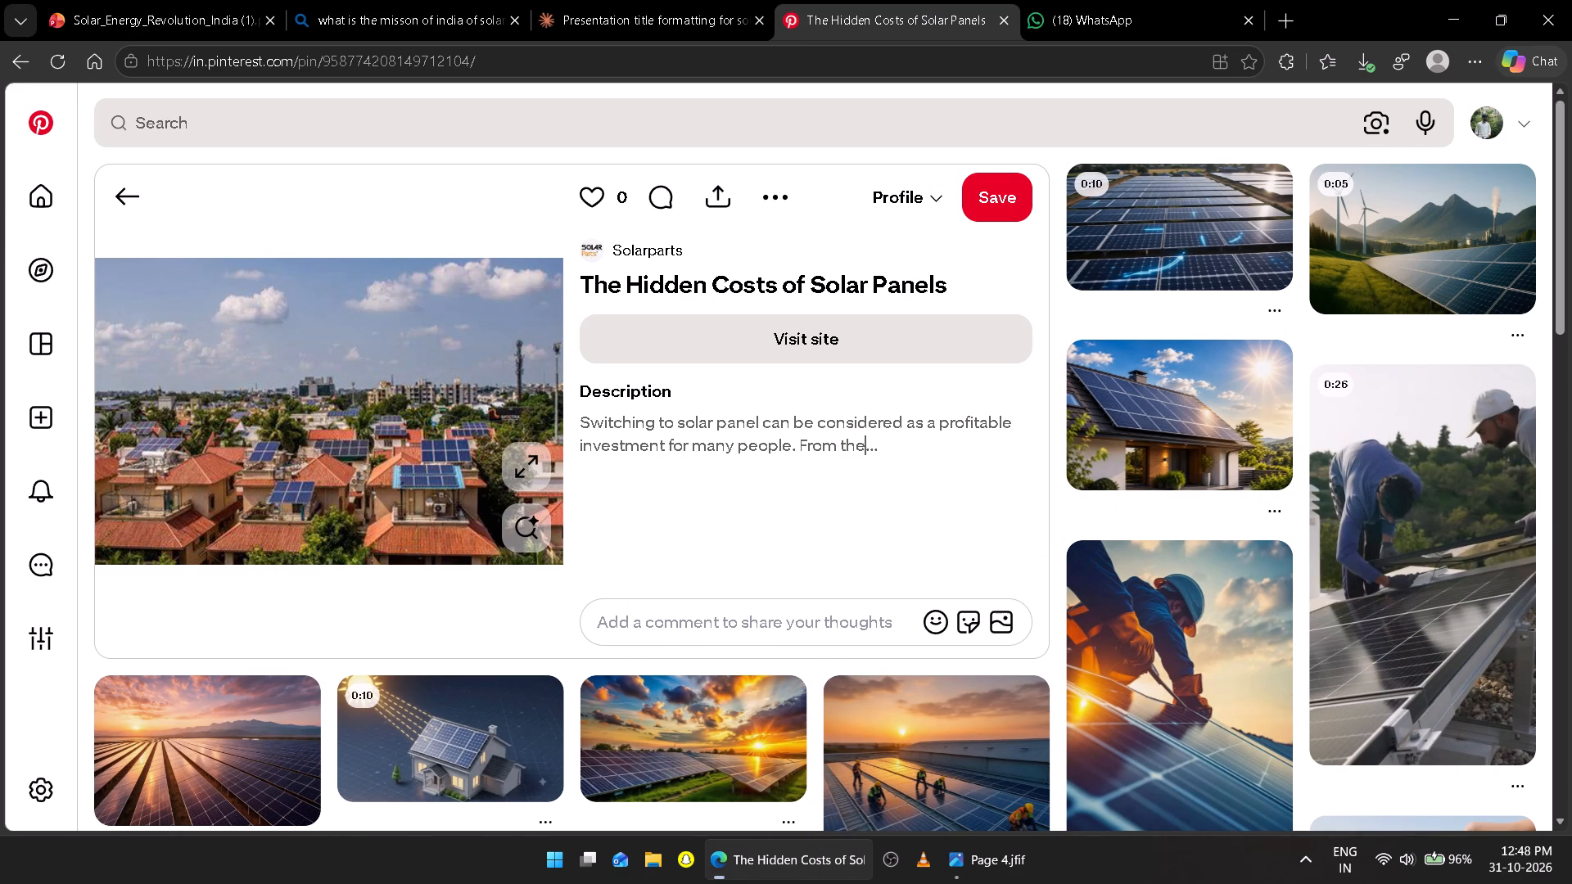
pyautogui.click(819, 334)
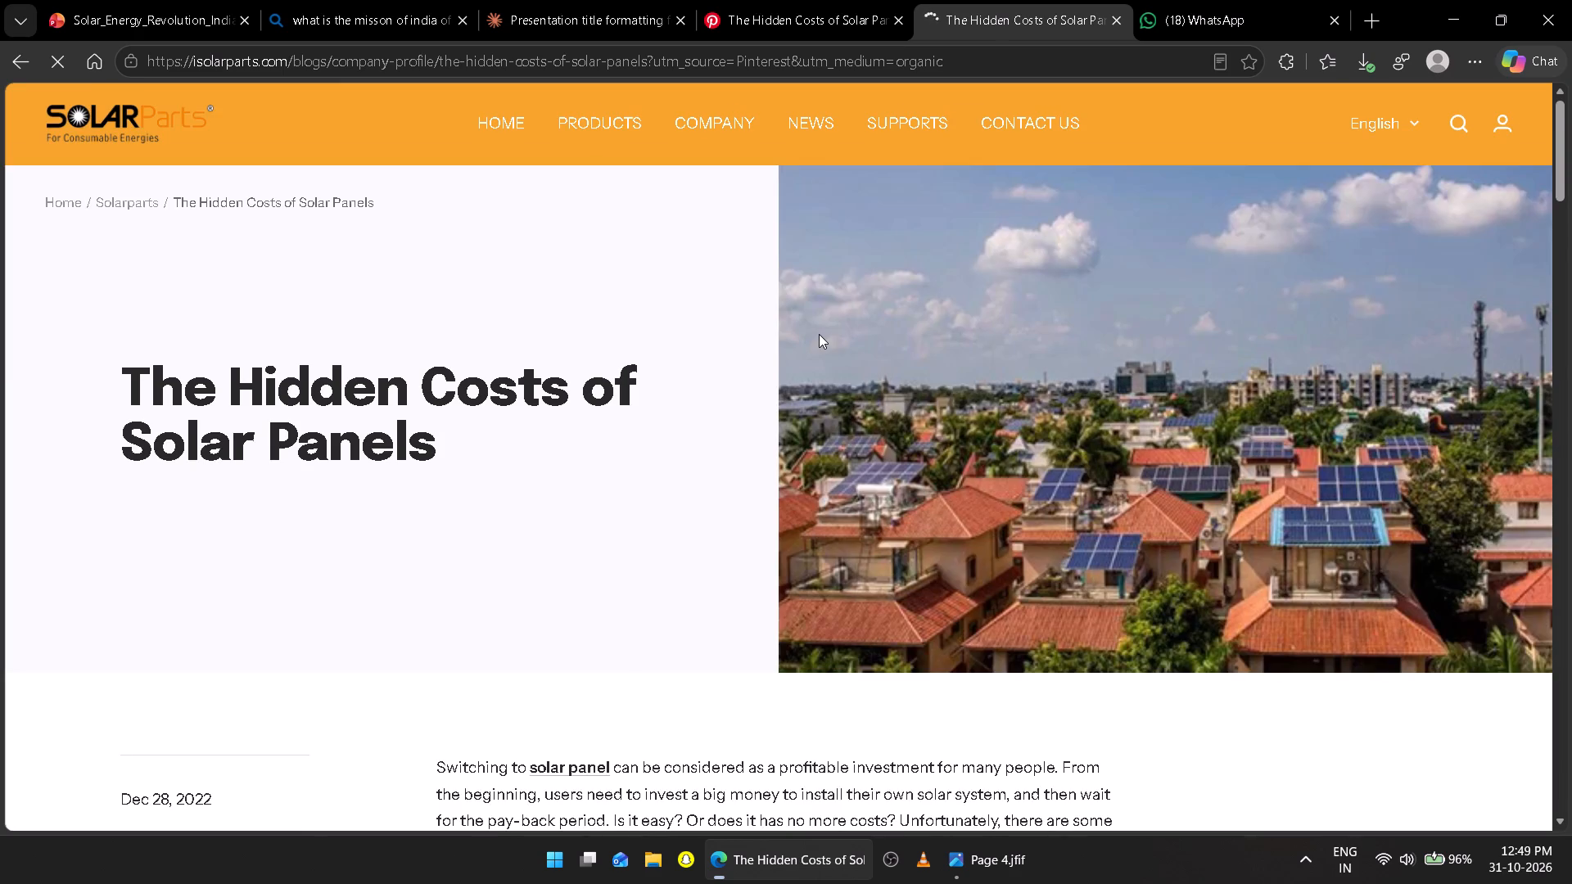
pyautogui.scroll(-3, 819, 334)
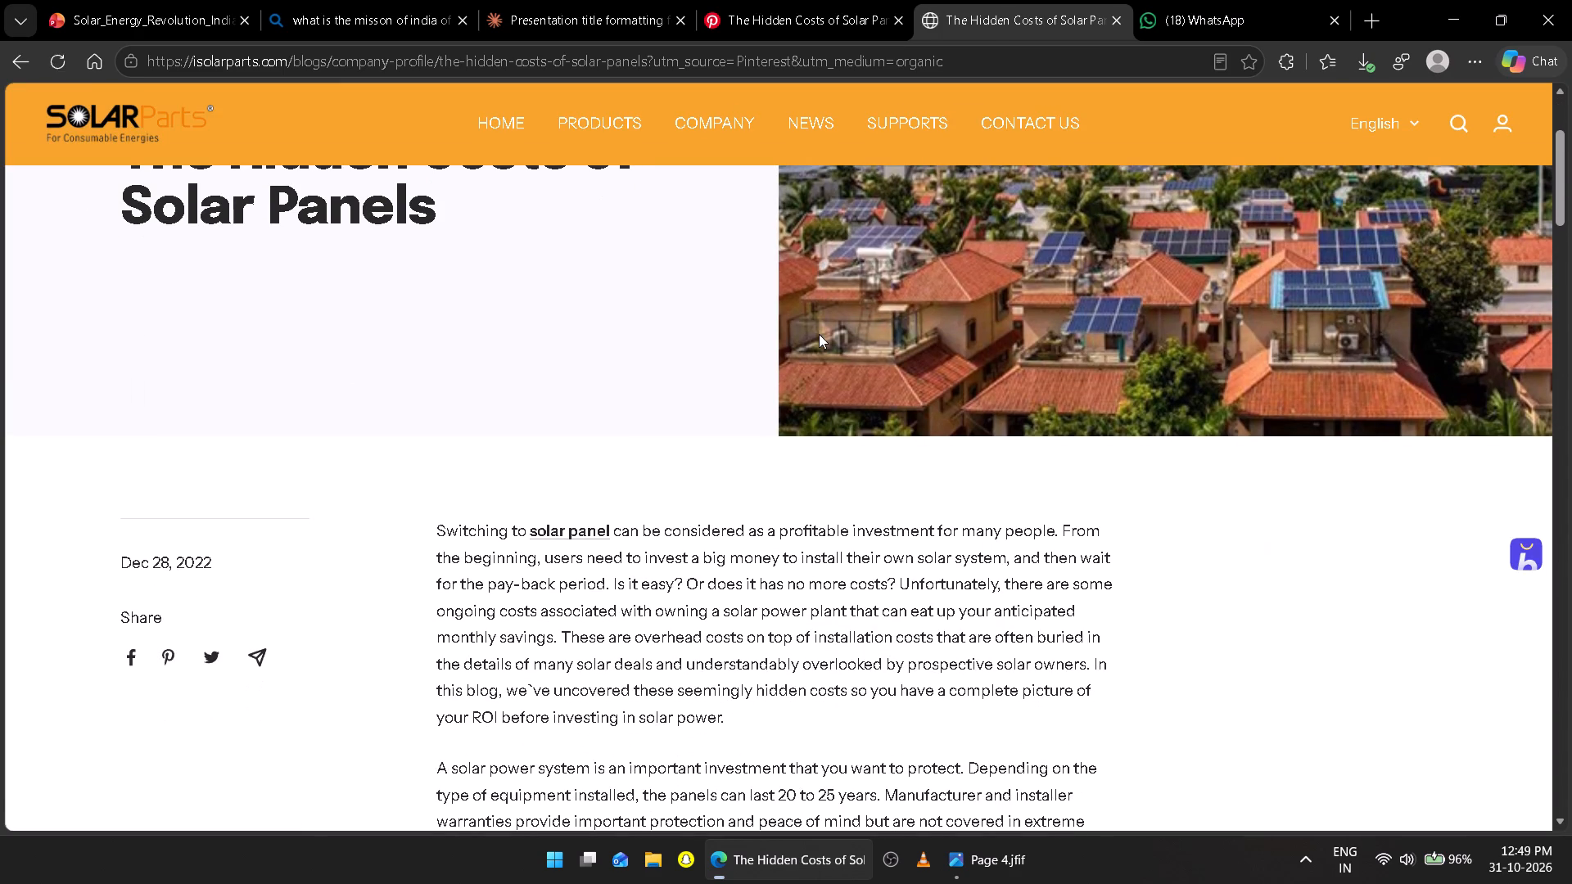
pyautogui.scroll(-1, 819, 334)
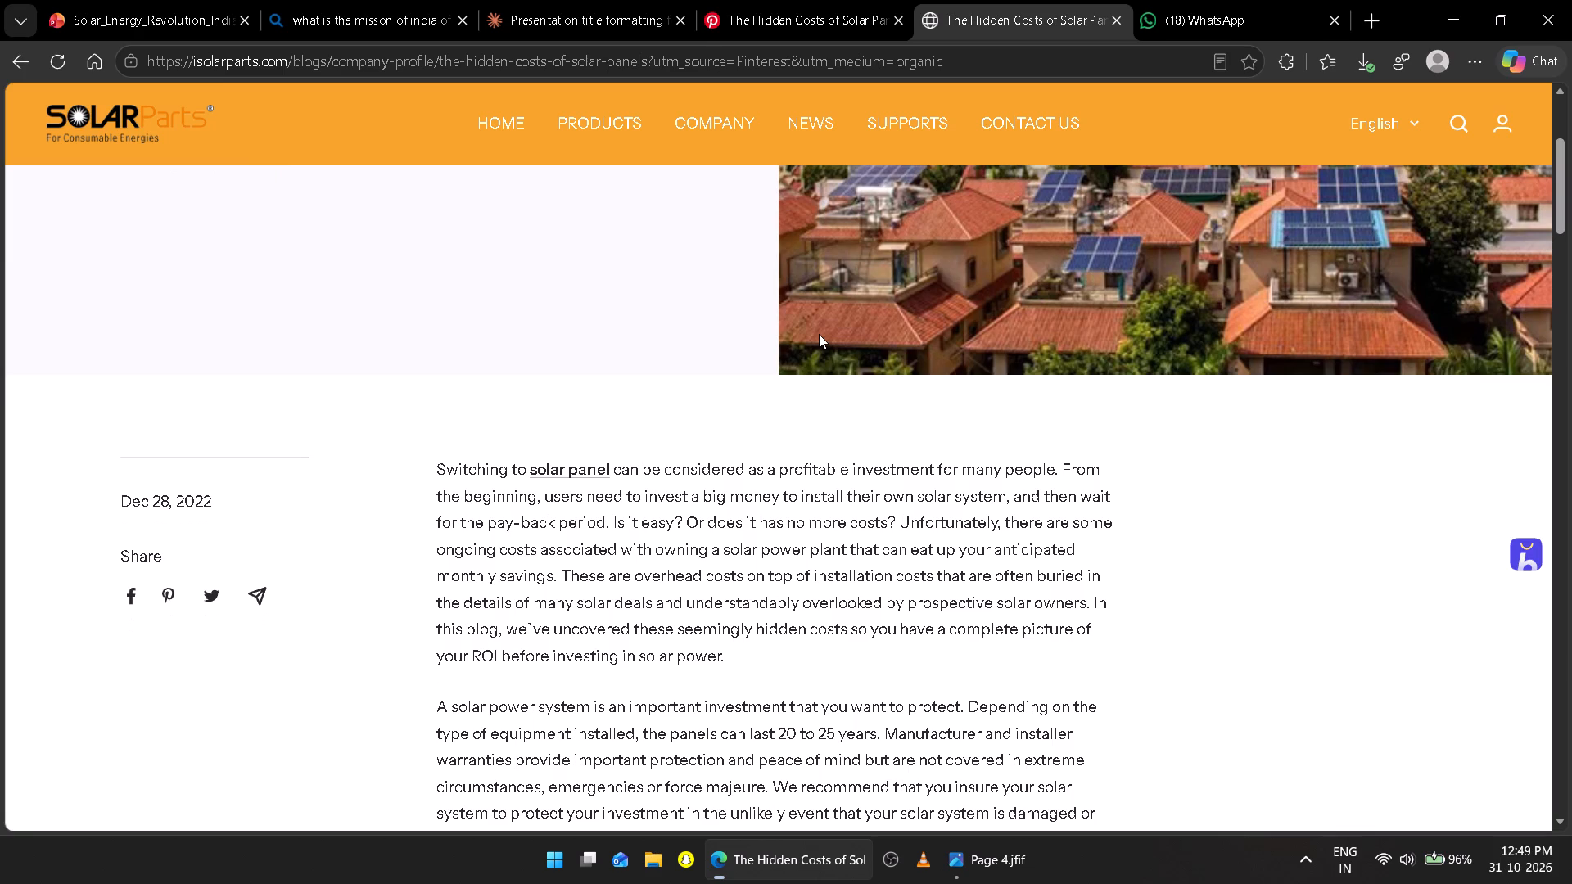
pyautogui.click(180, 0)
pyautogui.scroll(-1, 278, 638)
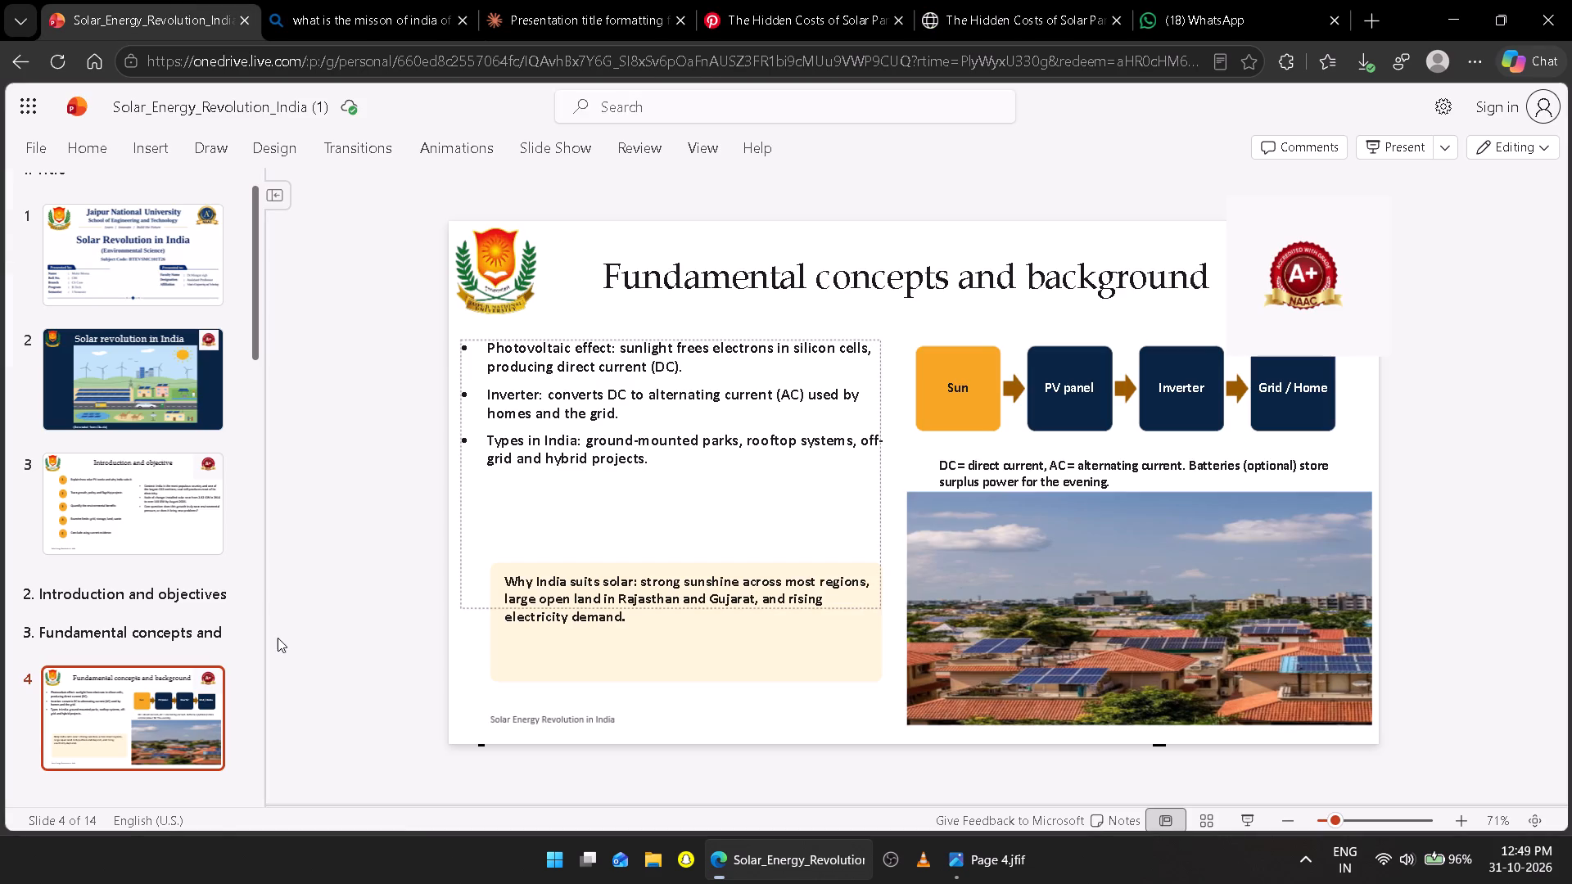
pyautogui.scroll(-1, 278, 638)
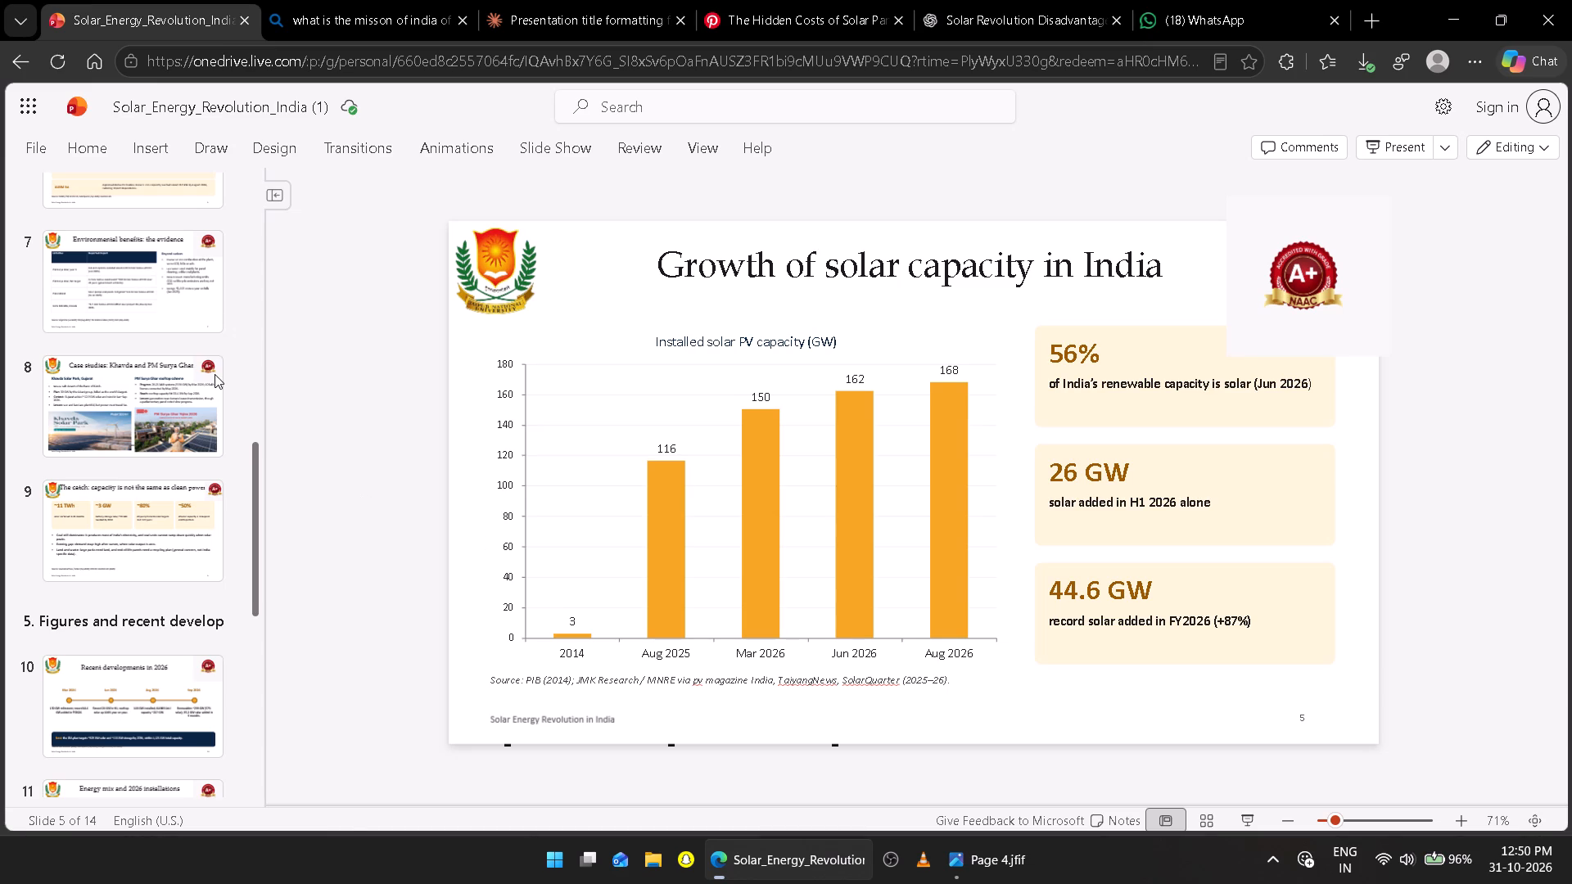
pyautogui.moveTo(256, 473); pyautogui.dragTo(269, 346)
pyautogui.moveTo(263, 476); pyautogui.dragTo(254, 172)
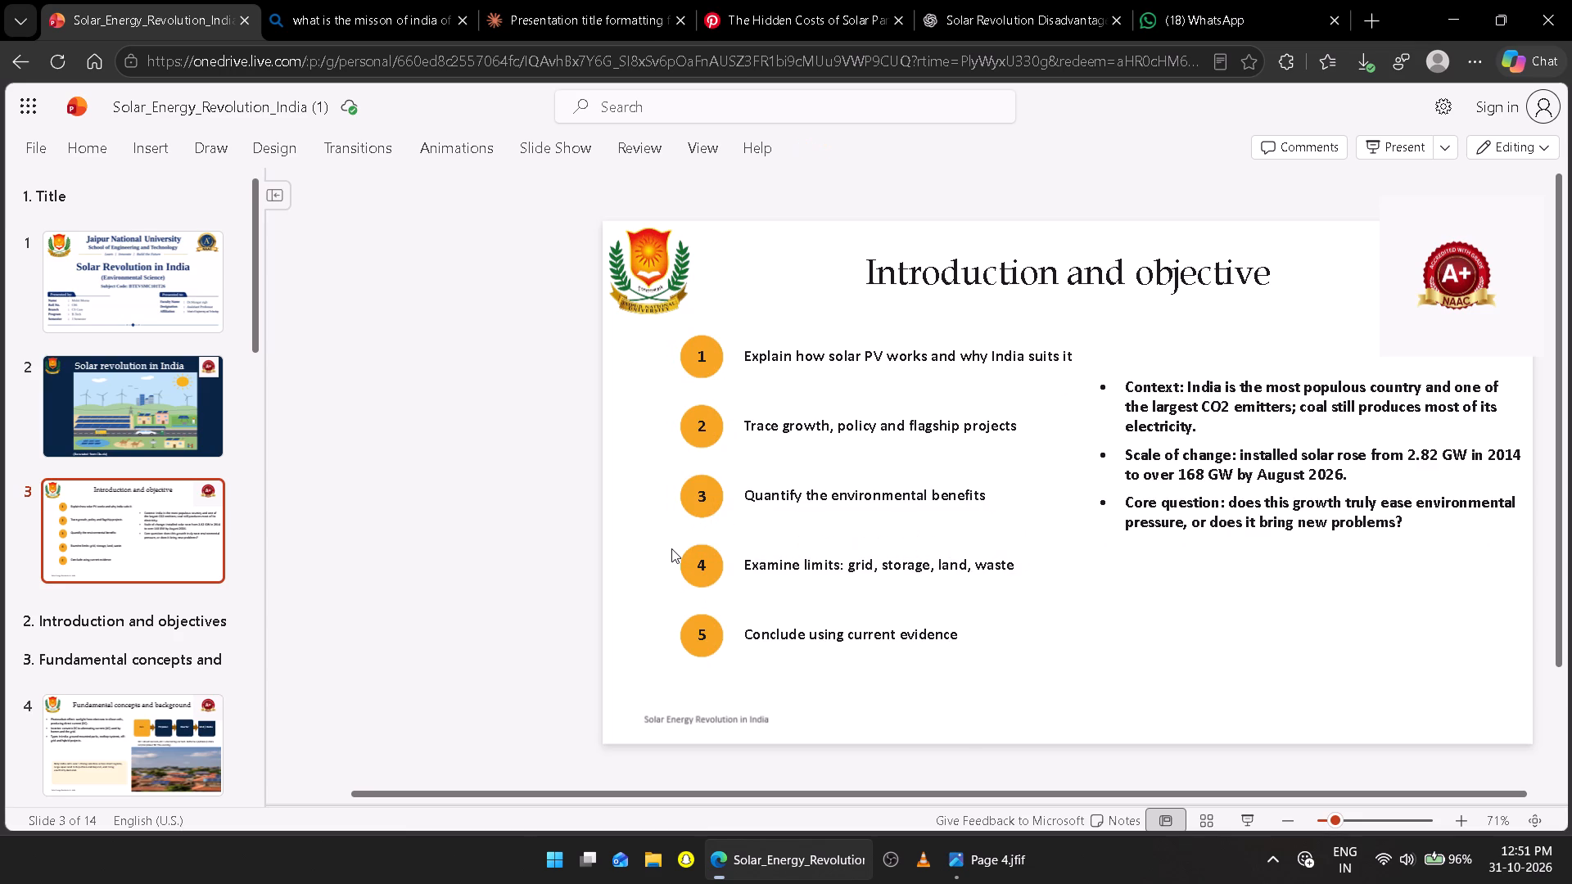
# Duplicate the number 4 circle with its numeral and place the copy between the fourth and fifth objectives.
pyautogui.moveTo(663, 543); pyautogui.dragTo(755, 593)
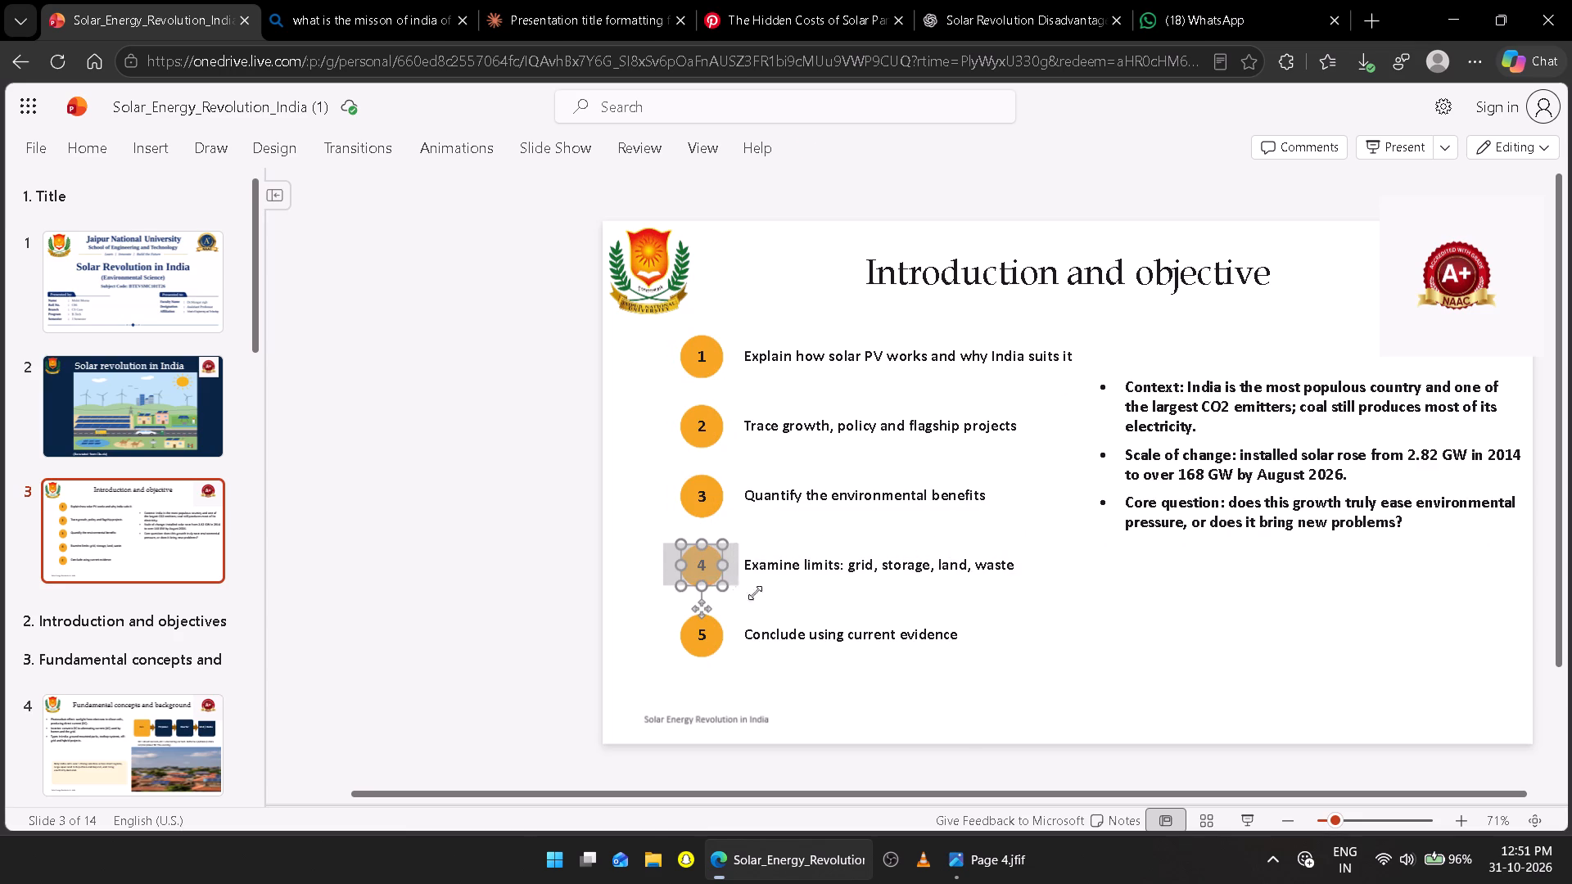
pyautogui.moveTo(755, 593); pyautogui.dragTo(734, 593)
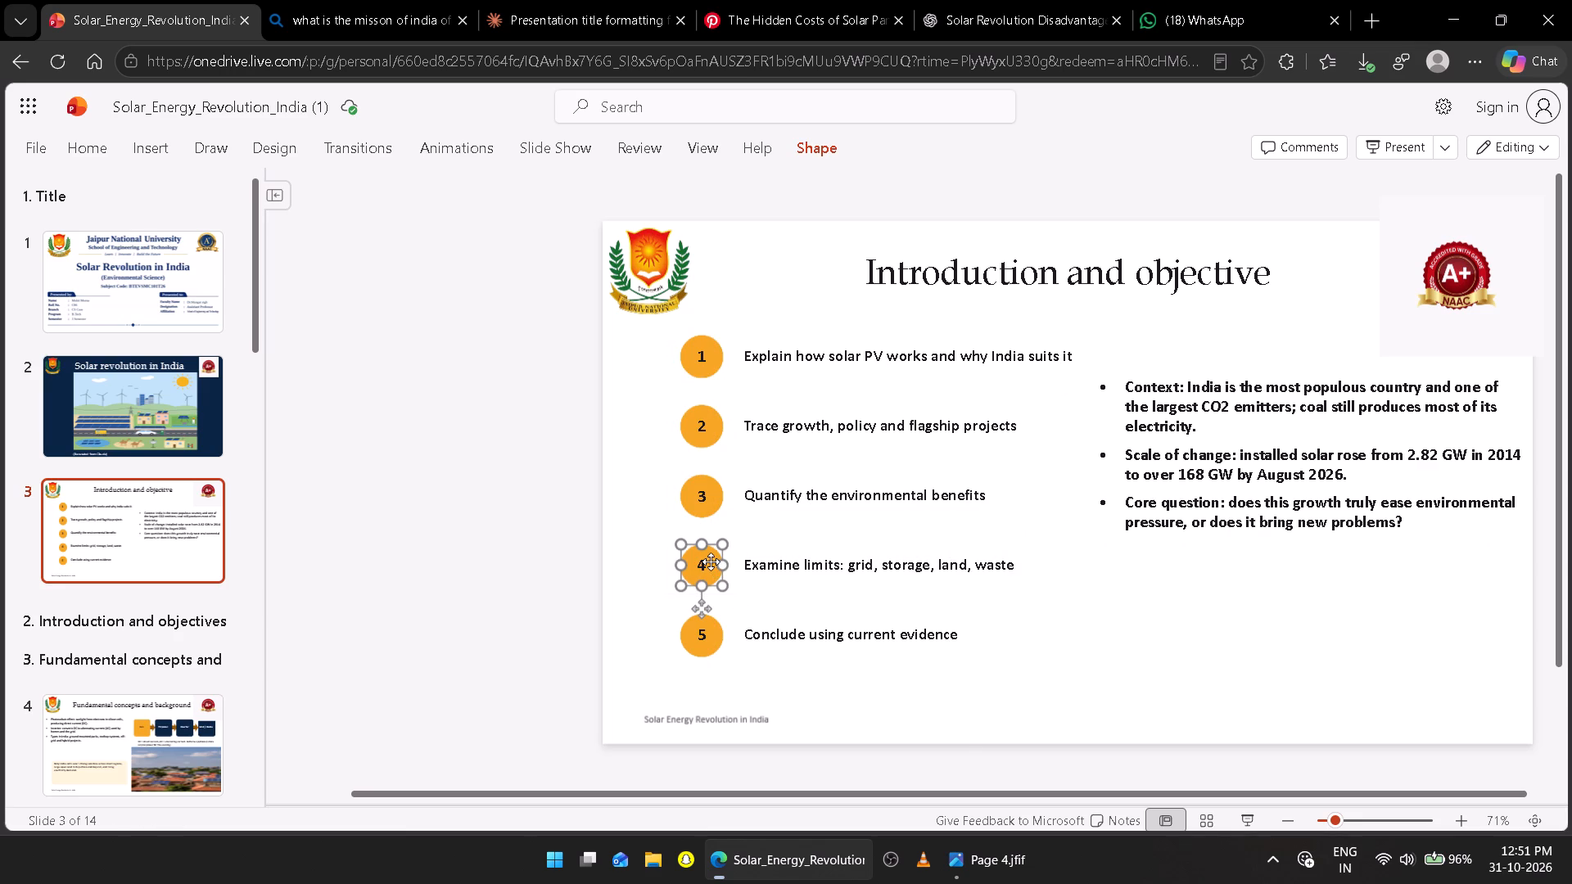
pyautogui.rightClick(711, 562)
pyautogui.click(759, 198)
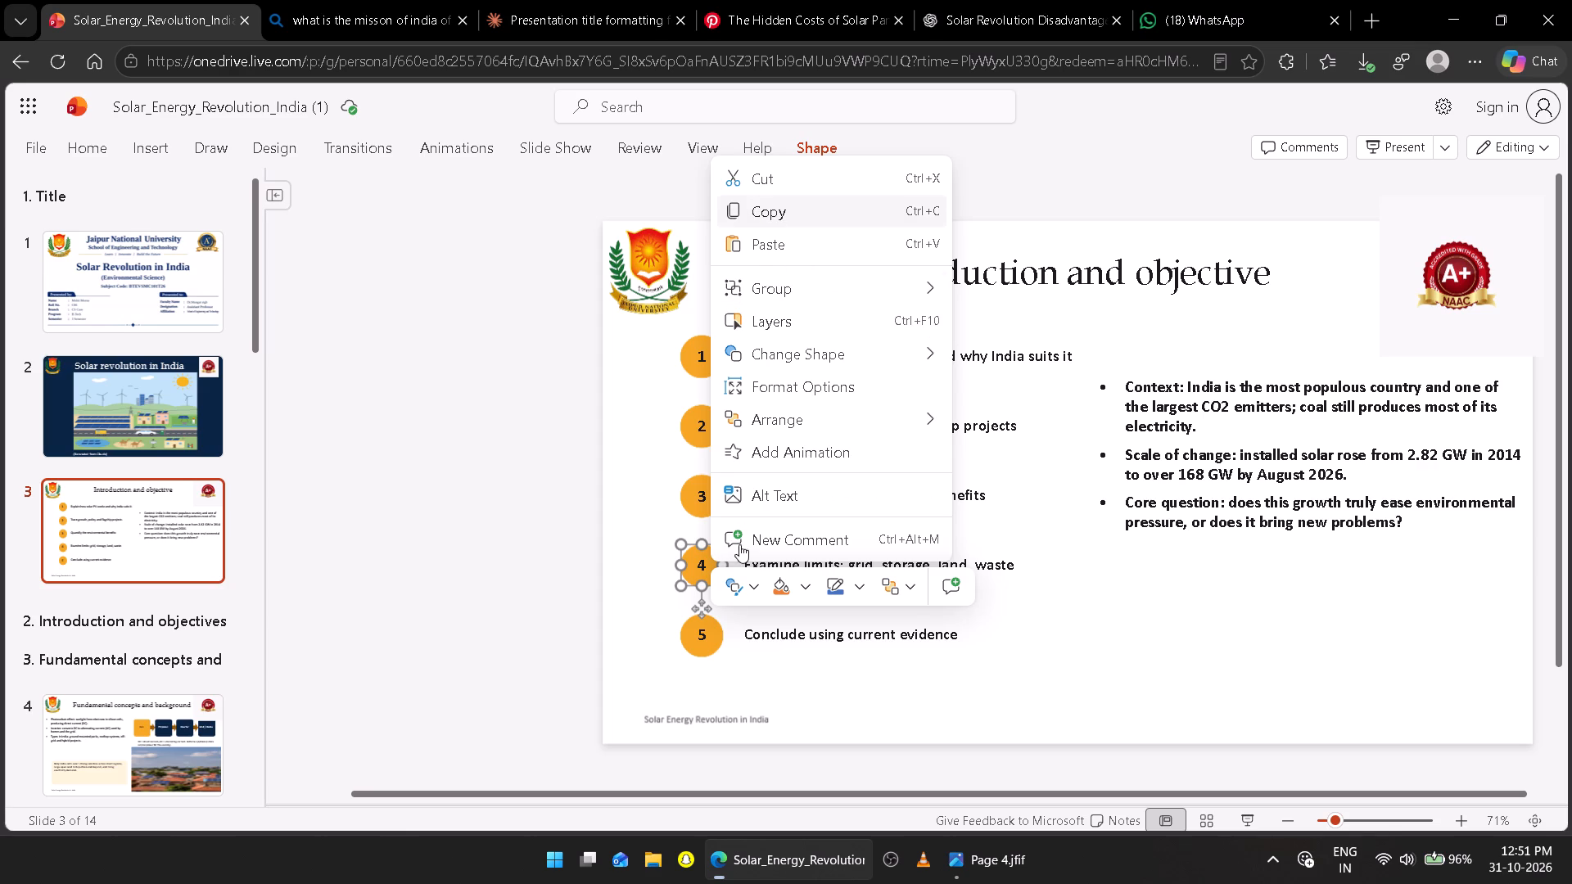
pyautogui.click(705, 674)
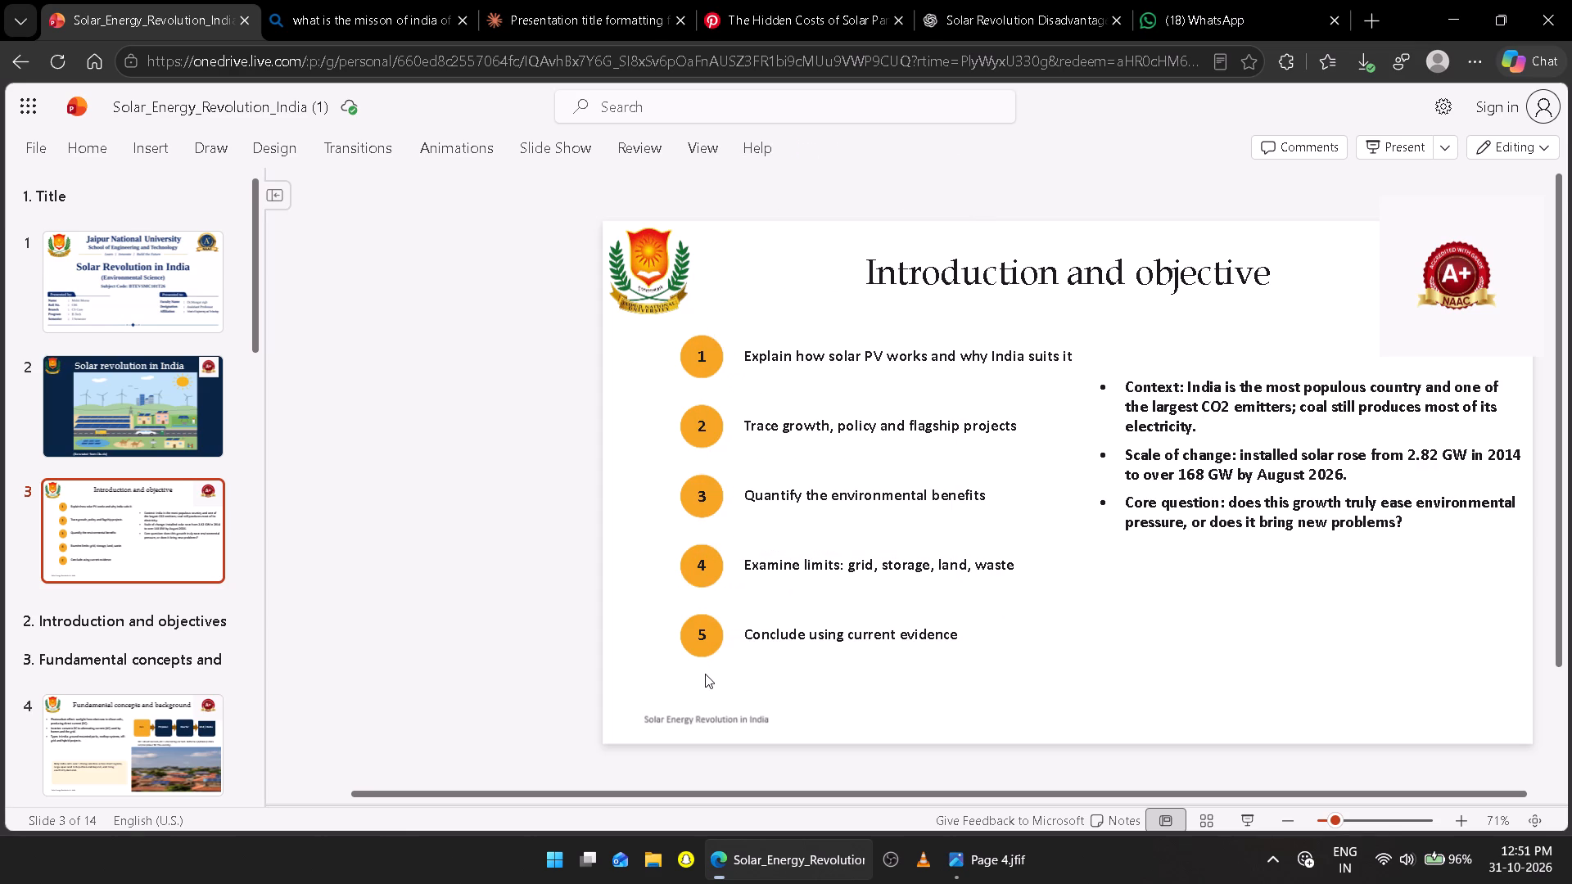
pyautogui.doubleClick(703, 679)
pyautogui.rightClick(703, 679)
pyautogui.click(755, 382)
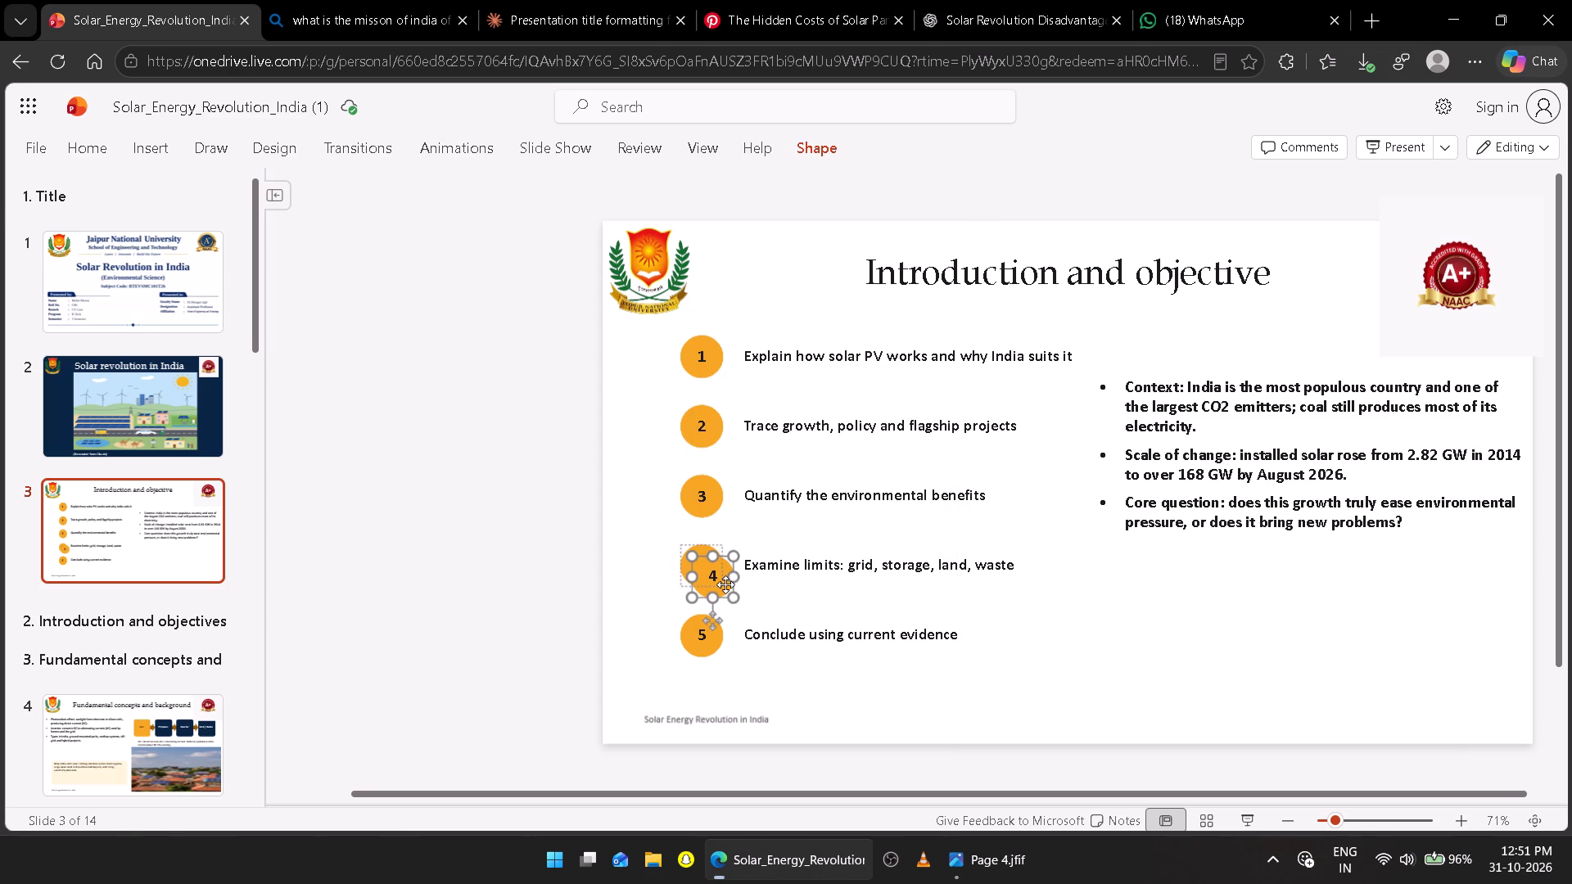
pyautogui.moveTo(735, 591); pyautogui.dragTo(741, 607)
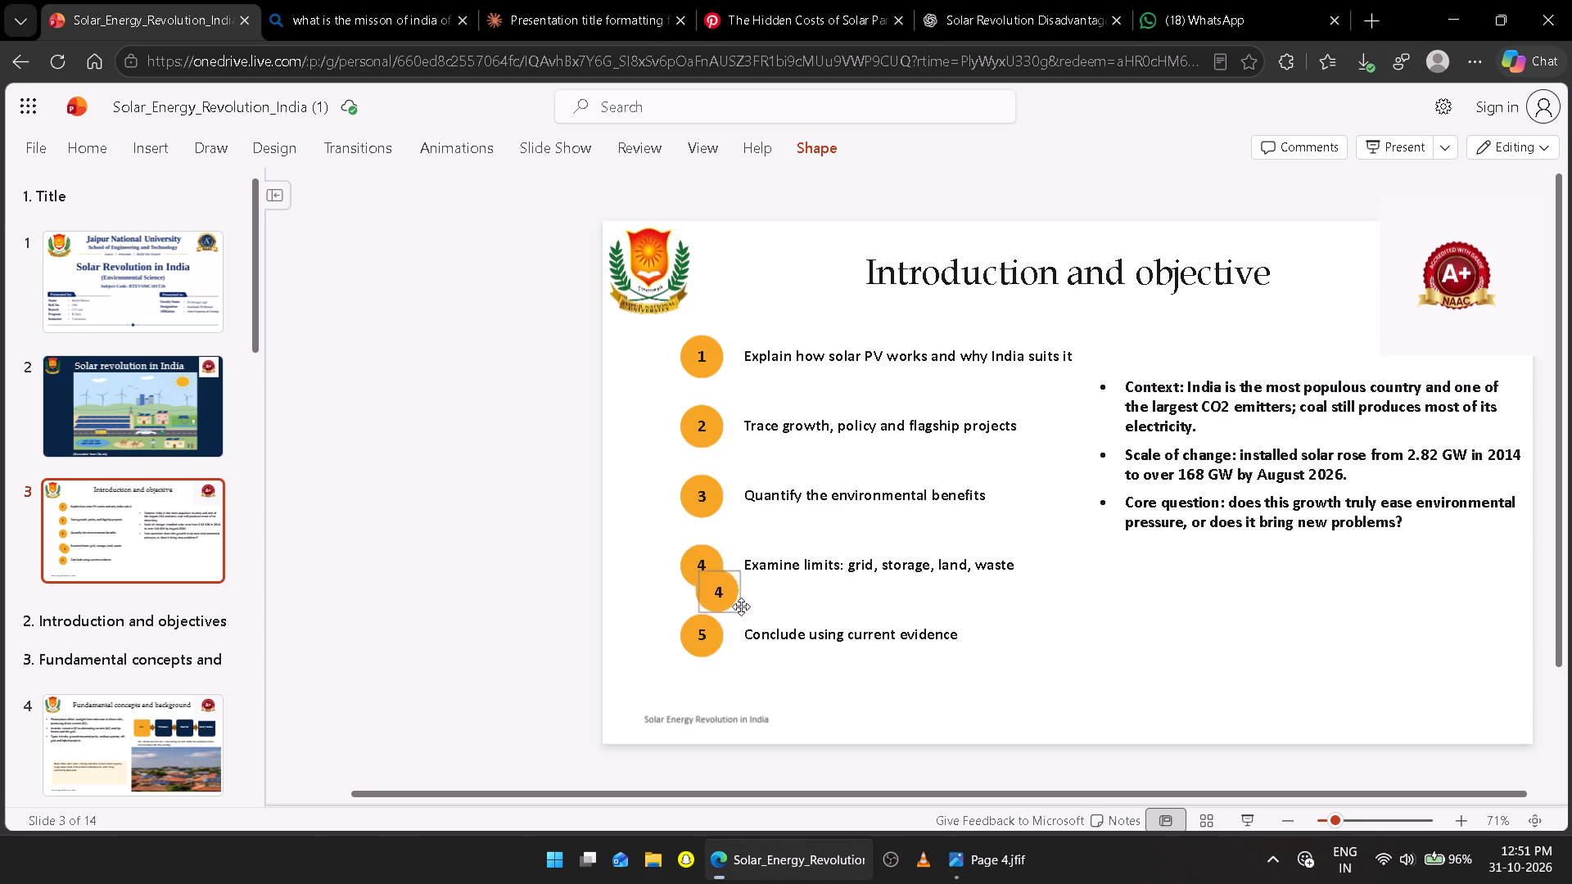
pyautogui.moveTo(741, 607); pyautogui.dragTo(729, 690)
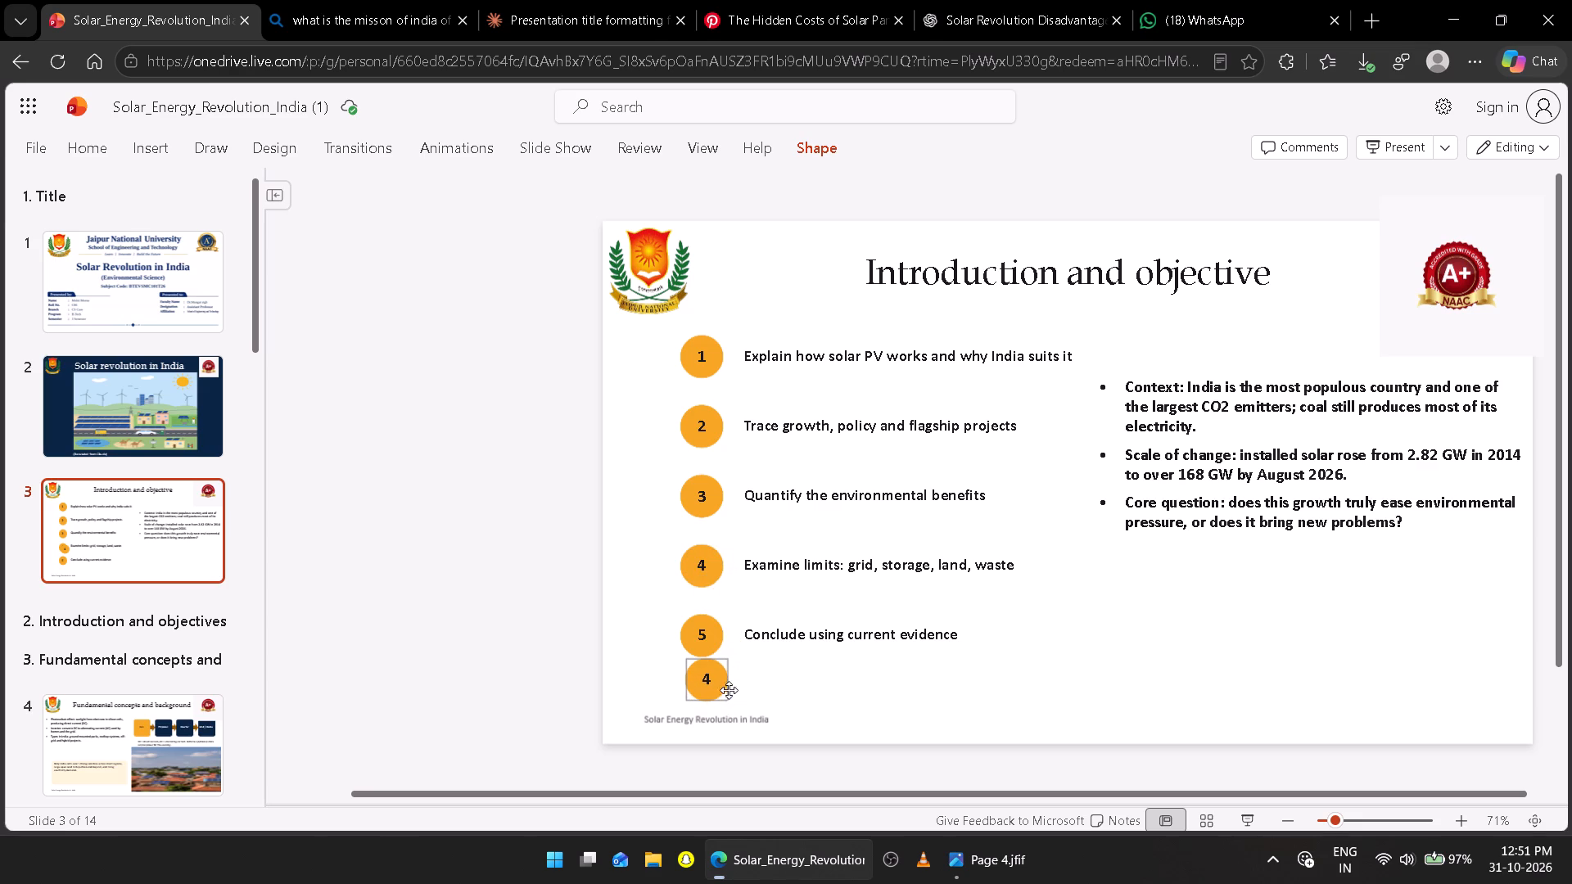
pyautogui.moveTo(729, 690); pyautogui.dragTo(725, 619)
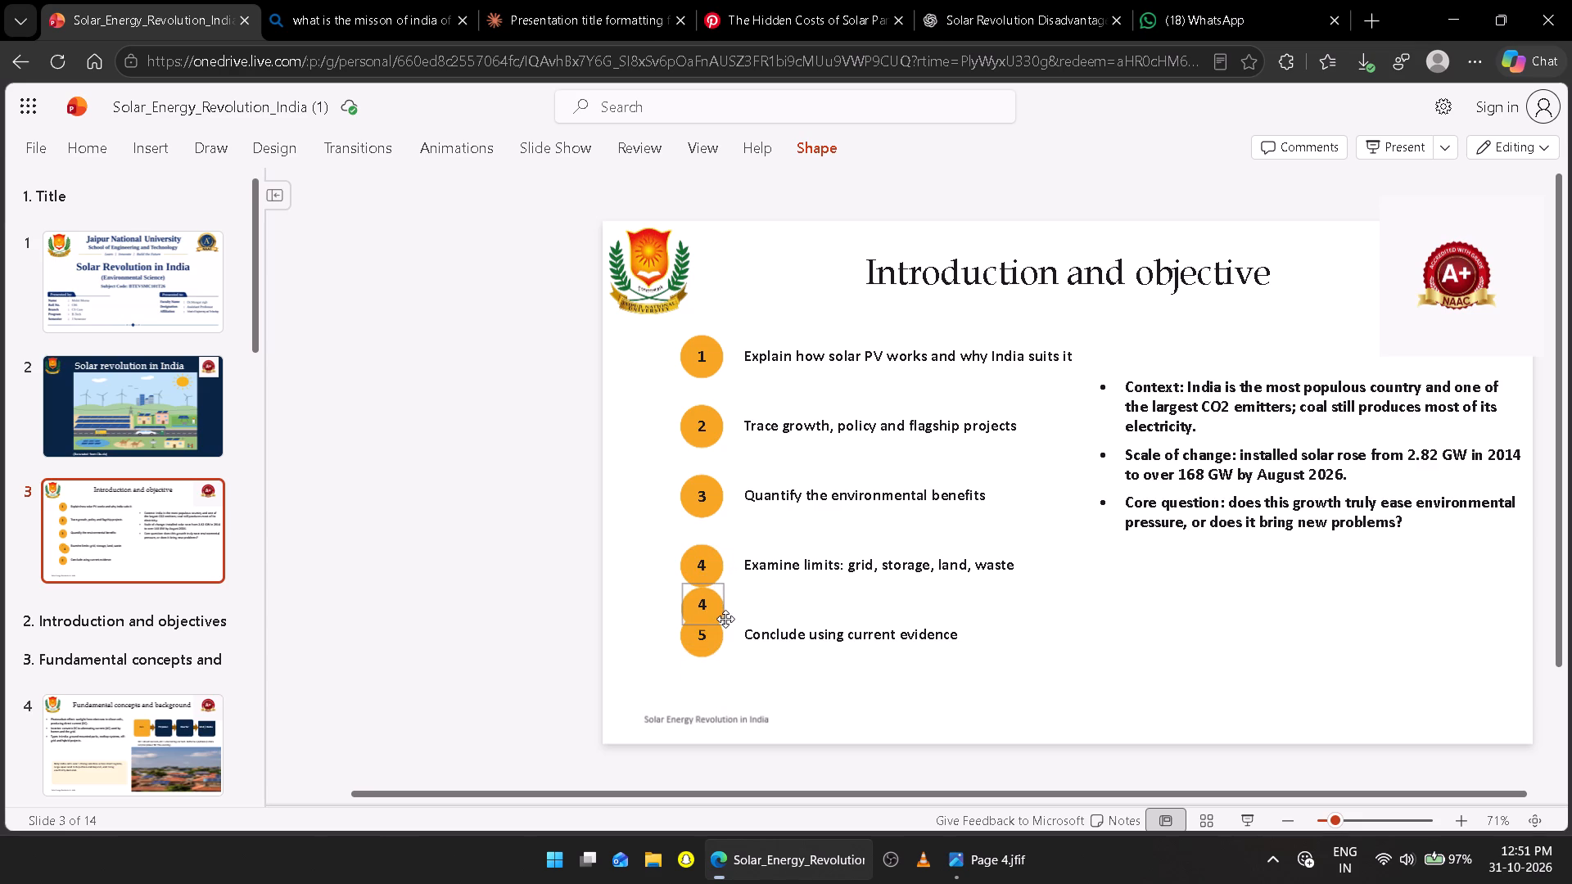
pyautogui.moveTo(725, 619); pyautogui.dragTo(759, 614)
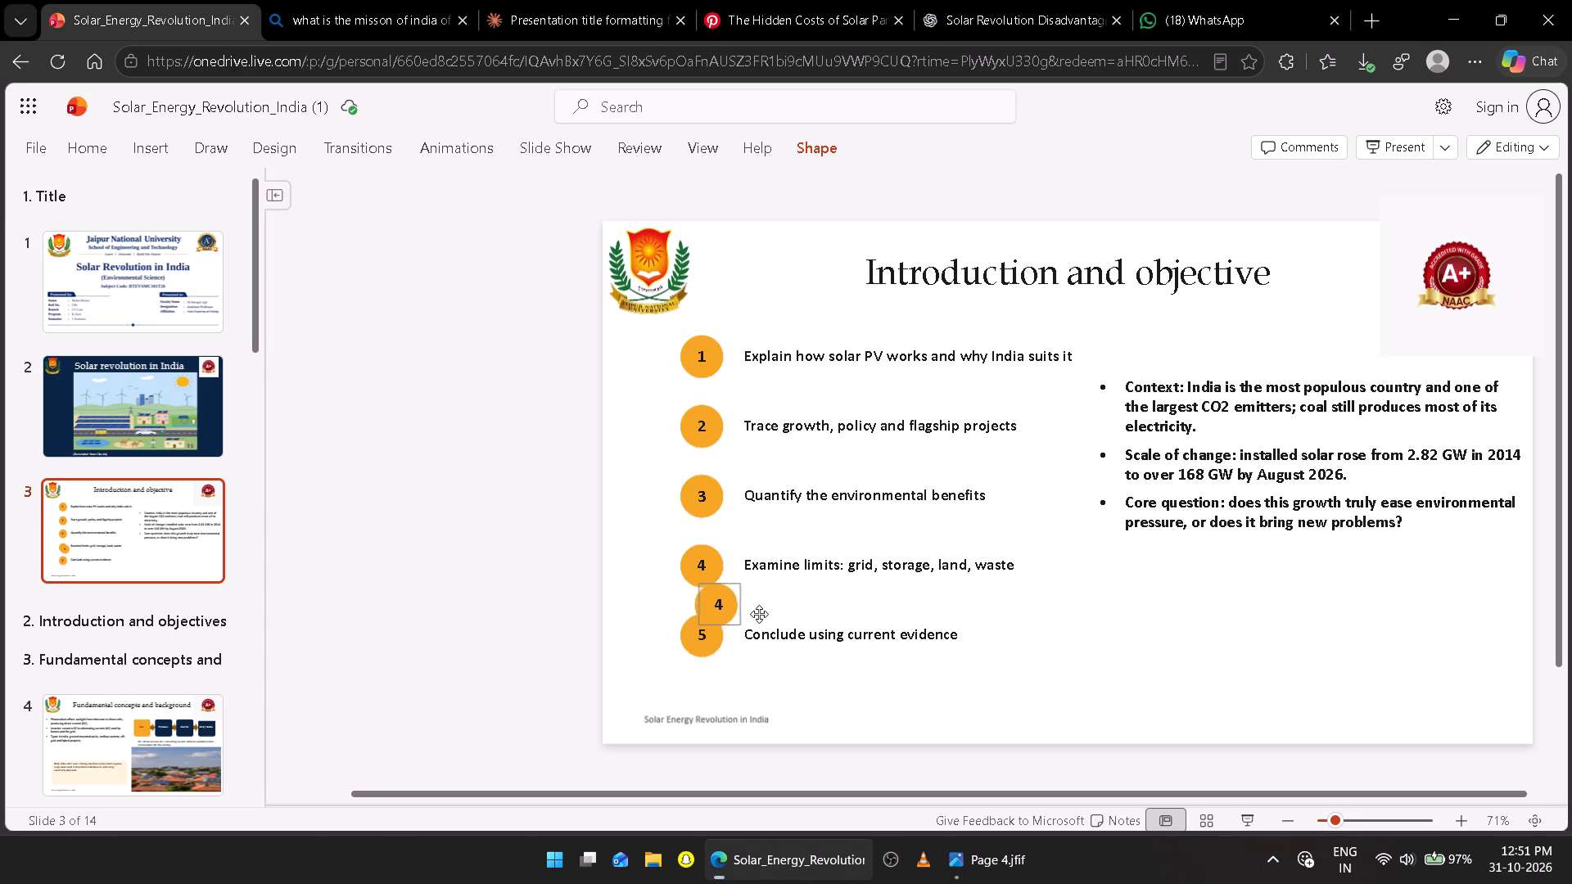
pyautogui.moveTo(759, 614); pyautogui.dragTo(773, 611)
# Move the numeral 5 and its orange circle down, just below the line "Conclude using current evidence", keeping them in the number column.
pyautogui.moveTo(708, 631); pyautogui.dragTo(708, 647)
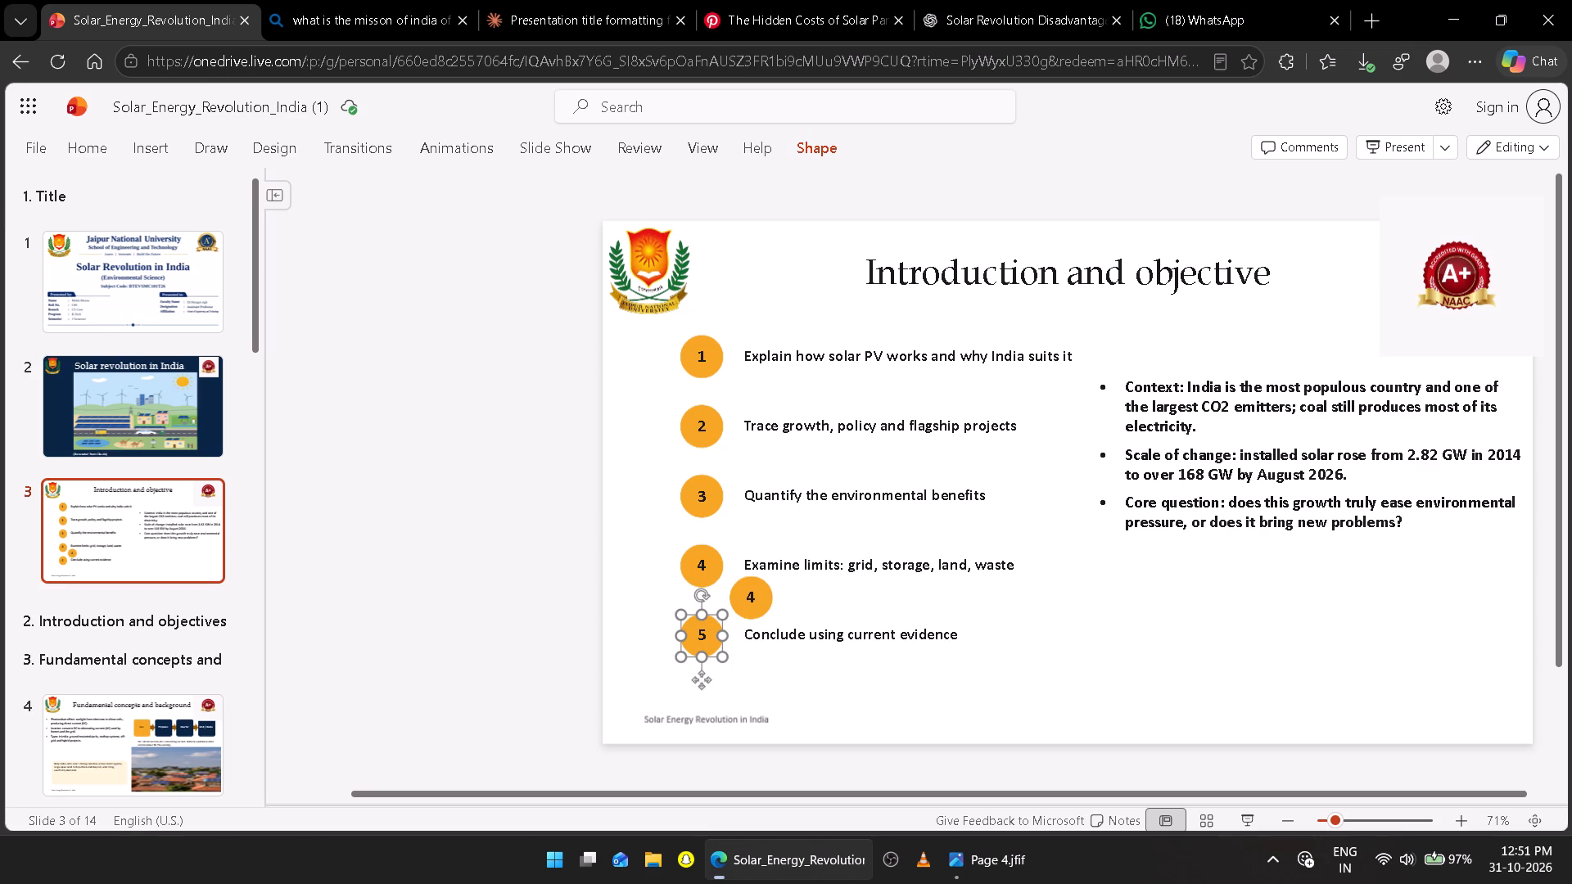
pyautogui.moveTo(708, 647); pyautogui.dragTo(707, 658)
pyautogui.moveTo(698, 690); pyautogui.dragTo(696, 704)
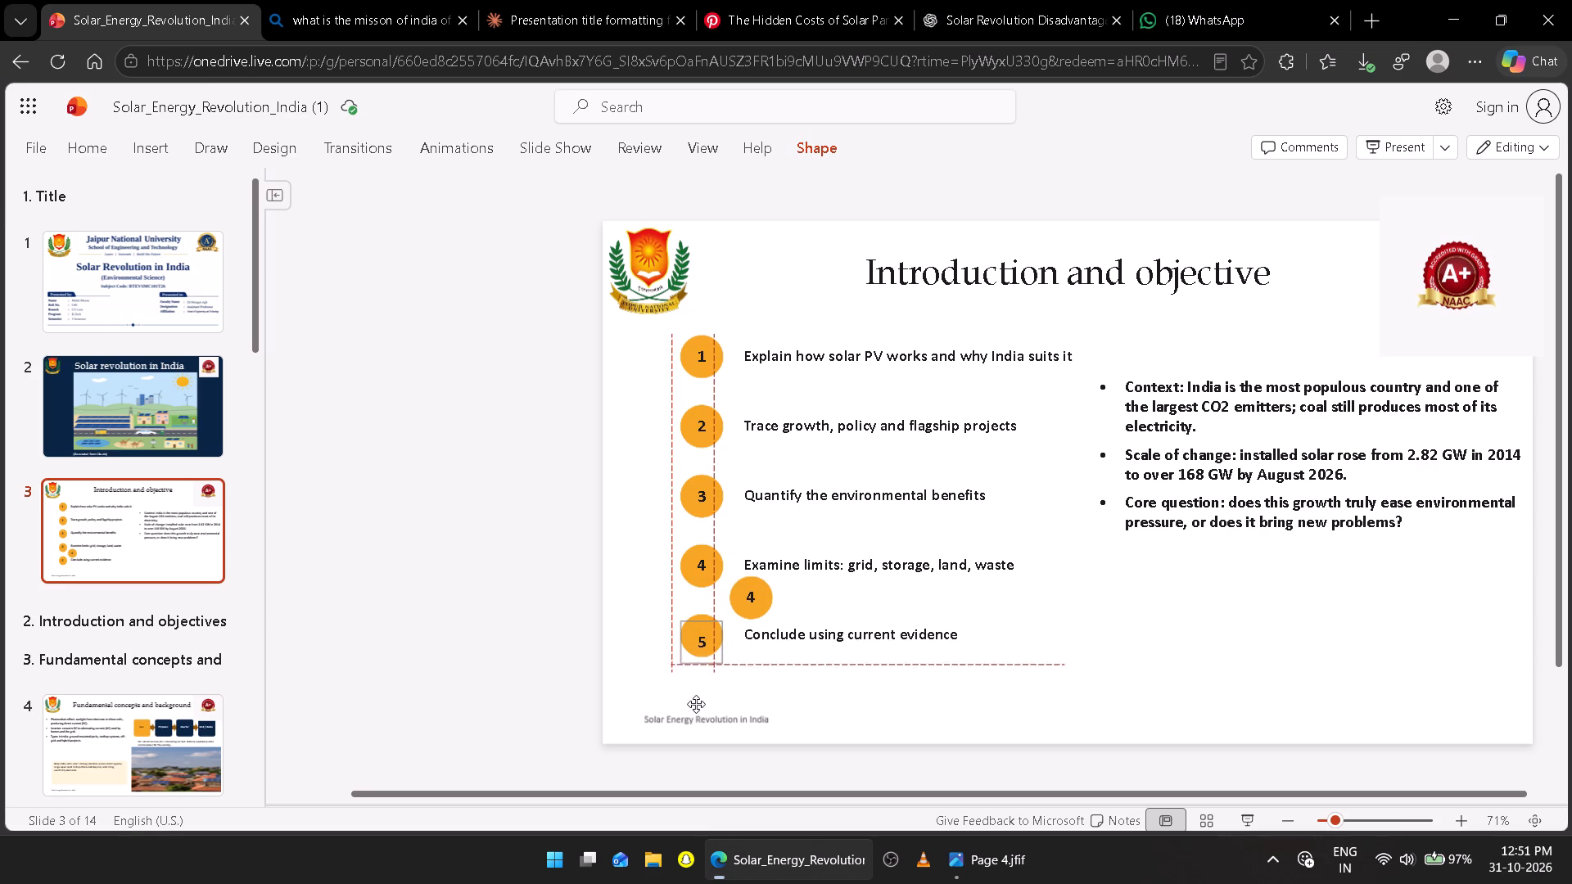
pyautogui.moveTo(696, 704); pyautogui.dragTo(695, 724)
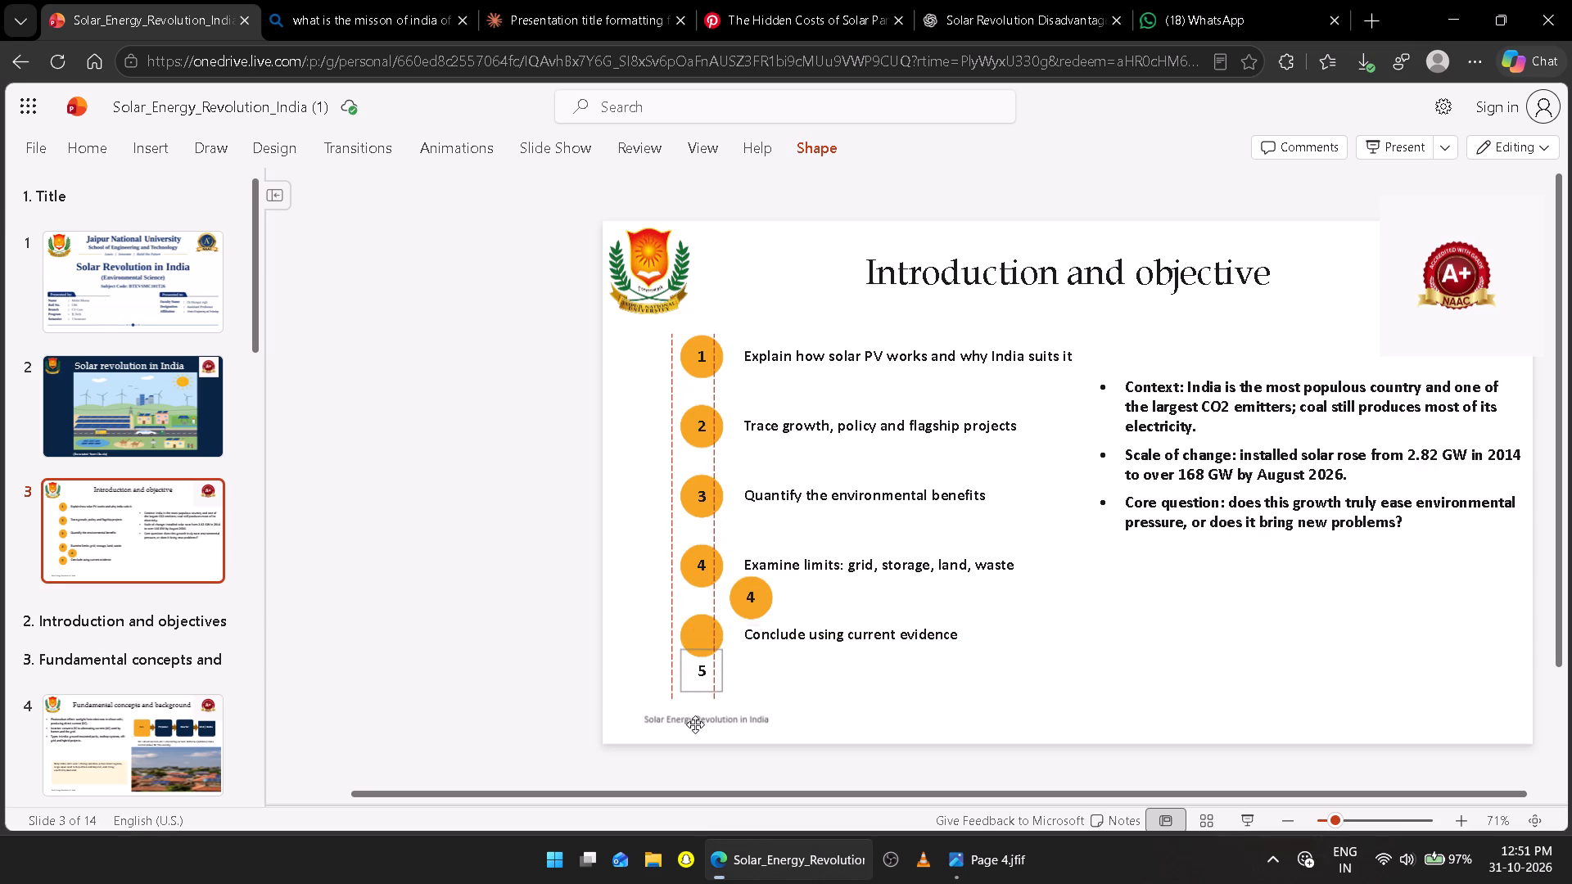
pyautogui.click(680, 632)
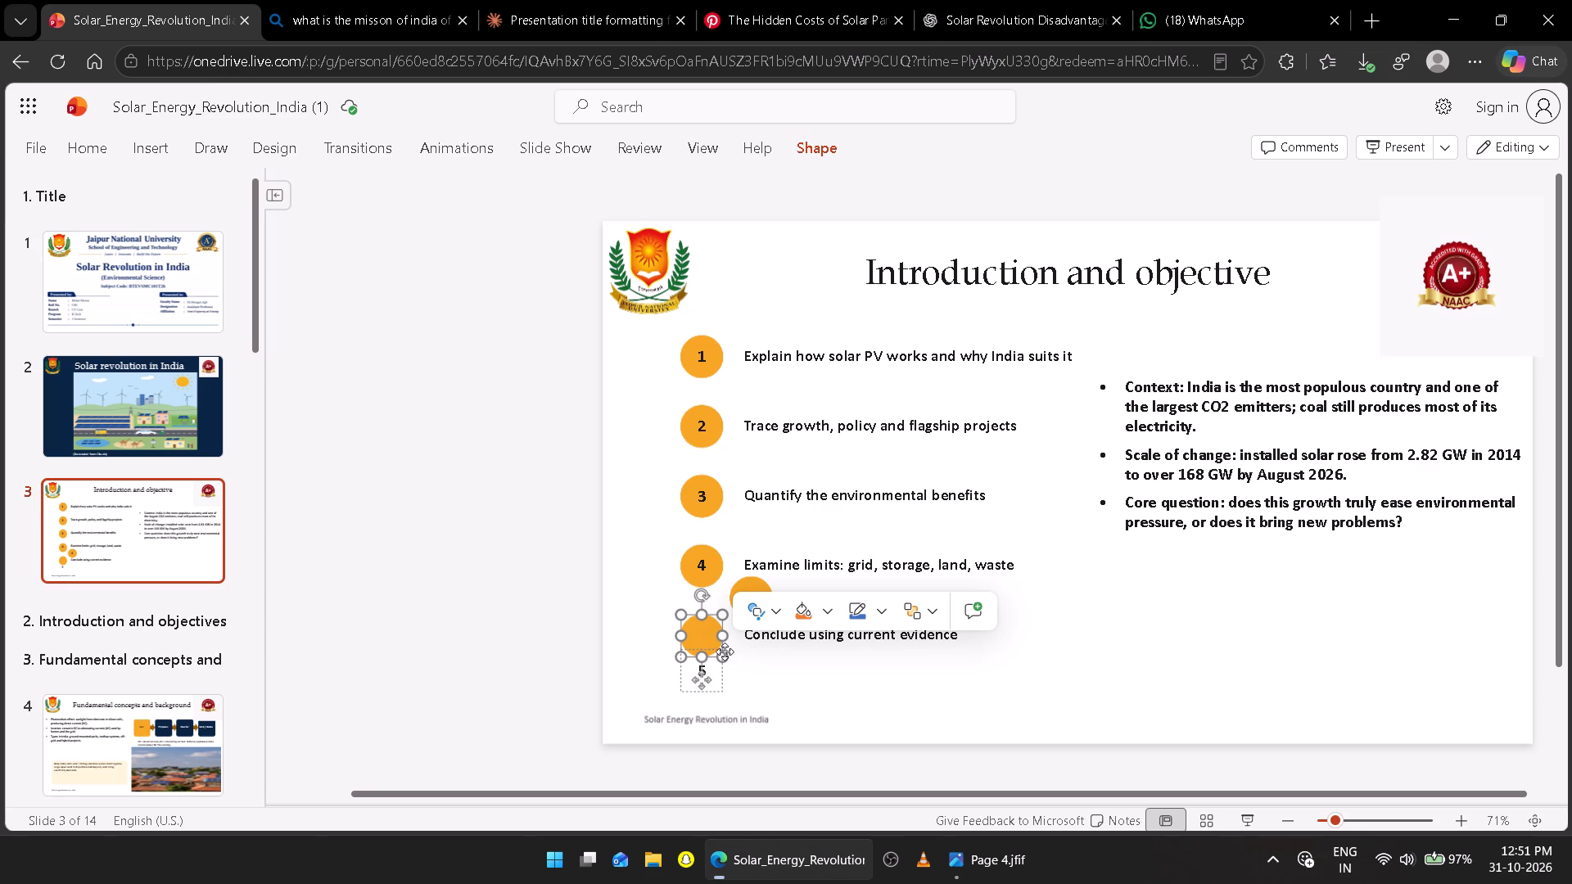
pyautogui.moveTo(724, 643); pyautogui.dragTo(723, 673)
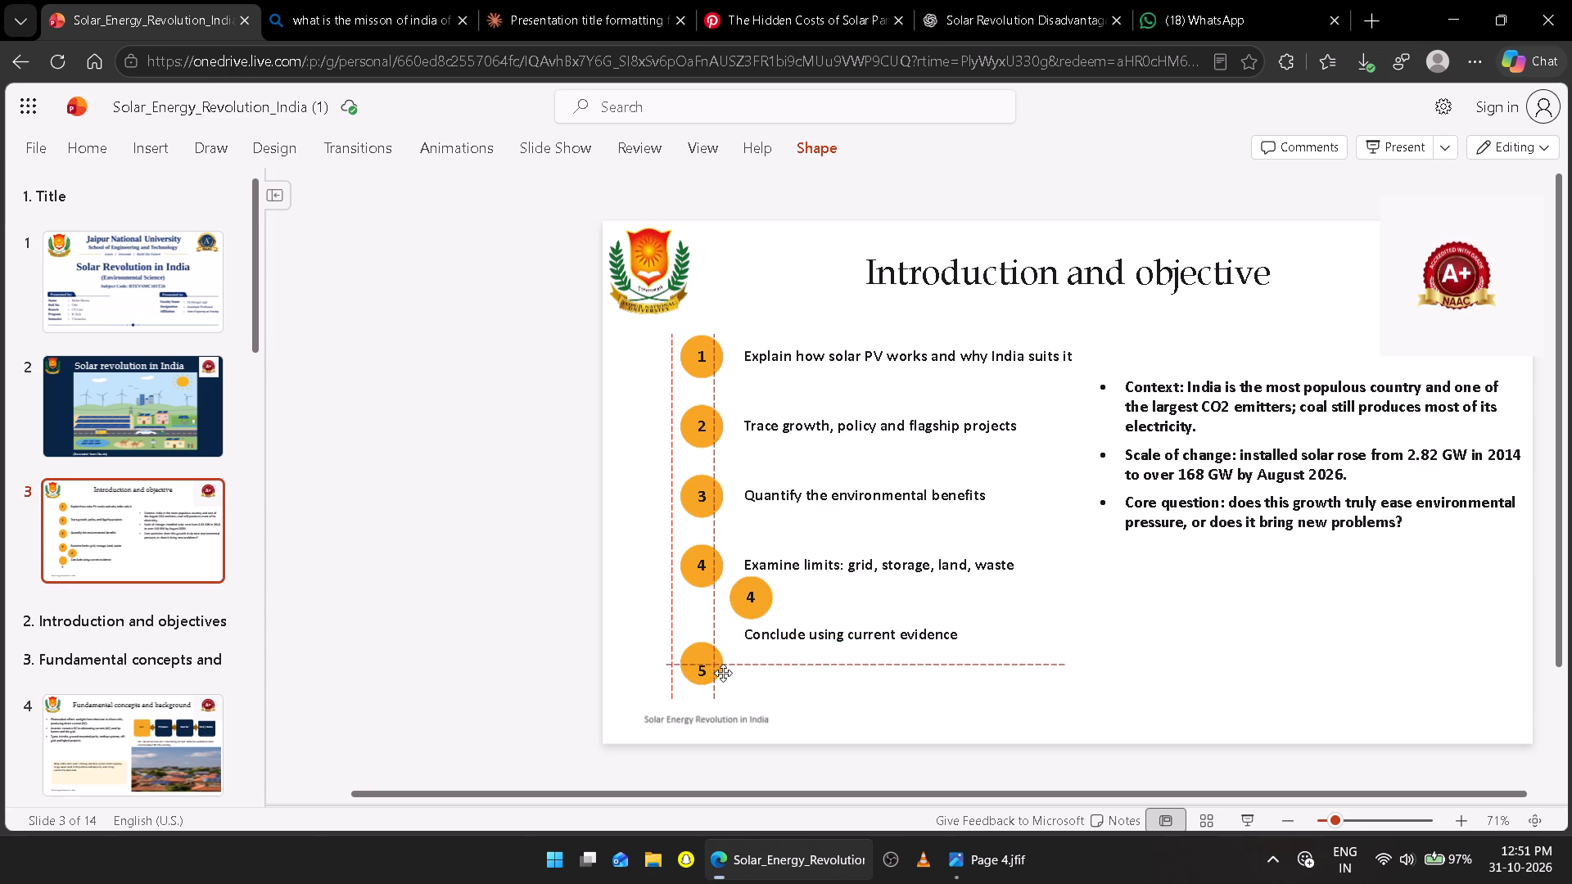
pyautogui.moveTo(723, 673); pyautogui.dragTo(723, 679)
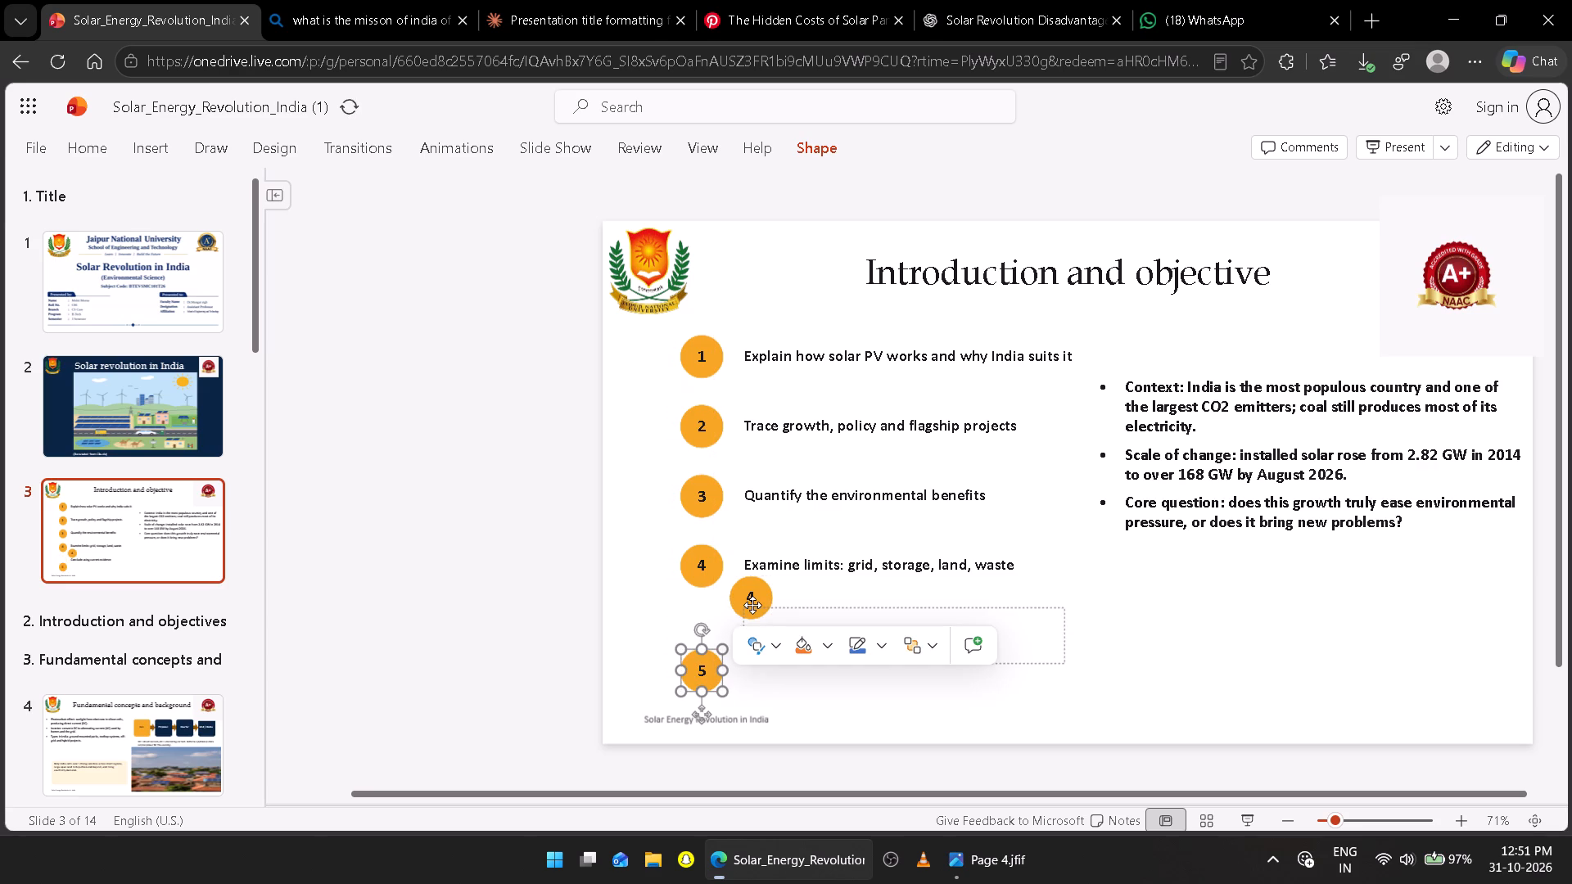
# Change the numeral in the lowest orange circle to 6.
pyautogui.click(707, 679)
pyautogui.press('BackSpace')
pyautogui.press('6')
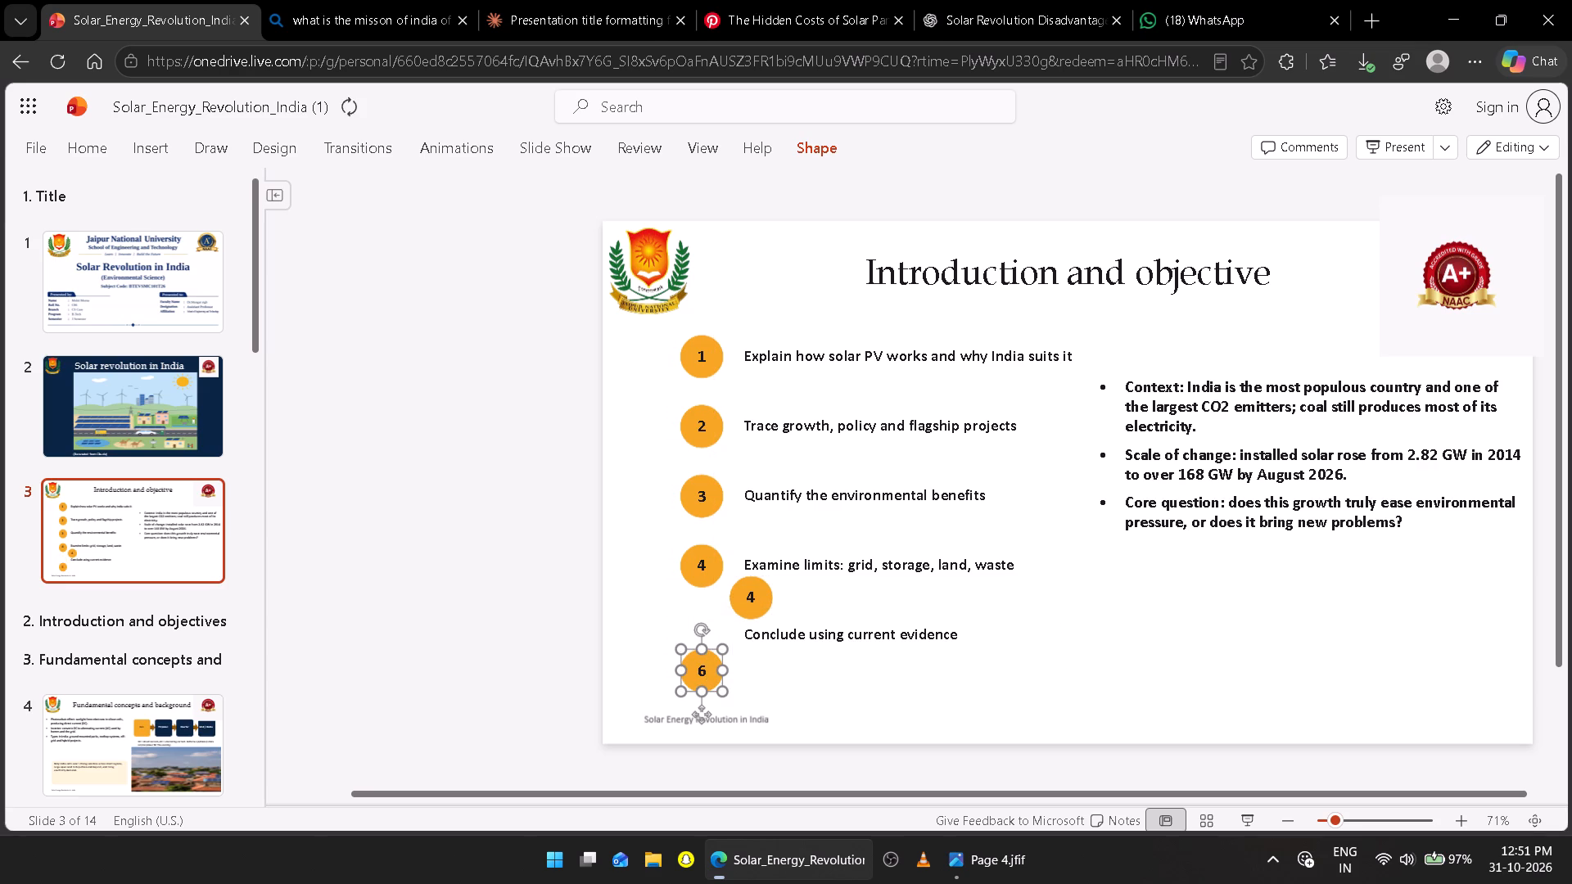
# Move the duplicated numeral into the number column between 4 and 6 and change it to 5.
pyautogui.moveTo(771, 602); pyautogui.dragTo(718, 617)
pyautogui.click(707, 617)
pyautogui.press('BackSpace')
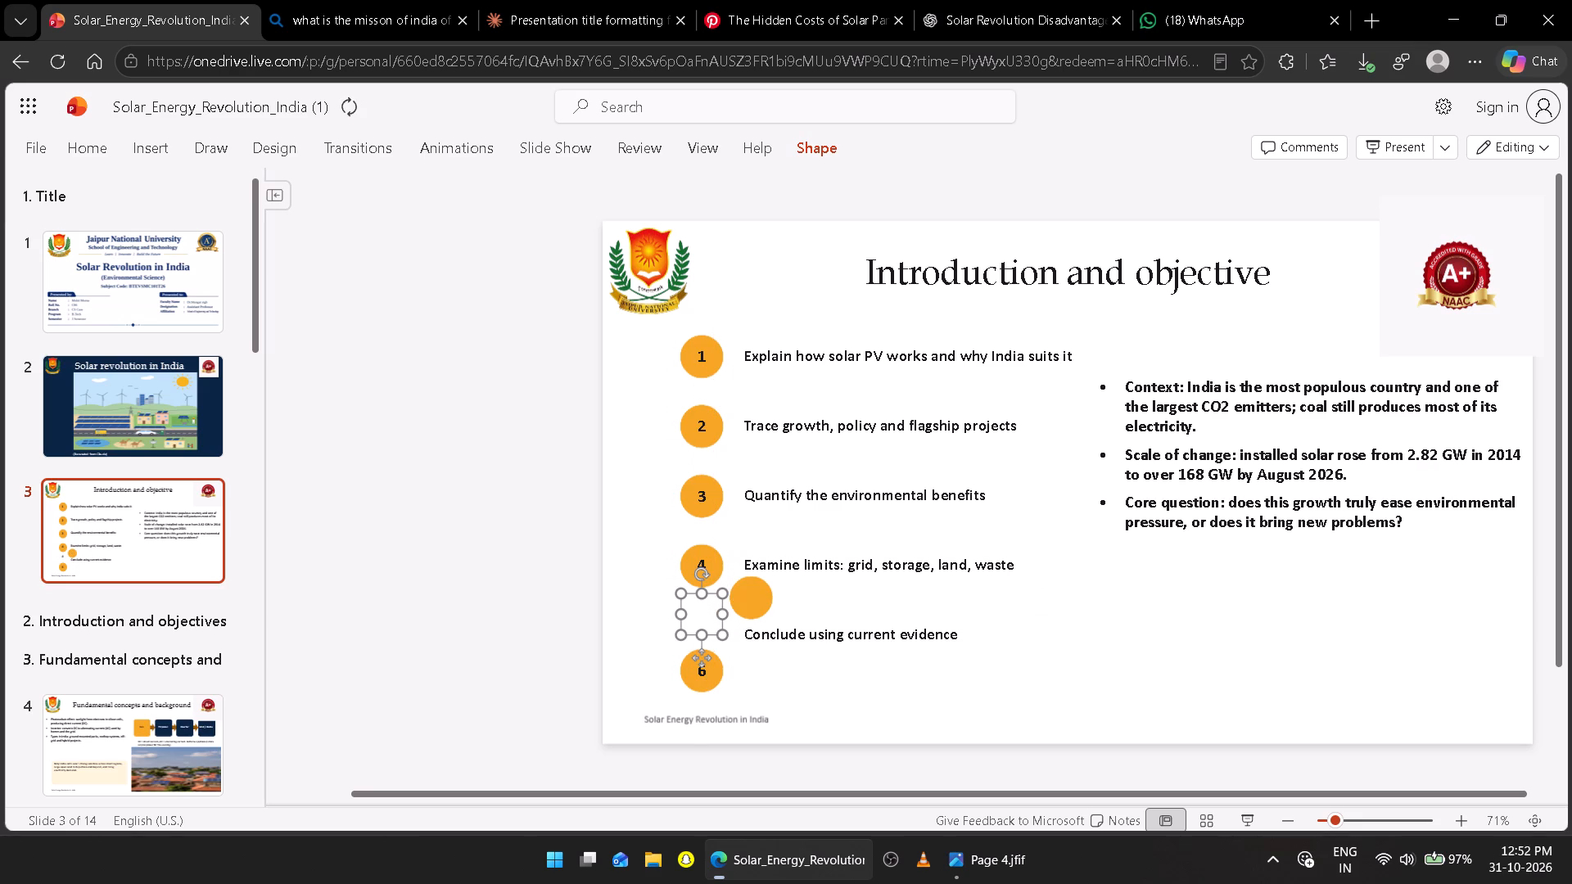
pyautogui.press('5')
# Move the text "Conclude using current evidence" down beside the number 6 circle.
pyautogui.click(765, 598)
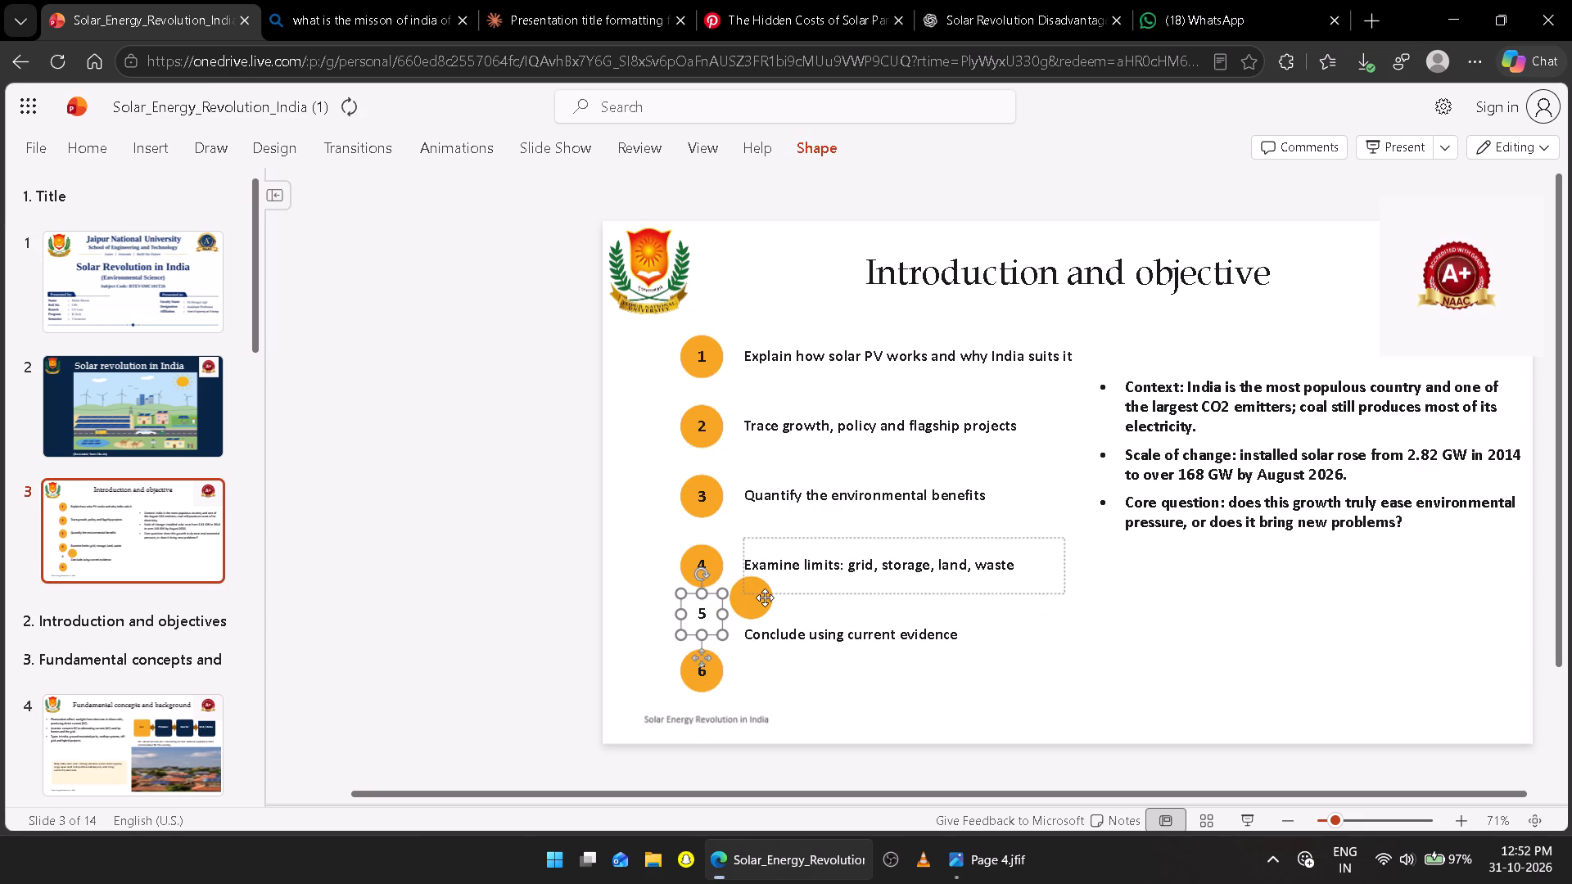
pyautogui.click(734, 610)
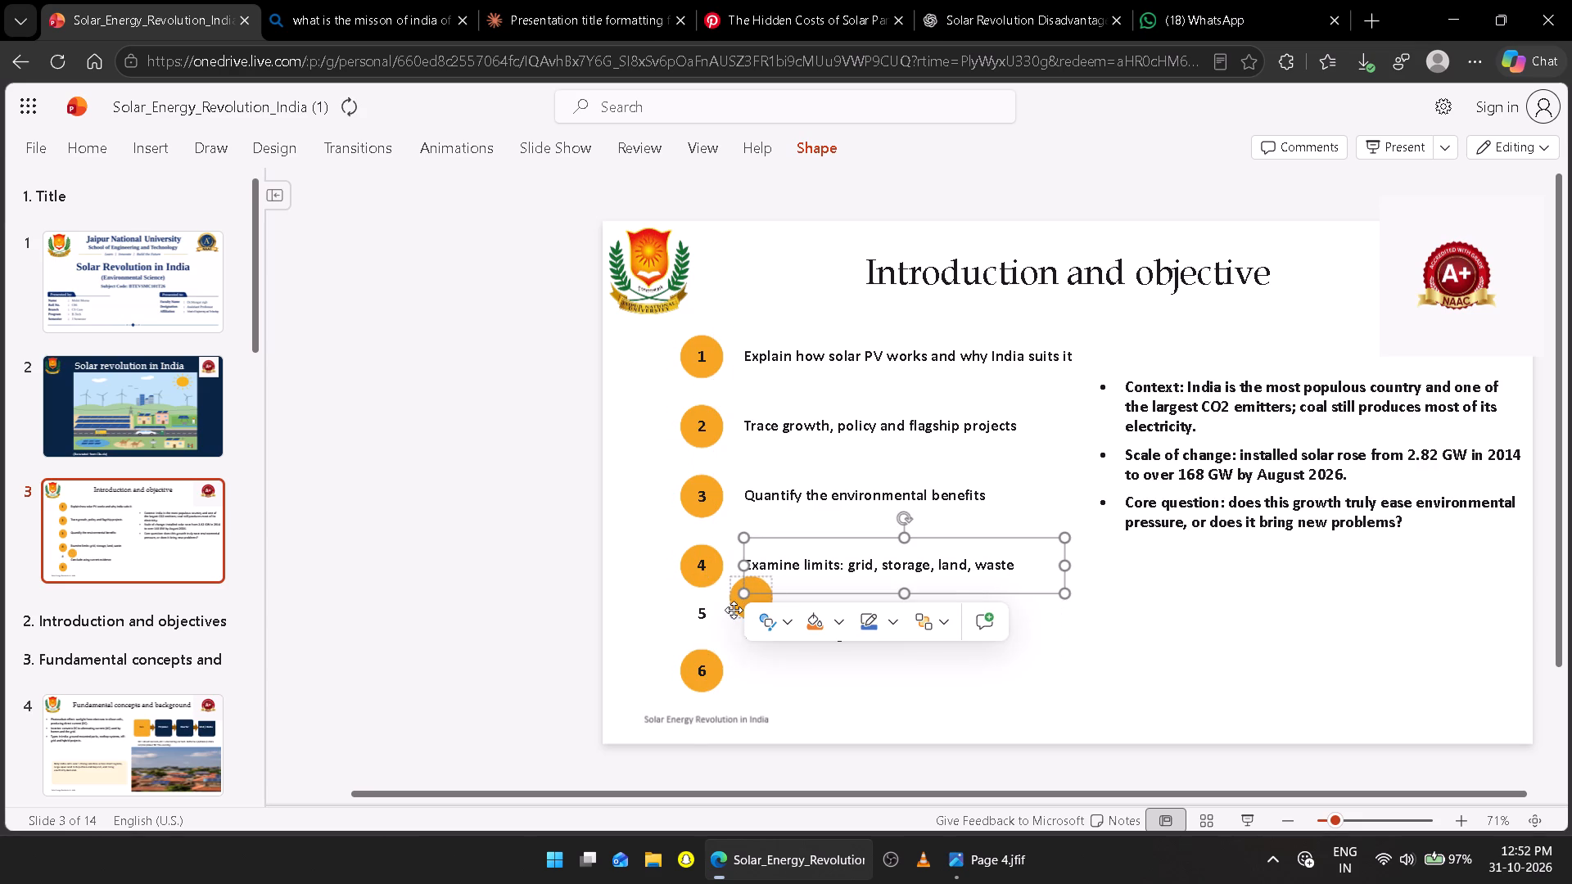
pyautogui.moveTo(766, 610); pyautogui.dragTo(721, 630)
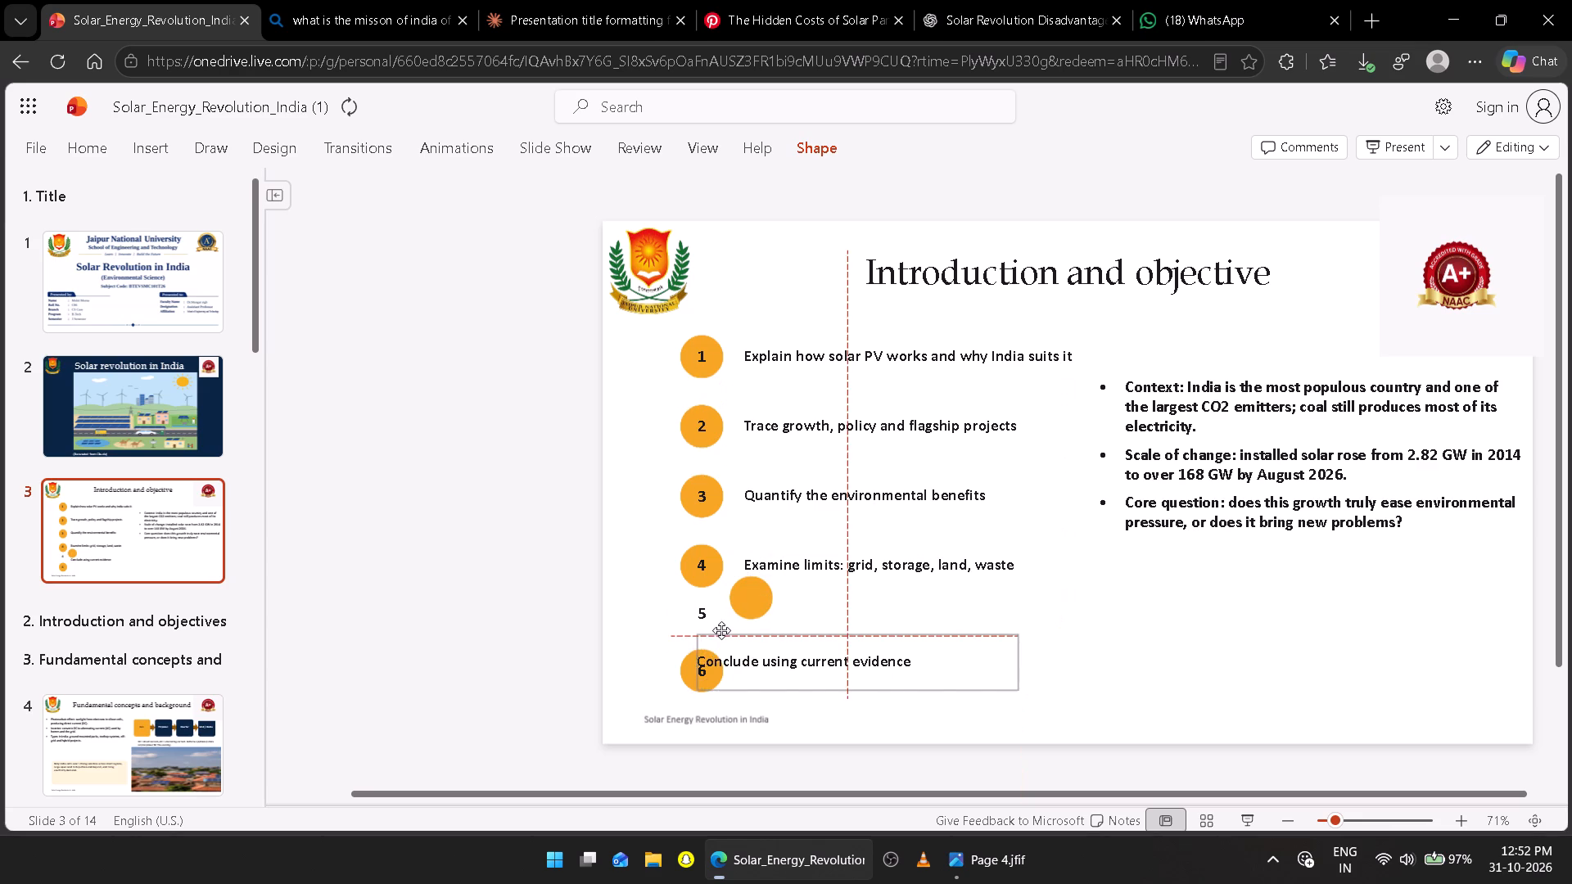
pyautogui.moveTo(721, 630); pyautogui.dragTo(757, 650)
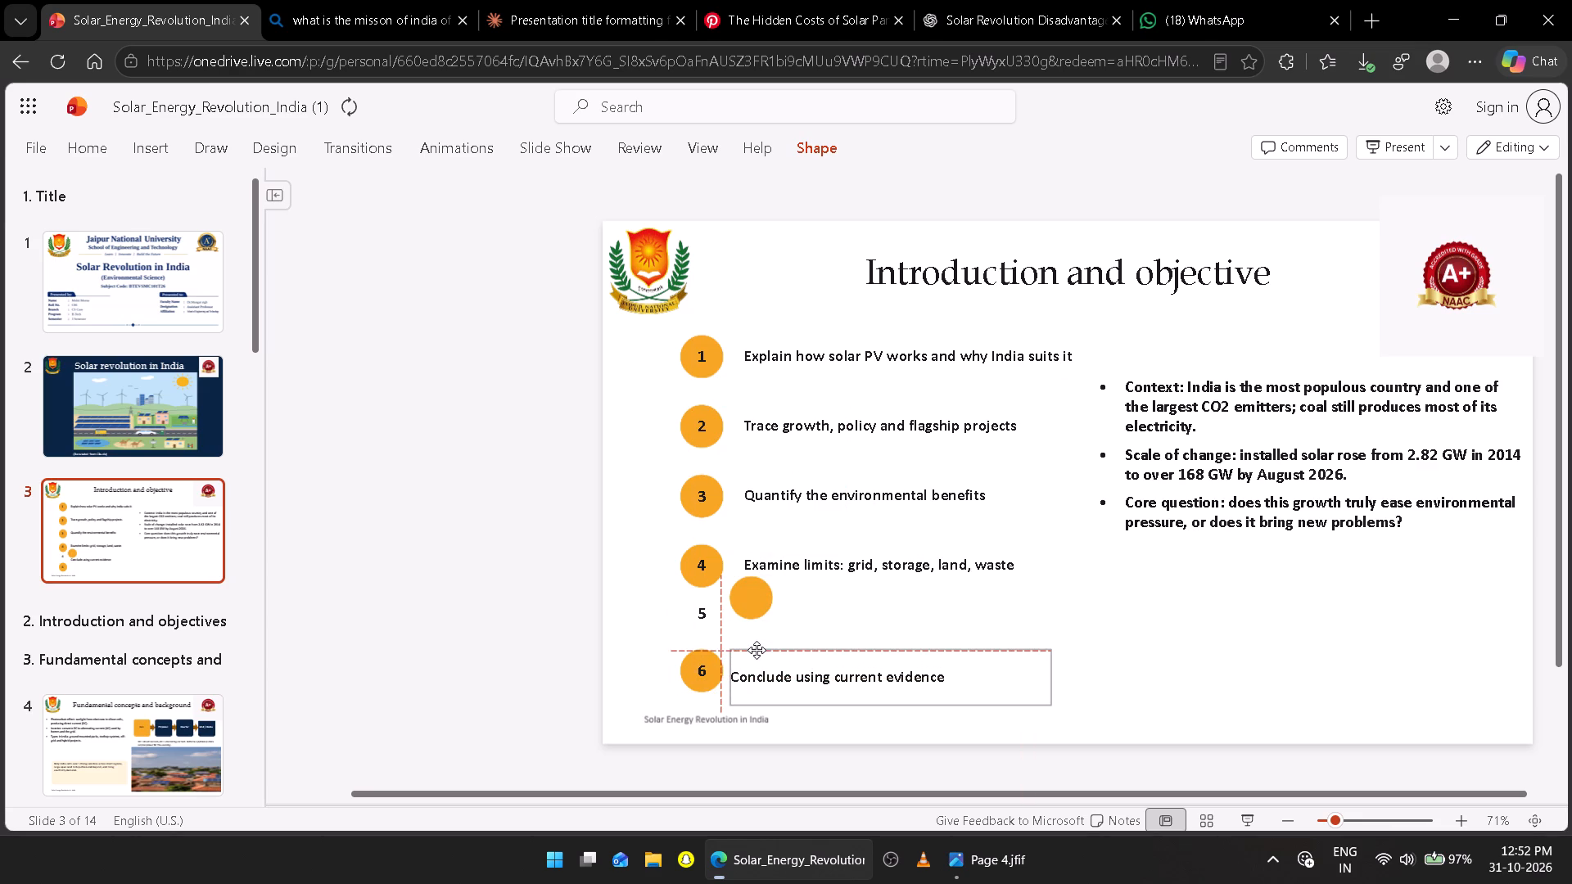
pyautogui.moveTo(757, 650); pyautogui.dragTo(757, 644)
# Move the empty duplicated orange circle behind the new numeral 5 in the number column.
pyautogui.click(752, 604)
pyautogui.moveTo(752, 604); pyautogui.dragTo(702, 620)
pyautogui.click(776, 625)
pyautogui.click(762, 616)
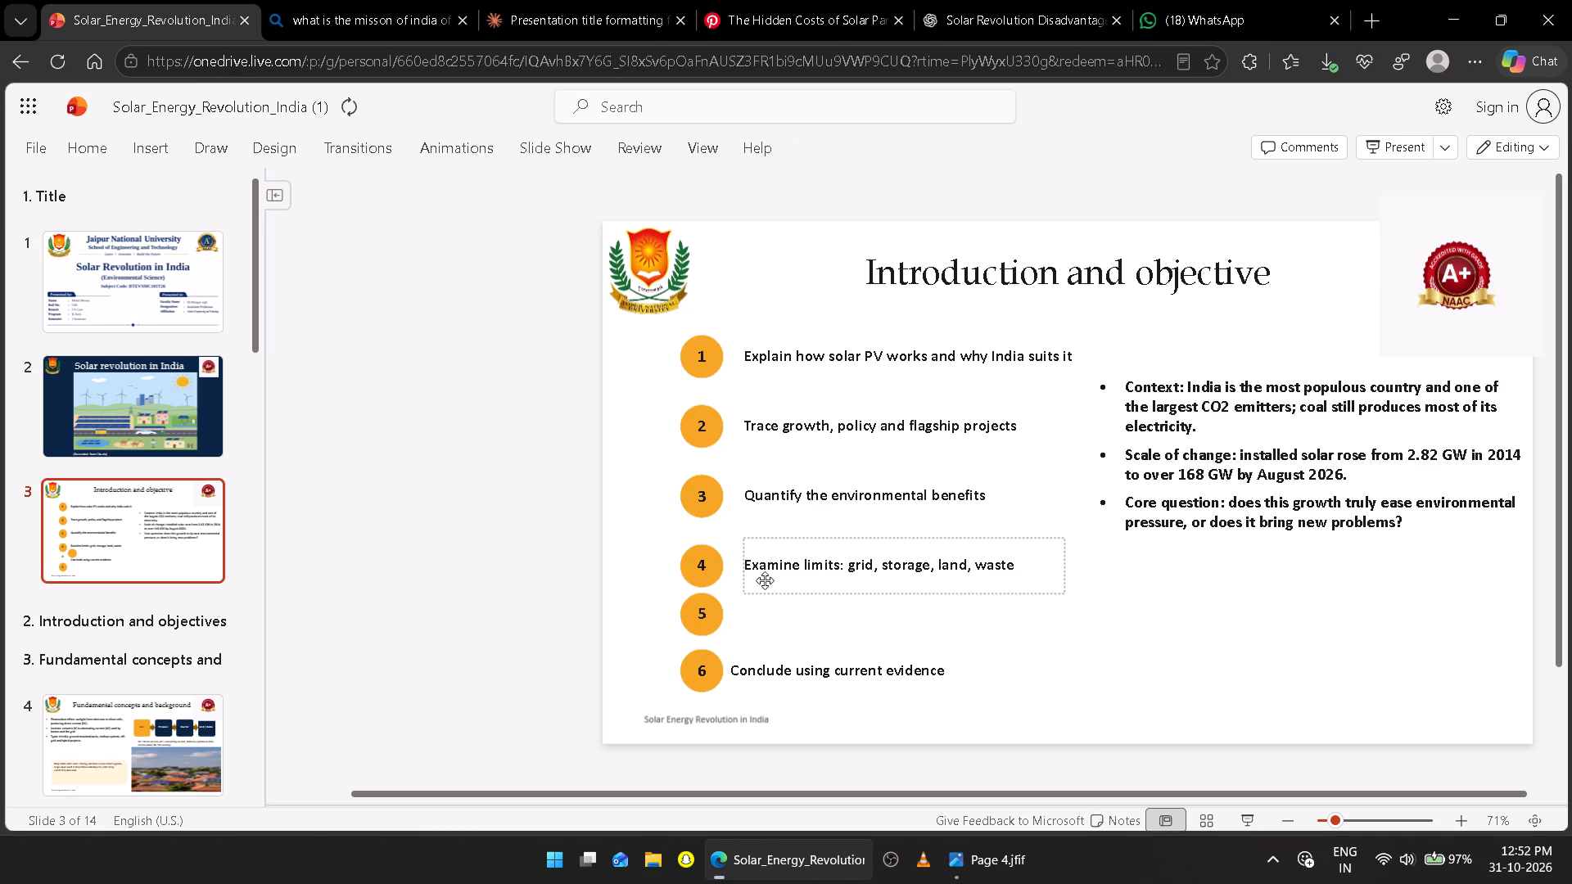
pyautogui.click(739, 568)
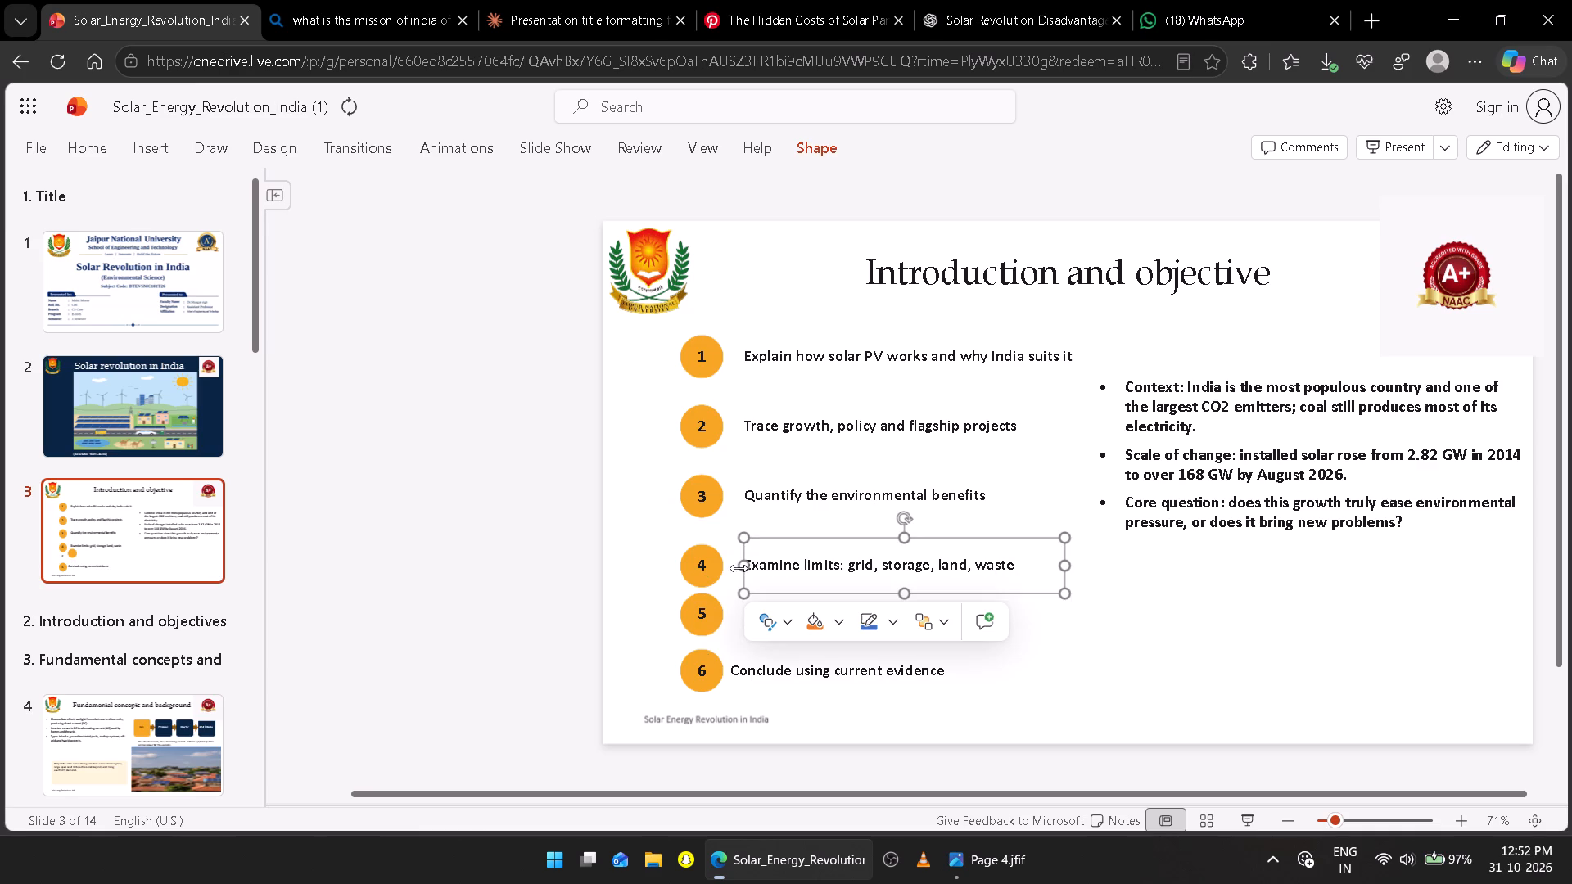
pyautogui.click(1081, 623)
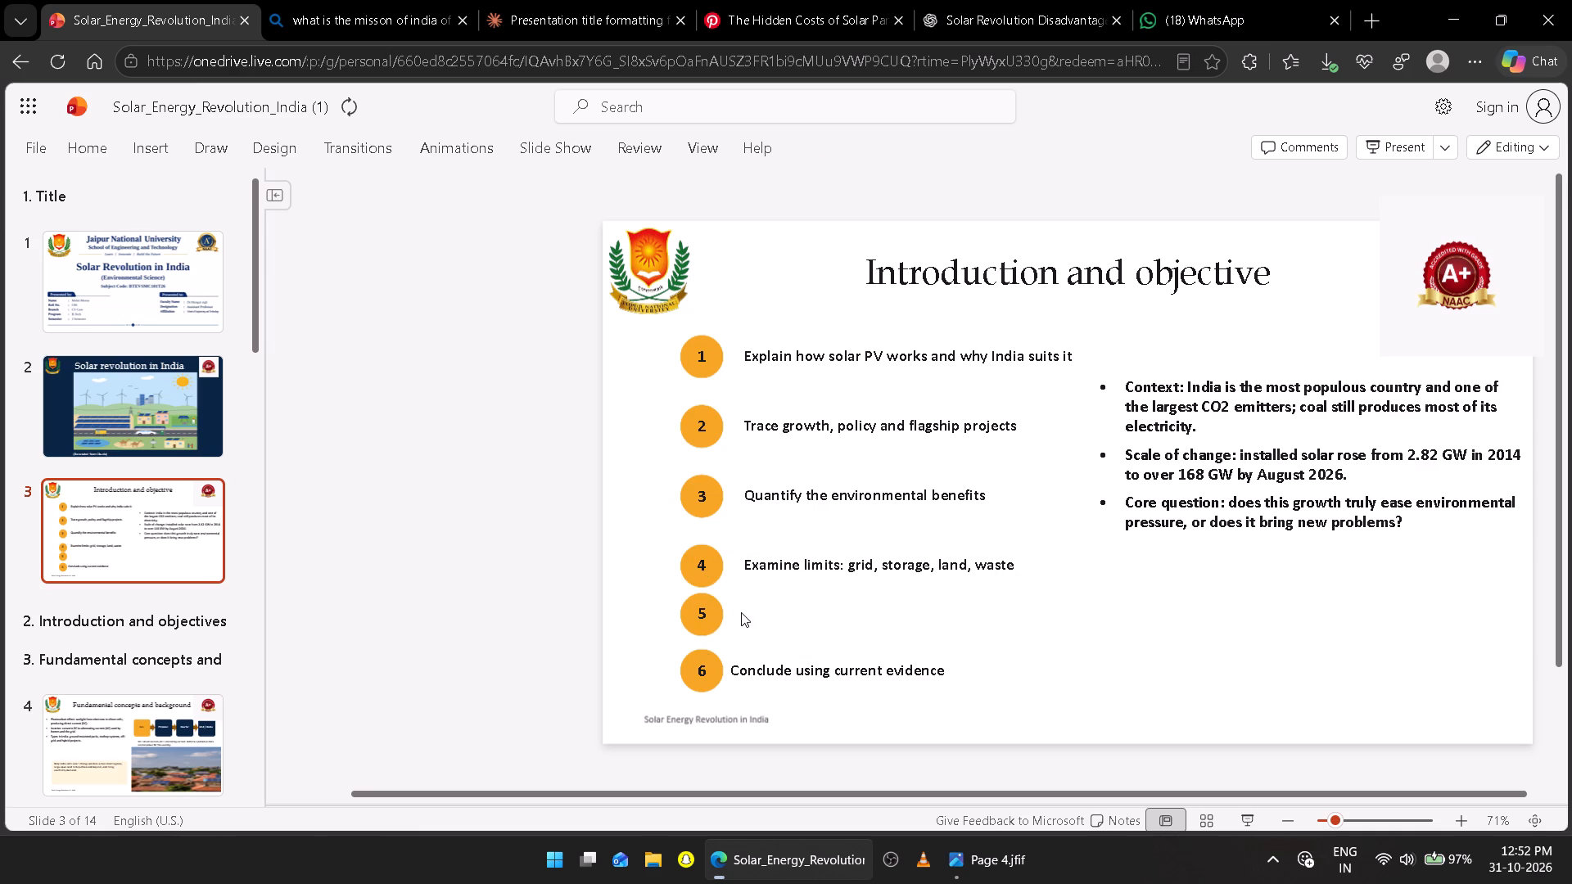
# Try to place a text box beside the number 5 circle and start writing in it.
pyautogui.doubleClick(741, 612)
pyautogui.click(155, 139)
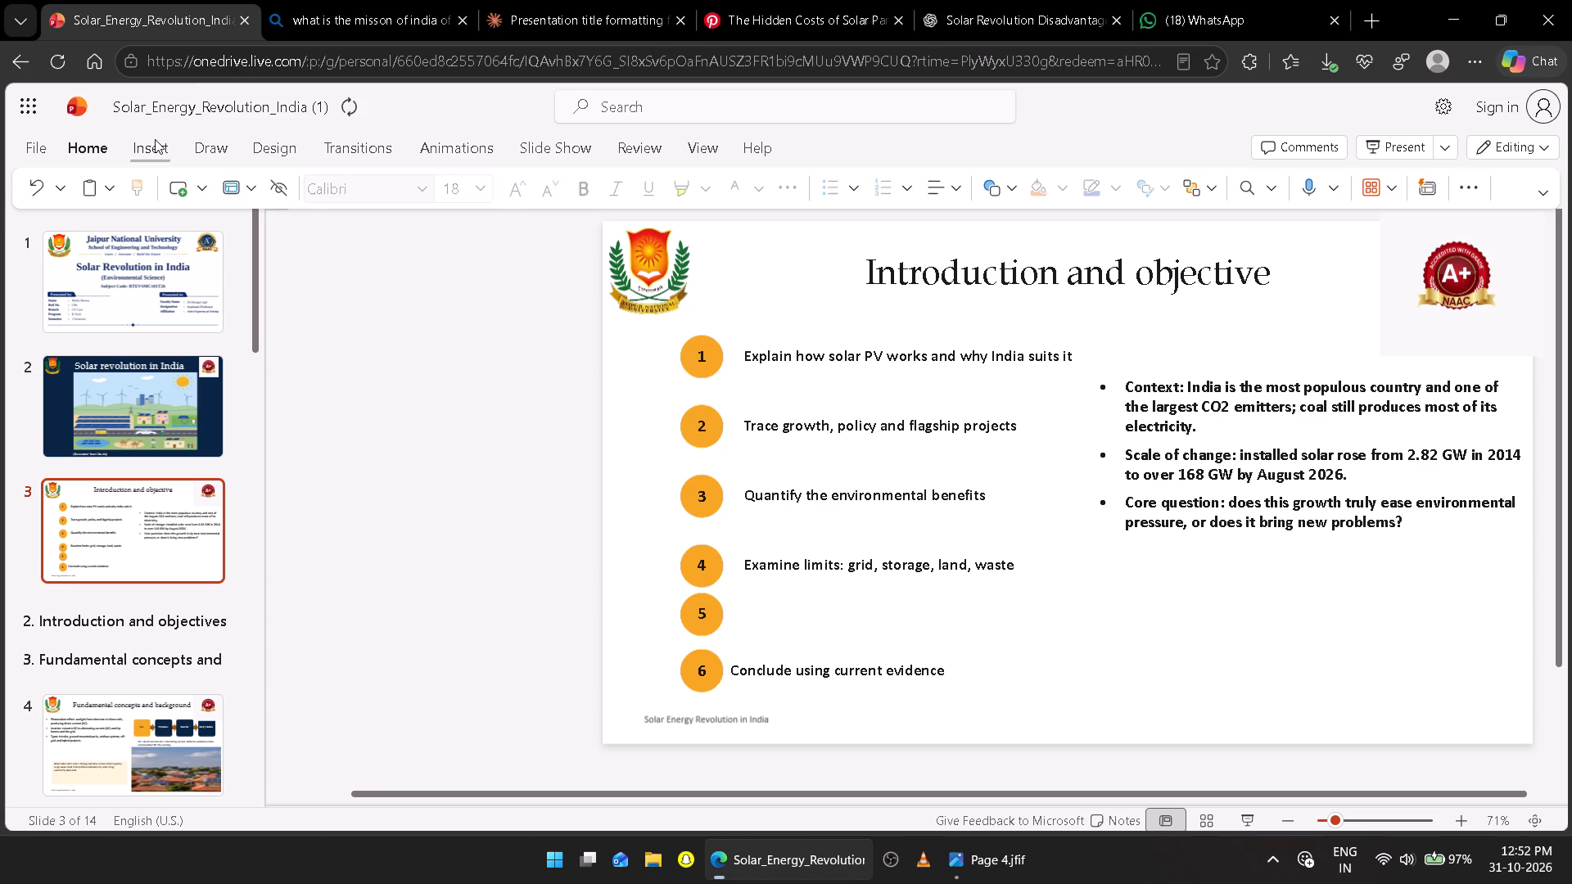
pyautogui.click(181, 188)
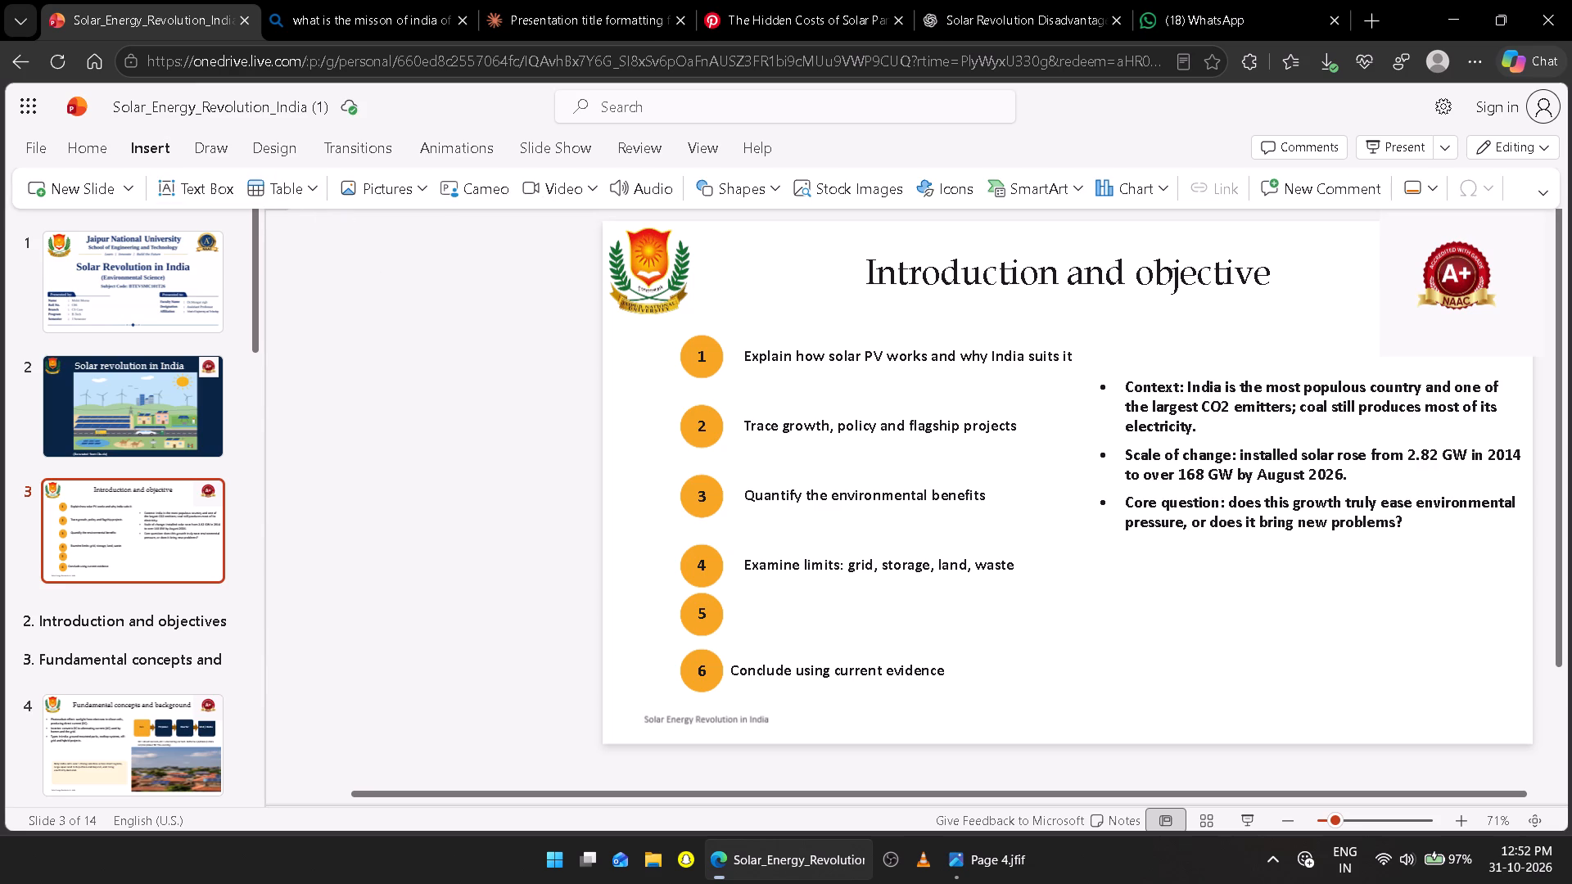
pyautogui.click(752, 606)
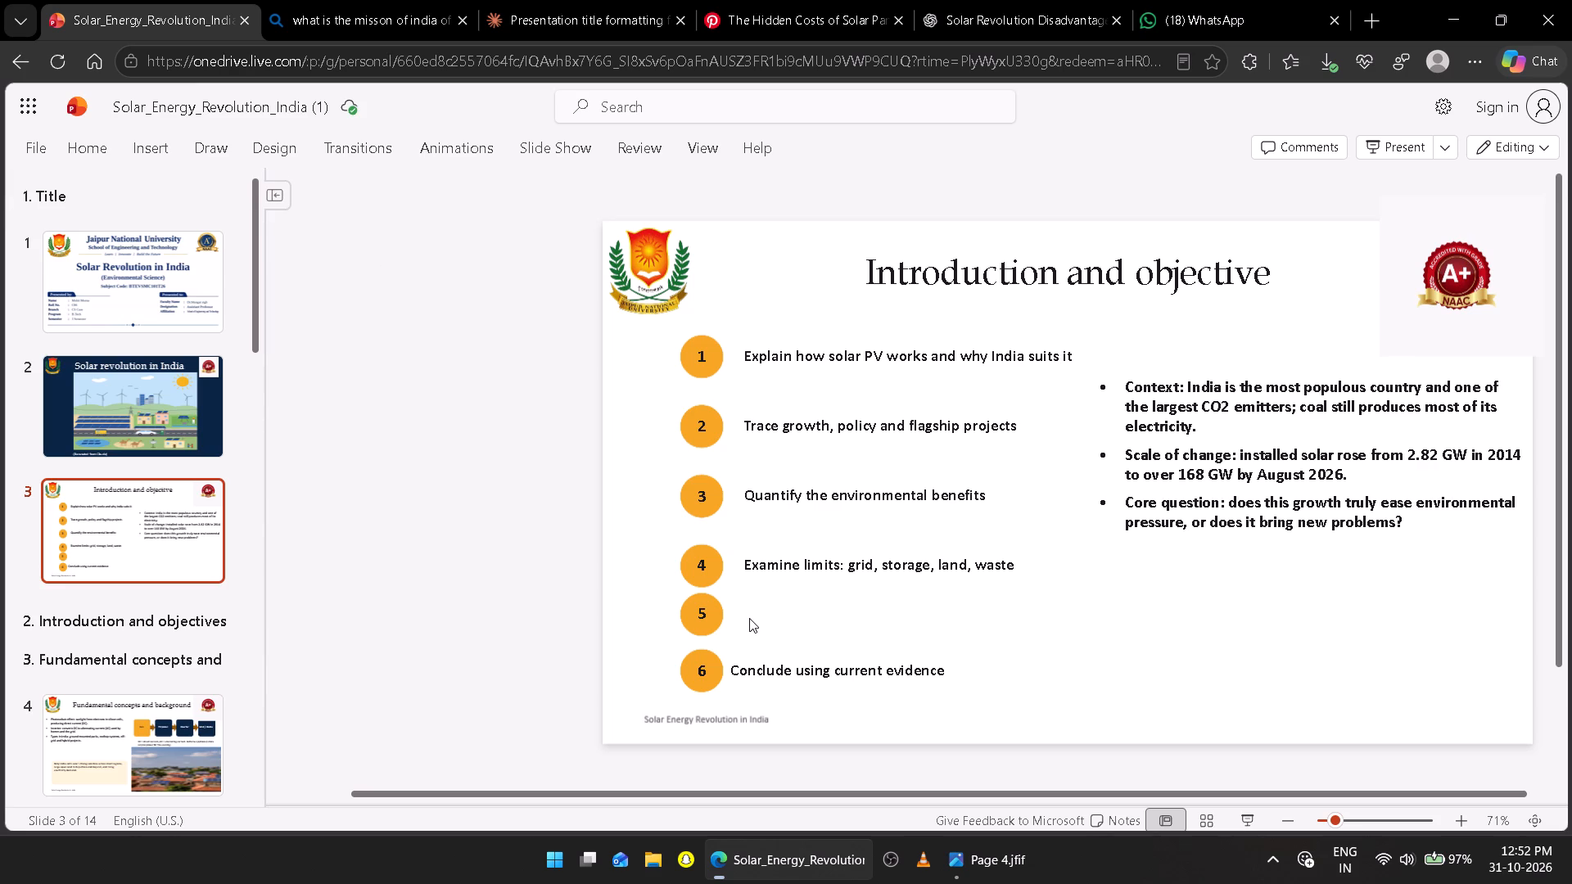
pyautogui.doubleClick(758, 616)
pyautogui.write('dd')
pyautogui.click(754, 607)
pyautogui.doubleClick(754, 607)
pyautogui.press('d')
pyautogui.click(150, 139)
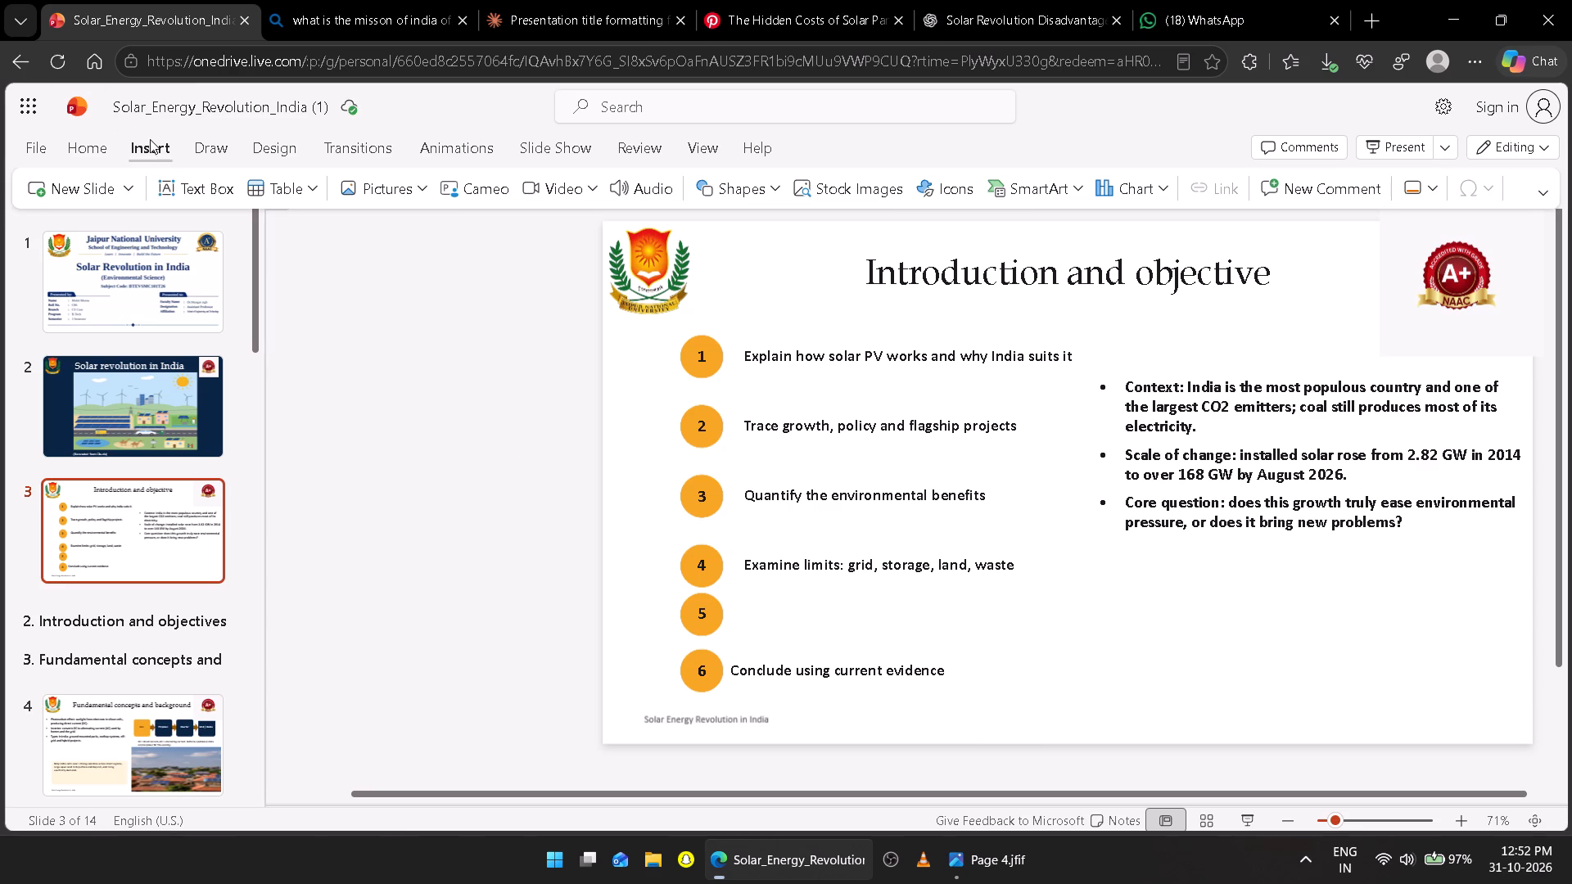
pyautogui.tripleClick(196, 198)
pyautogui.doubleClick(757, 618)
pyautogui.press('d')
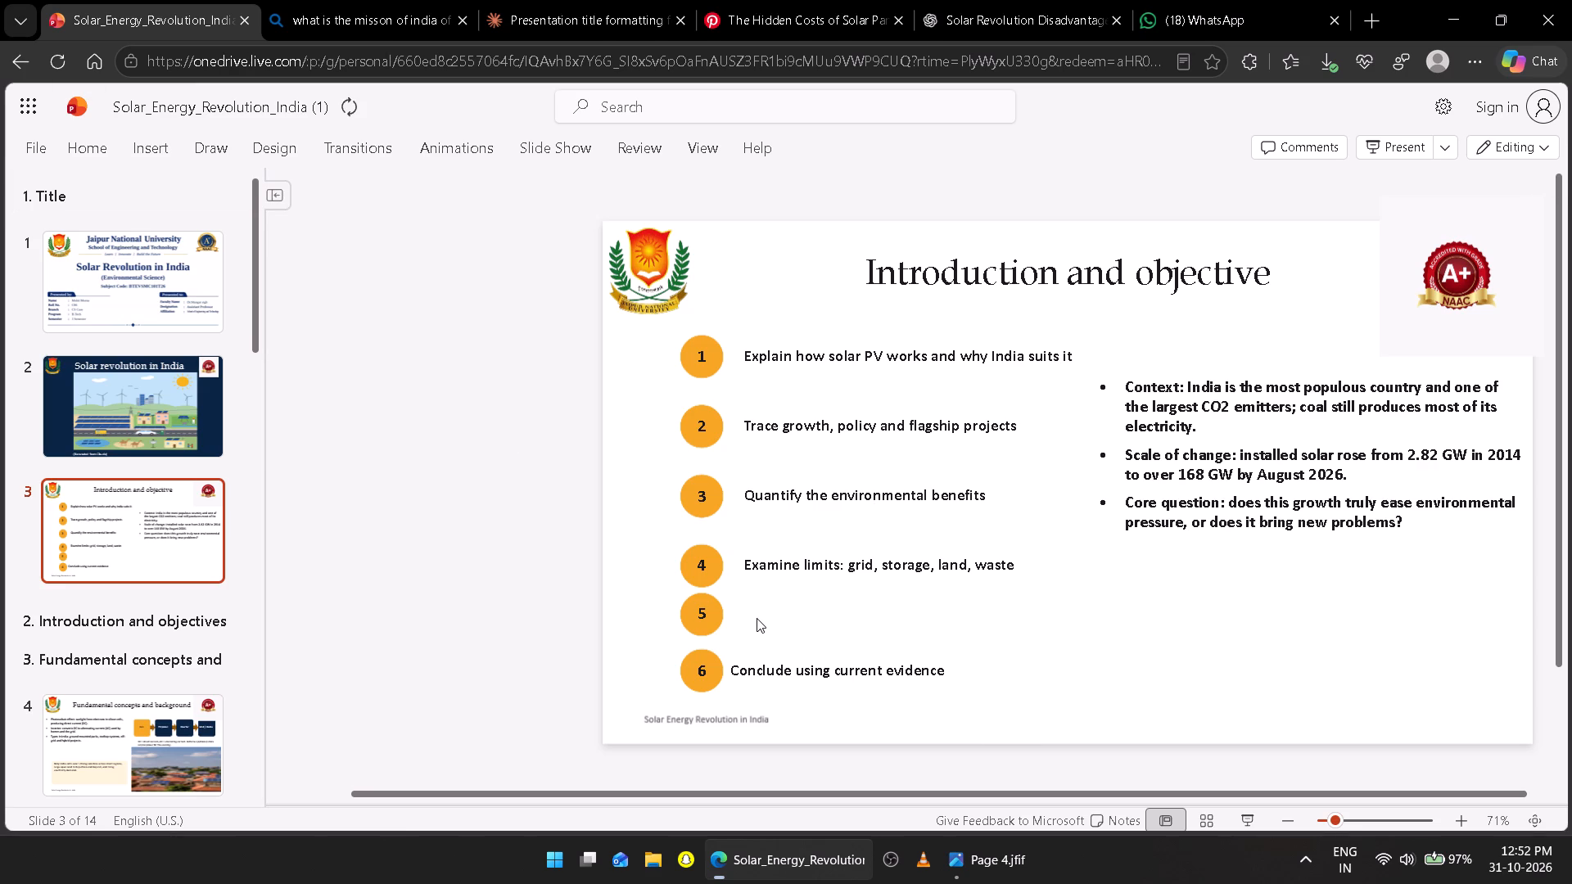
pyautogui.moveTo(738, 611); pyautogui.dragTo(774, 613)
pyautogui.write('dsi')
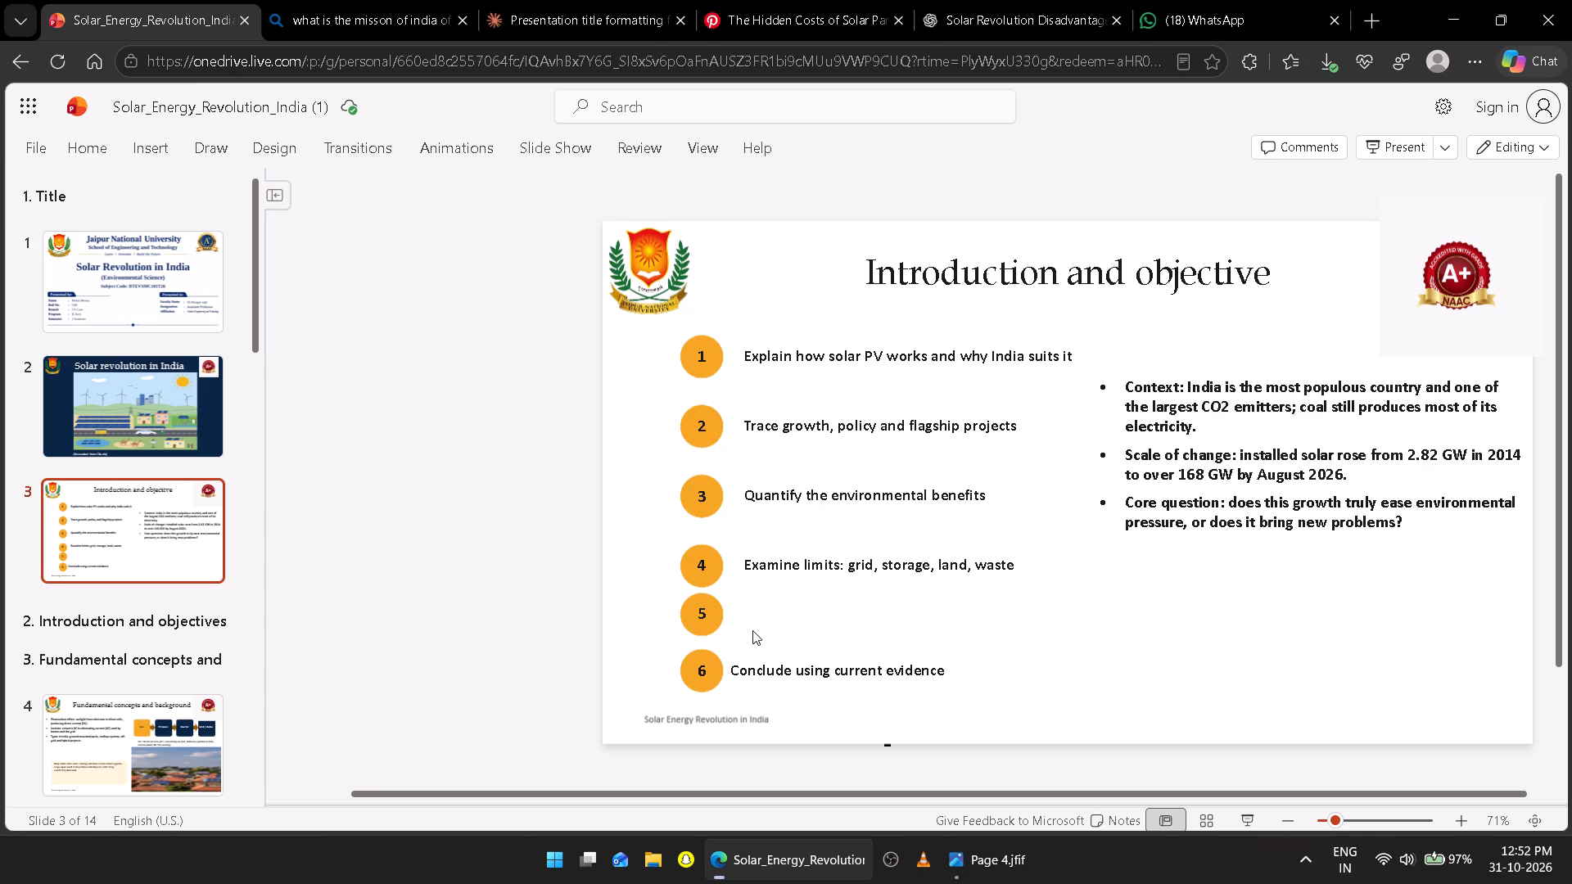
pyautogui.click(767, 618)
pyautogui.click(132, 147)
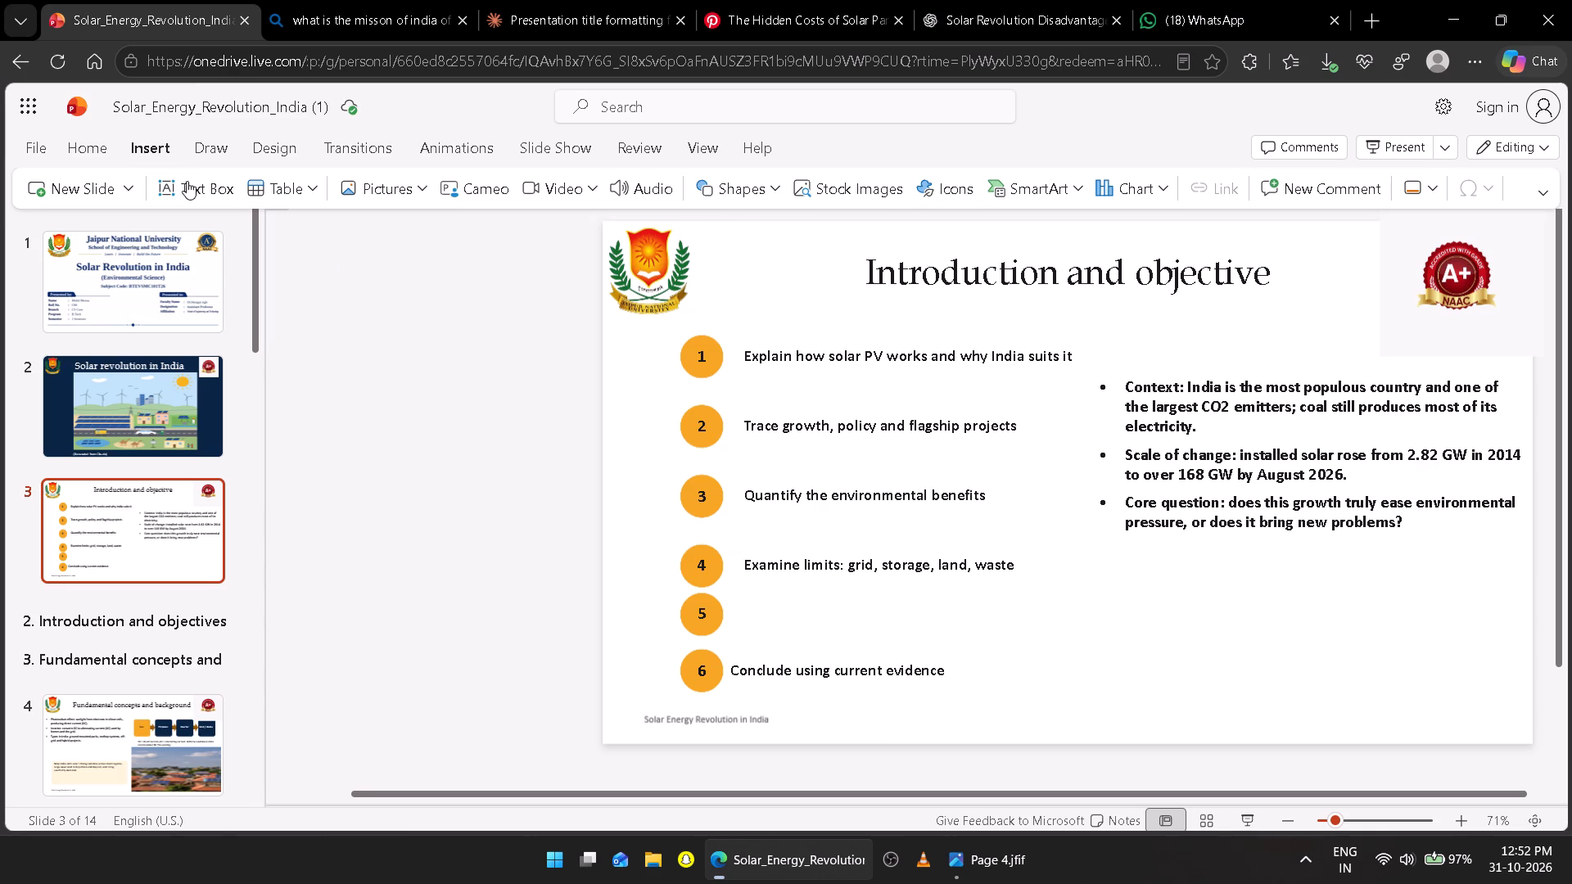
pyautogui.click(191, 185)
pyautogui.click(191, 185)
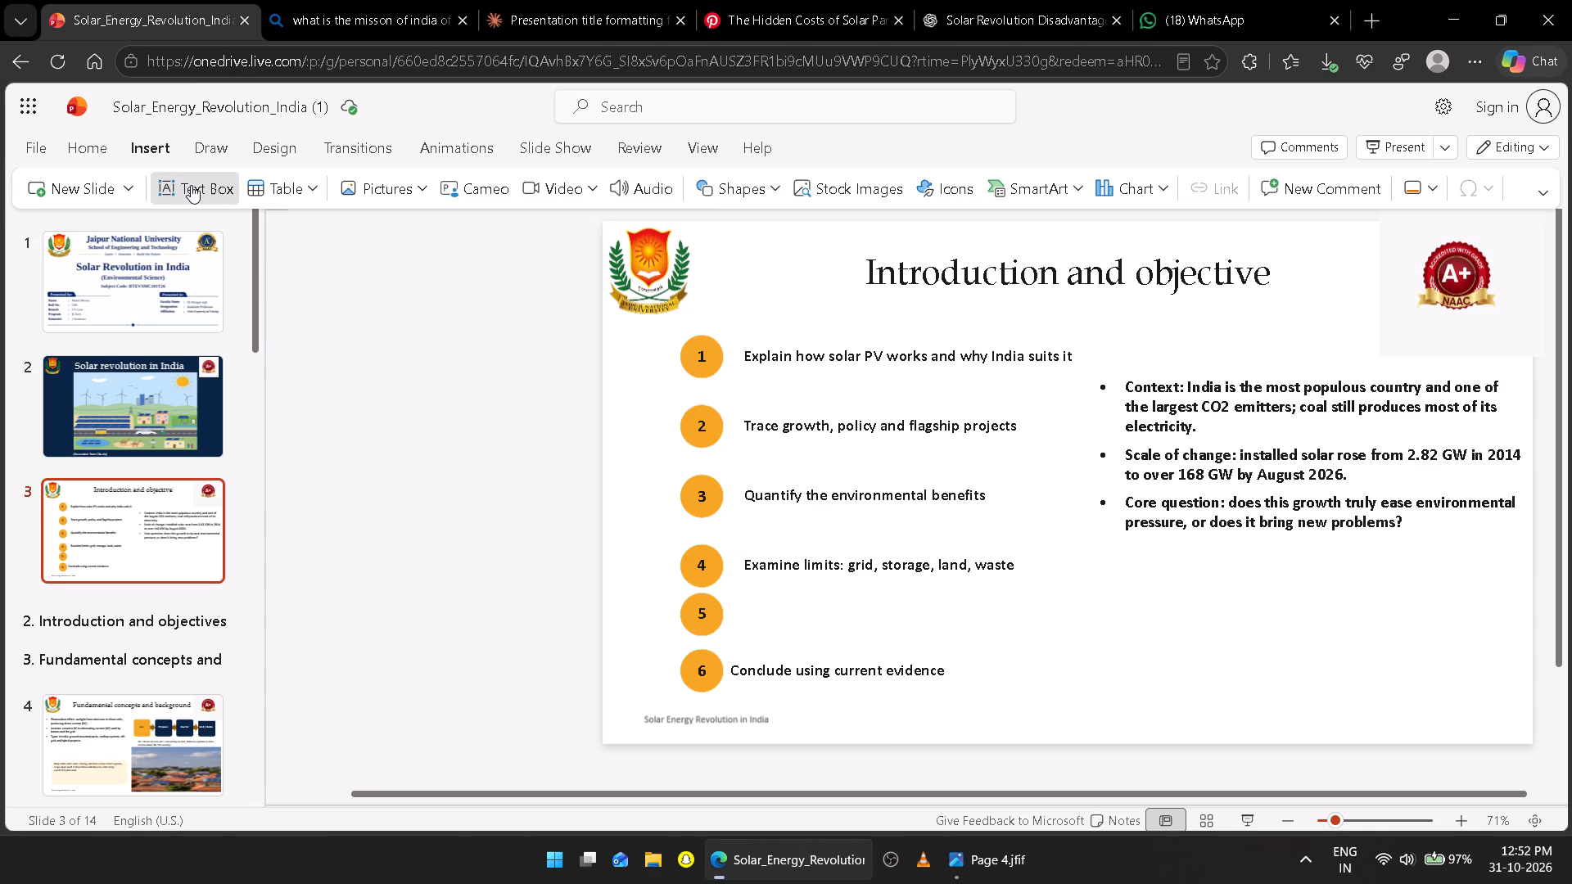
pyautogui.moveTo(752, 609); pyautogui.dragTo(883, 625)
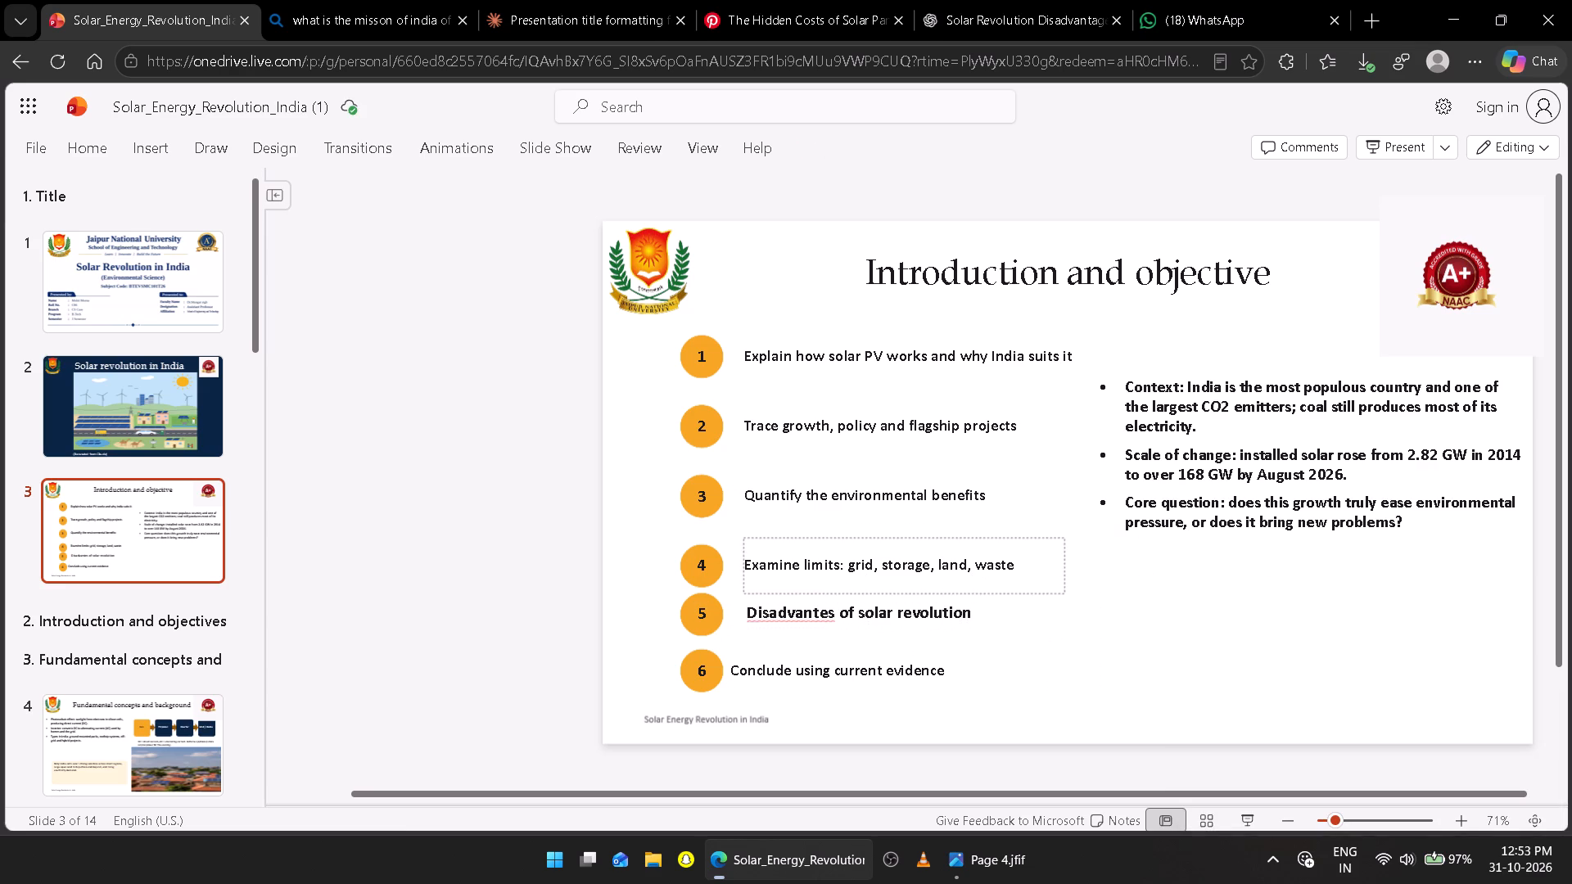
# Move the text "Examine limits: grid, storage, land, waste" closer to the number 4 circle, aligned with objective 6's text.
pyautogui.moveTo(1019, 564); pyautogui.dragTo(1013, 563)
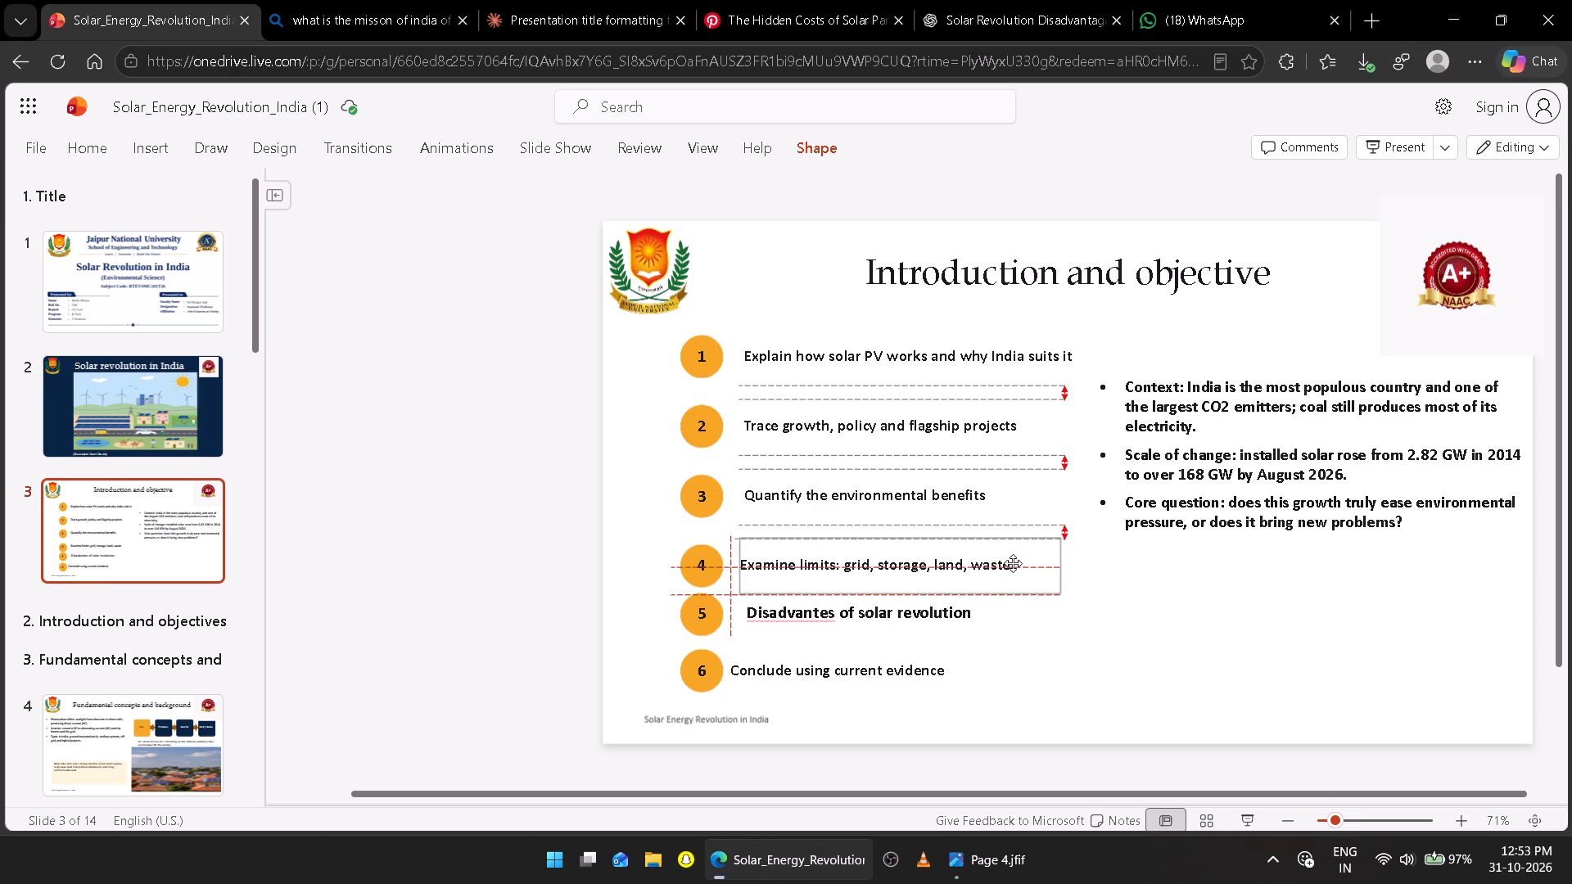
pyautogui.moveTo(1013, 563); pyautogui.dragTo(1007, 565)
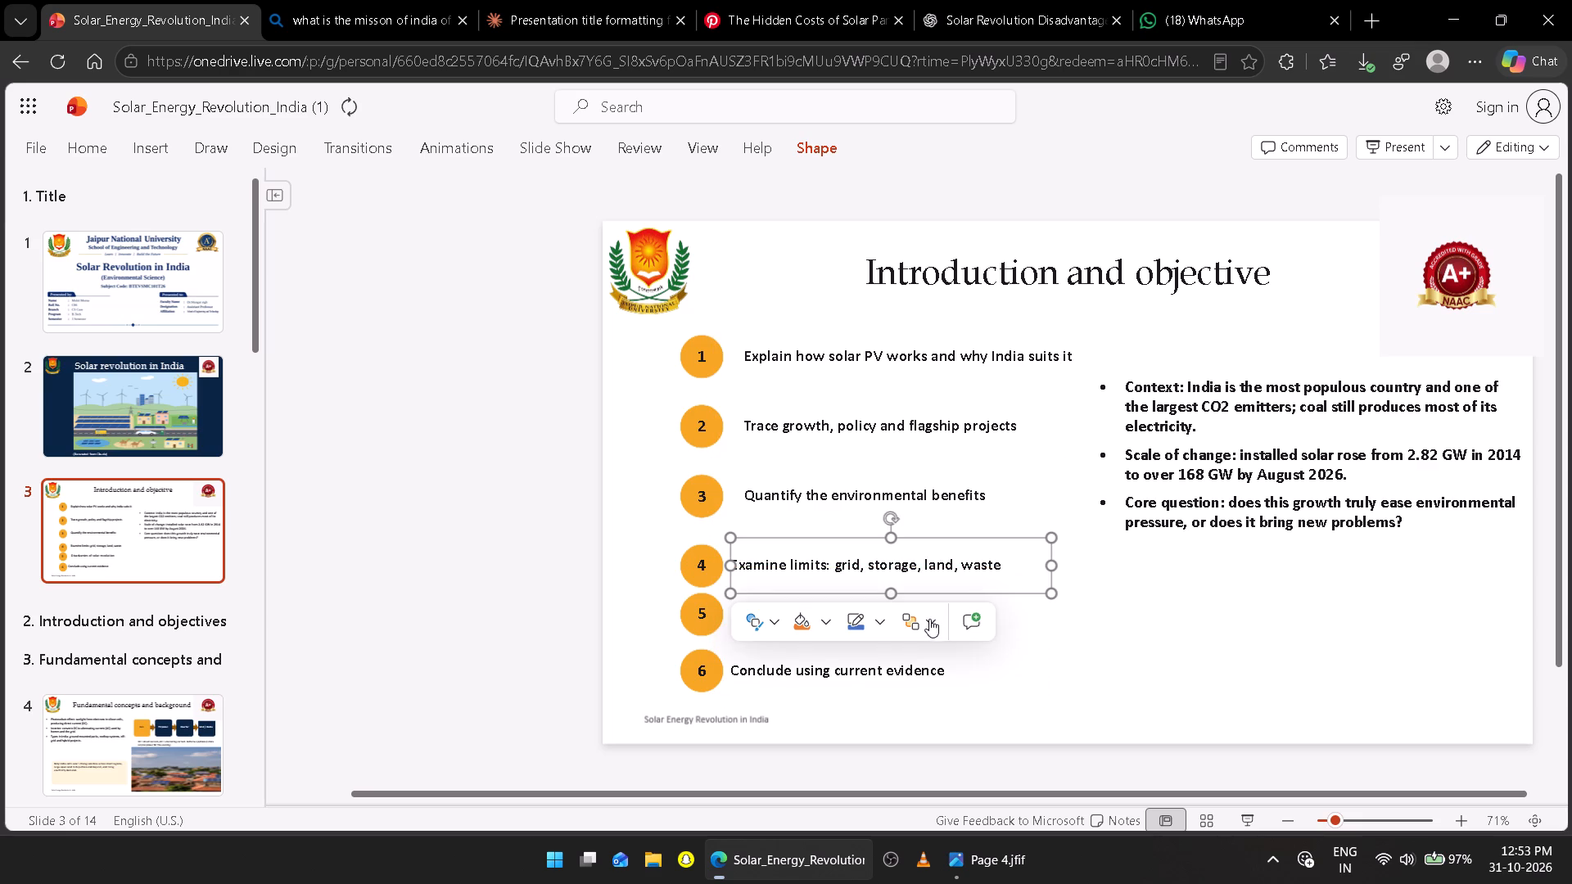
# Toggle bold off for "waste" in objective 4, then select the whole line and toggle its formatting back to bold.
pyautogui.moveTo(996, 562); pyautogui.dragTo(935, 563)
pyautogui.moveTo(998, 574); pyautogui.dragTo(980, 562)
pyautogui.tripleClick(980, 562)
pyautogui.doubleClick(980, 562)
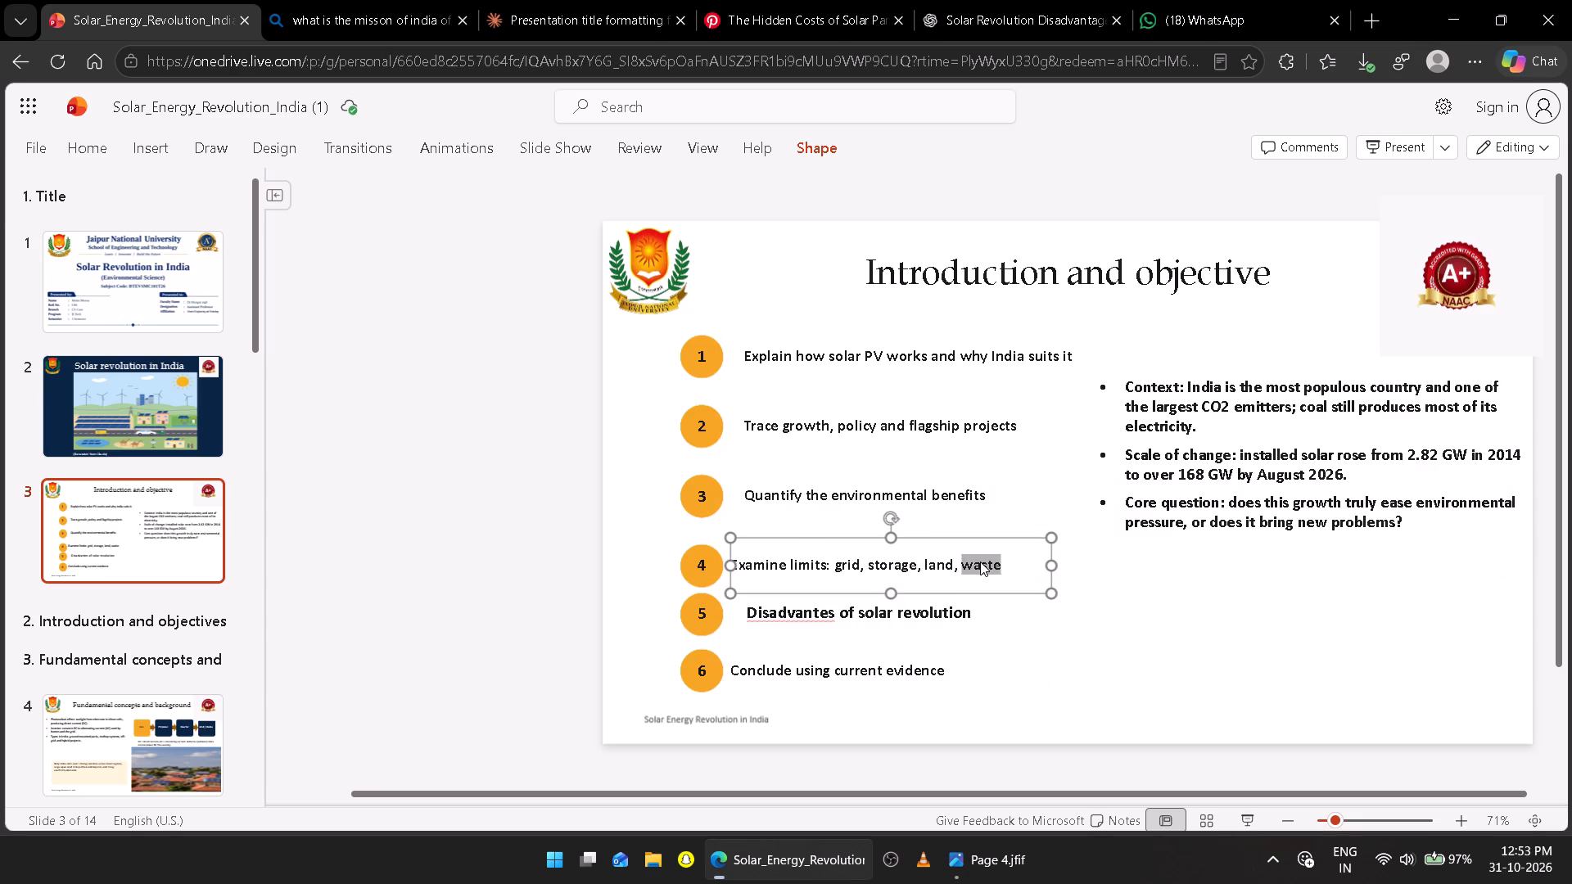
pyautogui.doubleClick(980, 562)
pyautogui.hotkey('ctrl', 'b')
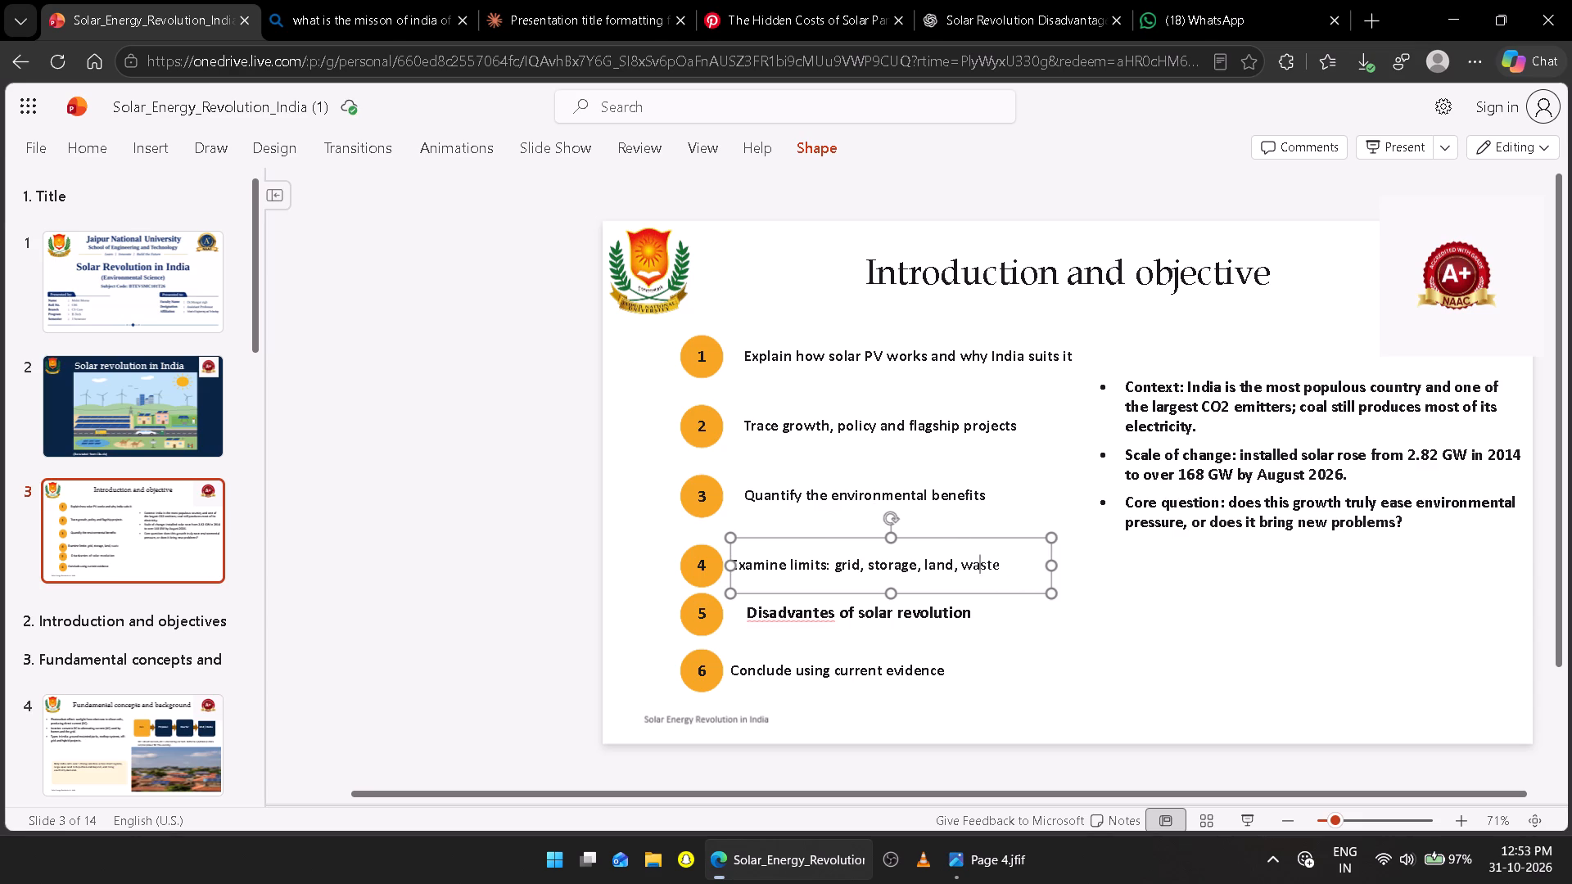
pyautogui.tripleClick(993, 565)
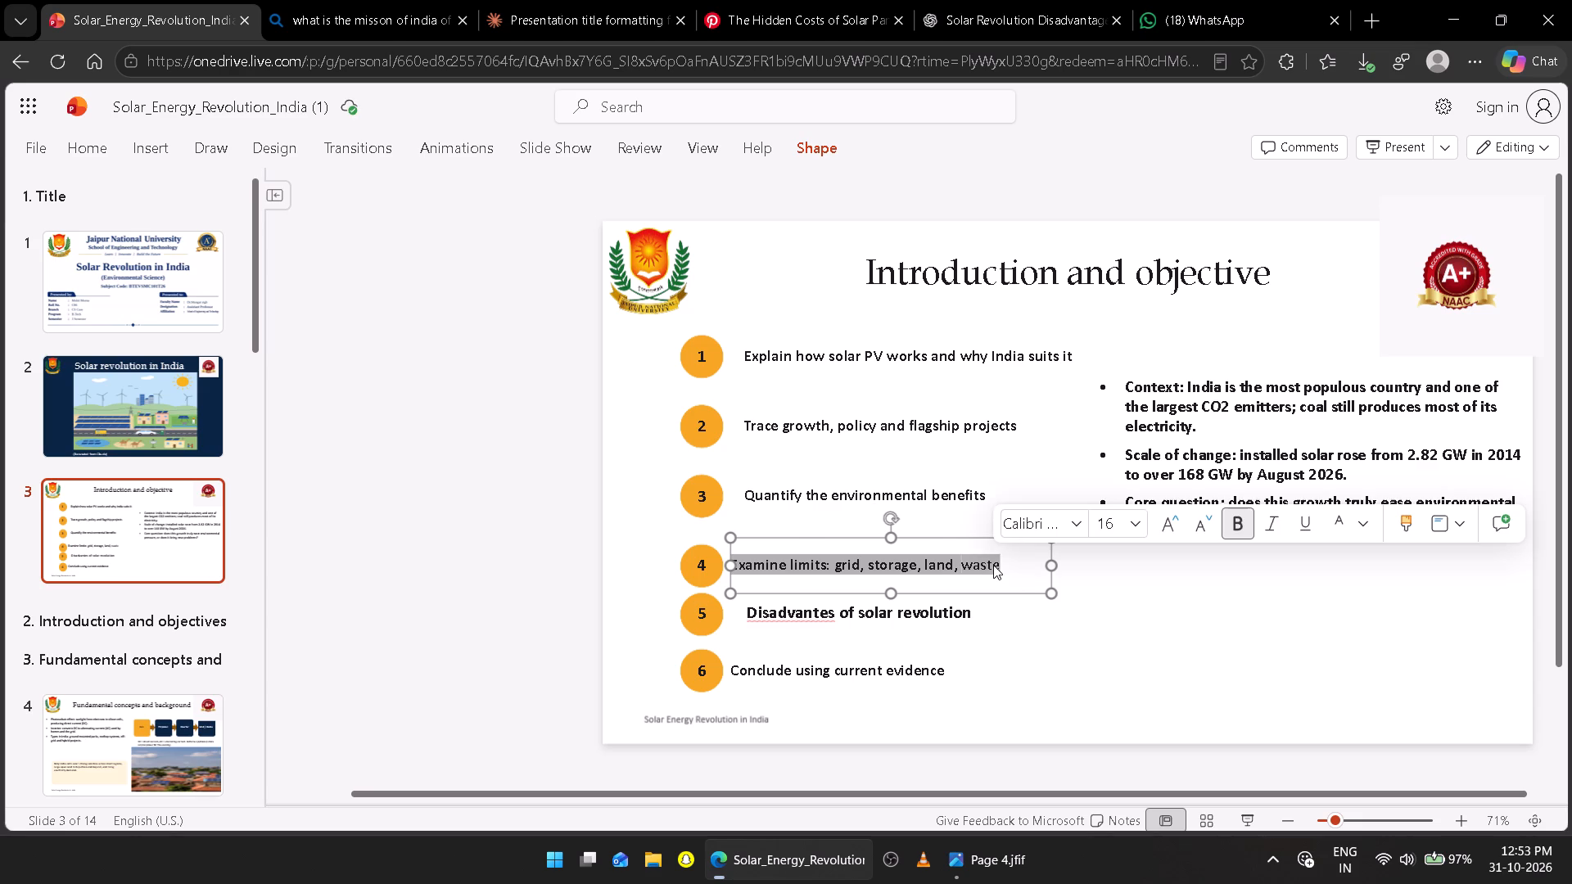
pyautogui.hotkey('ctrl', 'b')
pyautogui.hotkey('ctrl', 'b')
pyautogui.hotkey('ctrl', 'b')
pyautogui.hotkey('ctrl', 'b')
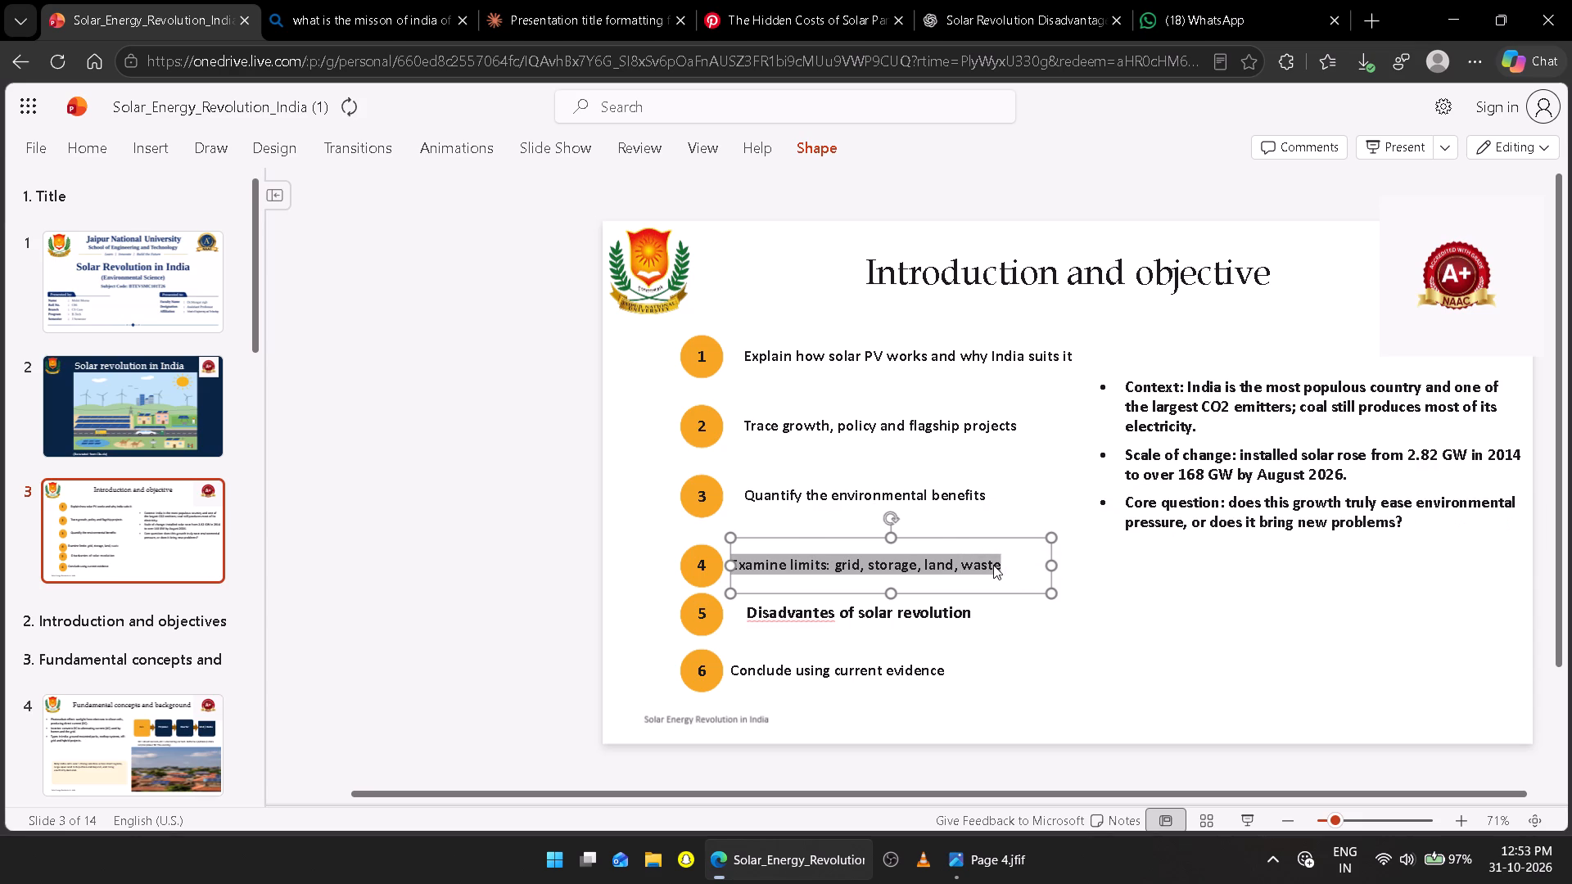
# Move the objective 5 text "Disadvantes of solar revolution" slightly closer to its number circle.
pyautogui.click(933, 630)
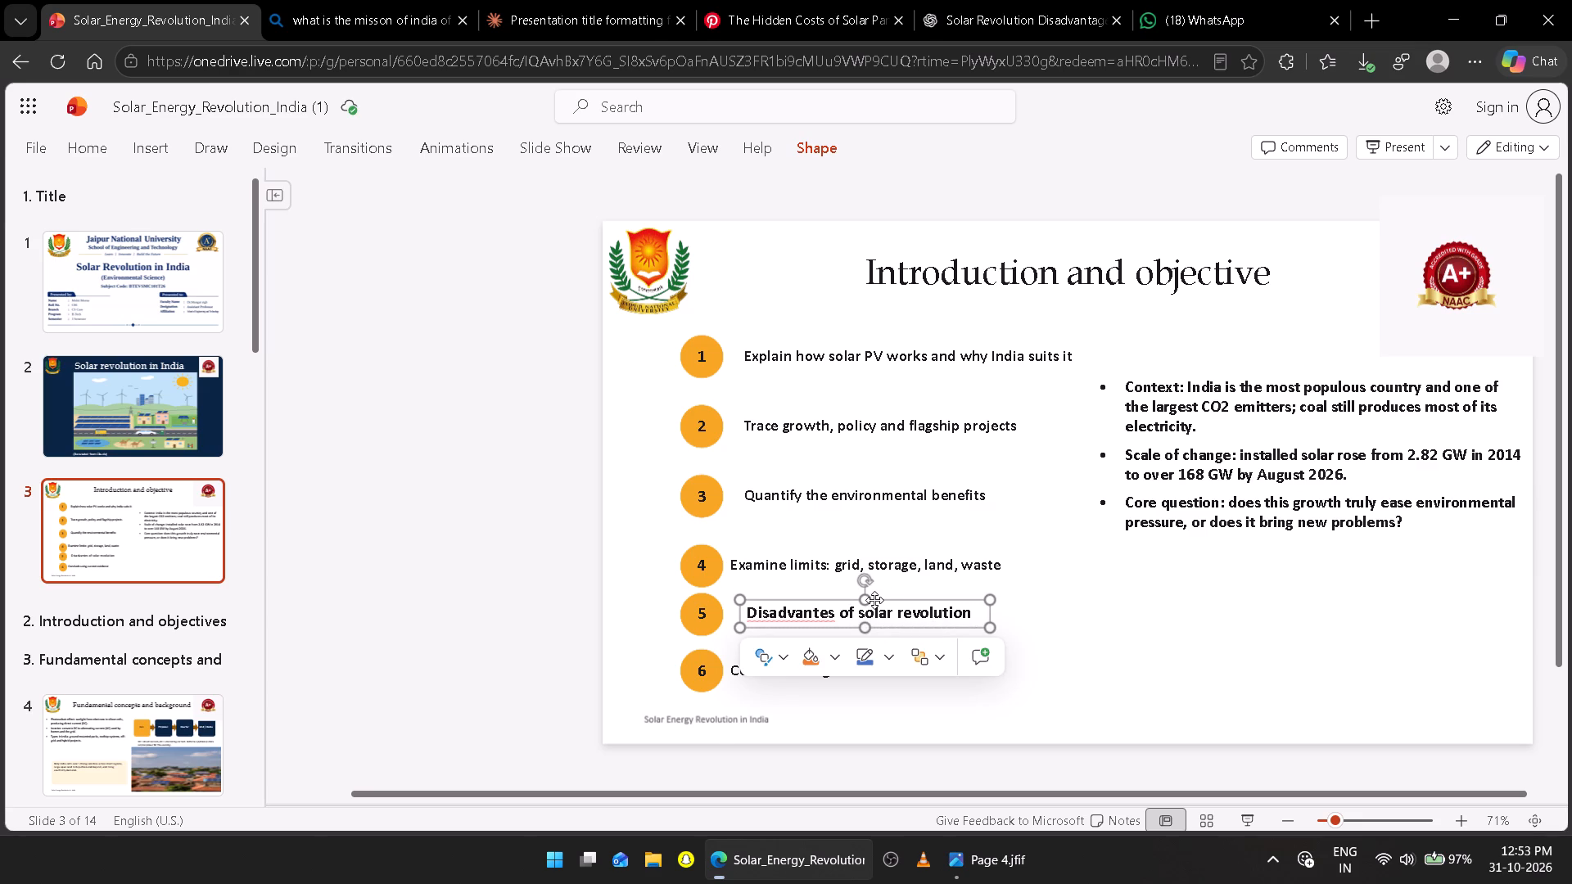
pyautogui.moveTo(874, 600); pyautogui.dragTo(866, 600)
pyautogui.click(1174, 601)
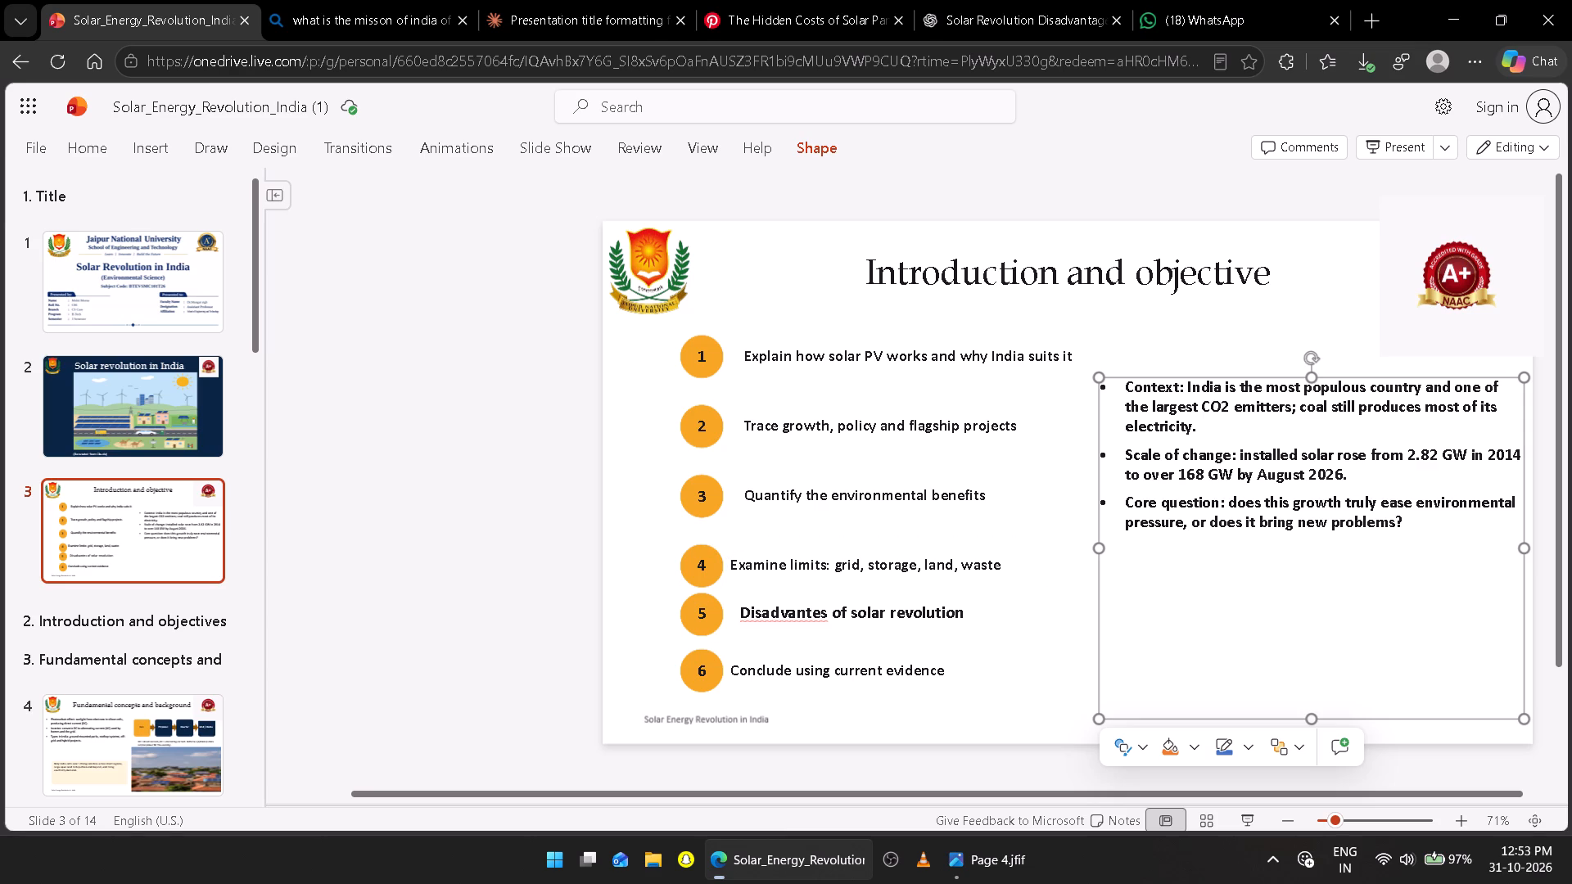
# Move the objective 4 text "Examine limits: grid, storage, land, waste" slightly up, away from objective 5.
pyautogui.click(860, 547)
pyautogui.moveTo(860, 547); pyautogui.dragTo(860, 544)
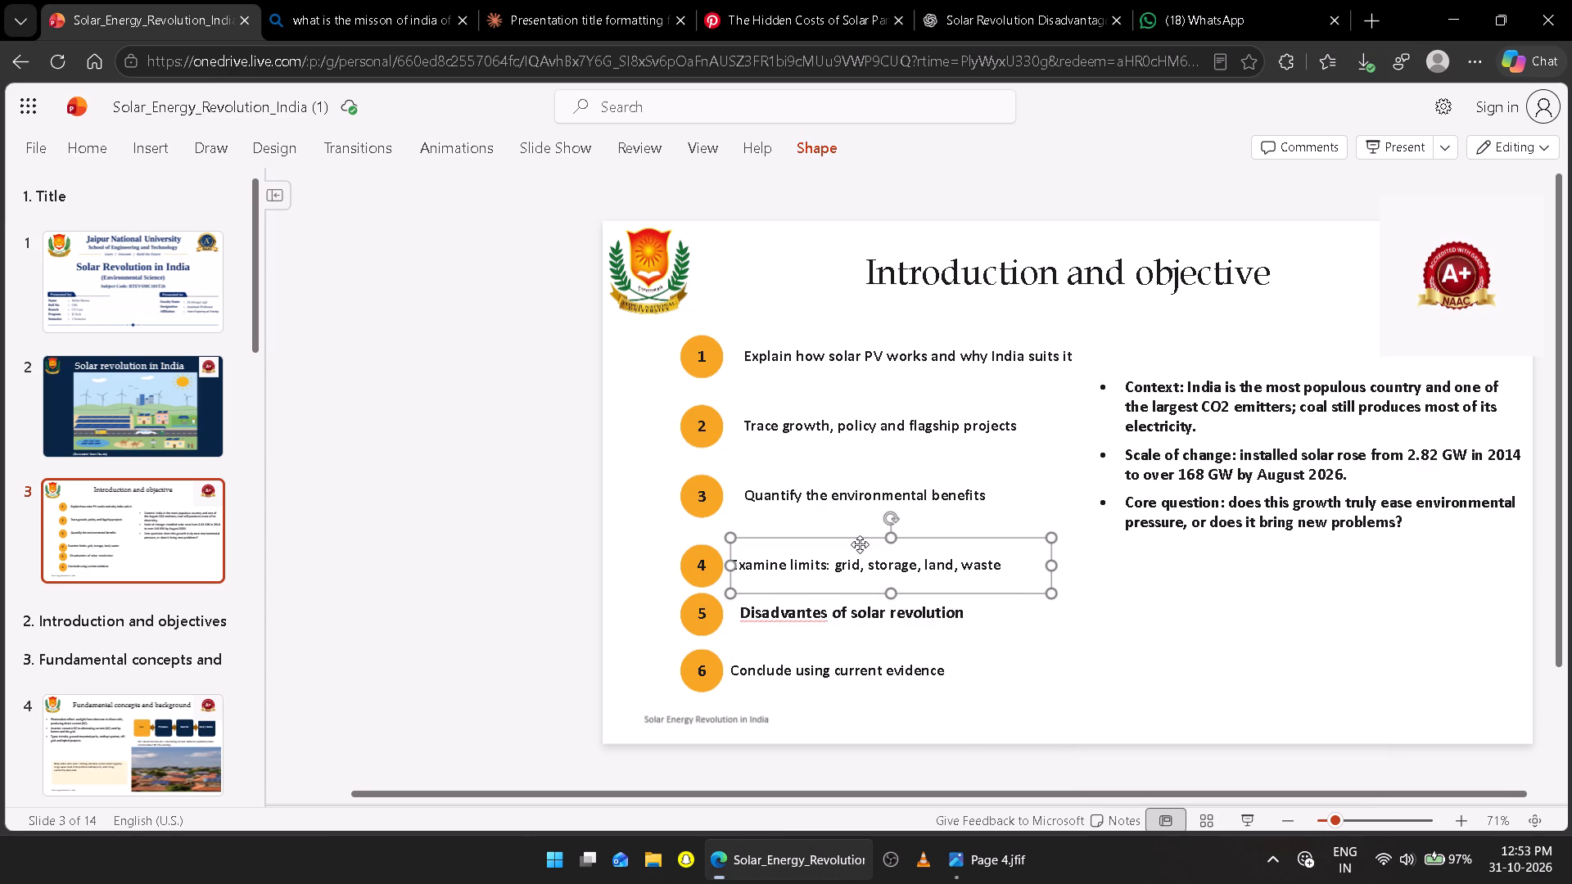
pyautogui.moveTo(860, 544); pyautogui.dragTo(863, 536)
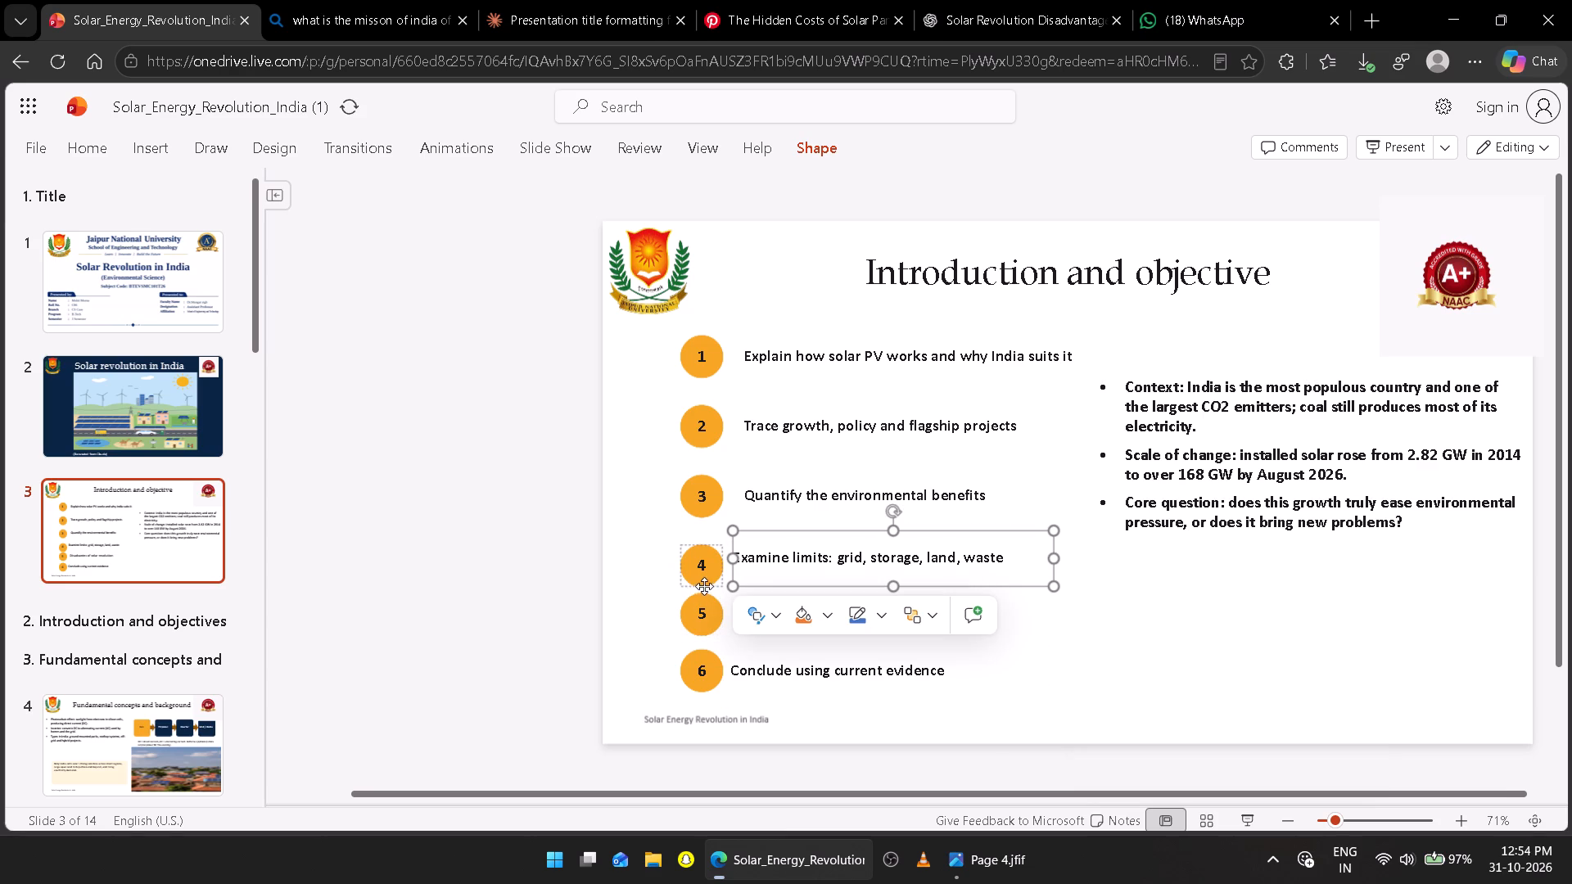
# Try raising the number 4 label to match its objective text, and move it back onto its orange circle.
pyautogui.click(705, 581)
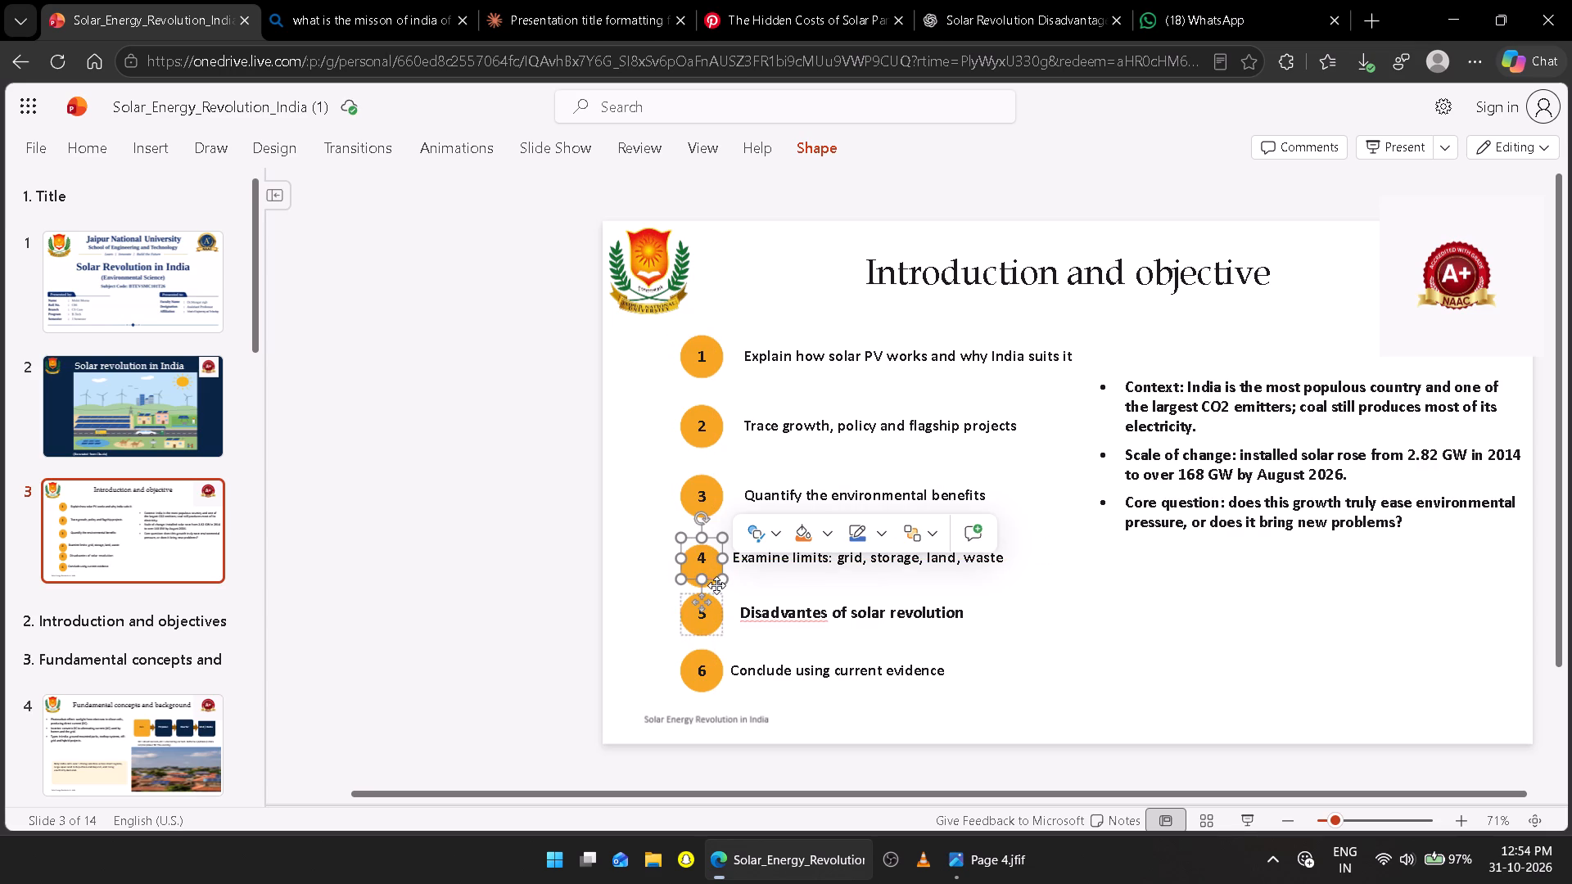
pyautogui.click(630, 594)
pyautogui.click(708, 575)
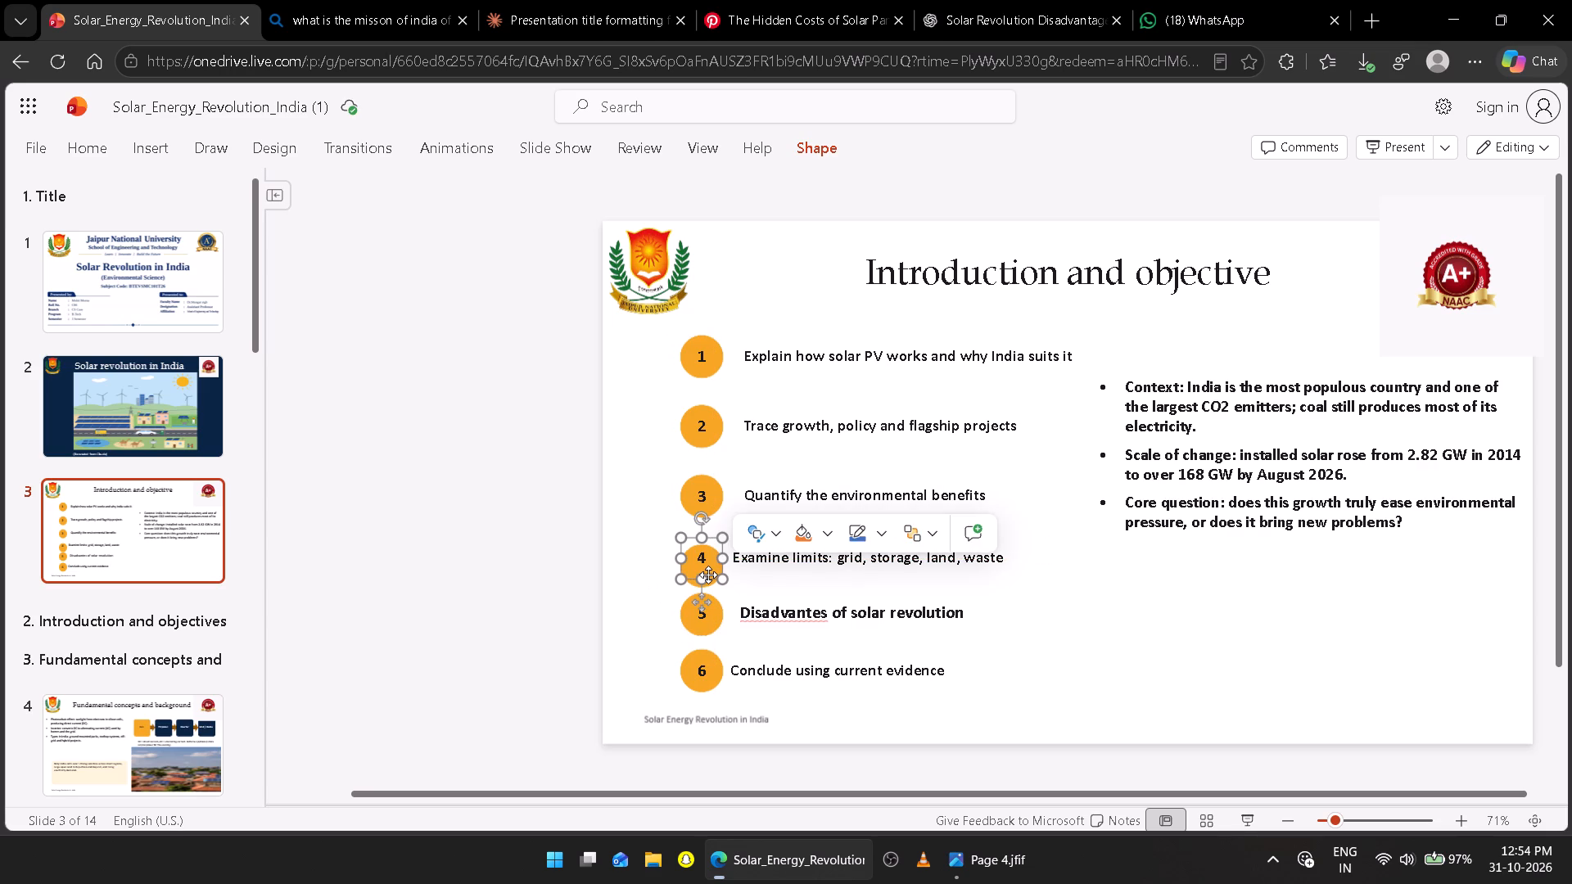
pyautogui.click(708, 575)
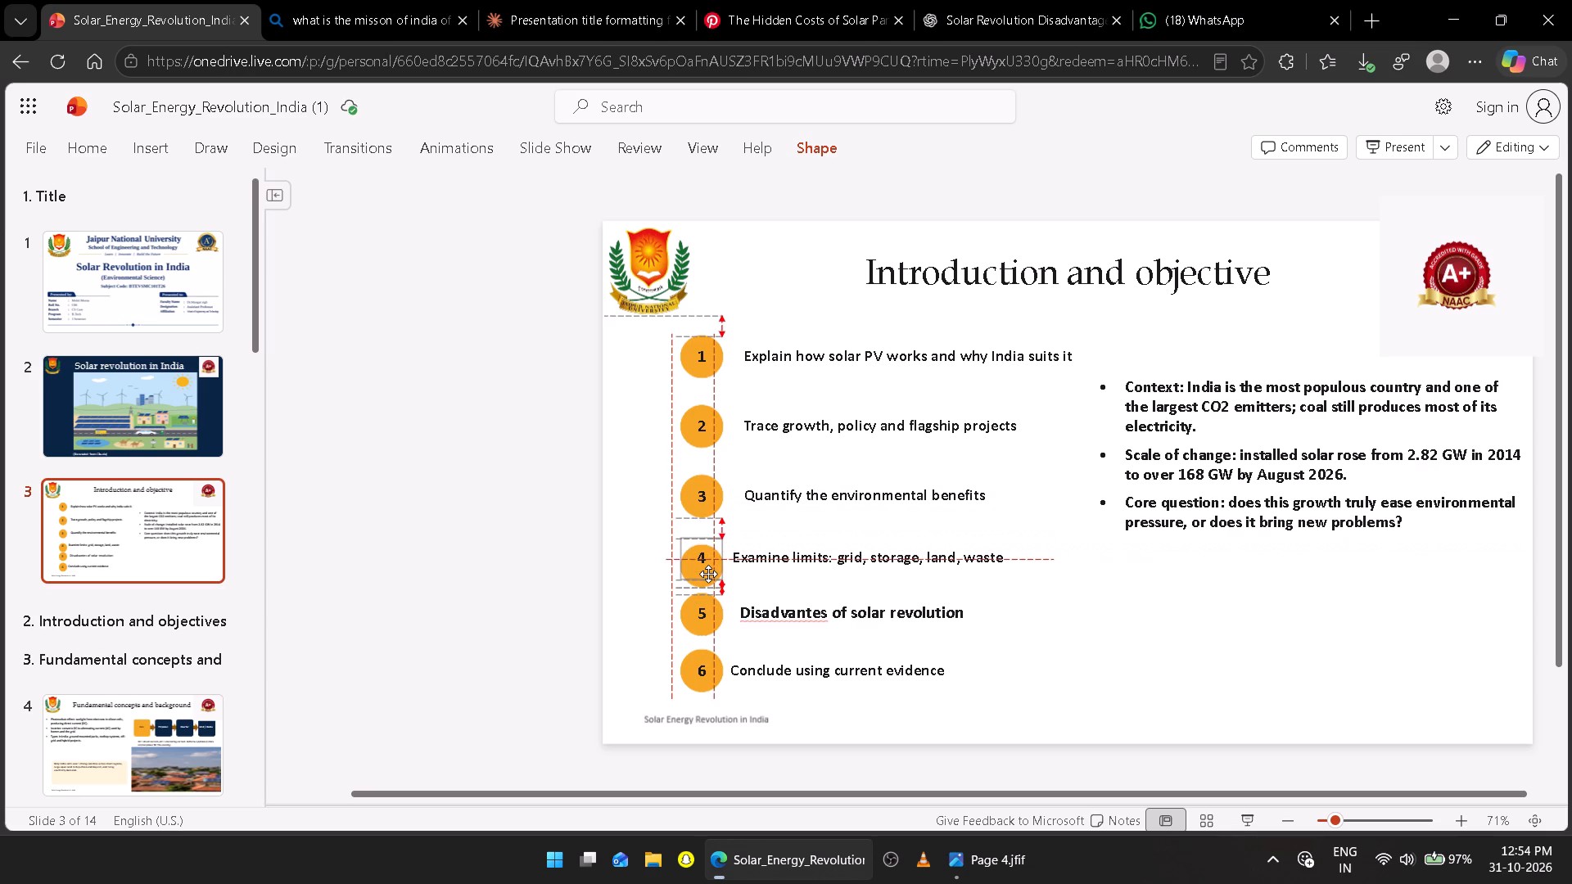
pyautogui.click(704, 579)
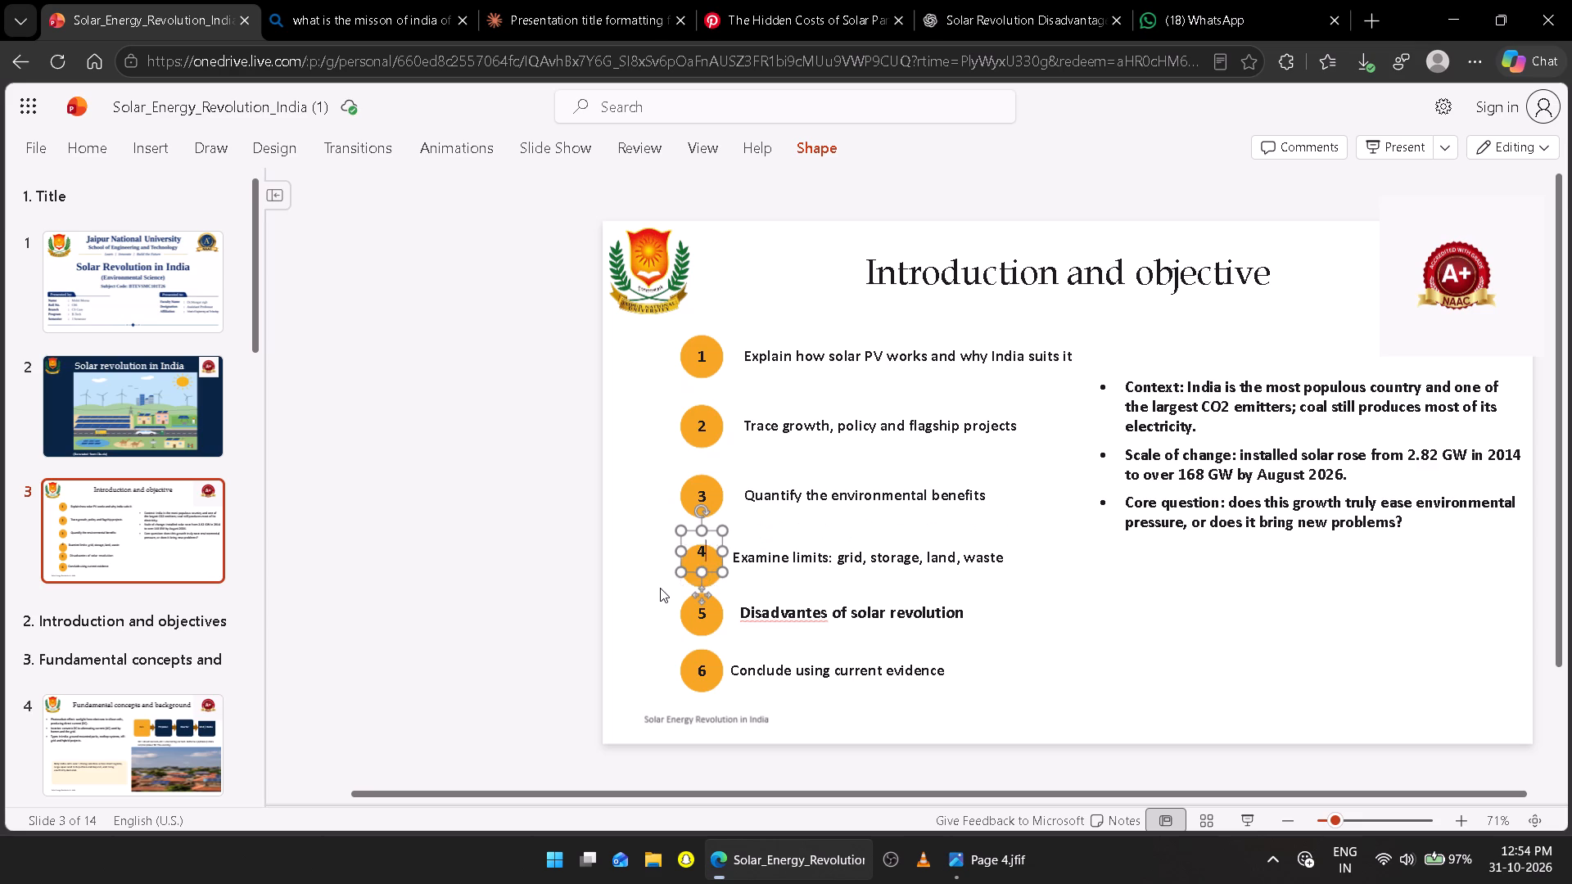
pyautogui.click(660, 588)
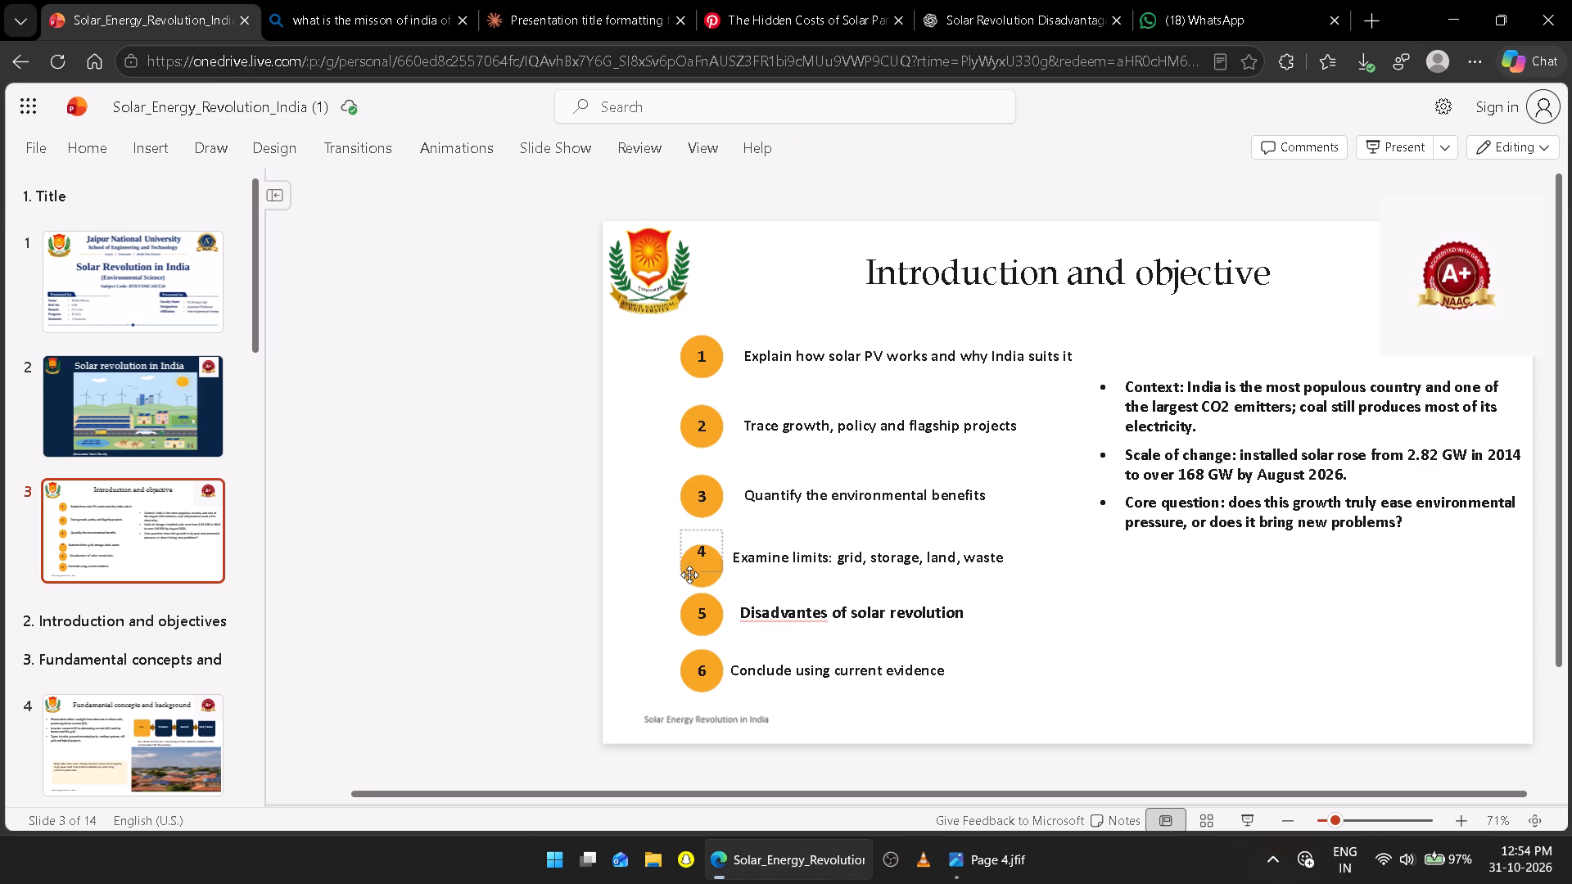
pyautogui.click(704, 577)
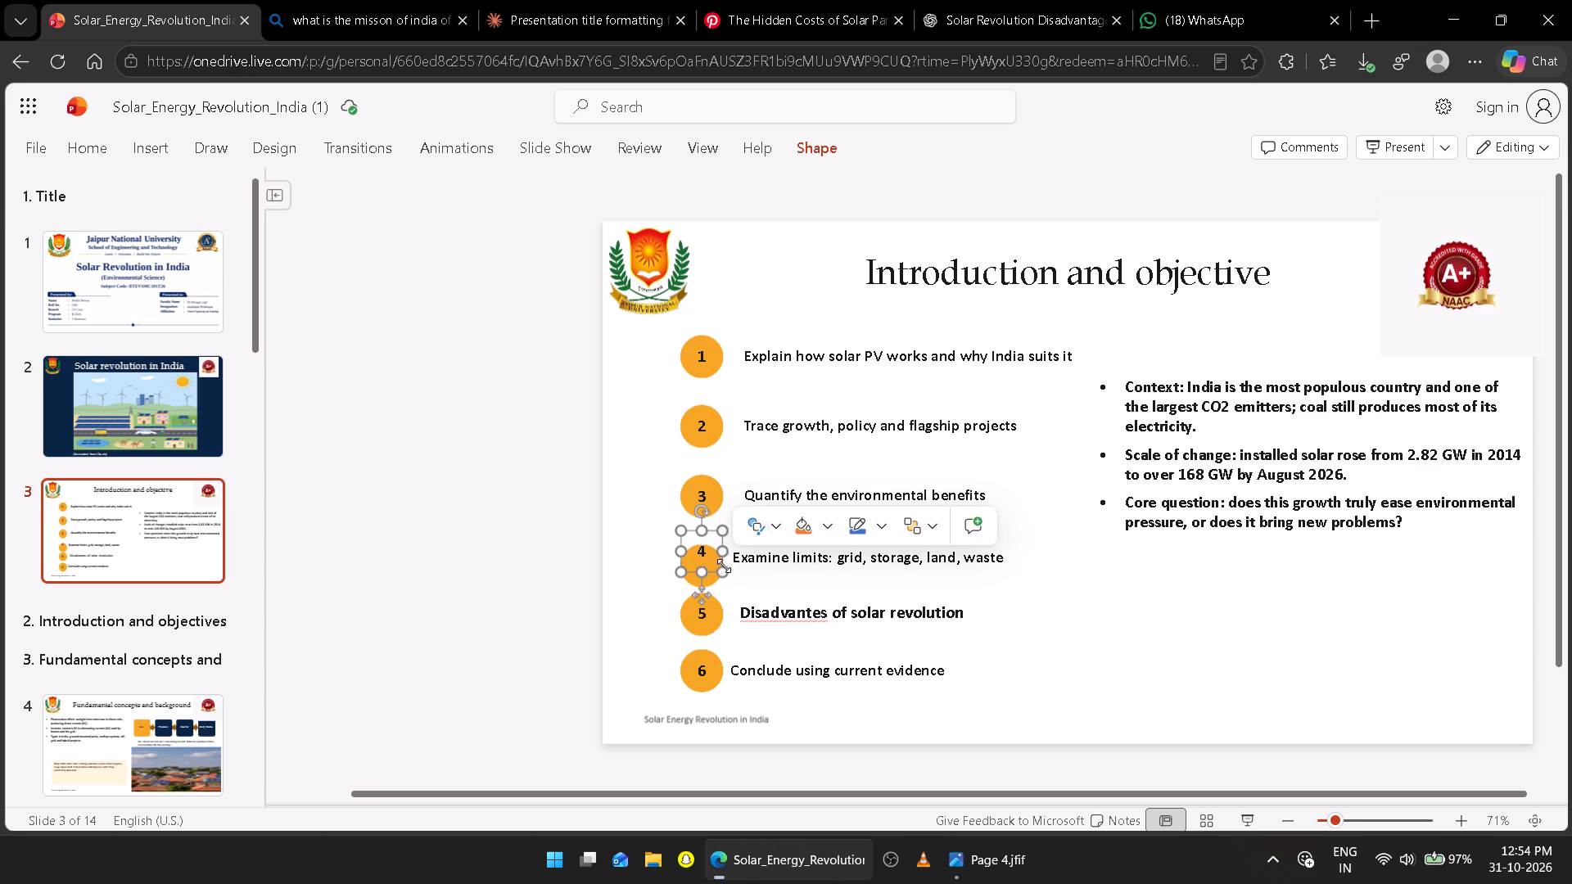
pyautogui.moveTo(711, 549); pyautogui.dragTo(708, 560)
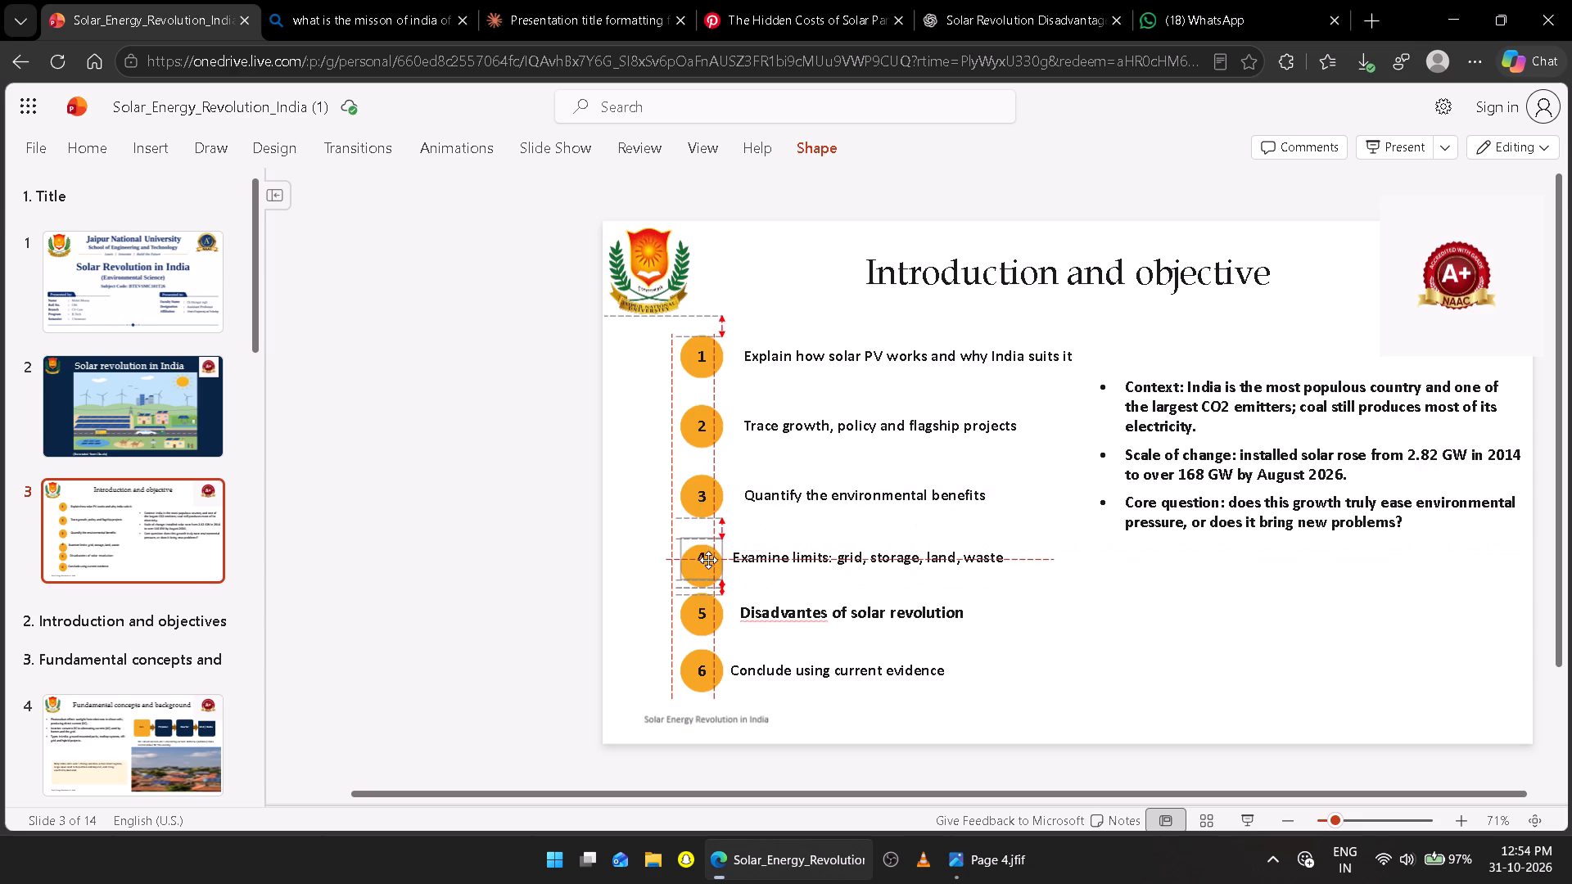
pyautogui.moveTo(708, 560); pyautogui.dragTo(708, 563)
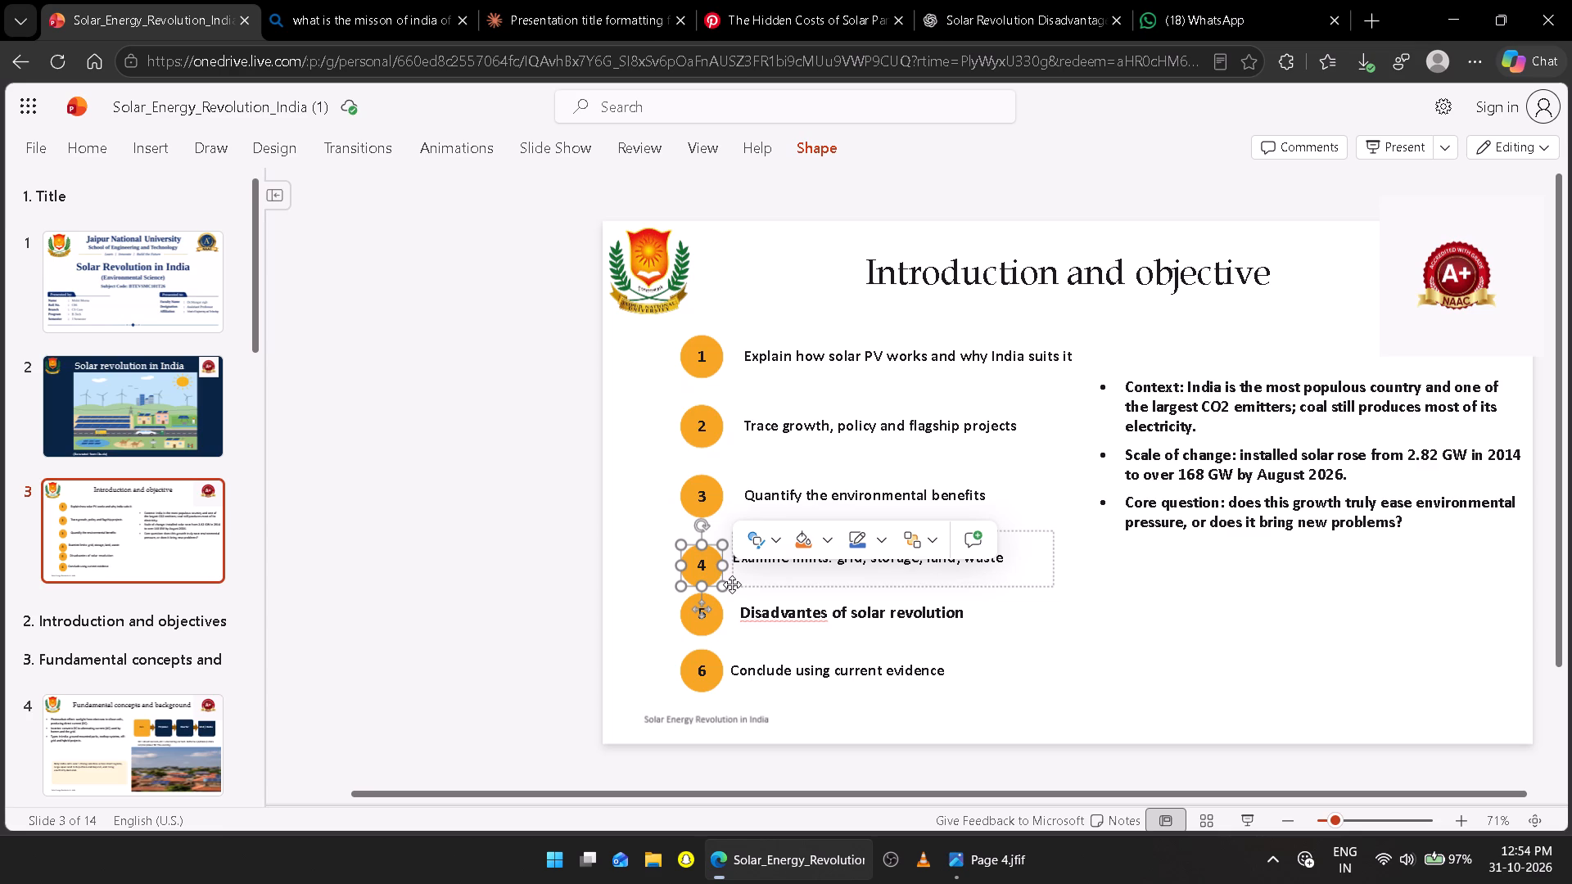
# Move the number 4 aside, raise its orange circle level with the objective 4 text, and centre the number back on the circle.
pyautogui.moveTo(713, 572); pyautogui.dragTo(666, 545)
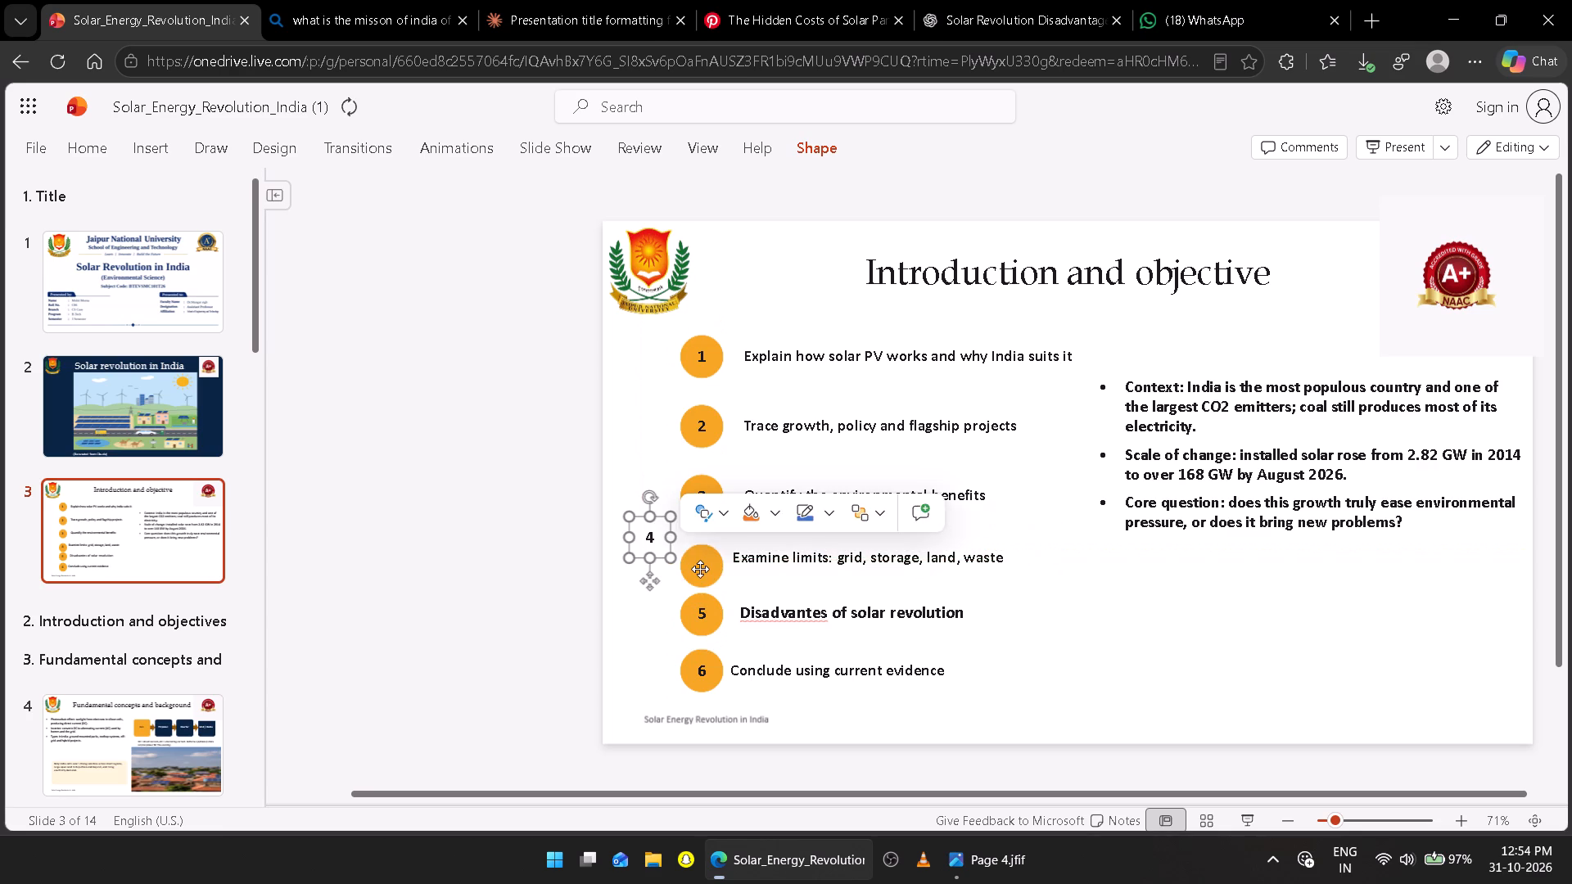
pyautogui.click(700, 569)
pyautogui.moveTo(700, 569); pyautogui.dragTo(700, 560)
pyautogui.moveTo(646, 534); pyautogui.dragTo(677, 543)
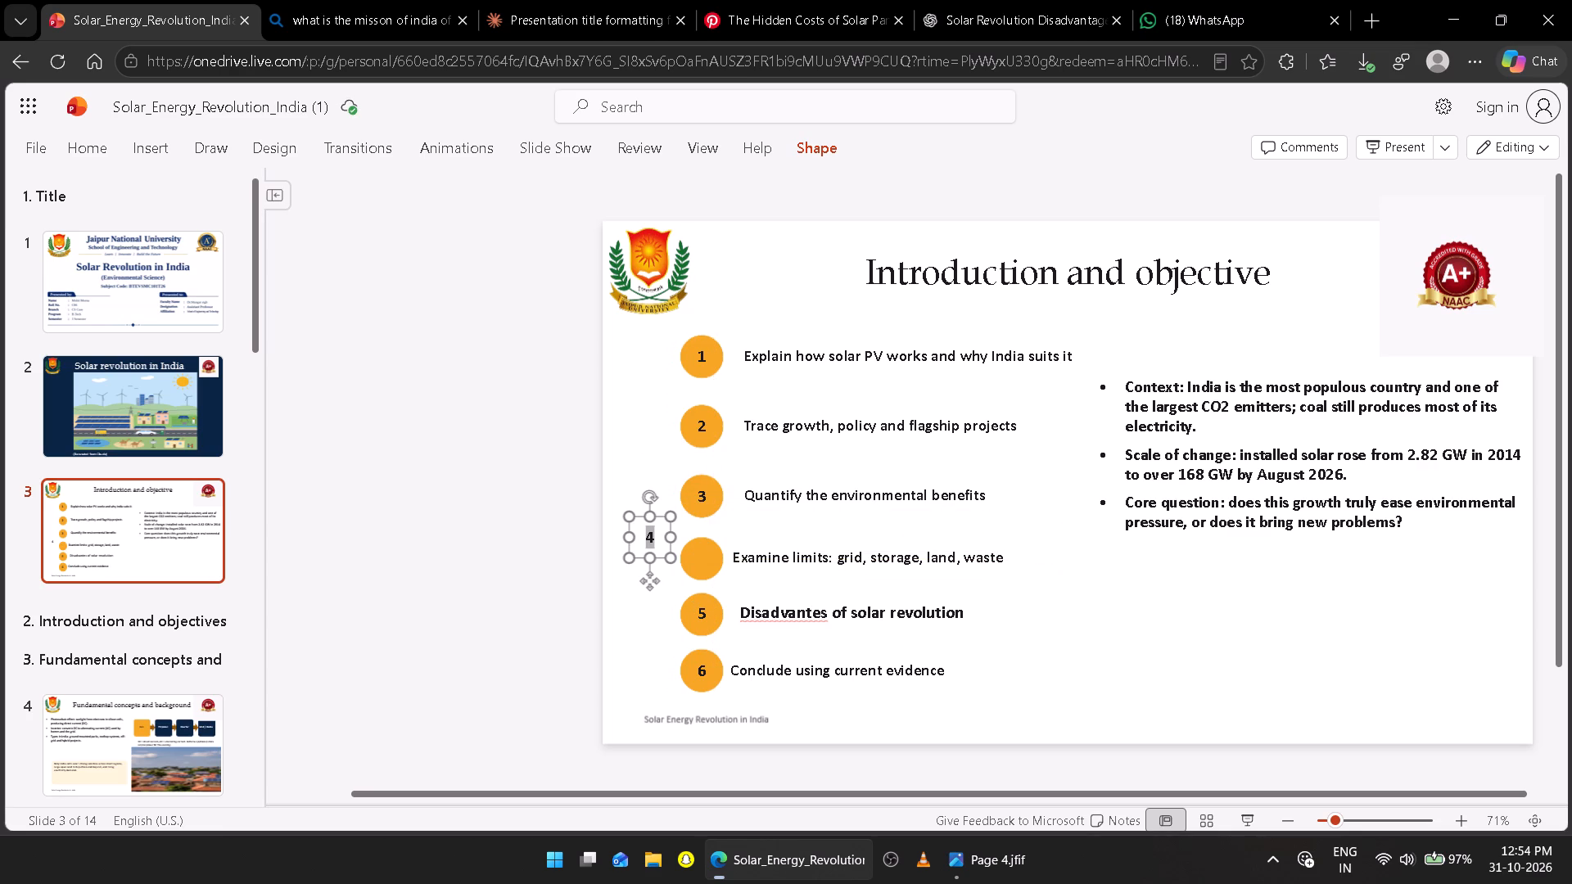
pyautogui.moveTo(677, 543); pyautogui.dragTo(675, 543)
pyautogui.moveTo(647, 583); pyautogui.dragTo(689, 599)
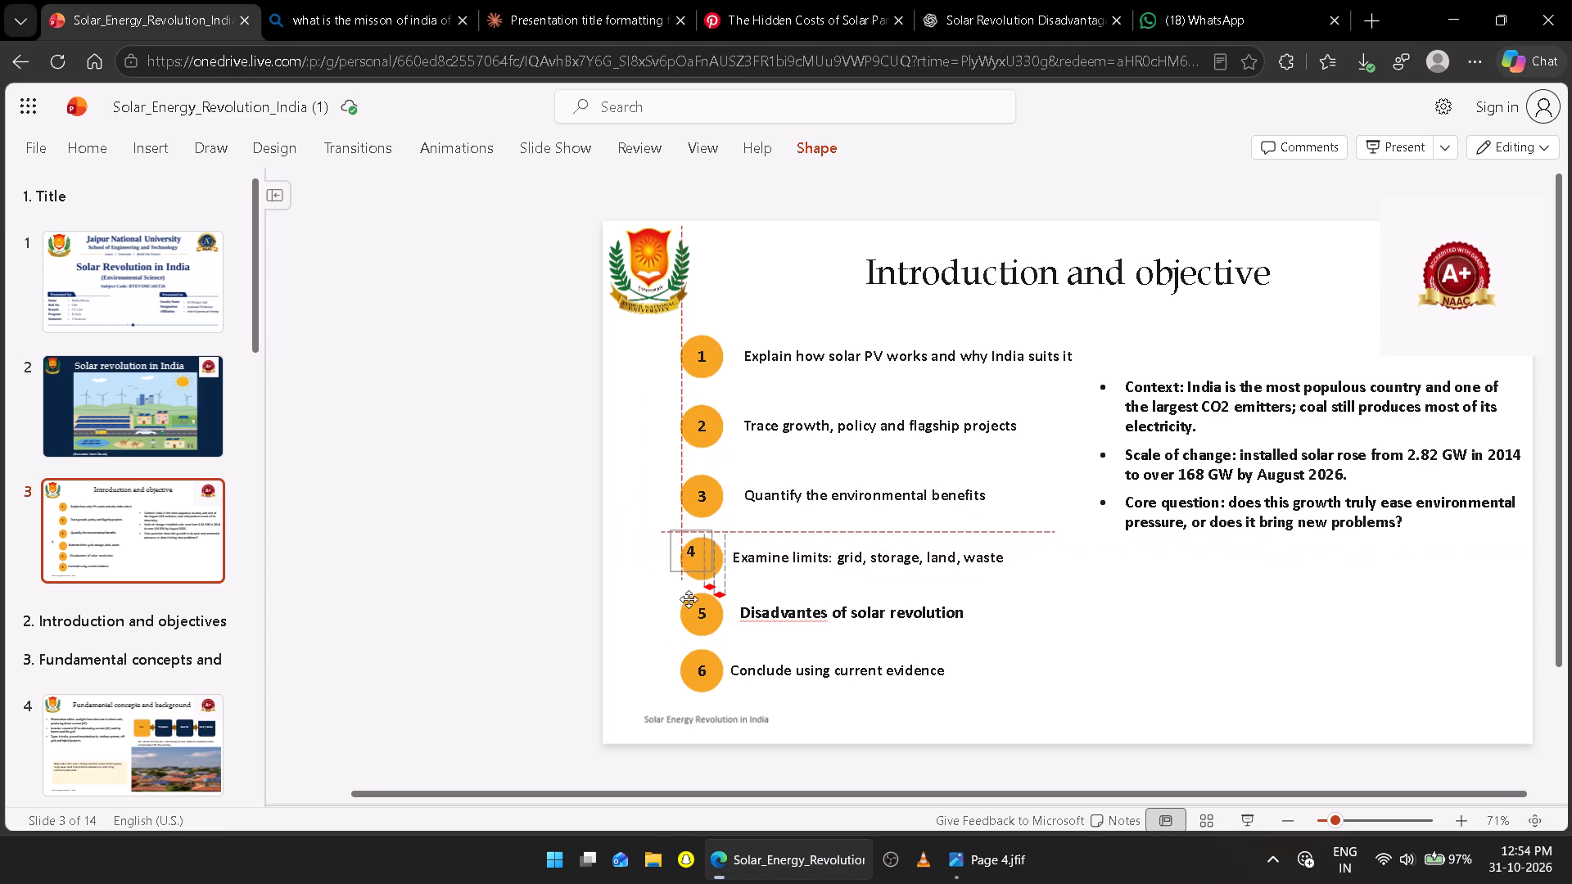
pyautogui.moveTo(689, 599); pyautogui.dragTo(699, 603)
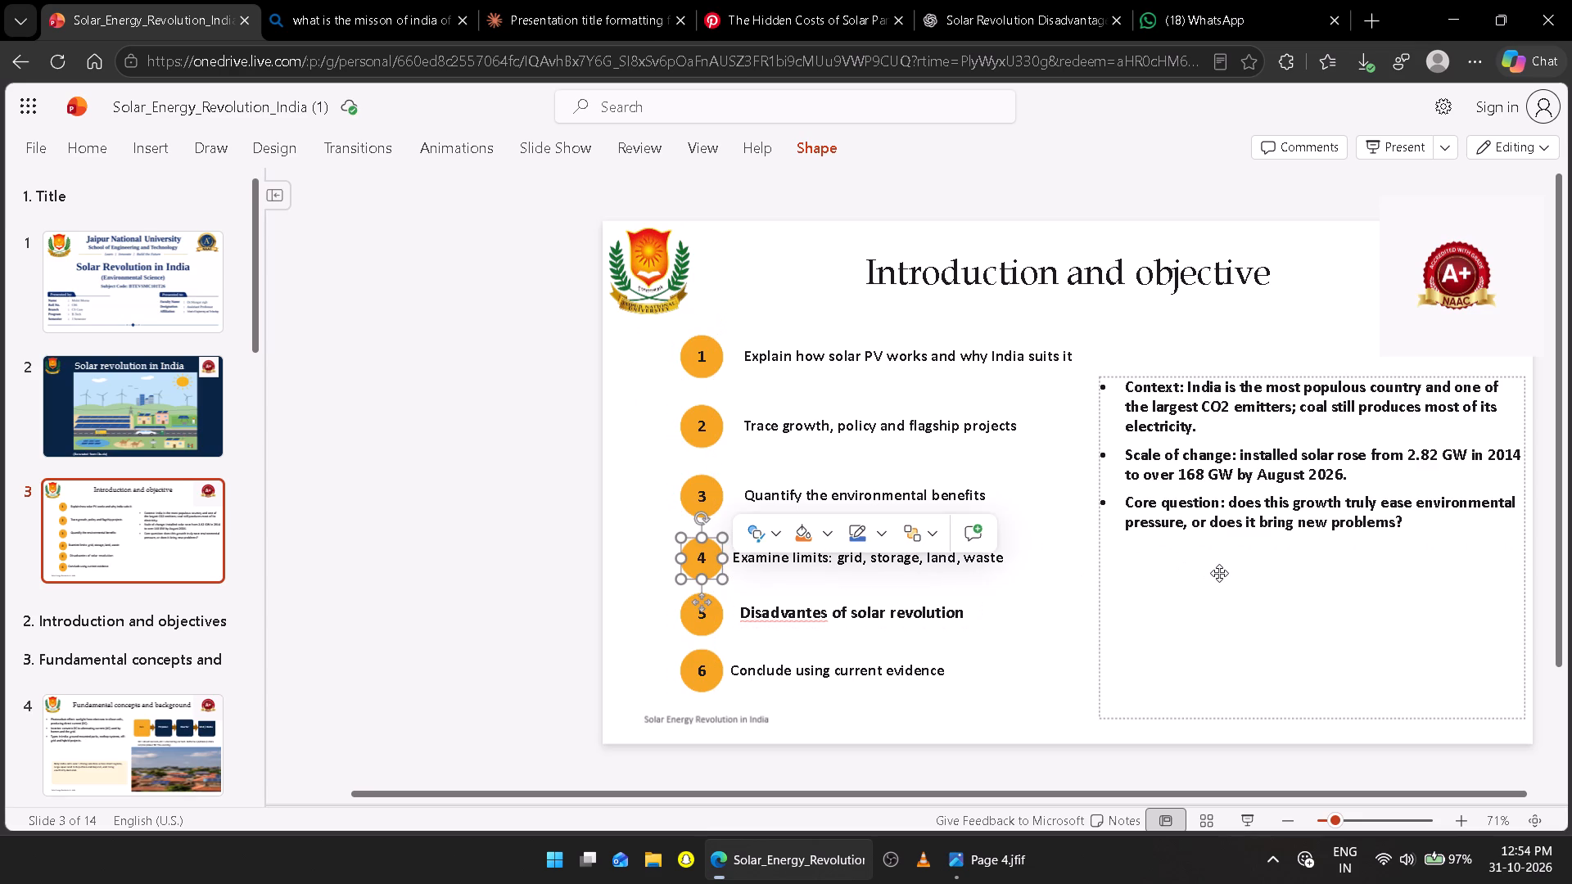
pyautogui.click(1294, 607)
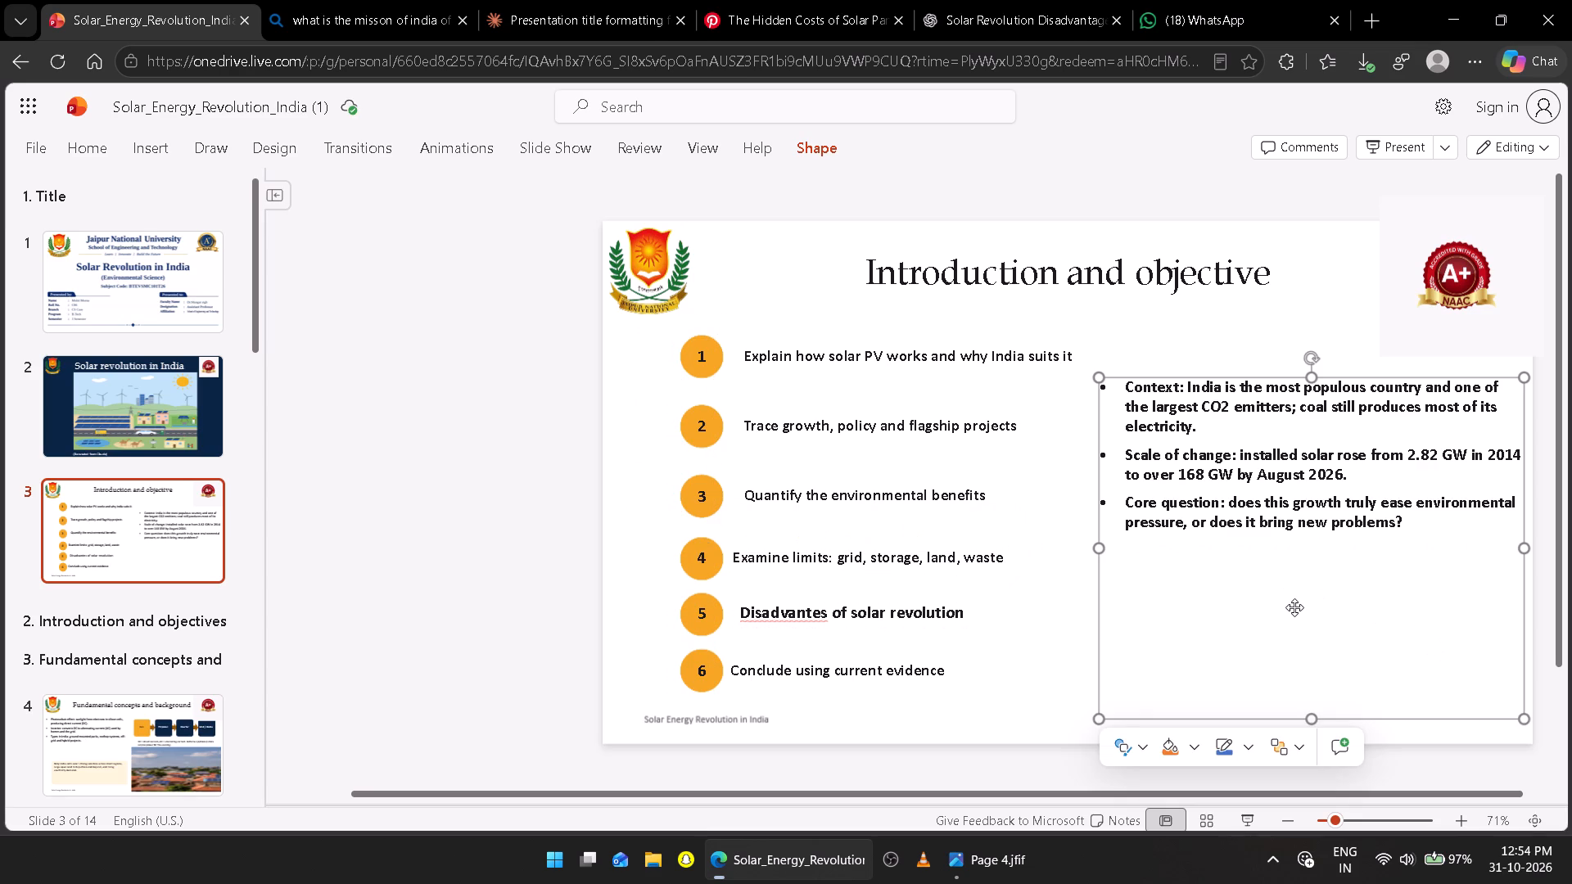
pyautogui.click(556, 437)
# Look through the slide thumbnails down to the closing slide and back up to the start of the presentation.
pyautogui.scroll(1, 249, 515)
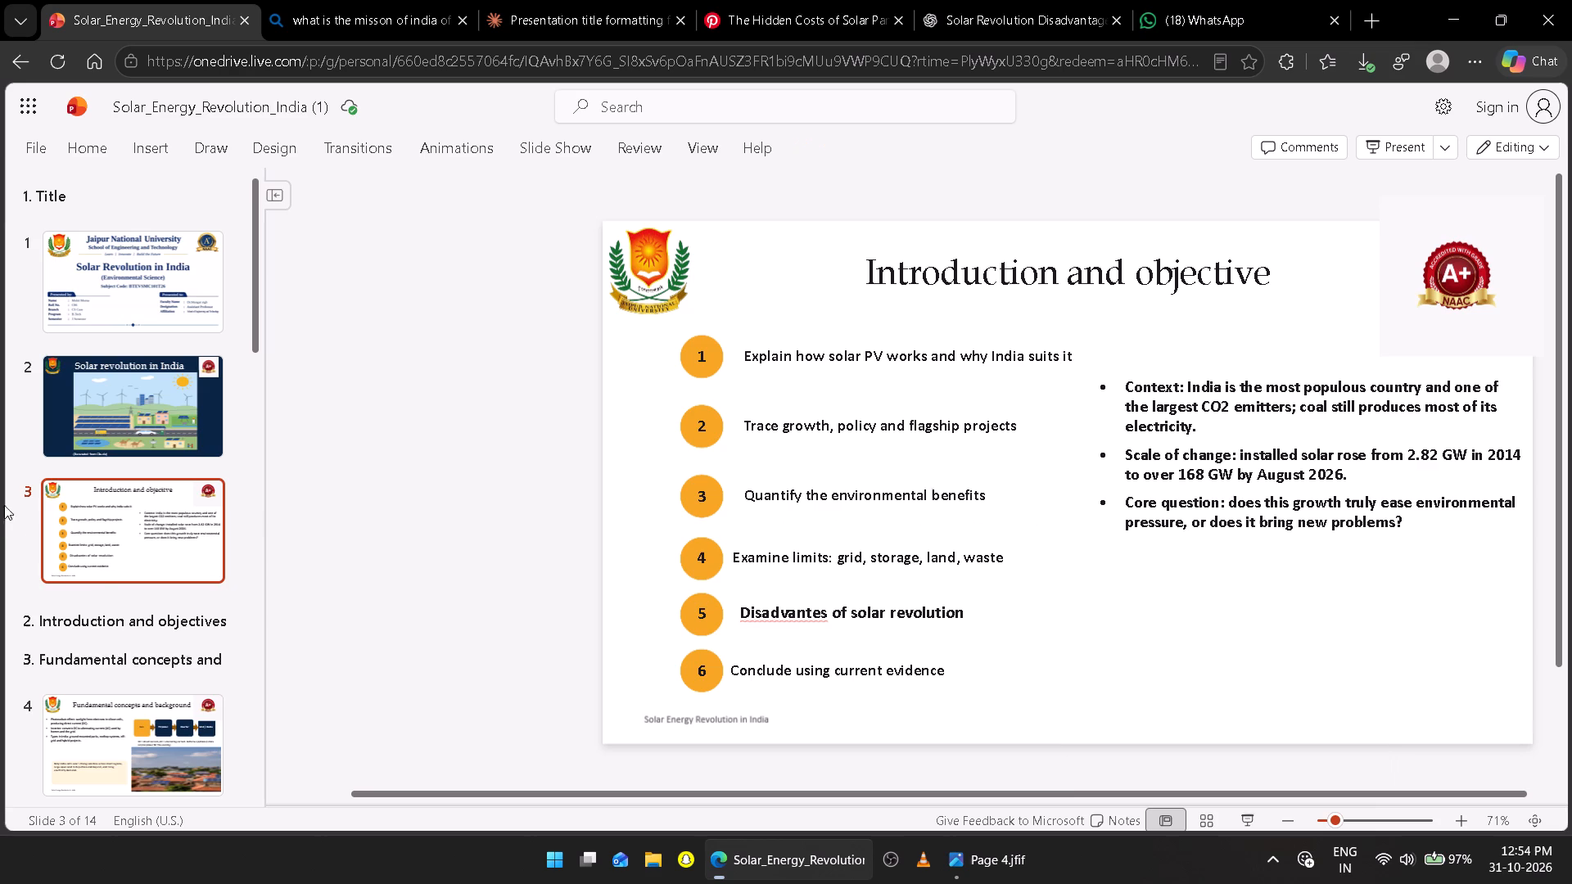
pyautogui.scroll(4, 95, 566)
pyautogui.scroll(-11, 95, 566)
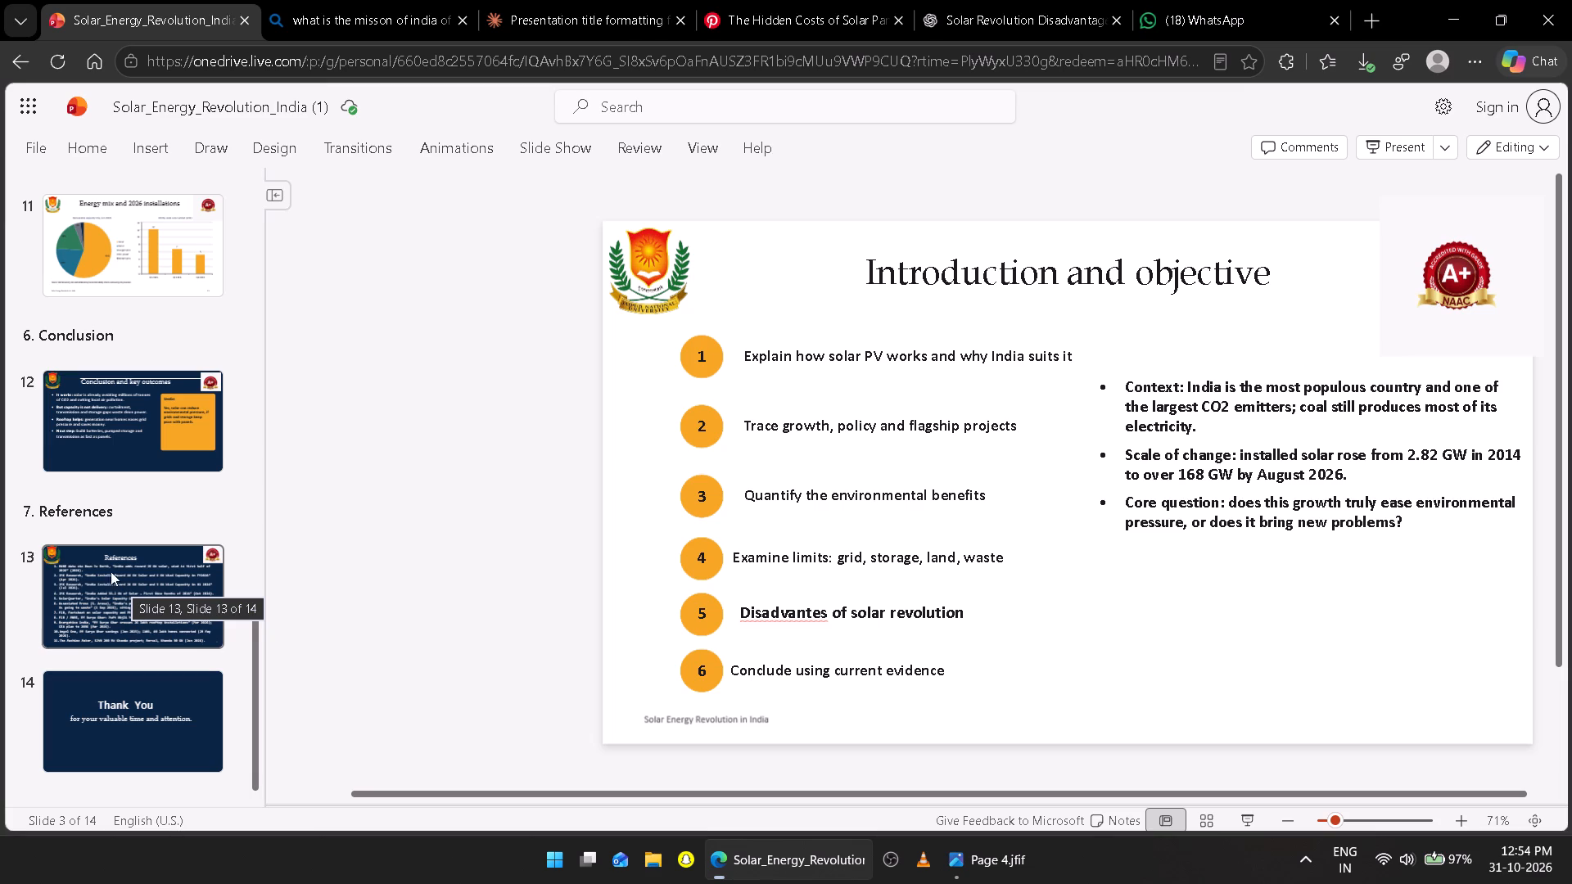
pyautogui.click(171, 261)
pyautogui.scroll(2, 171, 261)
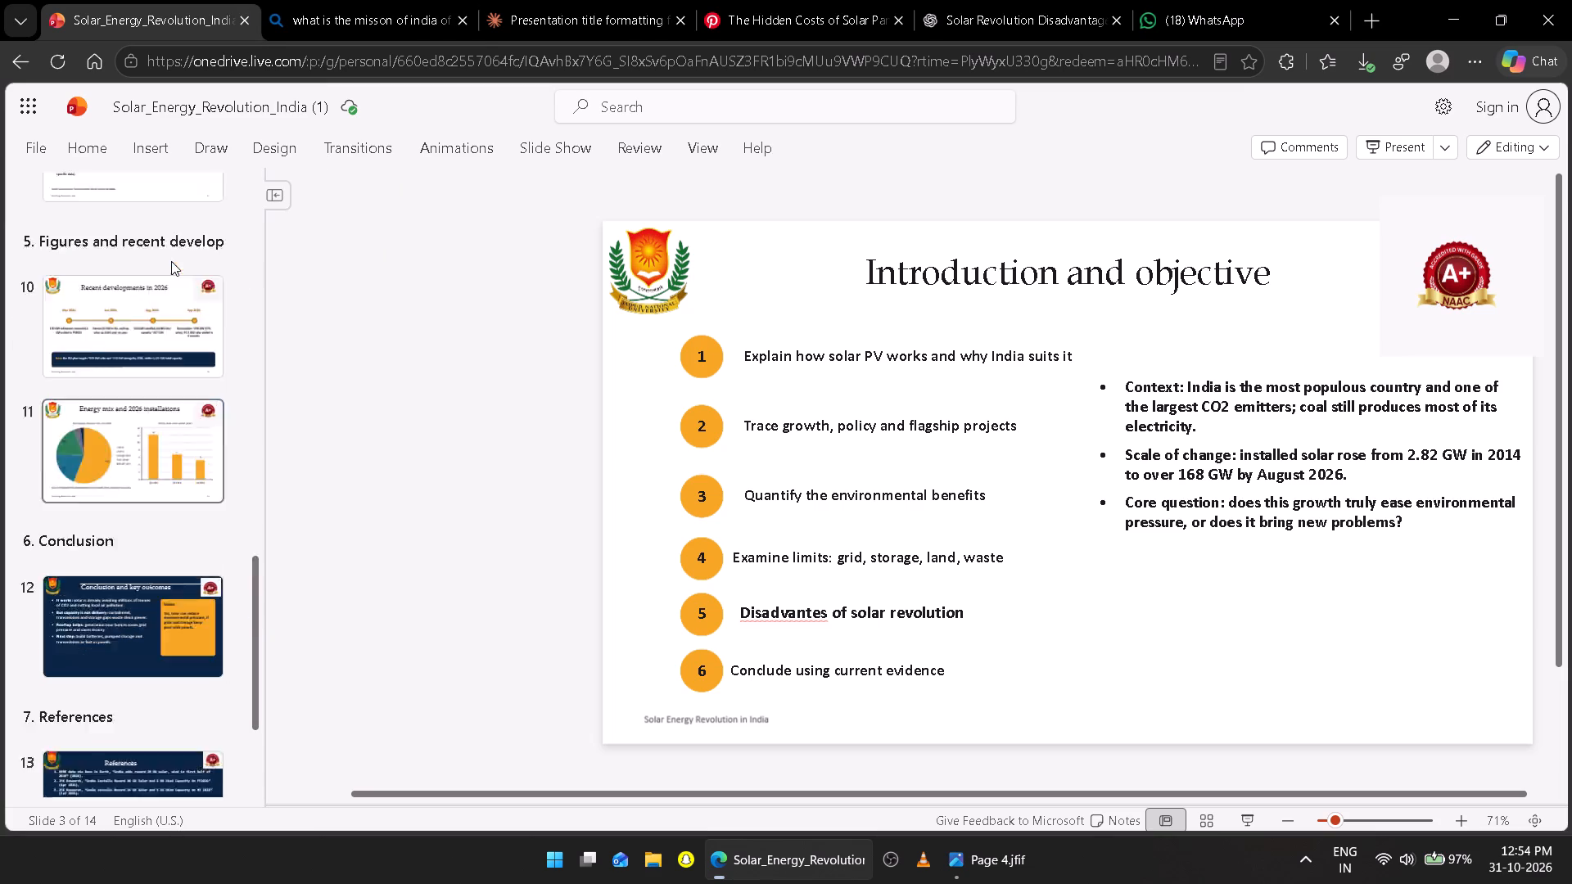
pyautogui.scroll(7, 171, 261)
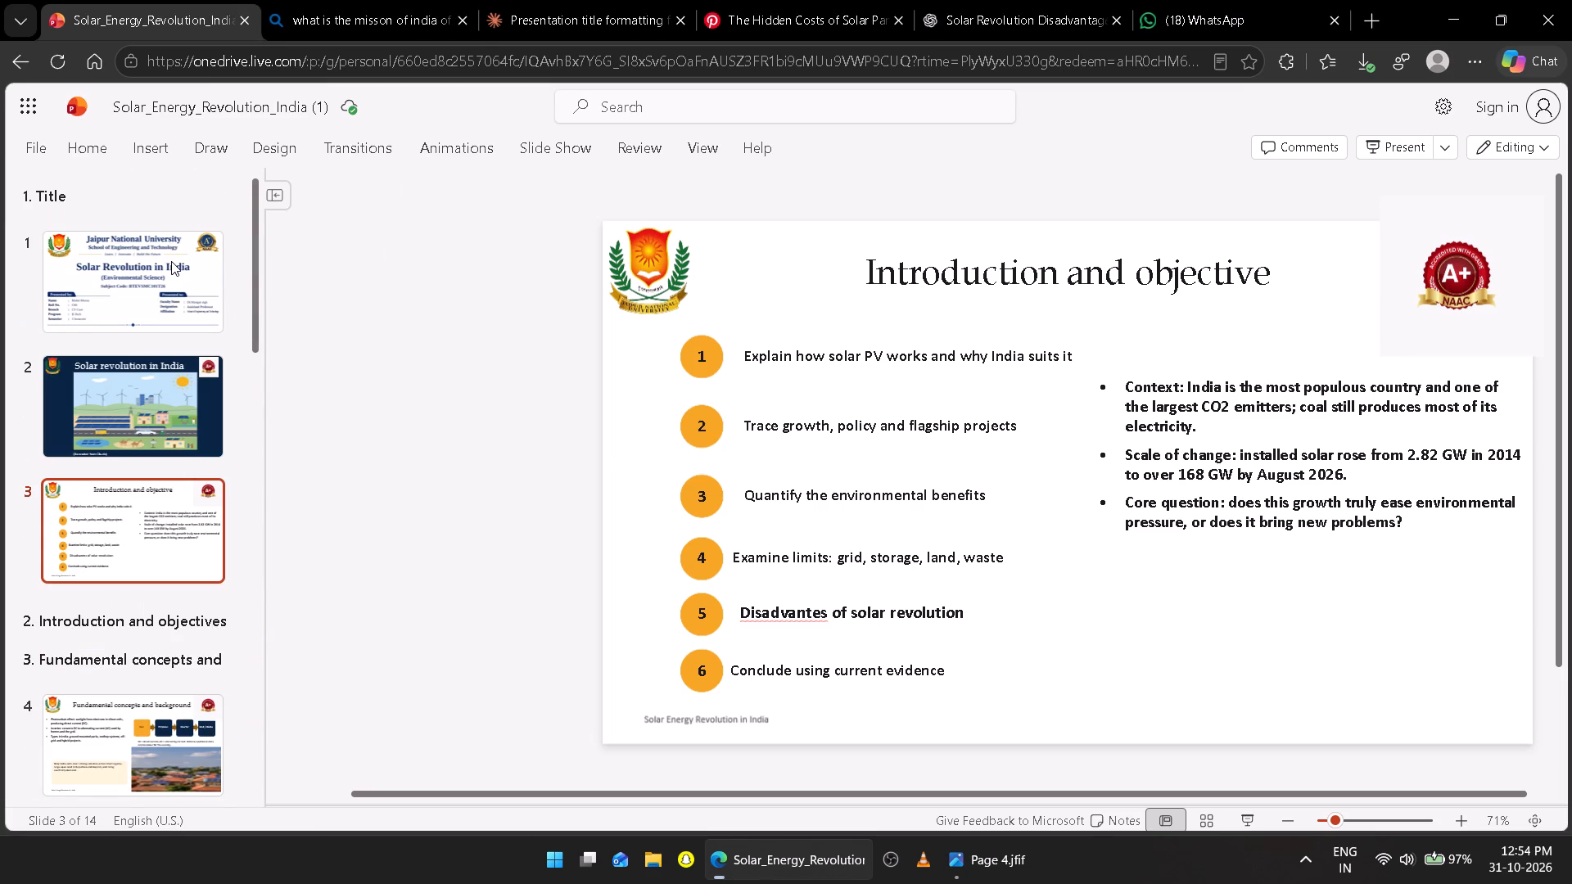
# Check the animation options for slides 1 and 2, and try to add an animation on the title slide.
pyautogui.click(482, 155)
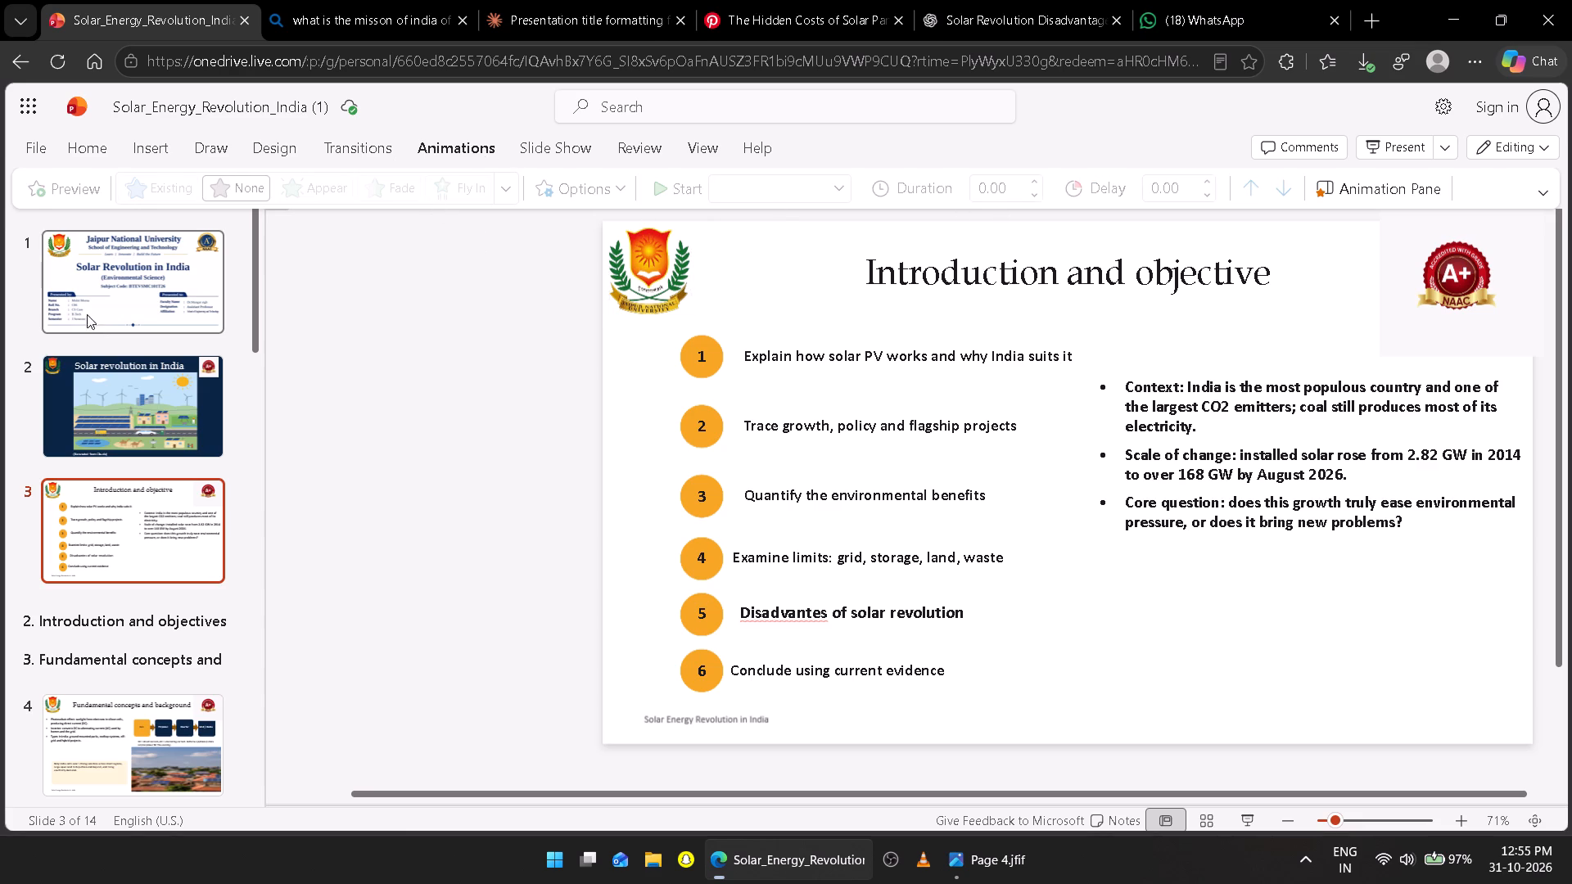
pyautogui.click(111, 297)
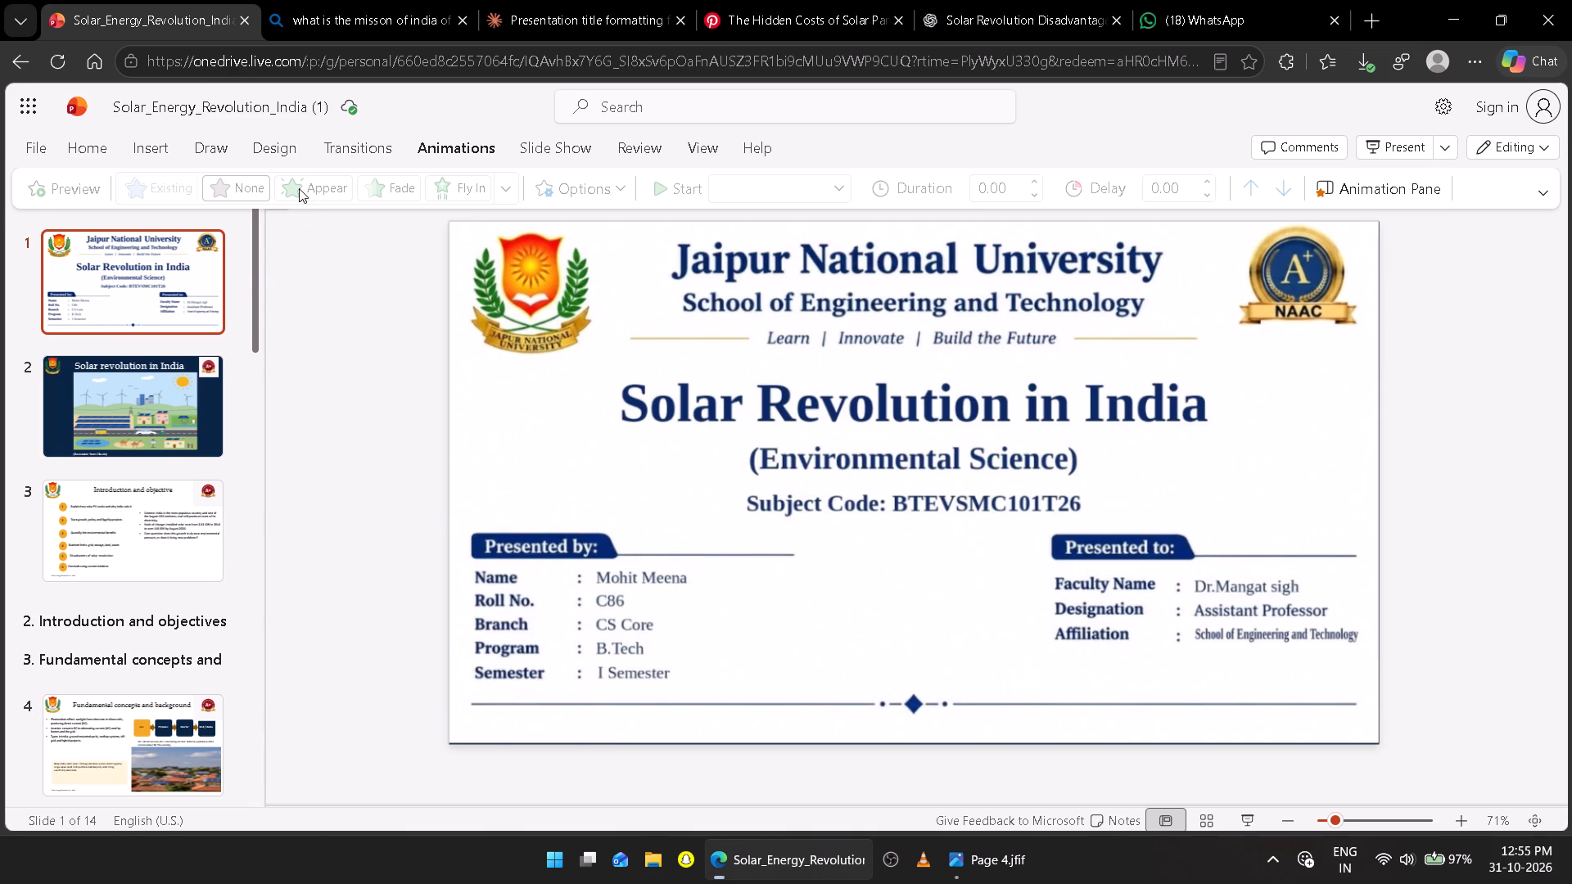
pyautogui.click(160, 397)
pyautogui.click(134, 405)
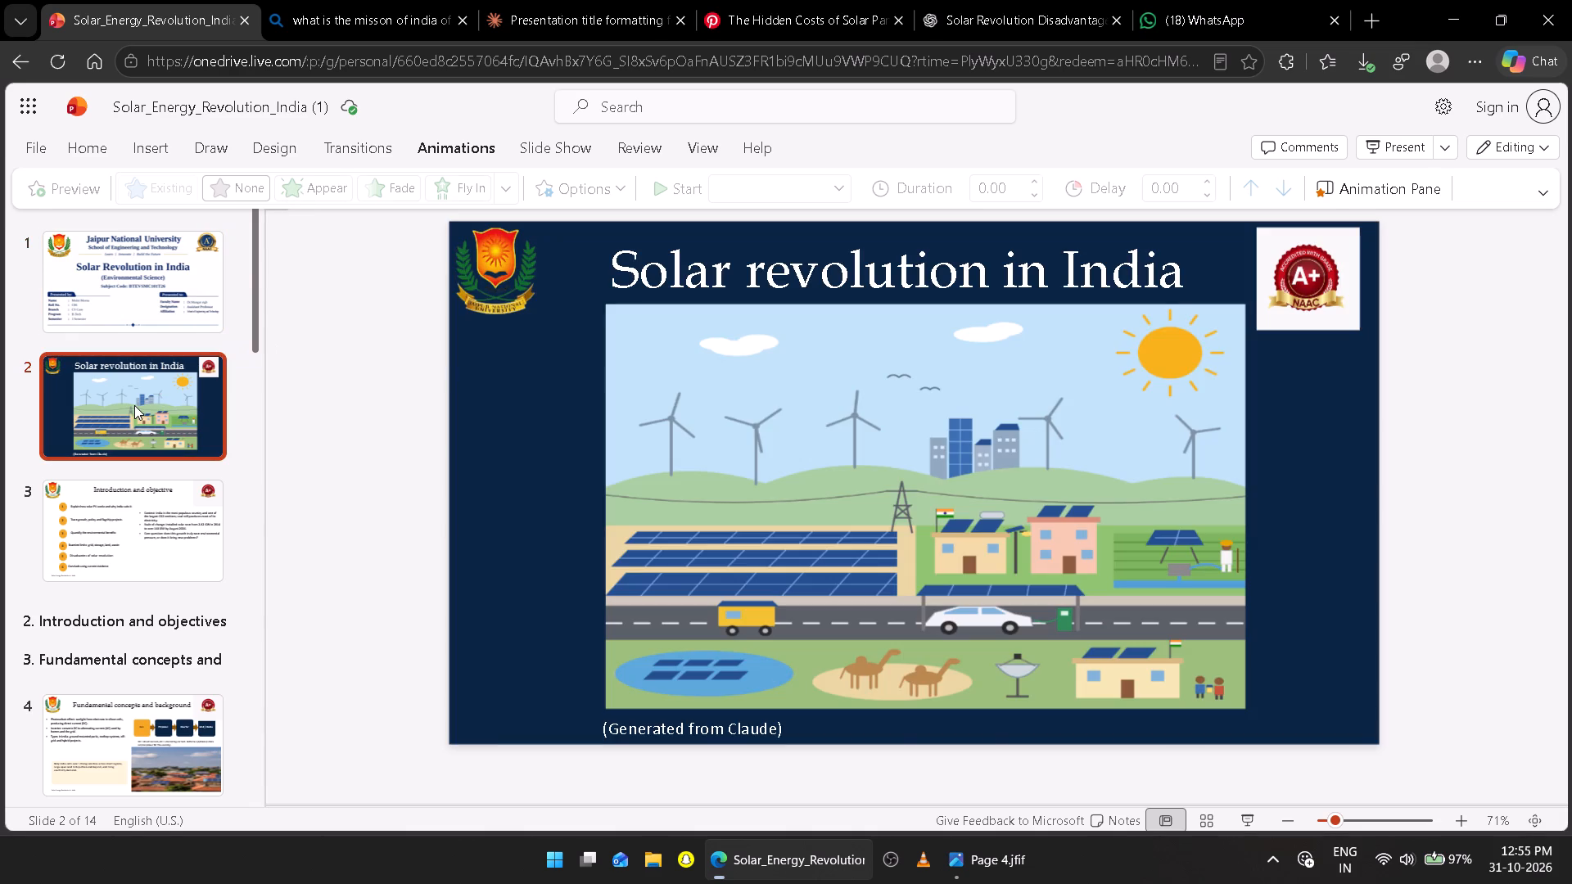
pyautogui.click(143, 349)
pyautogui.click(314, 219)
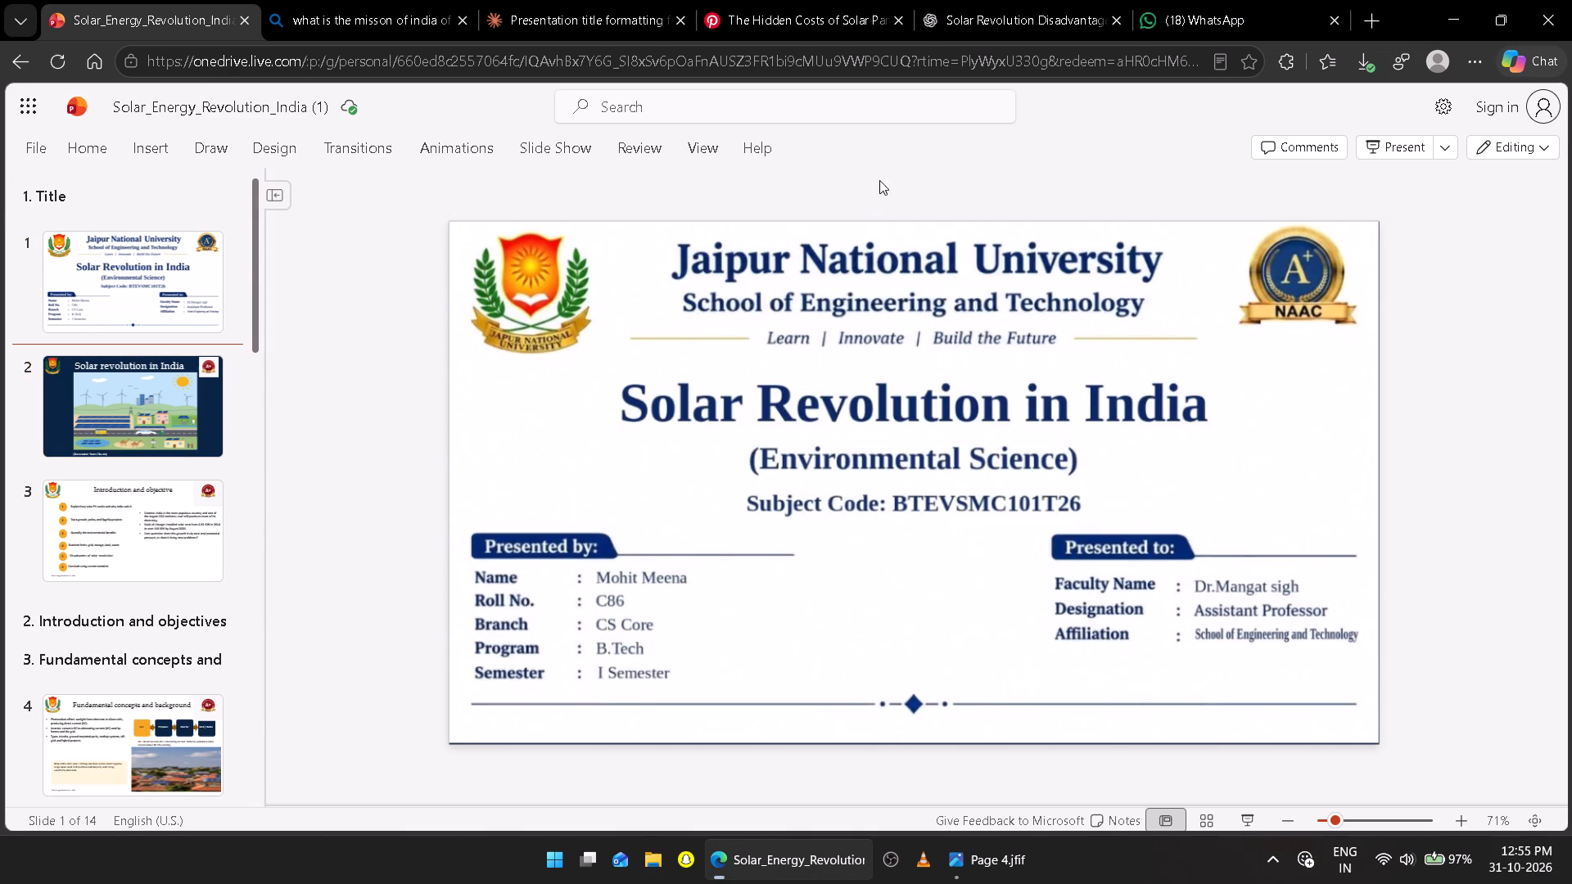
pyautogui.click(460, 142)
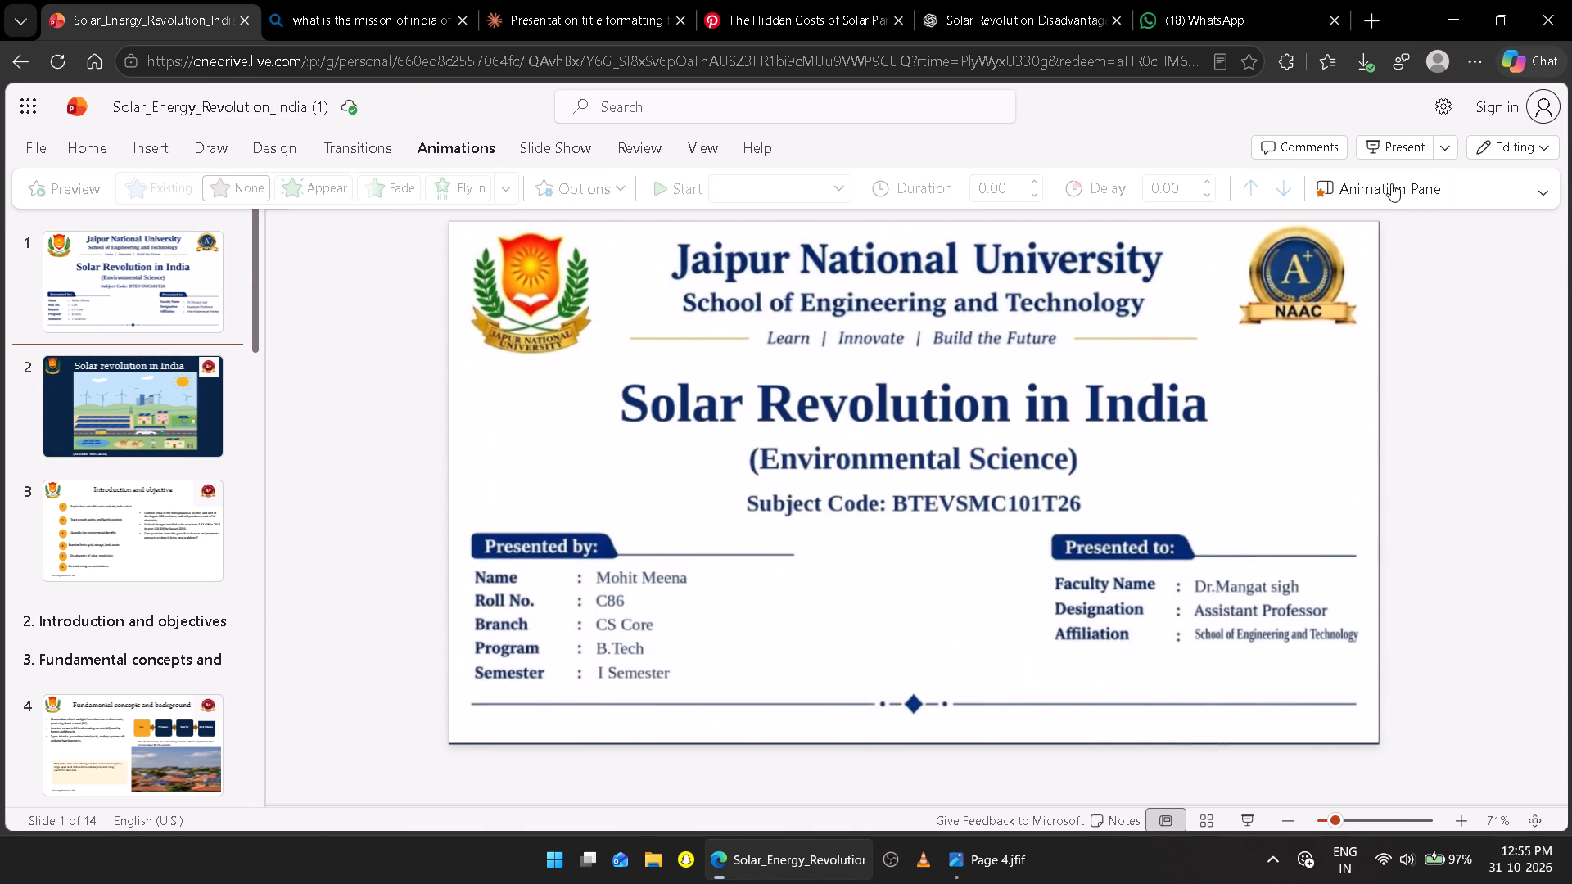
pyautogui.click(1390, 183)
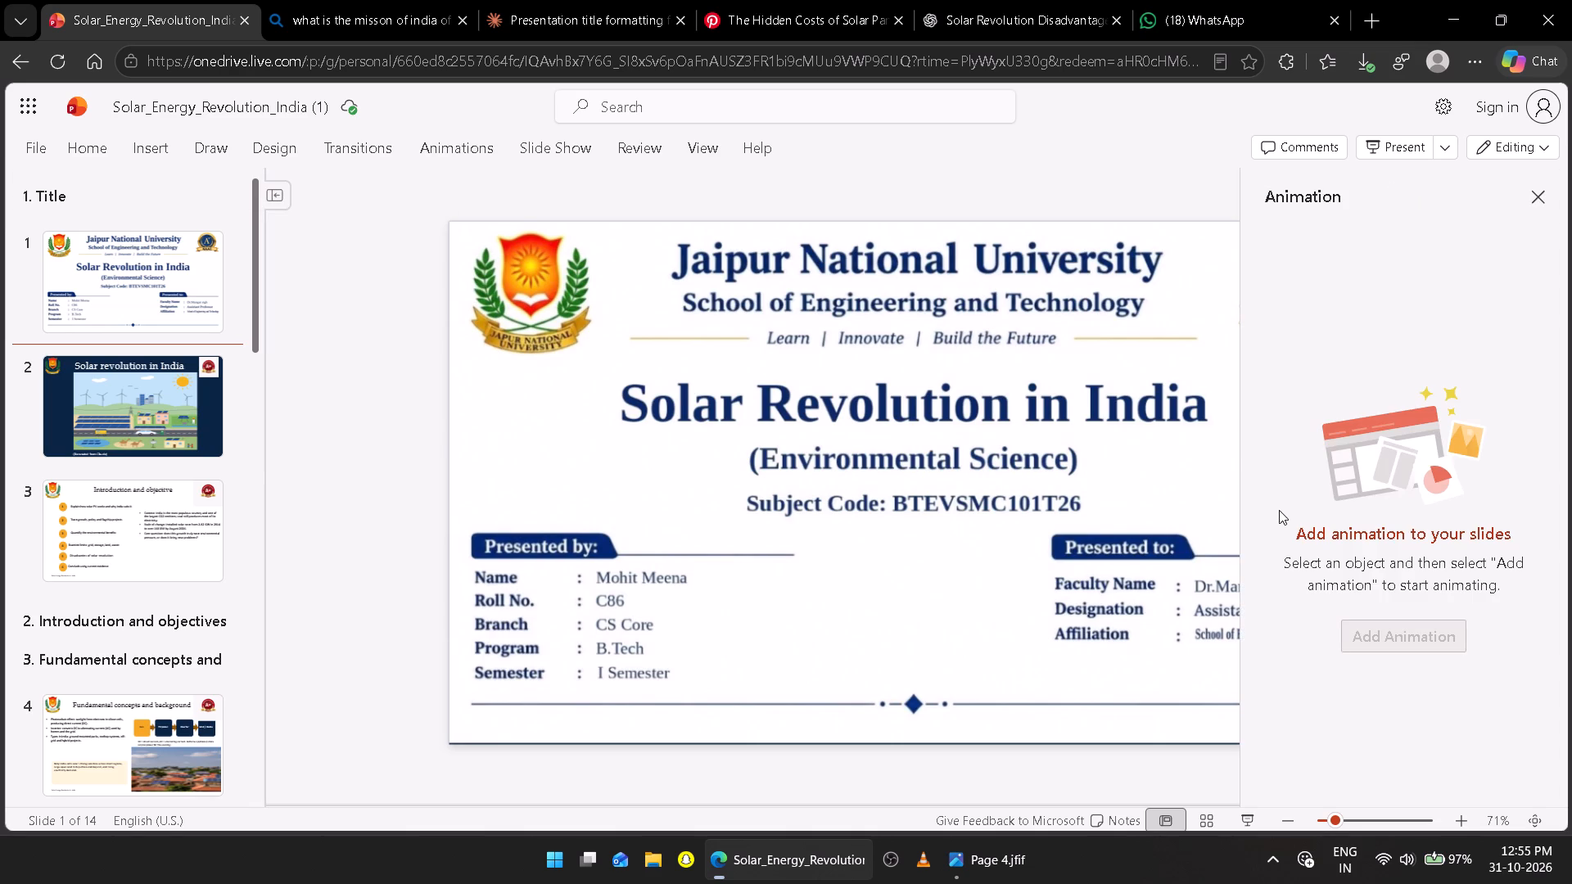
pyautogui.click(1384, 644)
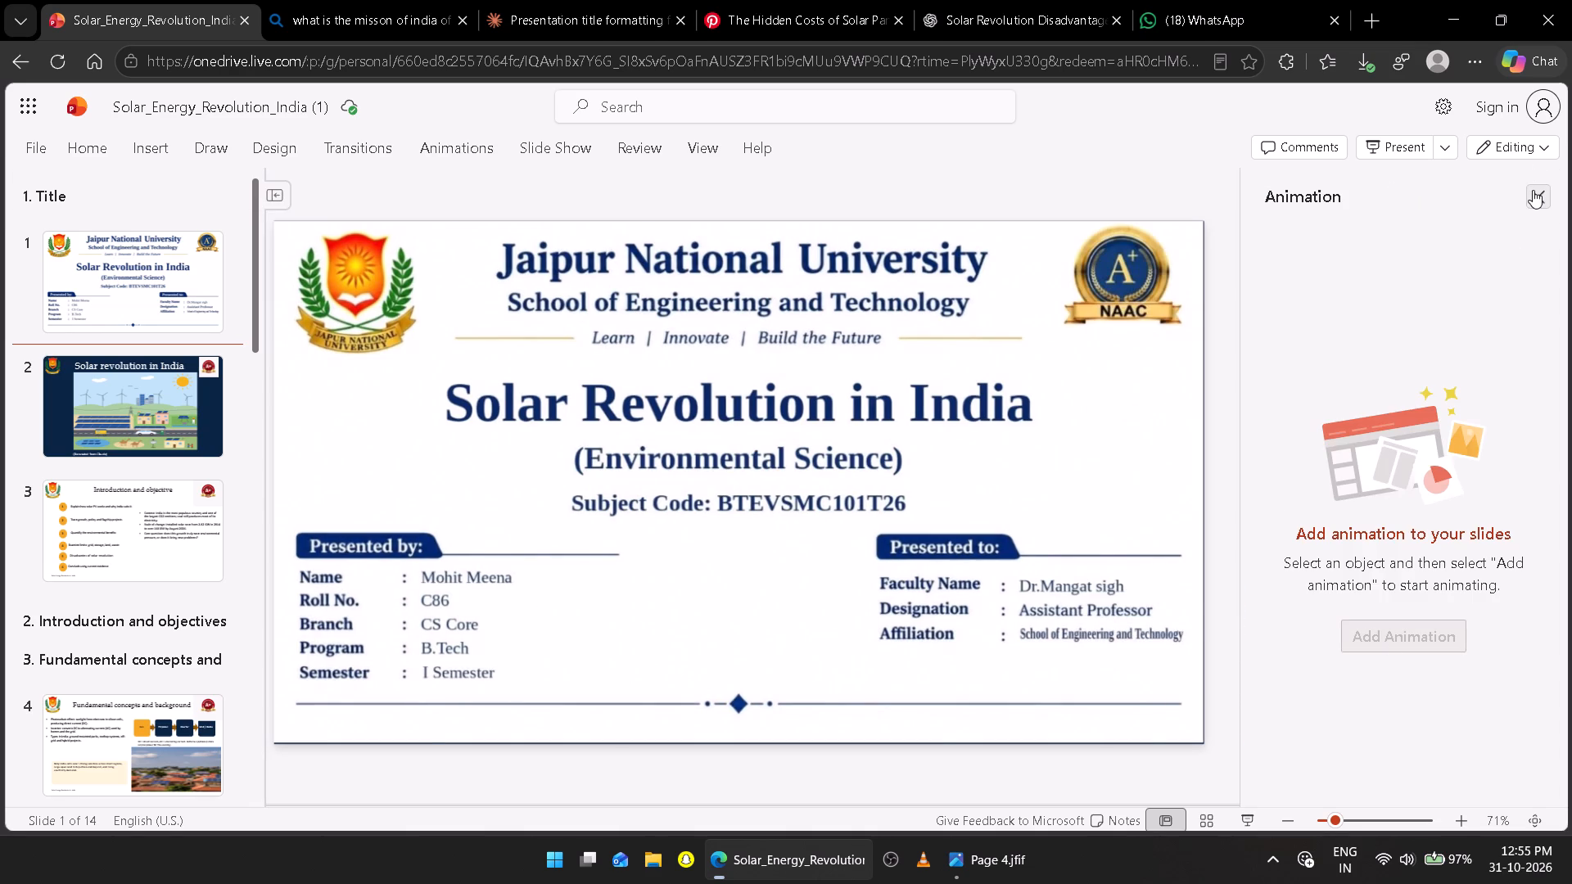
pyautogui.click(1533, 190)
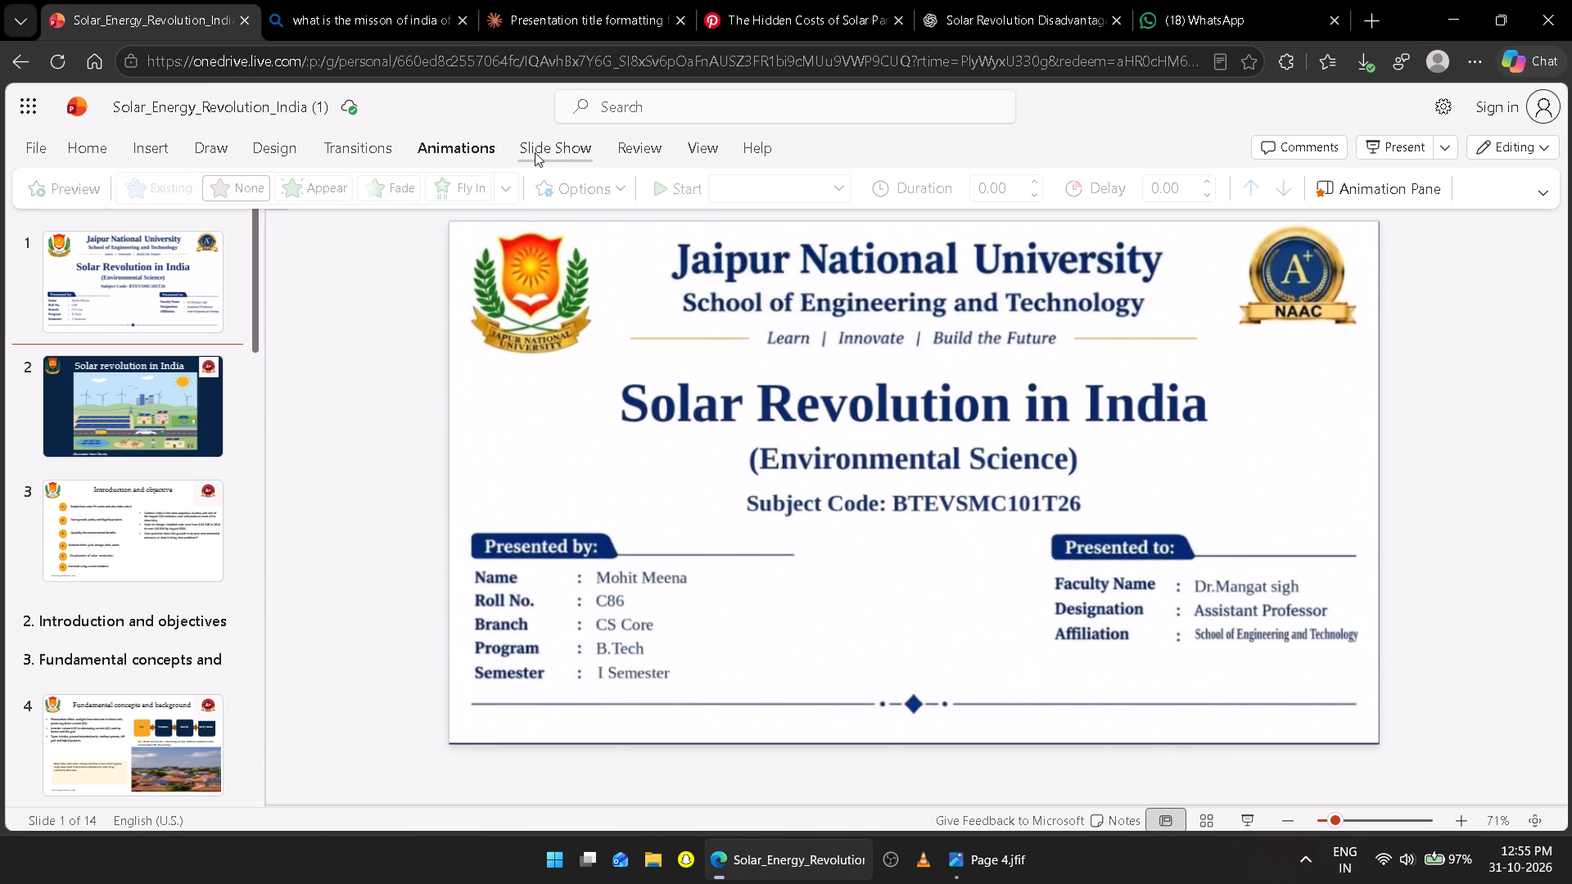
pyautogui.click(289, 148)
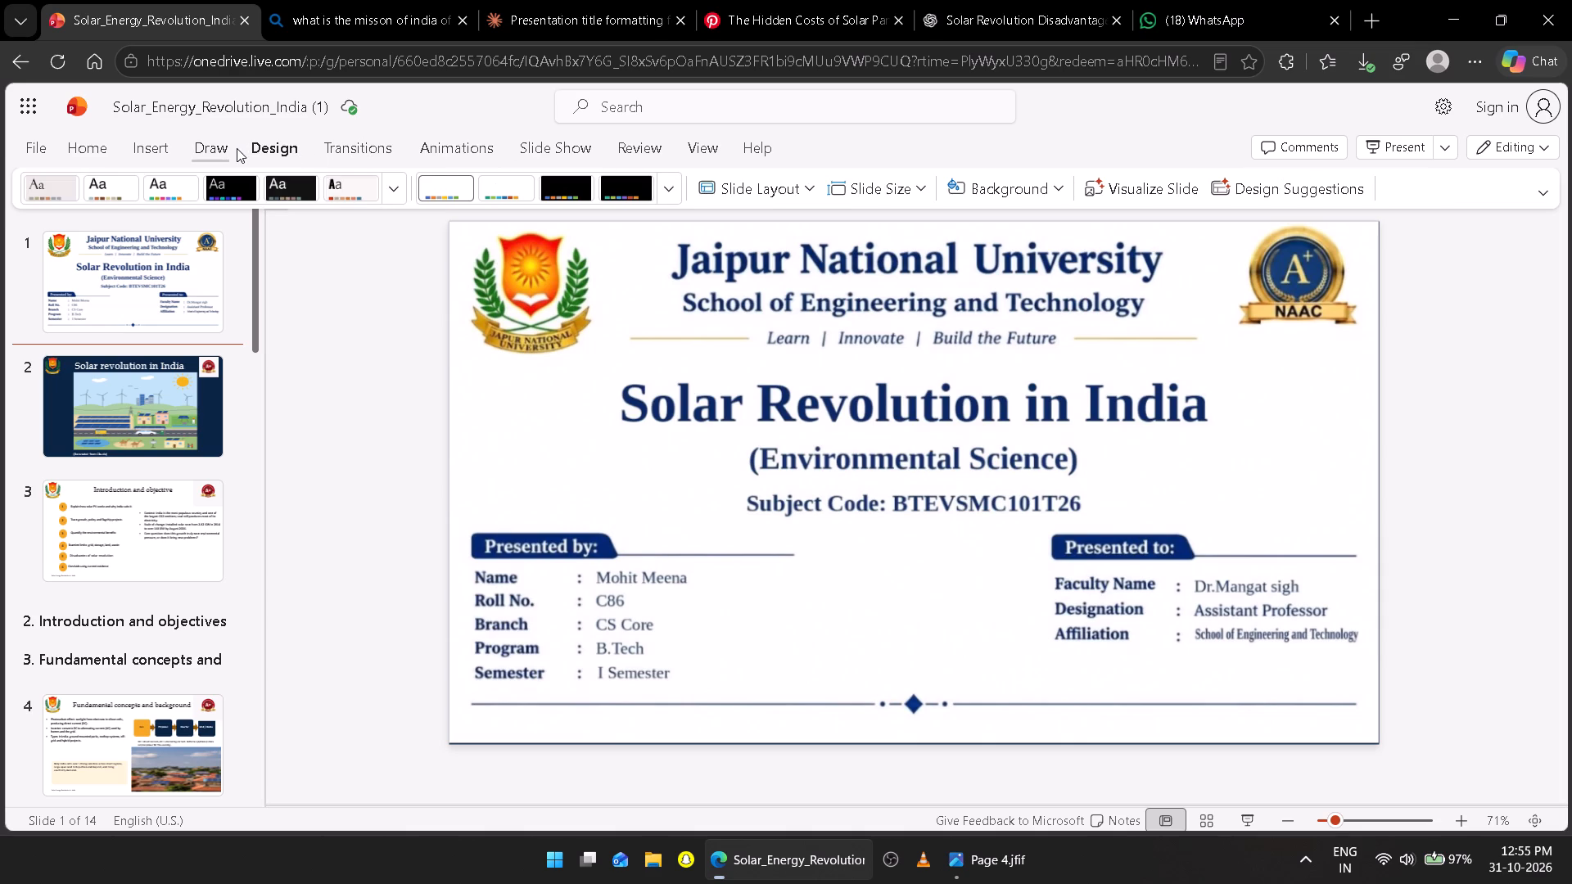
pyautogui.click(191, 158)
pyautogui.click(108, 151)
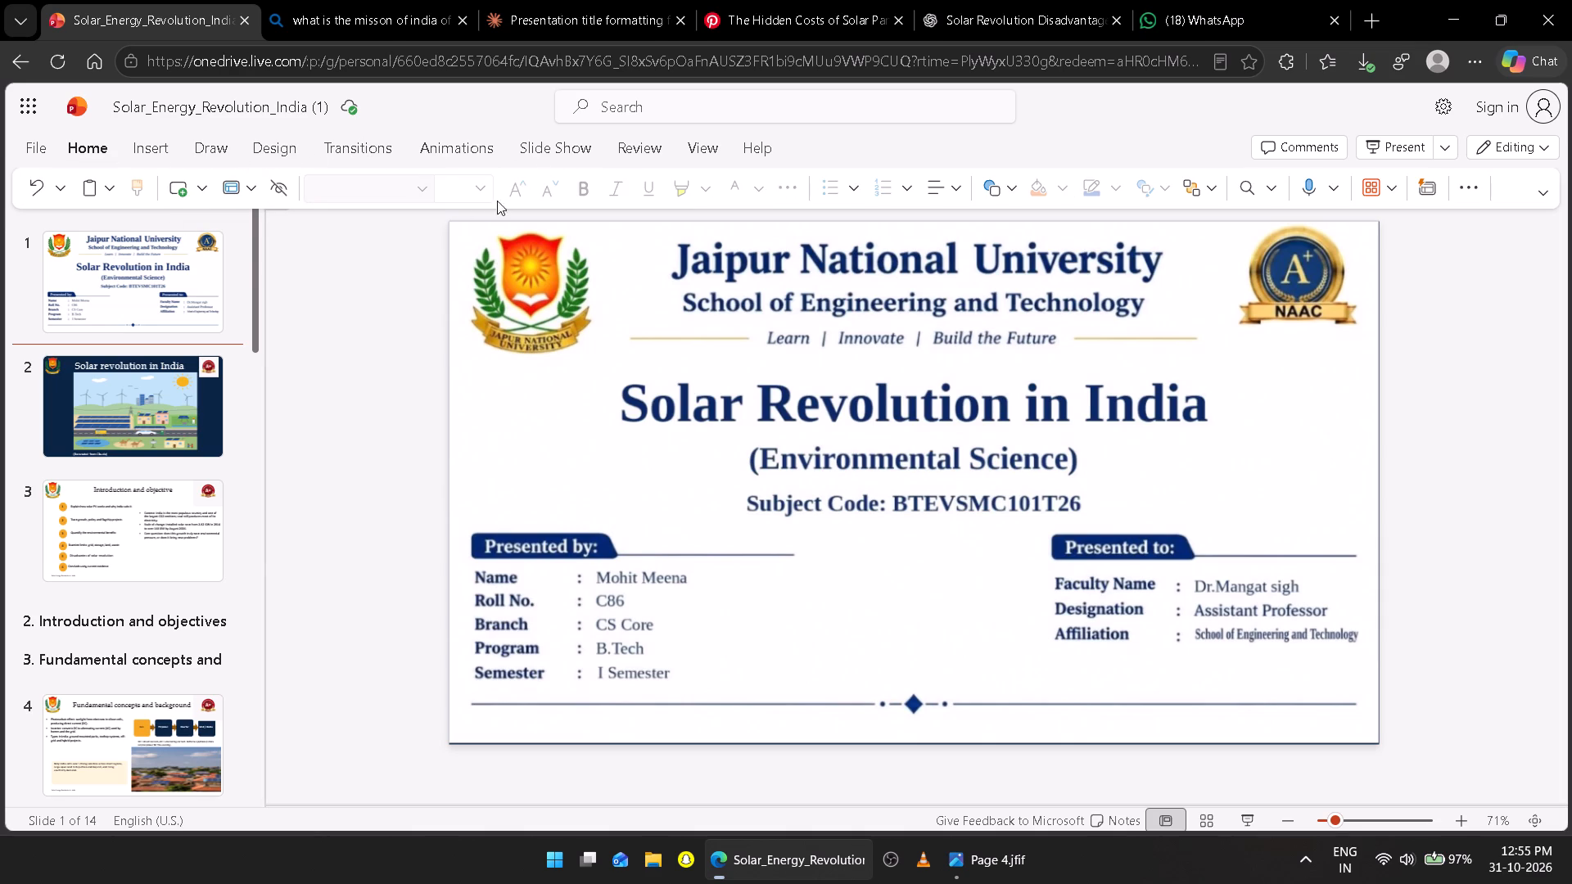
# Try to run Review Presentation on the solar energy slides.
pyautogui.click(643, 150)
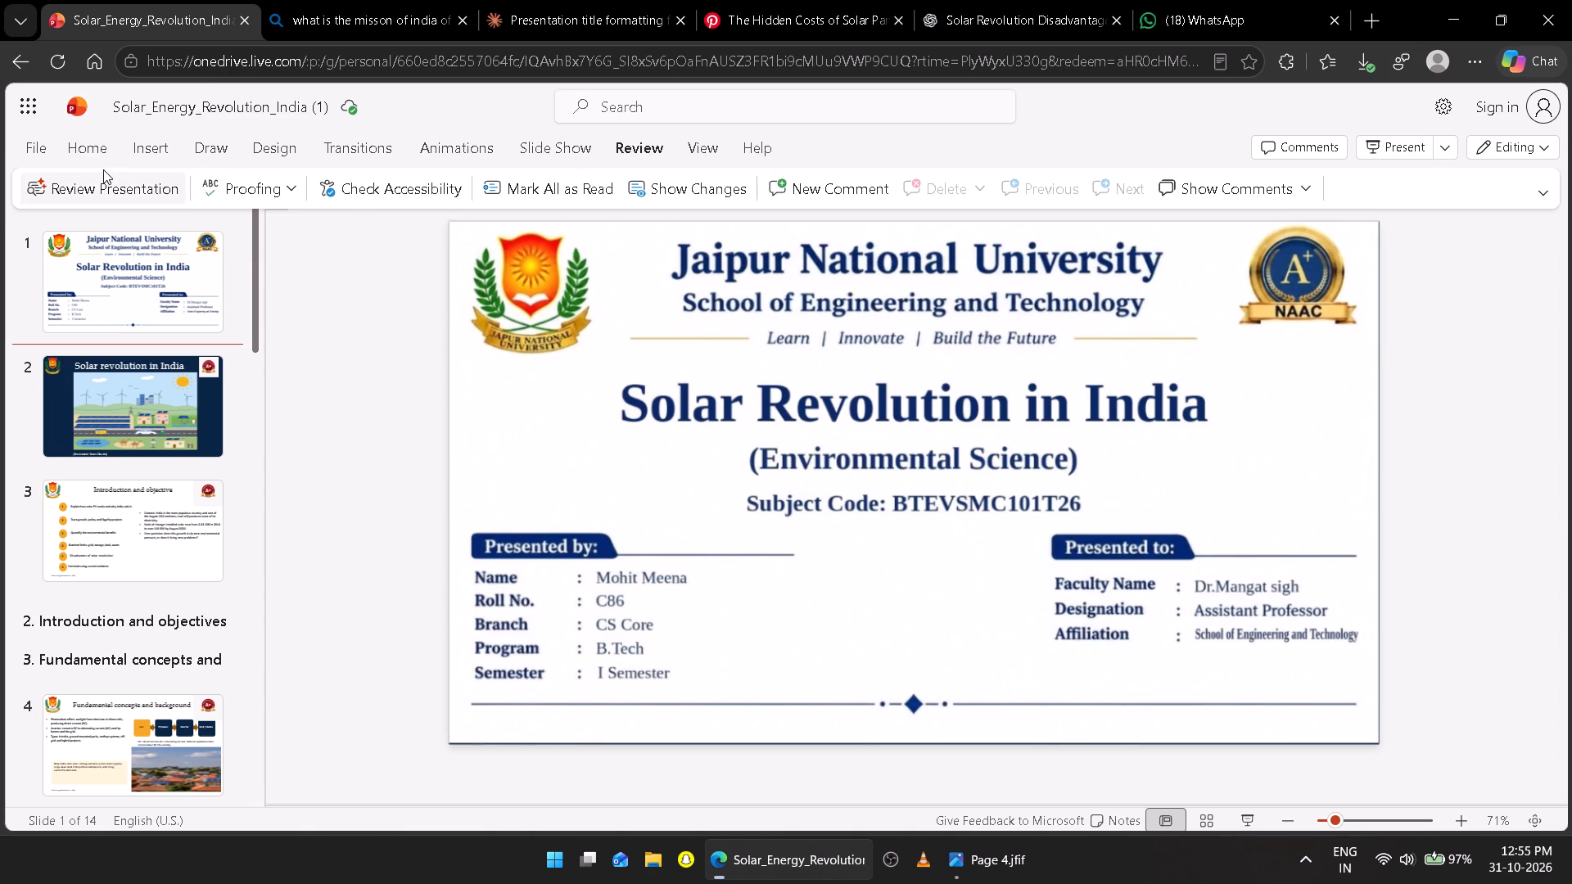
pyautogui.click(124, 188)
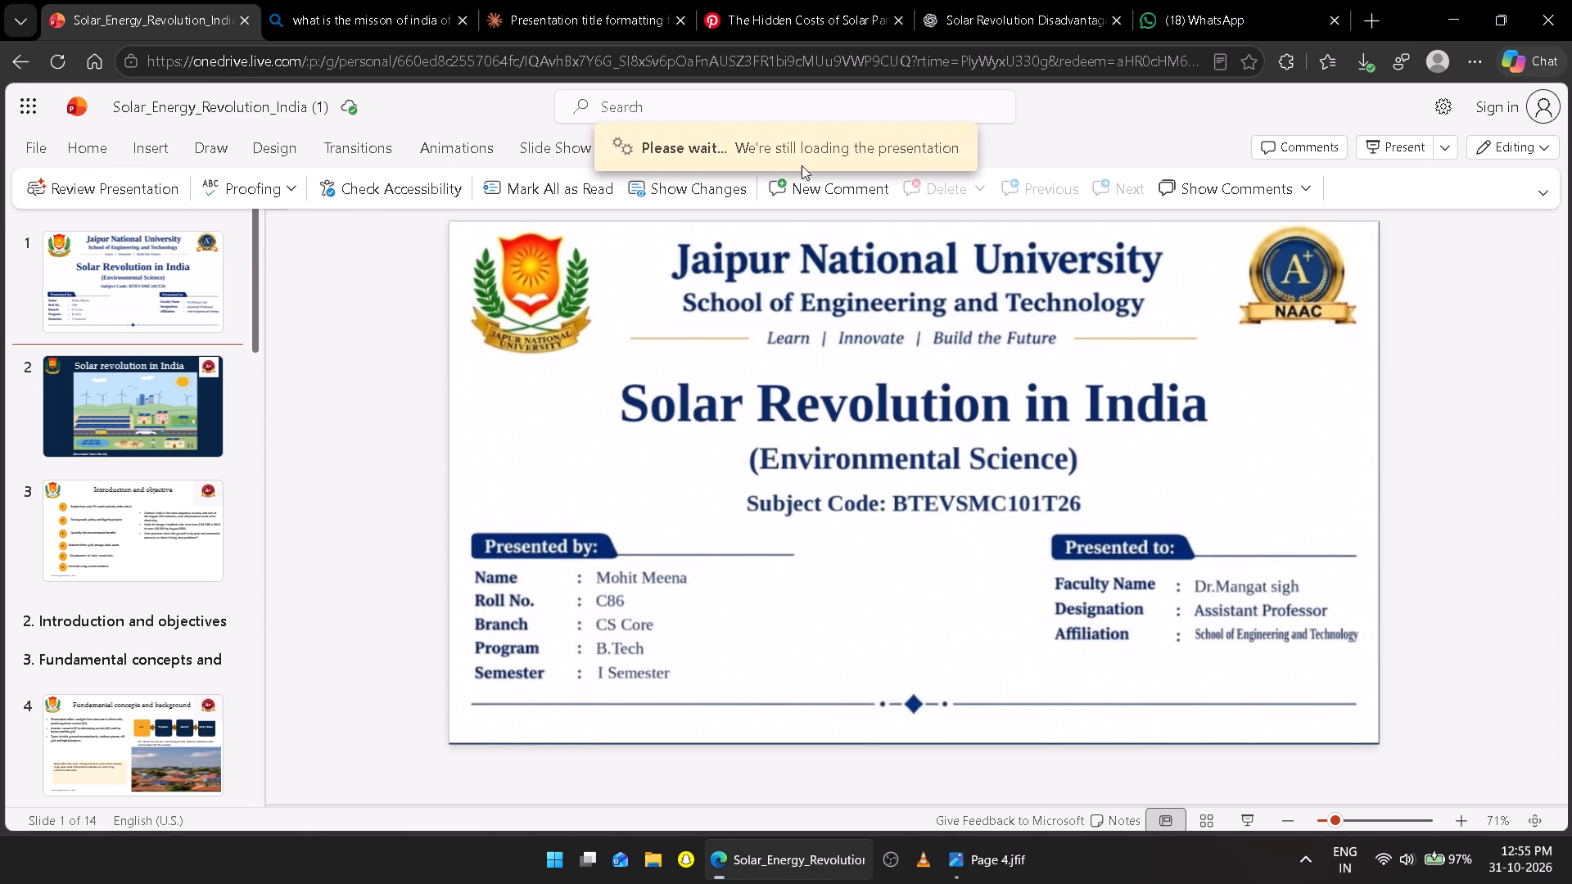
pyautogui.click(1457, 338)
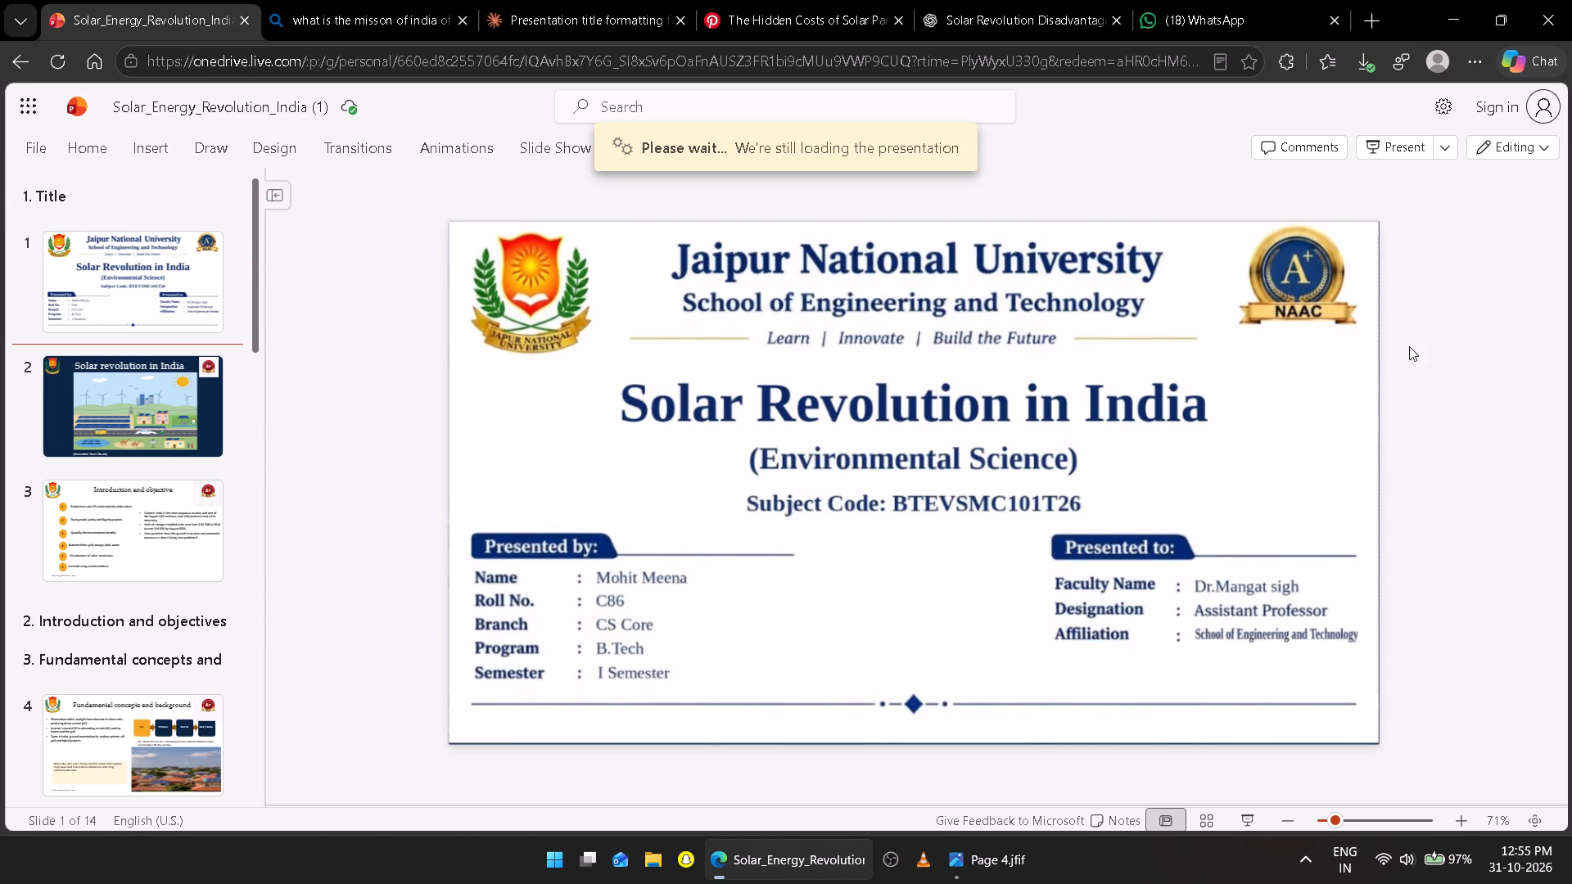
# Play the slide show from the title slide and flip between slides 1 and 2 to check how they look full screen.
pyautogui.click(156, 306)
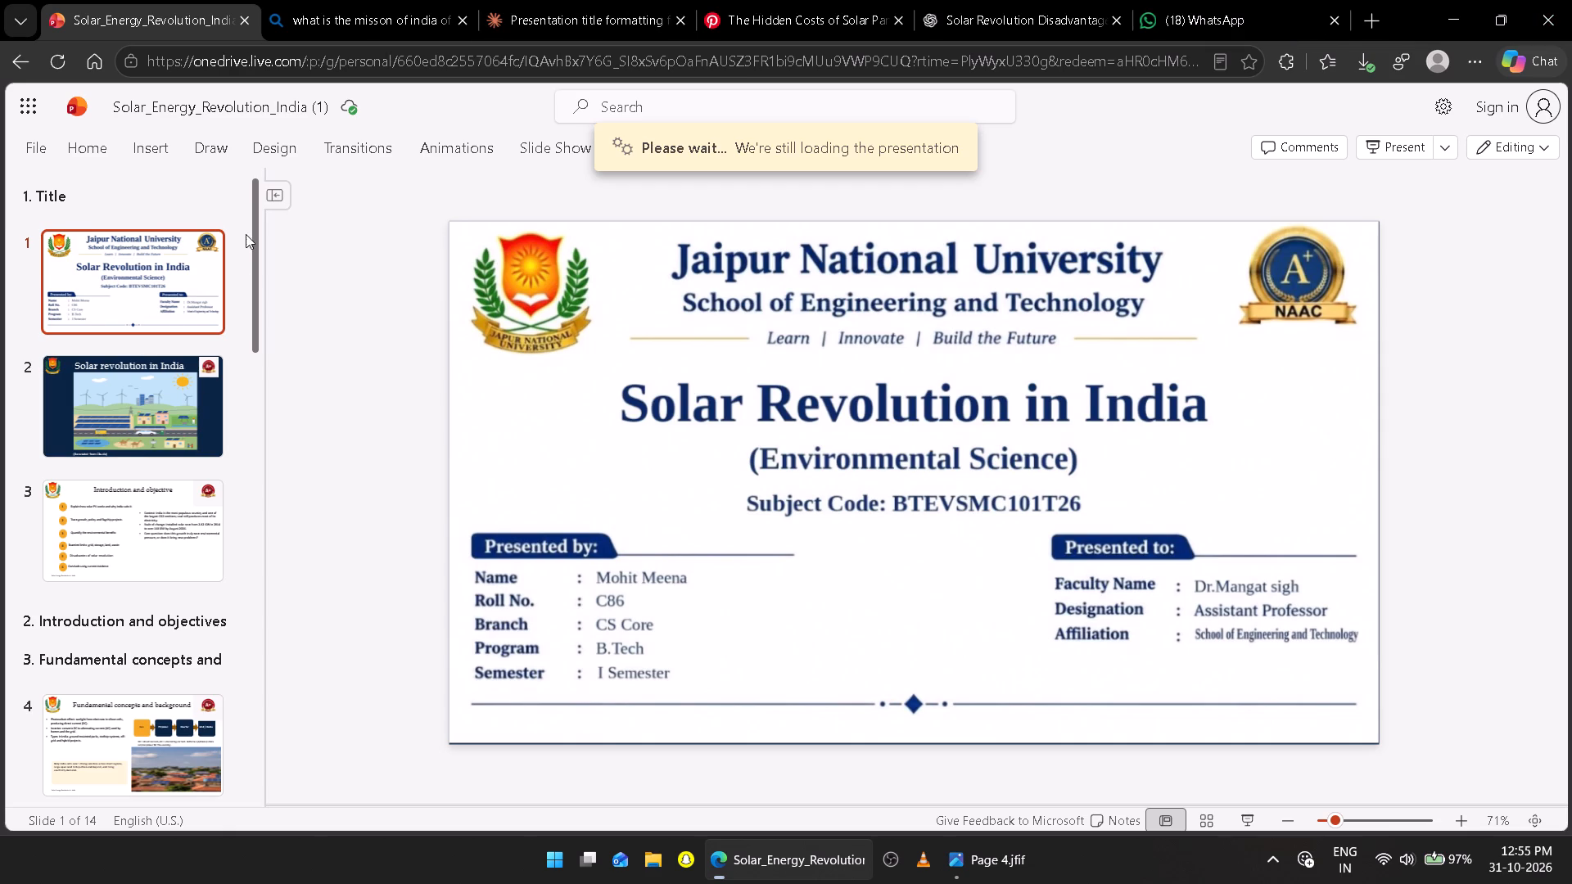
pyautogui.click(1380, 147)
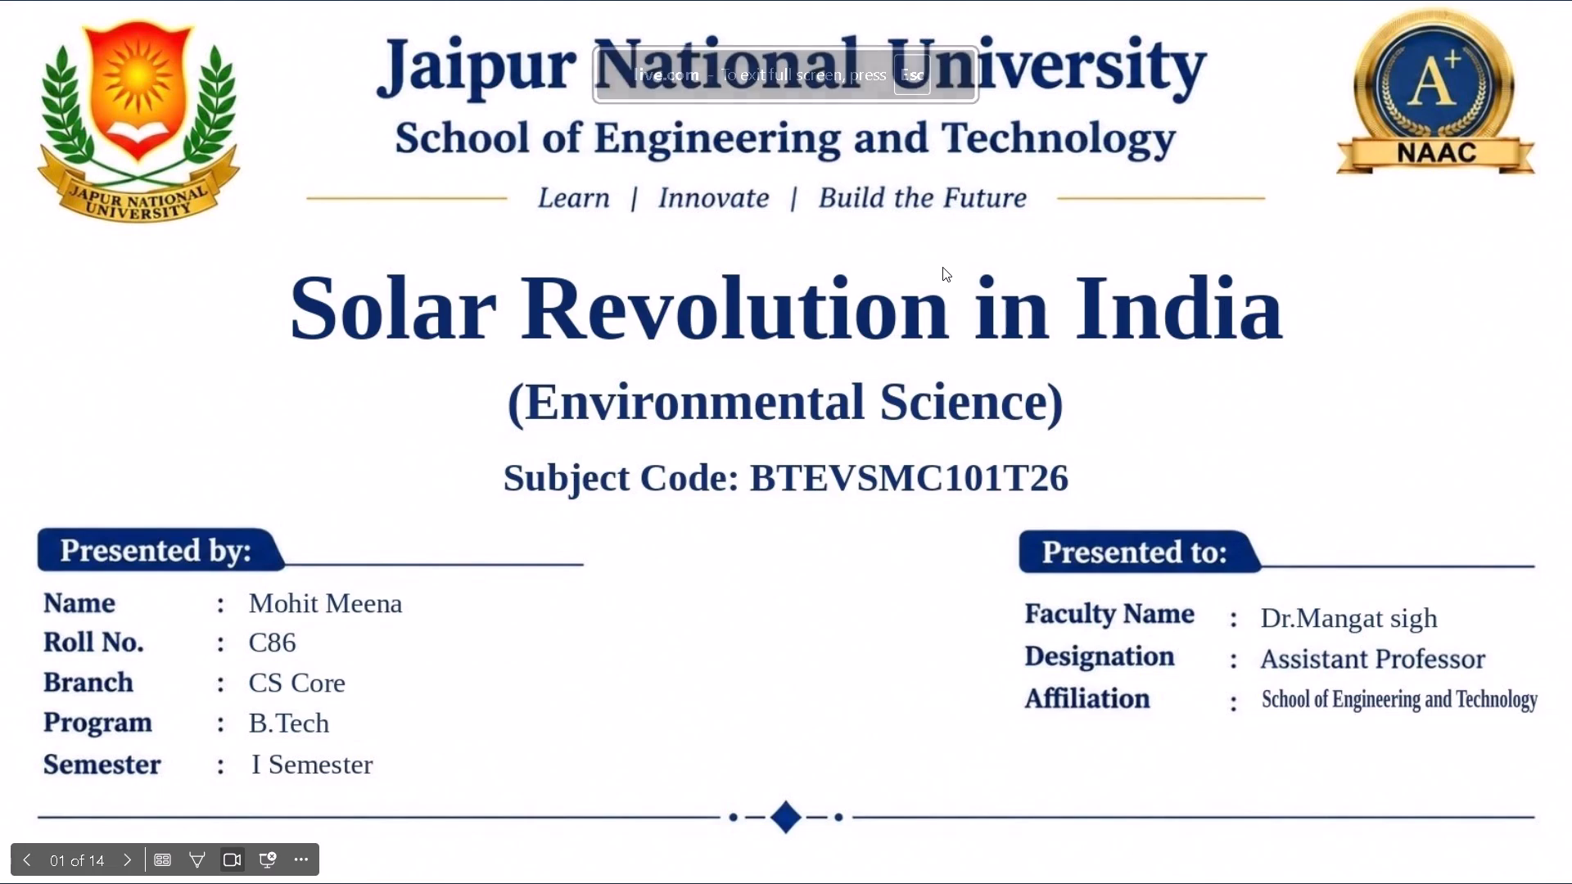
pyautogui.press('Right')
pyautogui.press('Right')
pyautogui.press('Left')
pyautogui.press('Left')
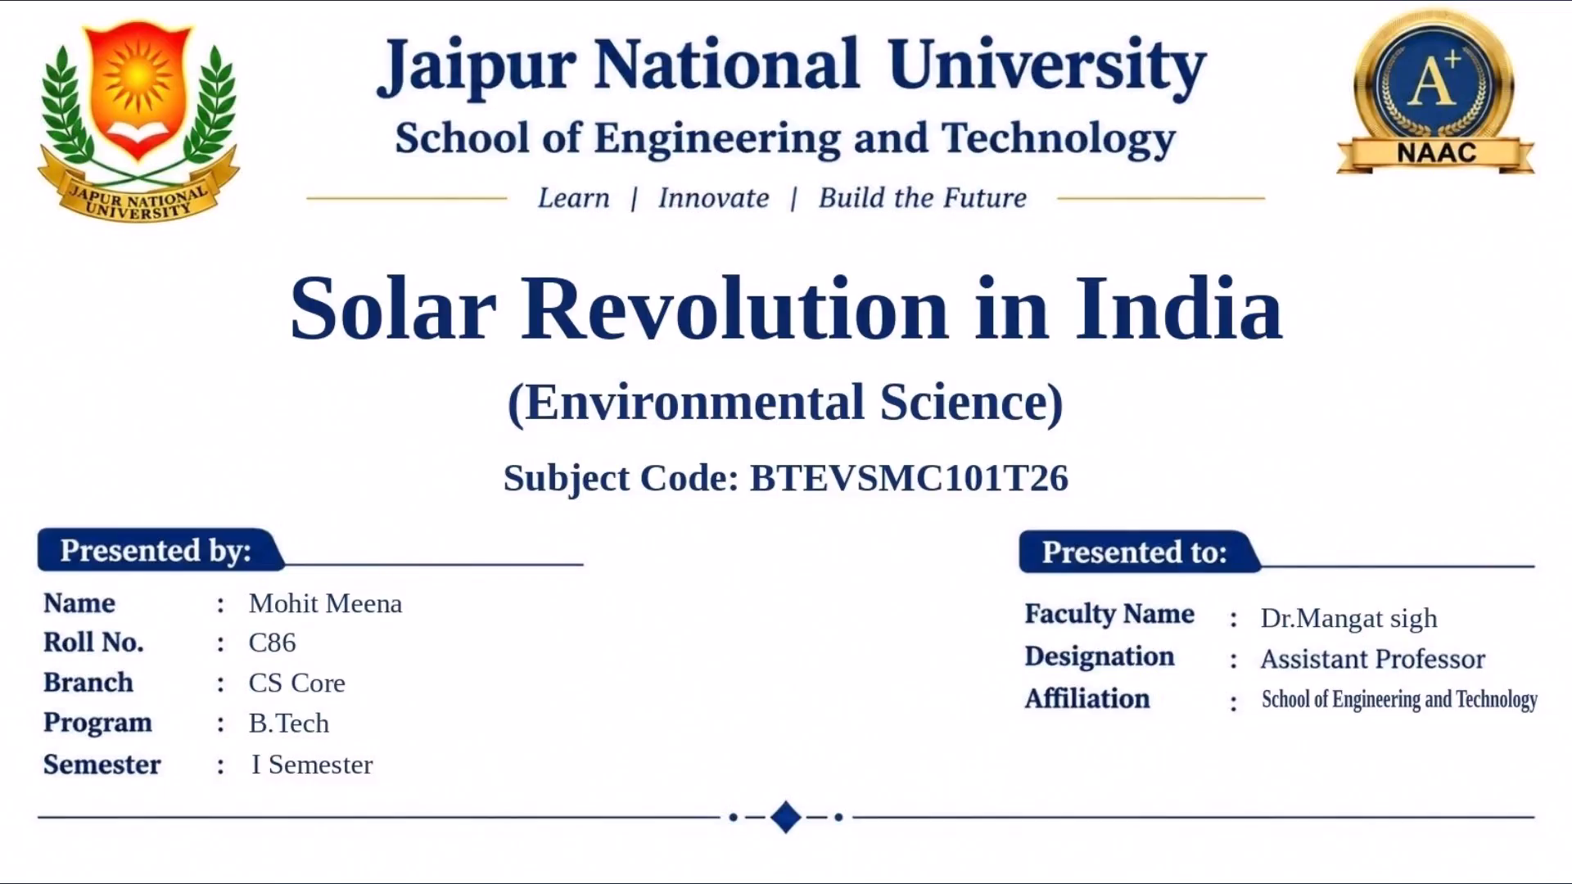
pyautogui.press('Right')
pyautogui.press('Left')
pyautogui.press('Right')
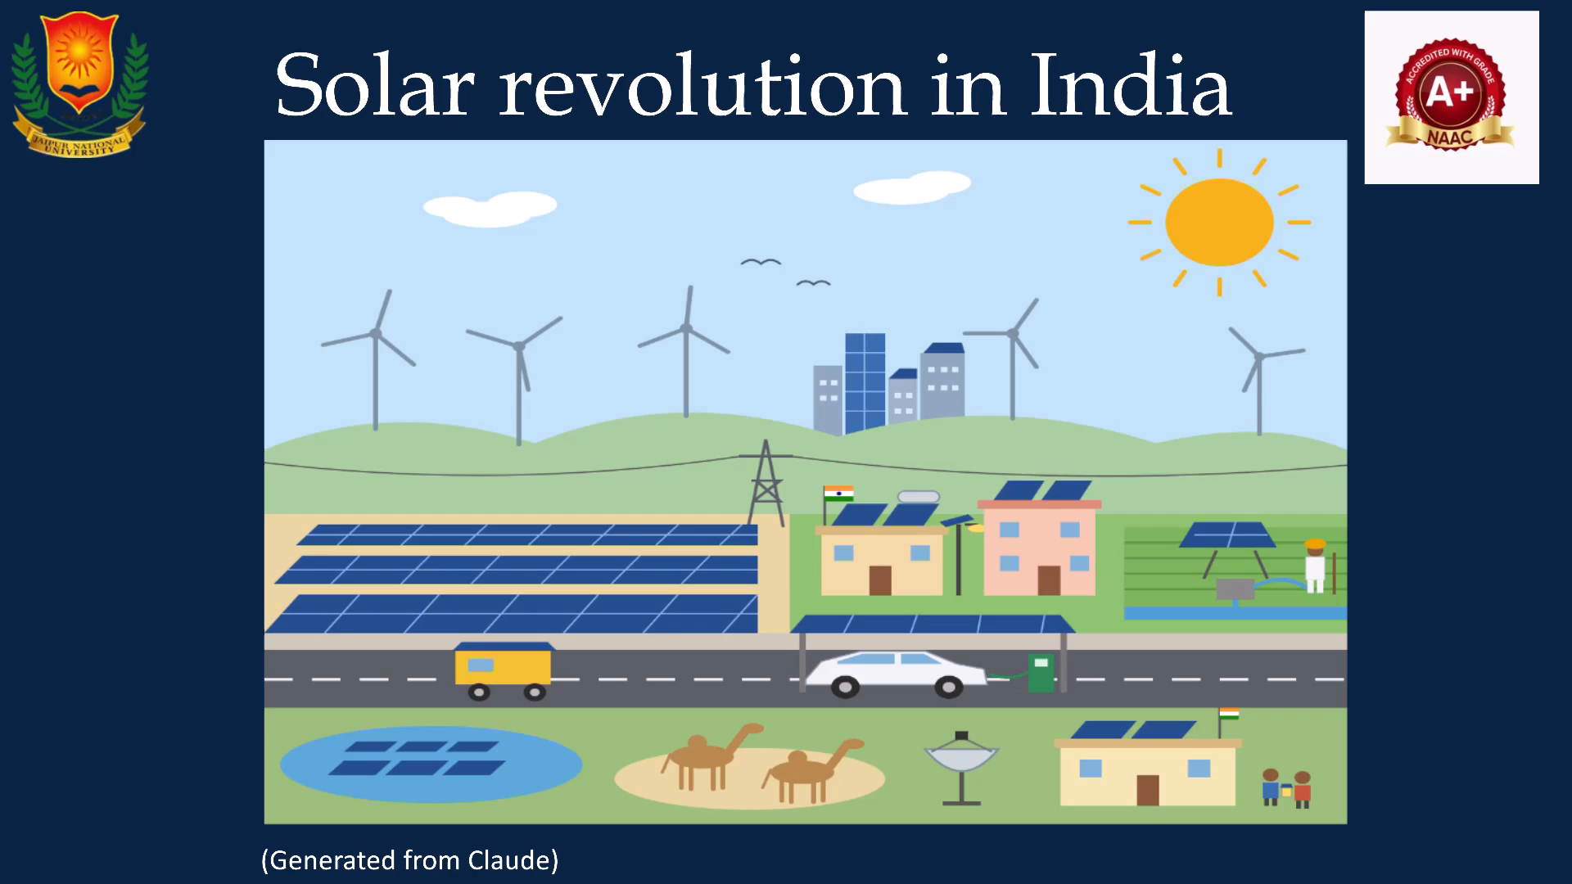
pyautogui.press('Left')
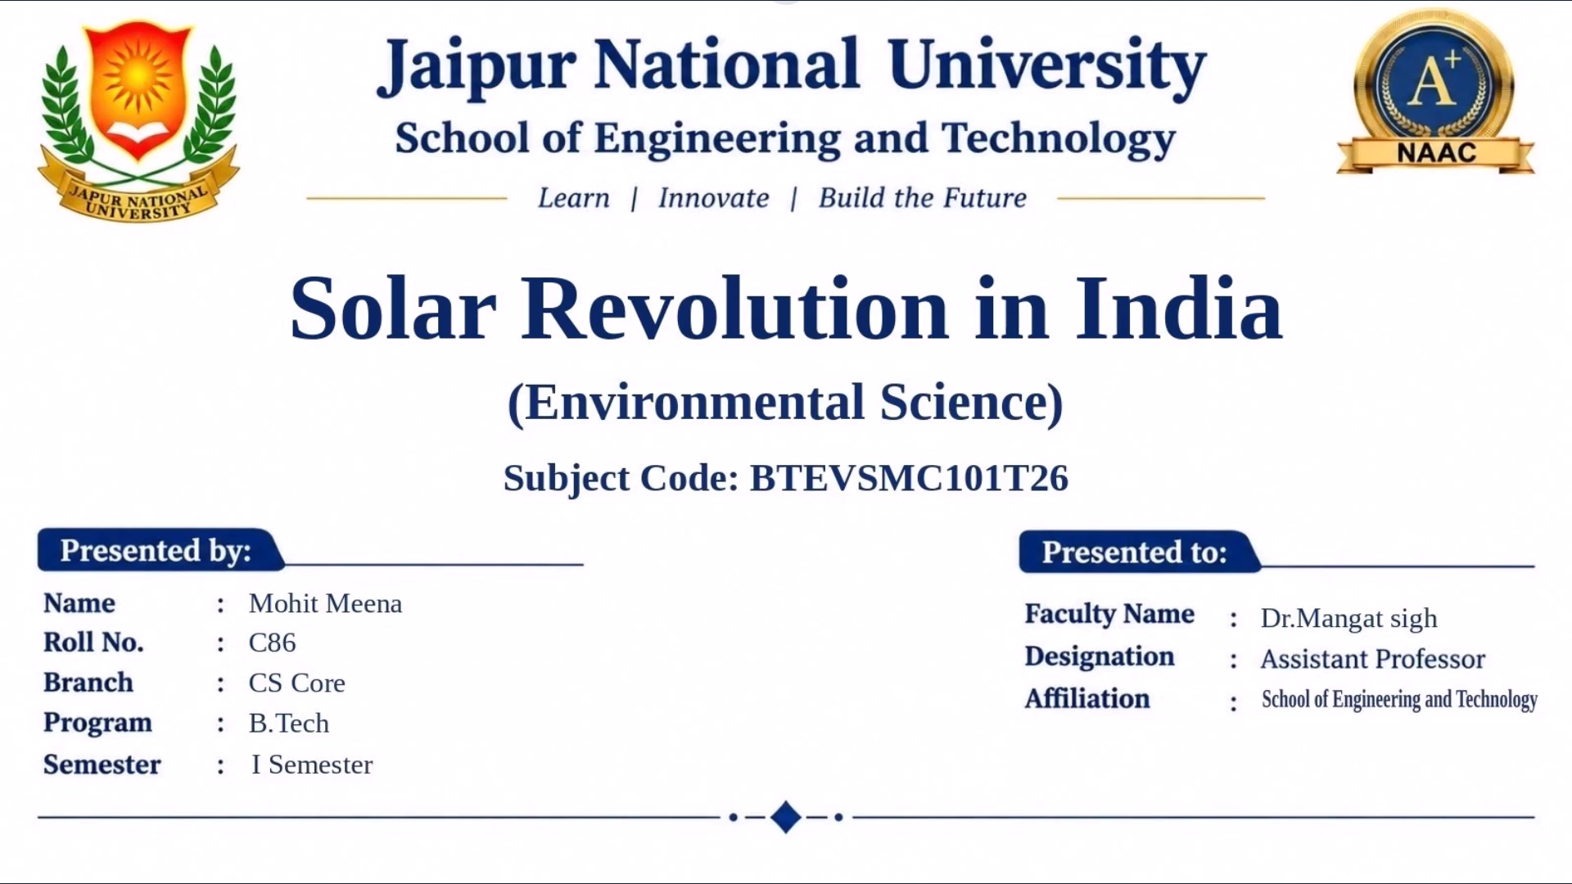
pyautogui.click(785, 79)
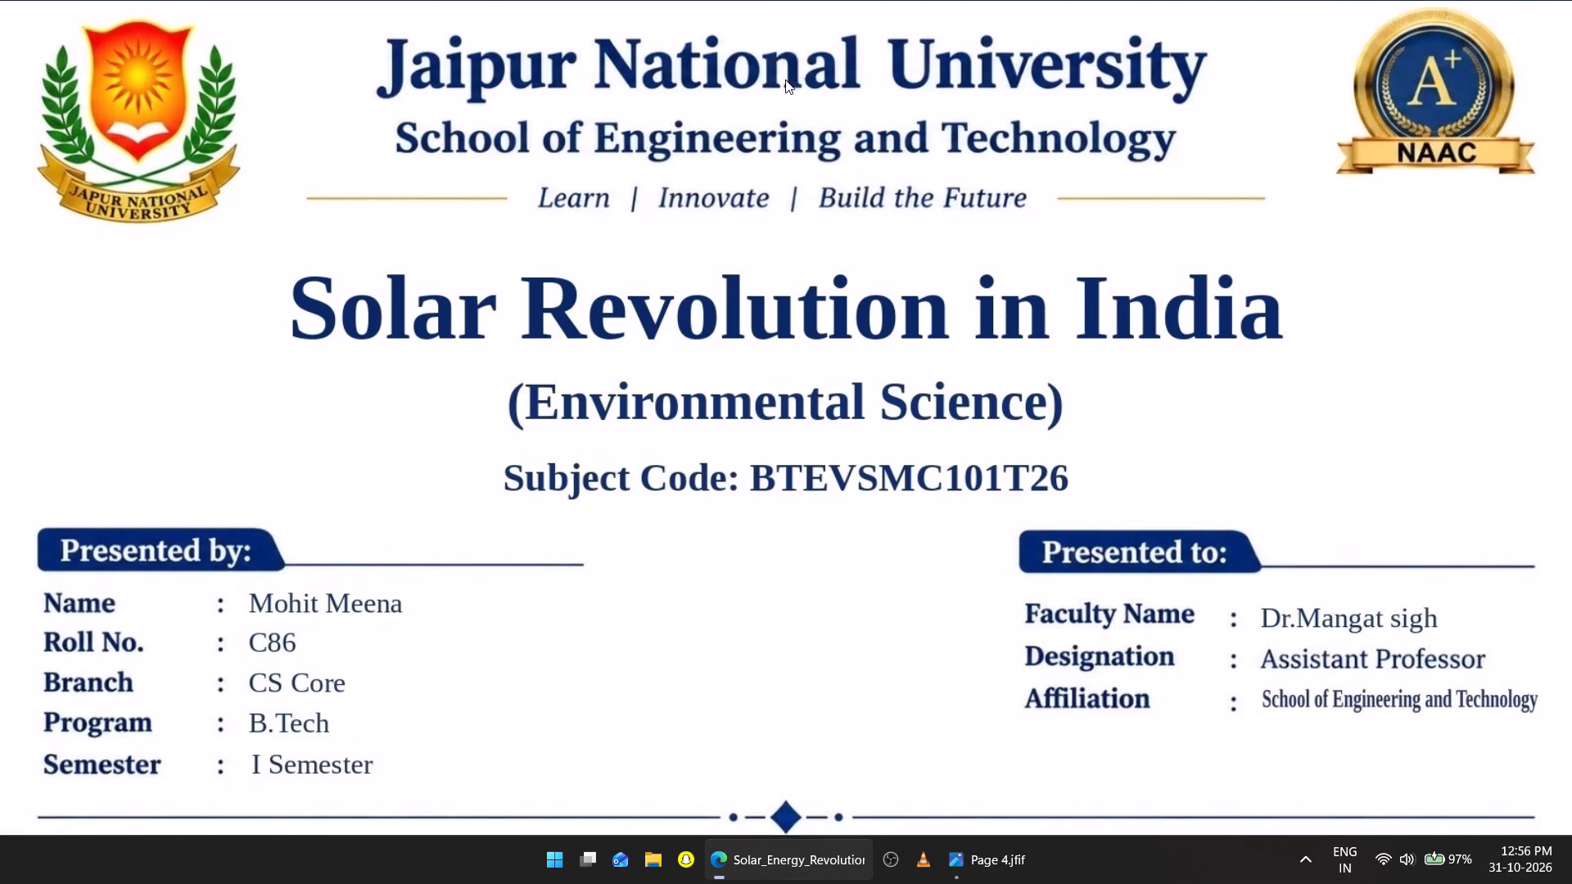
# Save the presentation.
pyautogui.hotkey('ctrl', 's')
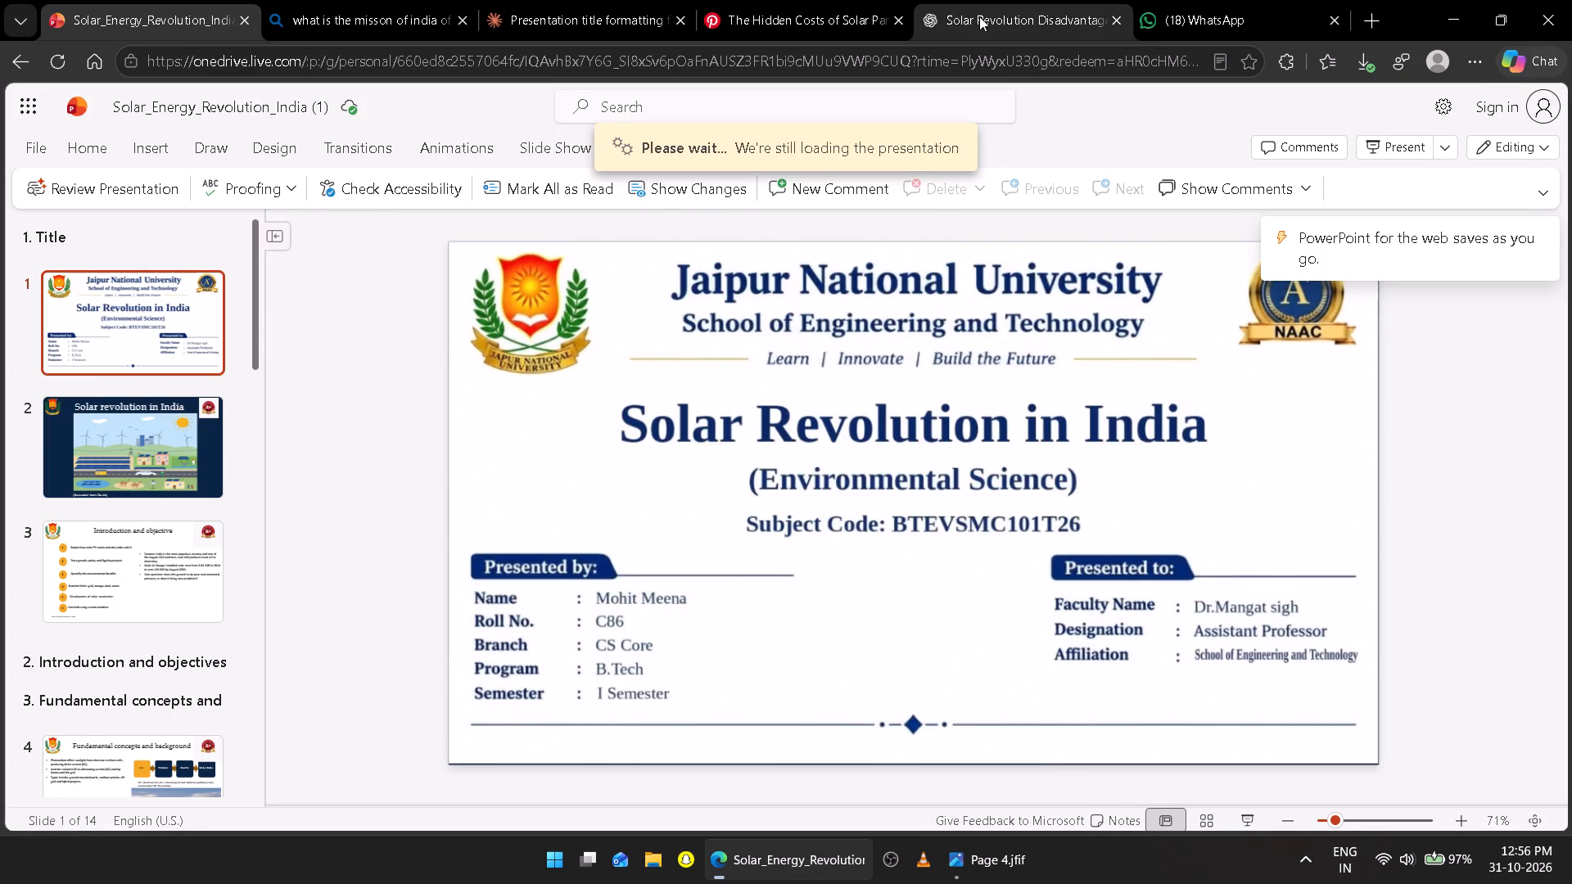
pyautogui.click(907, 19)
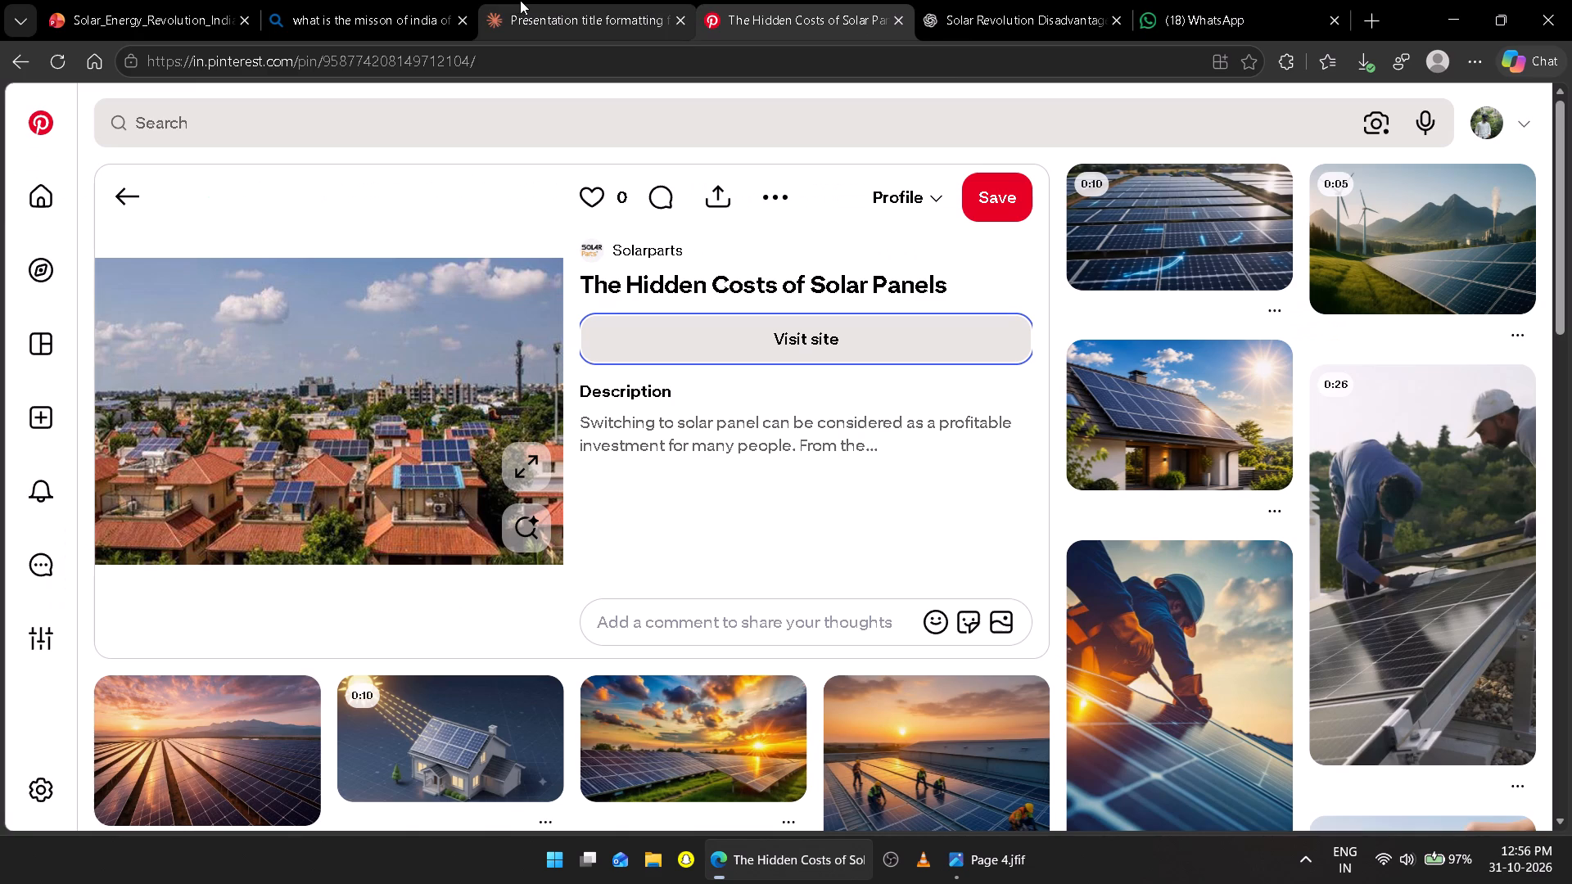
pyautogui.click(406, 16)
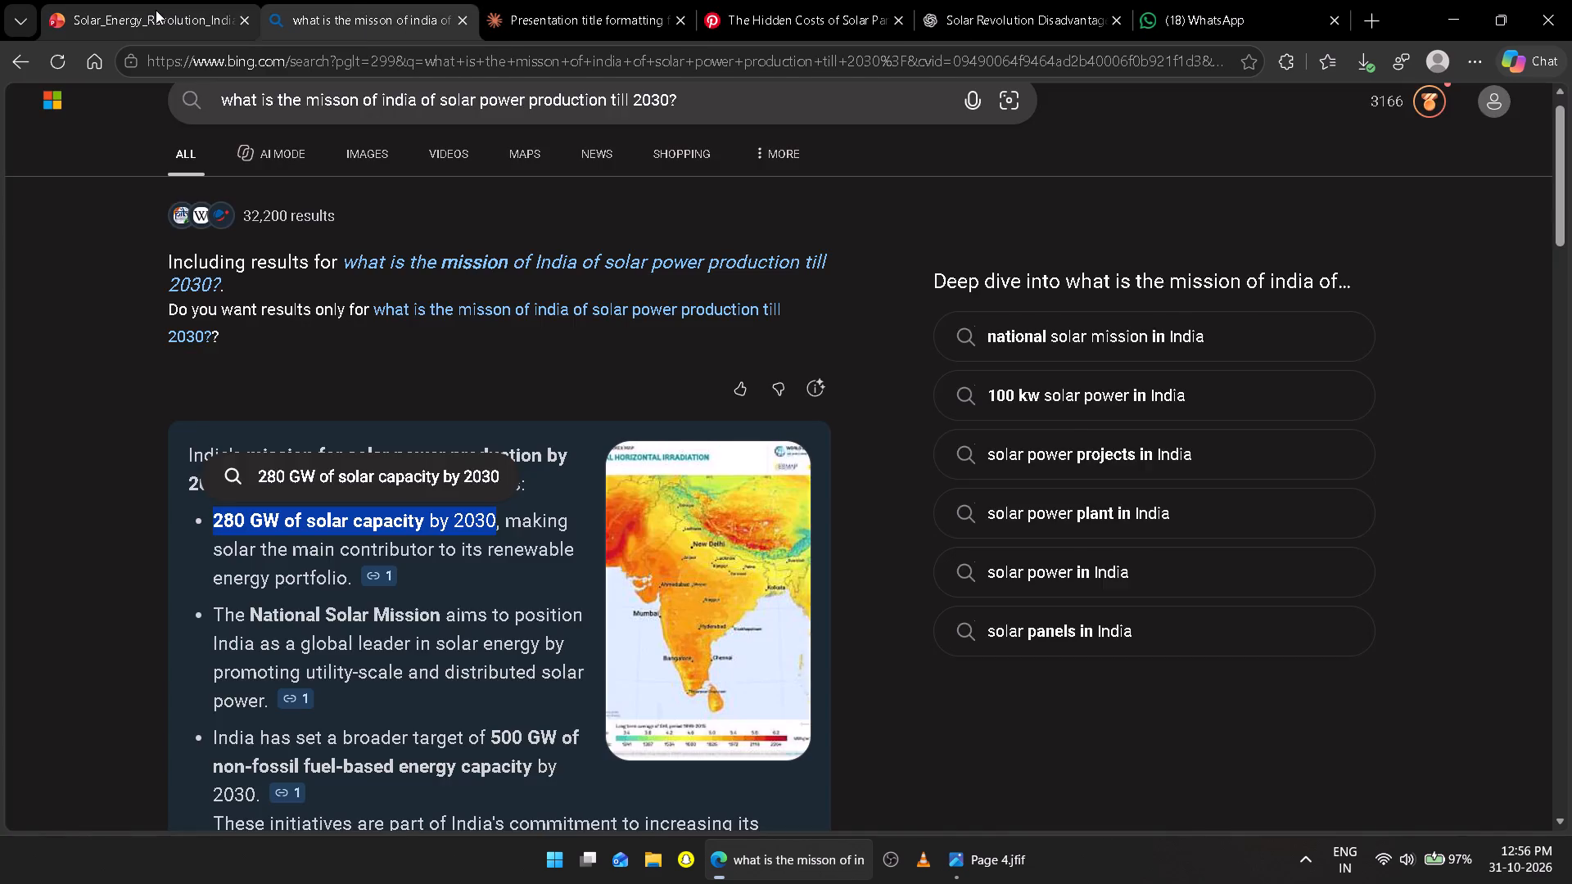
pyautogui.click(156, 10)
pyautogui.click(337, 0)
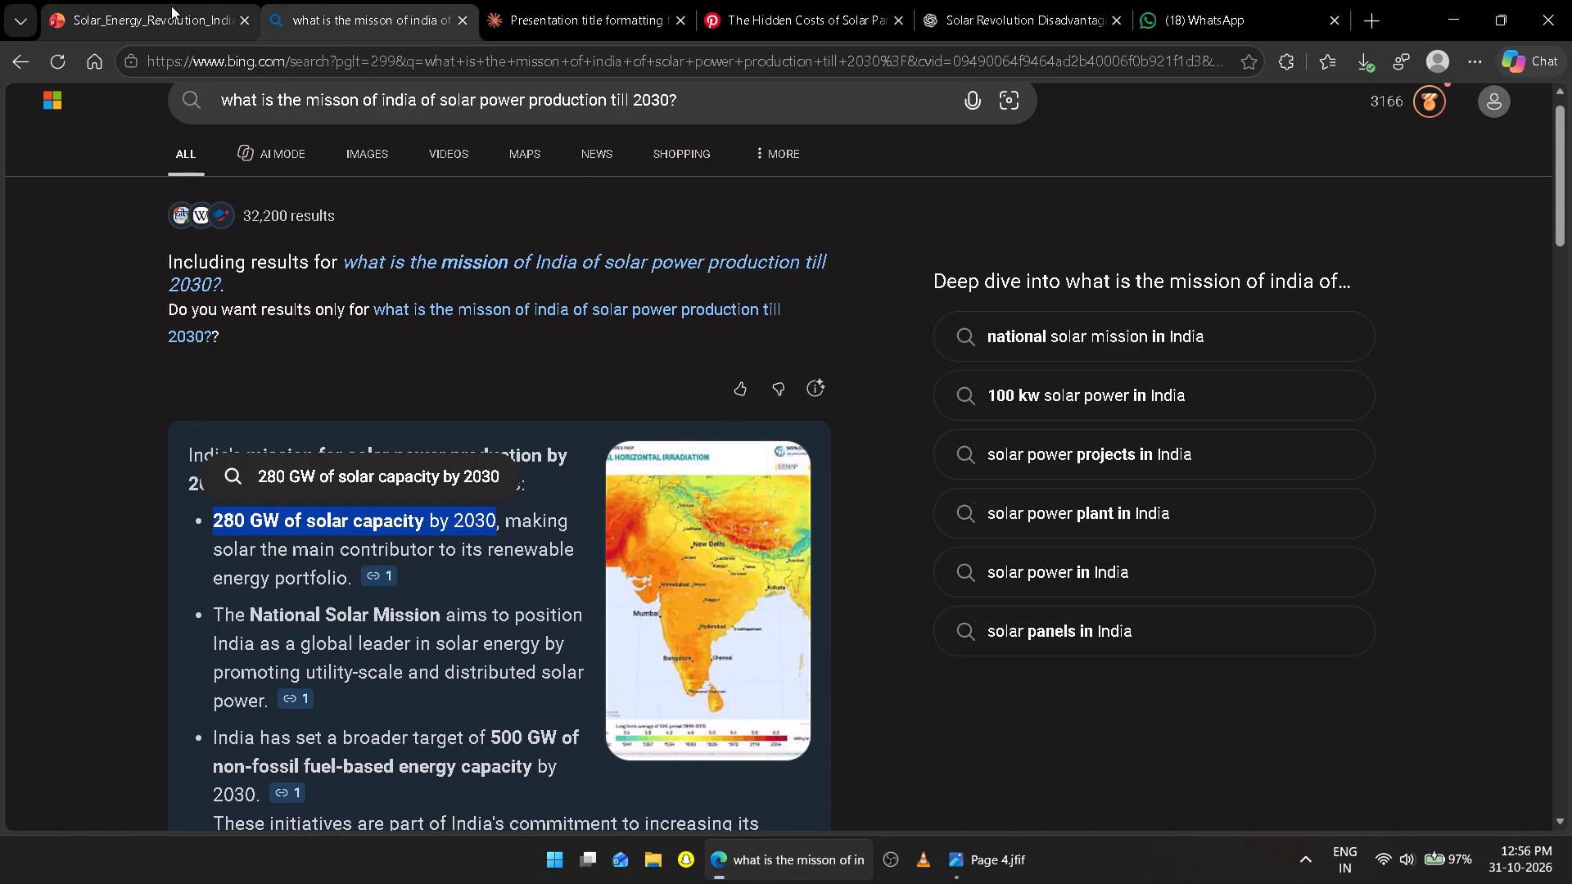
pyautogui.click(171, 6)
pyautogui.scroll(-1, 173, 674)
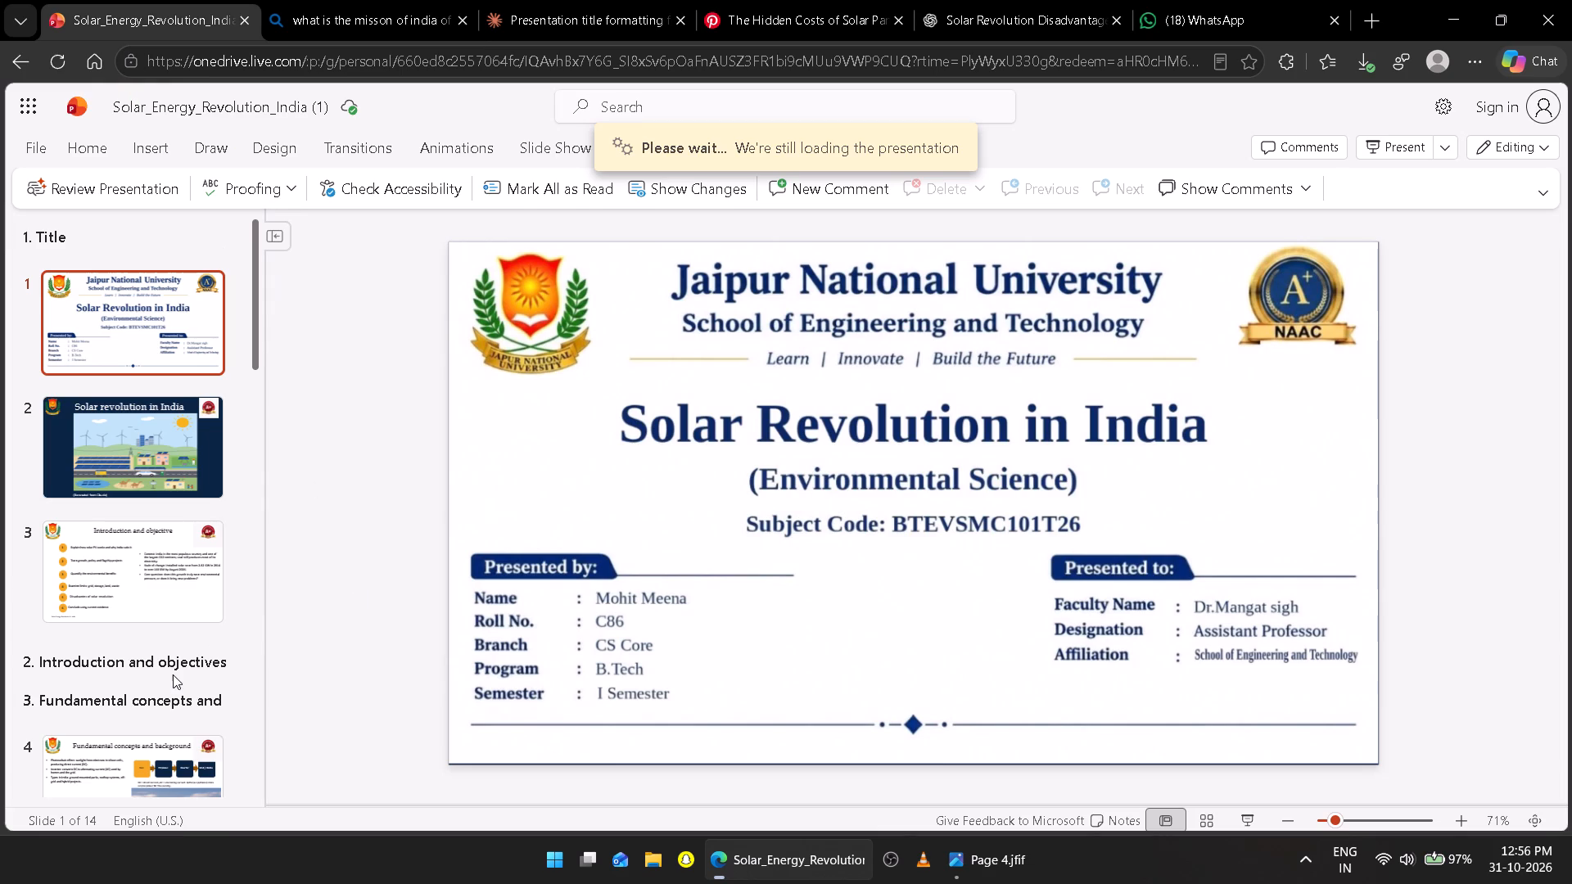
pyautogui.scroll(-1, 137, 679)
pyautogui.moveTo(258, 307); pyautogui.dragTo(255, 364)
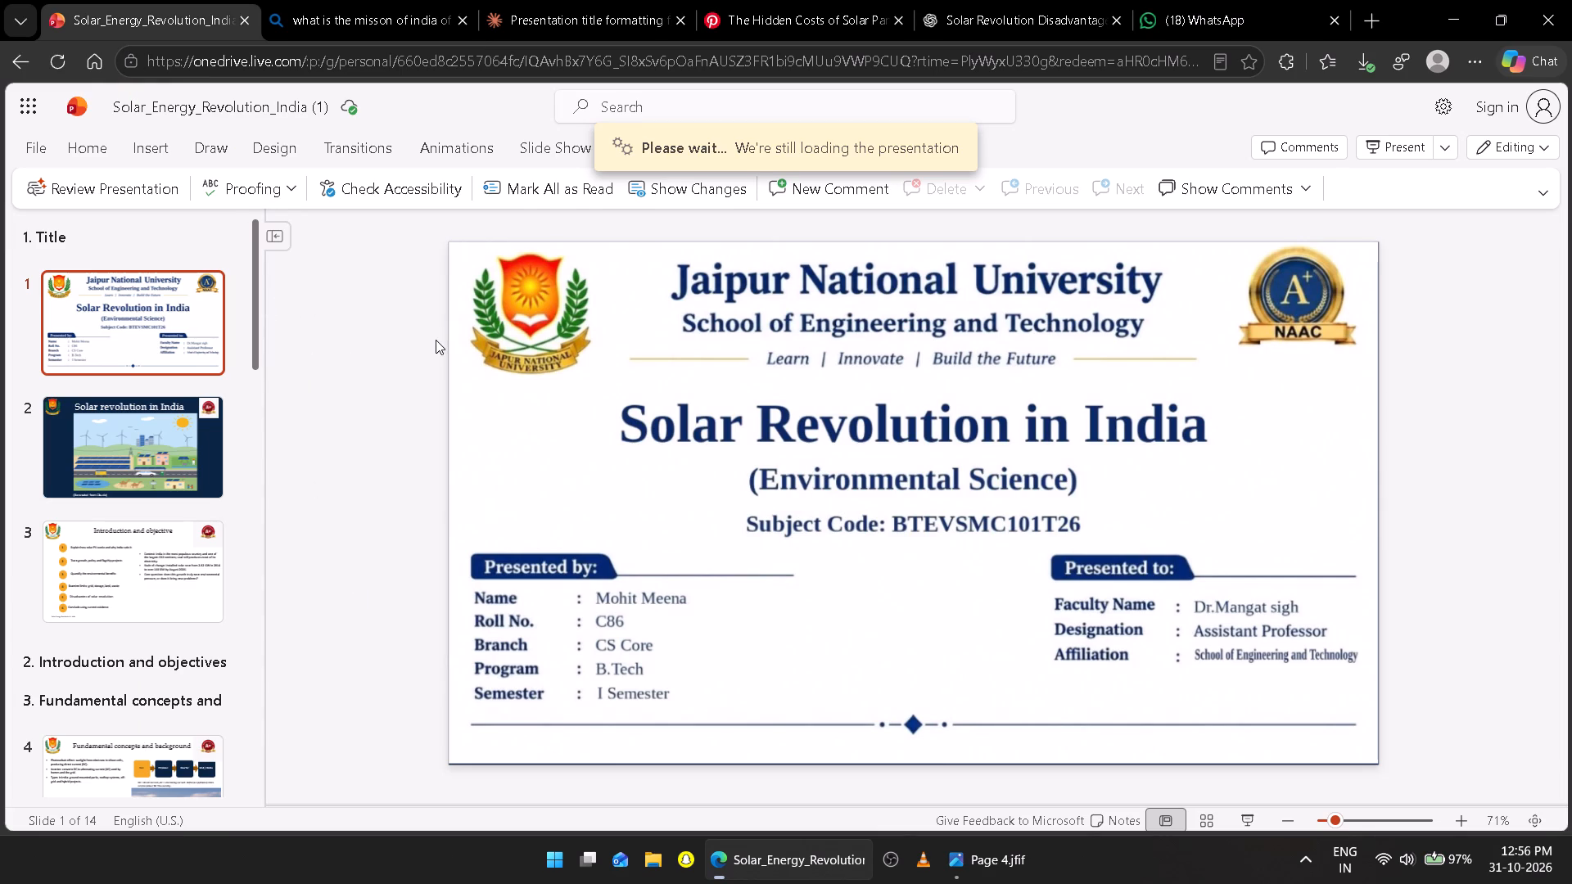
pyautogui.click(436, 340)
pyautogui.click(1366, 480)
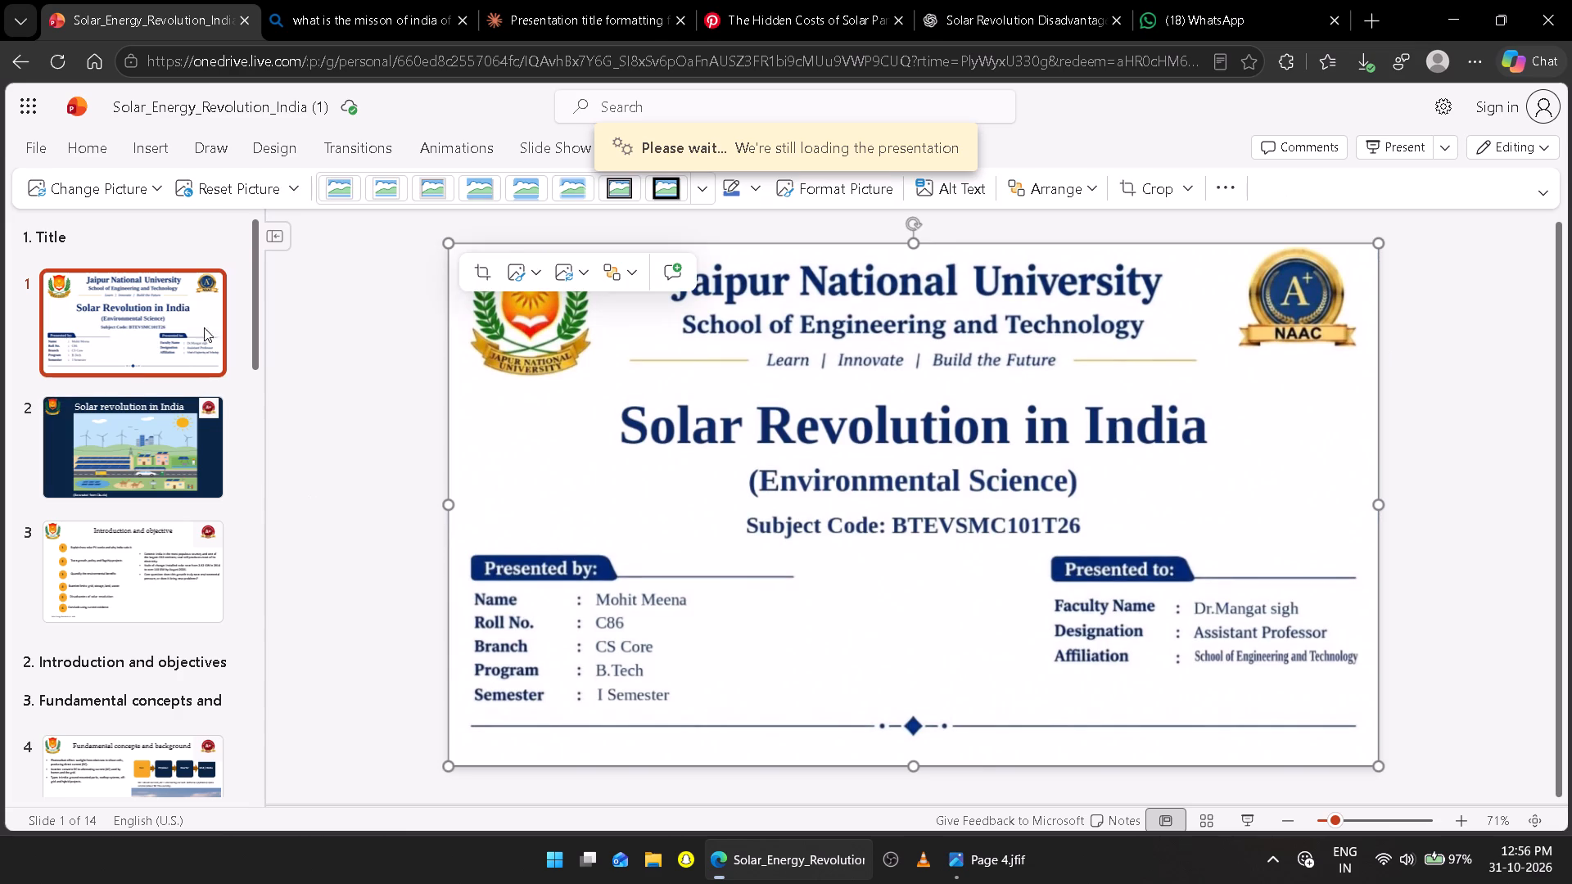
pyautogui.moveTo(264, 266); pyautogui.dragTo(255, 279)
pyautogui.moveTo(255, 279); pyautogui.dragTo(257, 300)
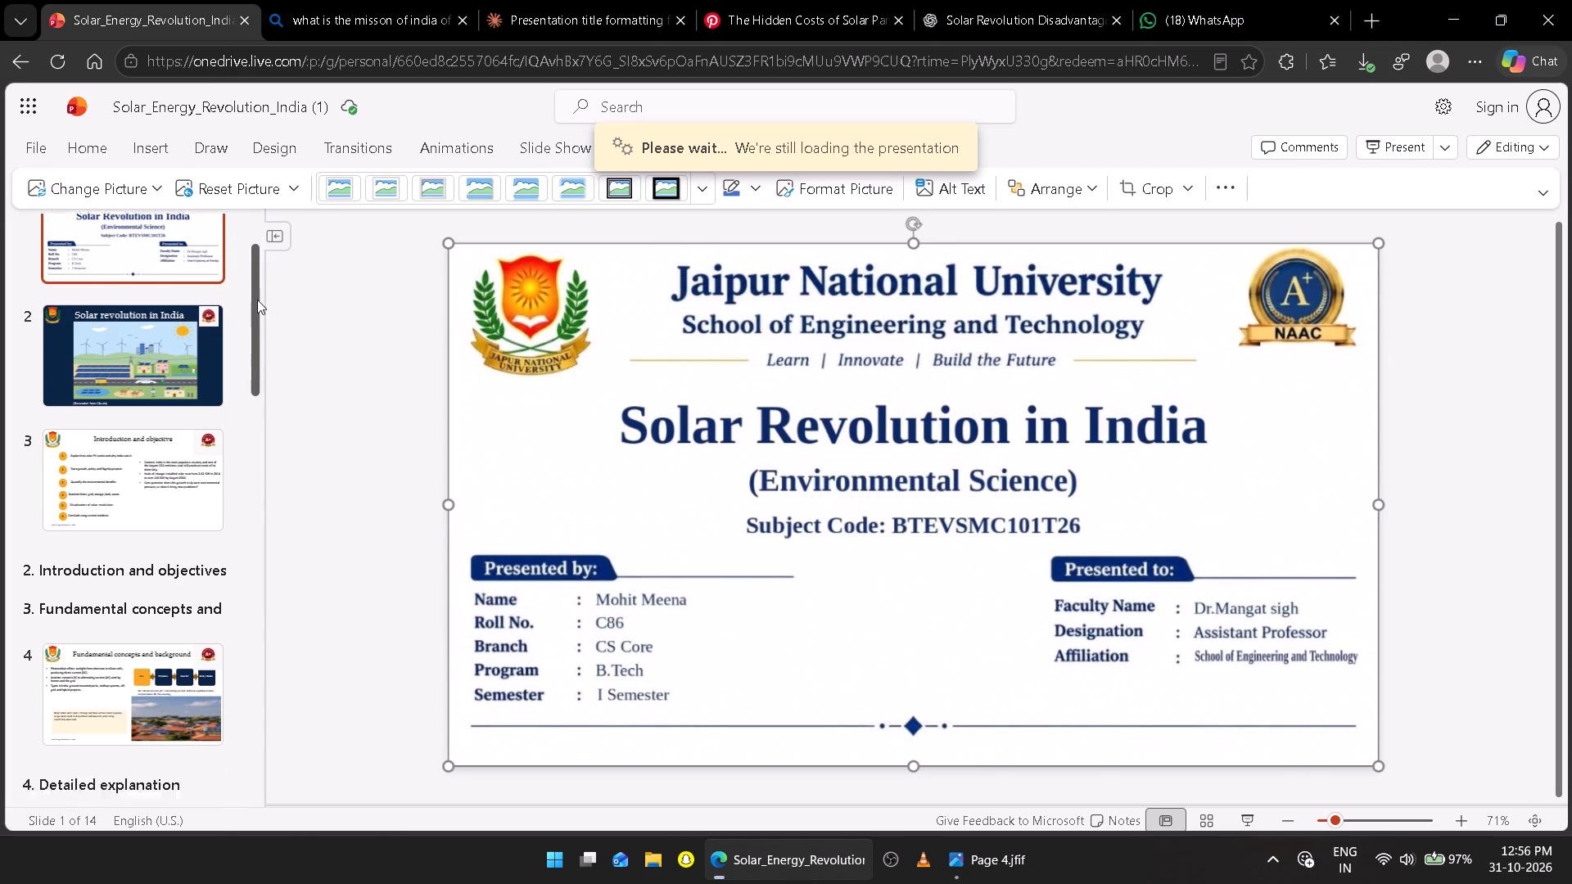
pyautogui.moveTo(257, 300); pyautogui.dragTo(260, 431)
pyautogui.click(142, 383)
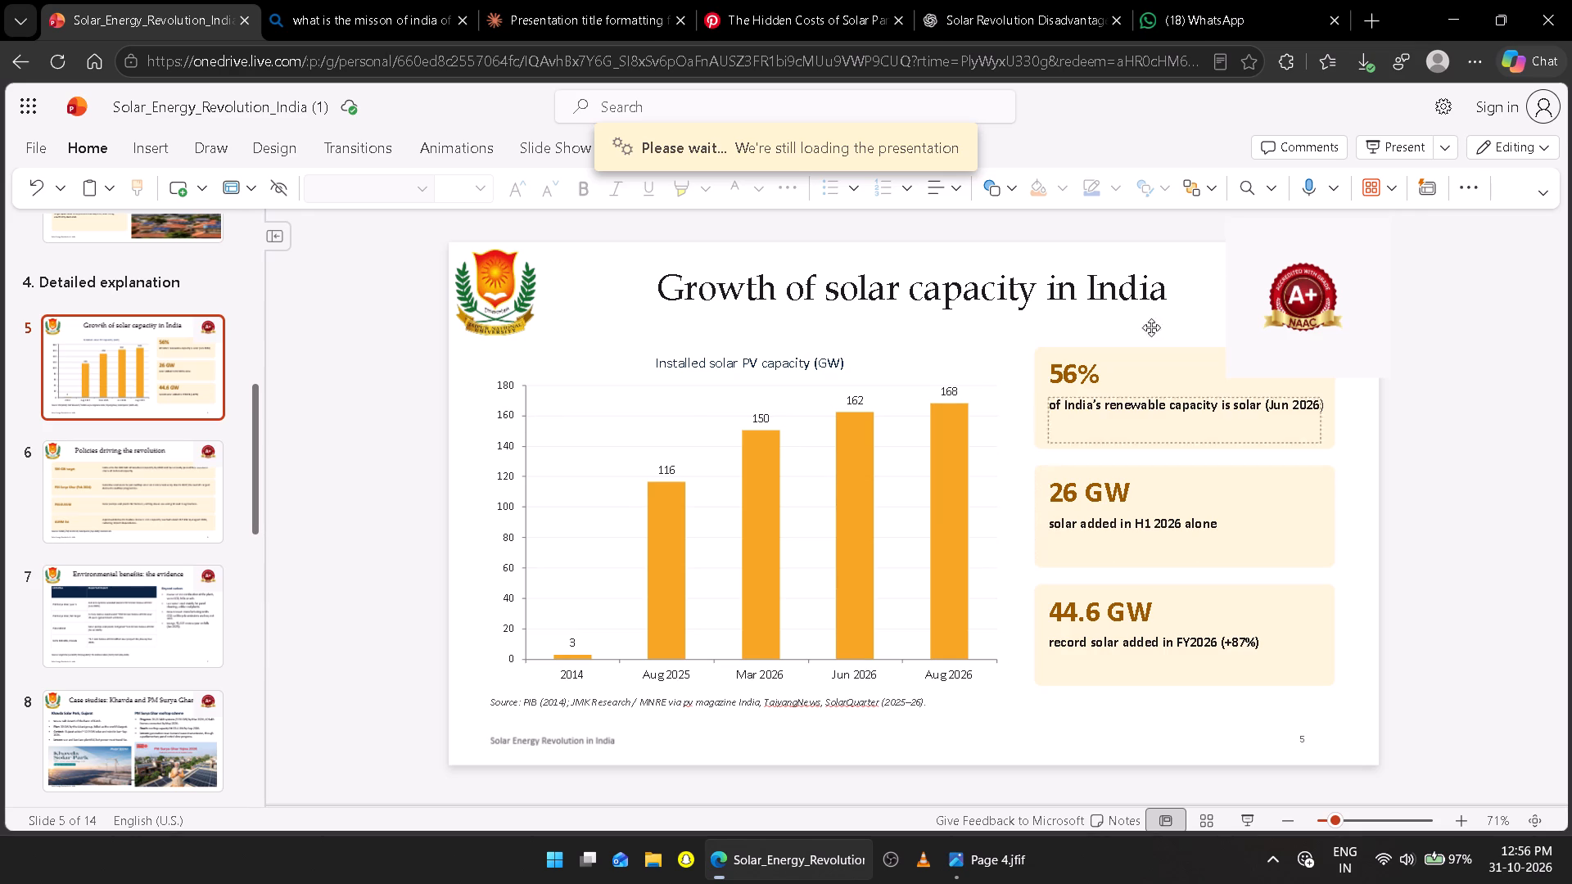
pyautogui.click(1278, 434)
pyautogui.click(1336, 419)
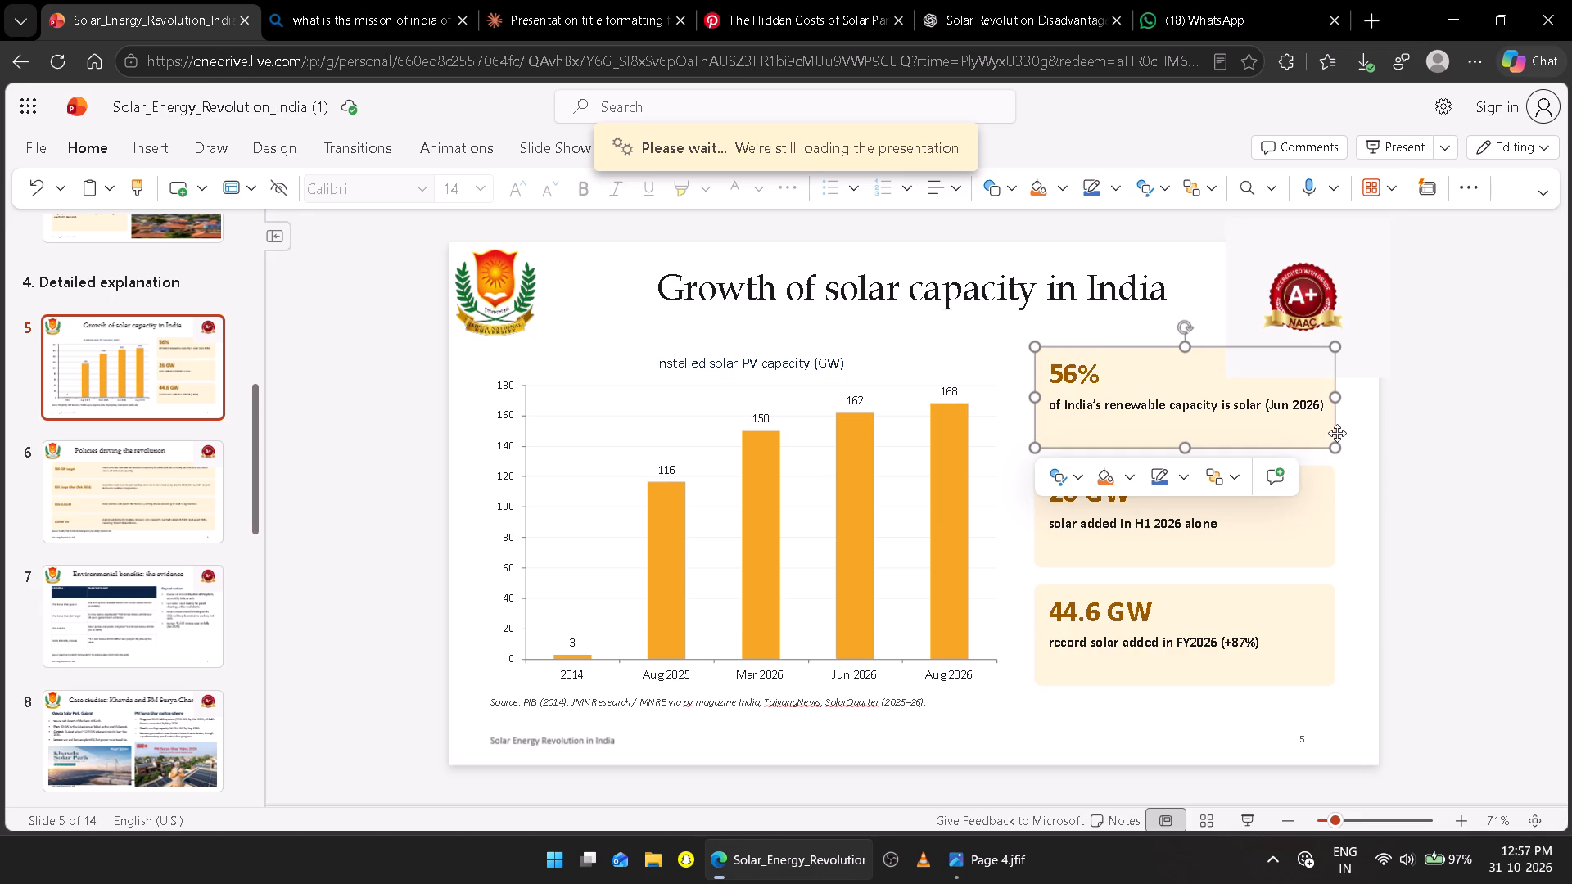
pyautogui.rightClick(1337, 433)
pyautogui.click(1259, 478)
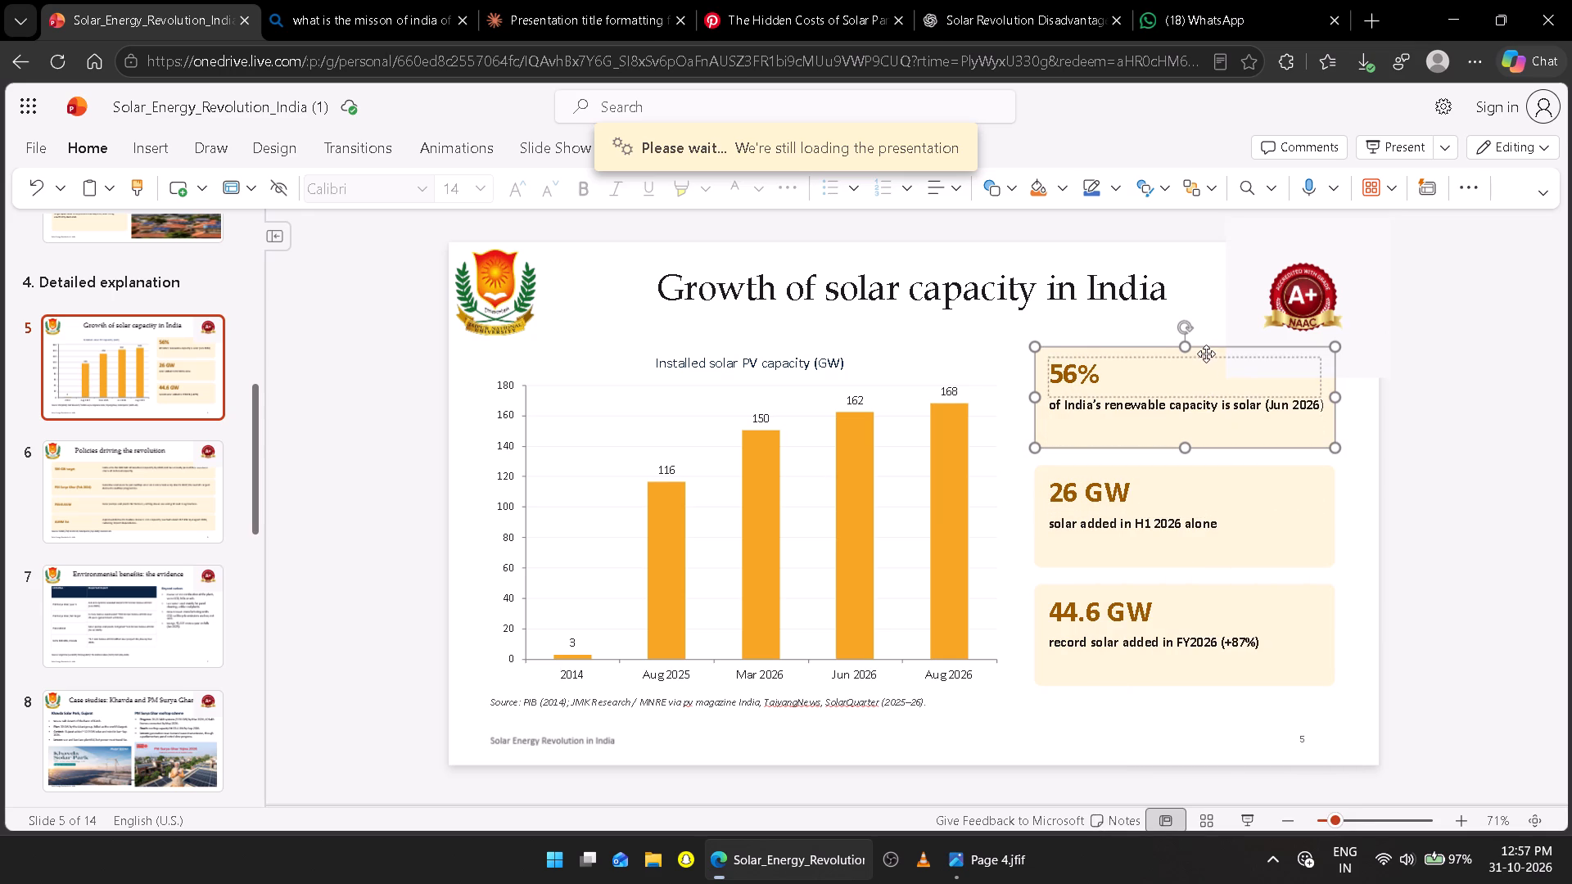
pyautogui.moveTo(1185, 452); pyautogui.dragTo(1185, 433)
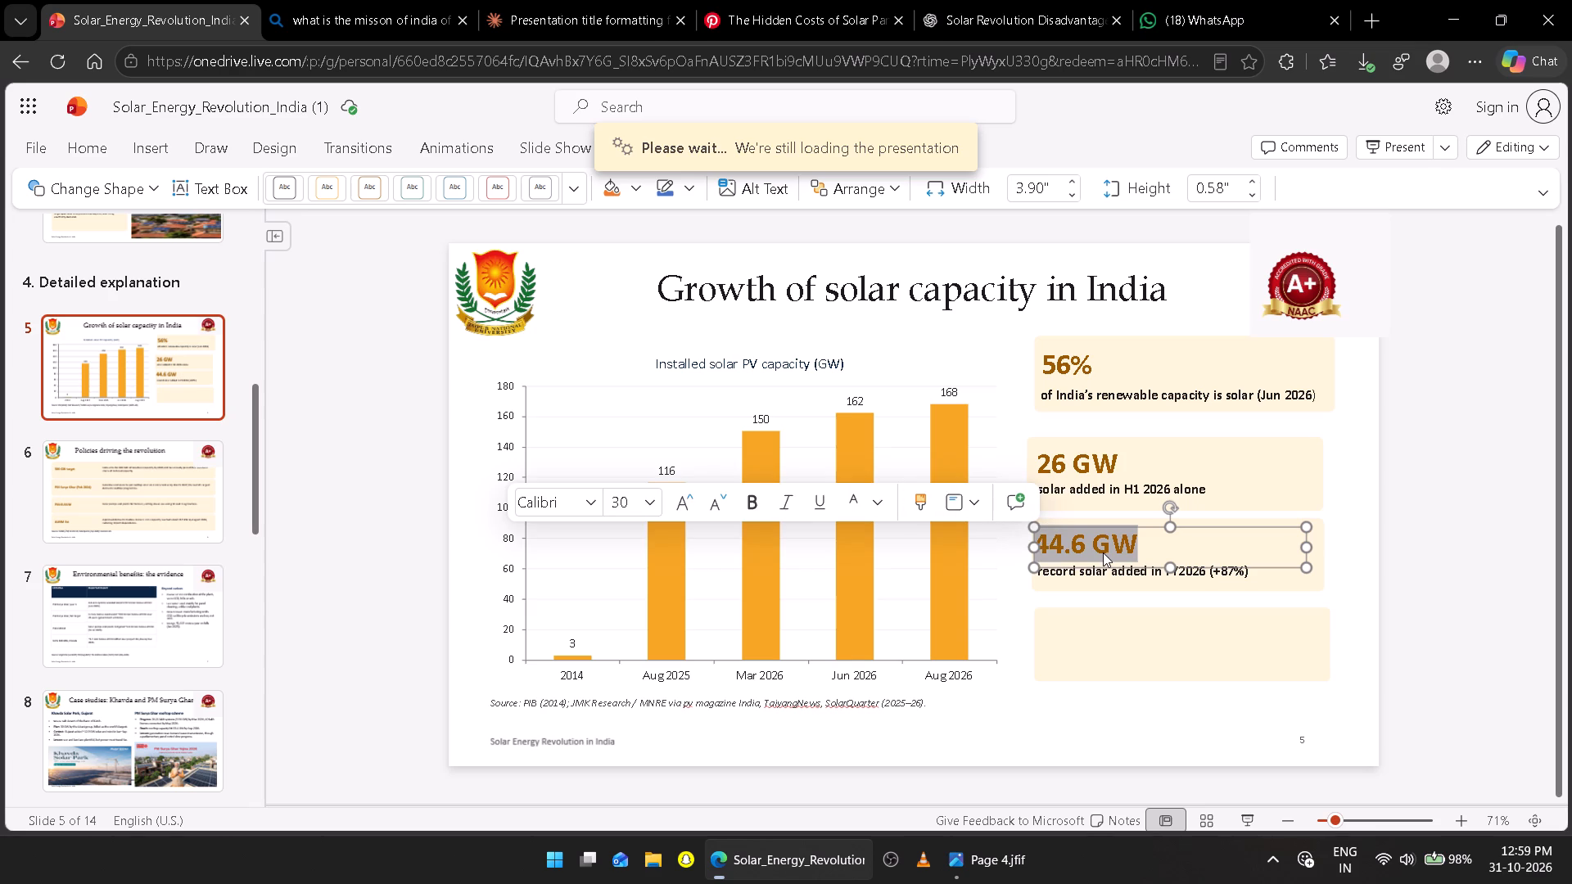
pyautogui.rightClick(1103, 552)
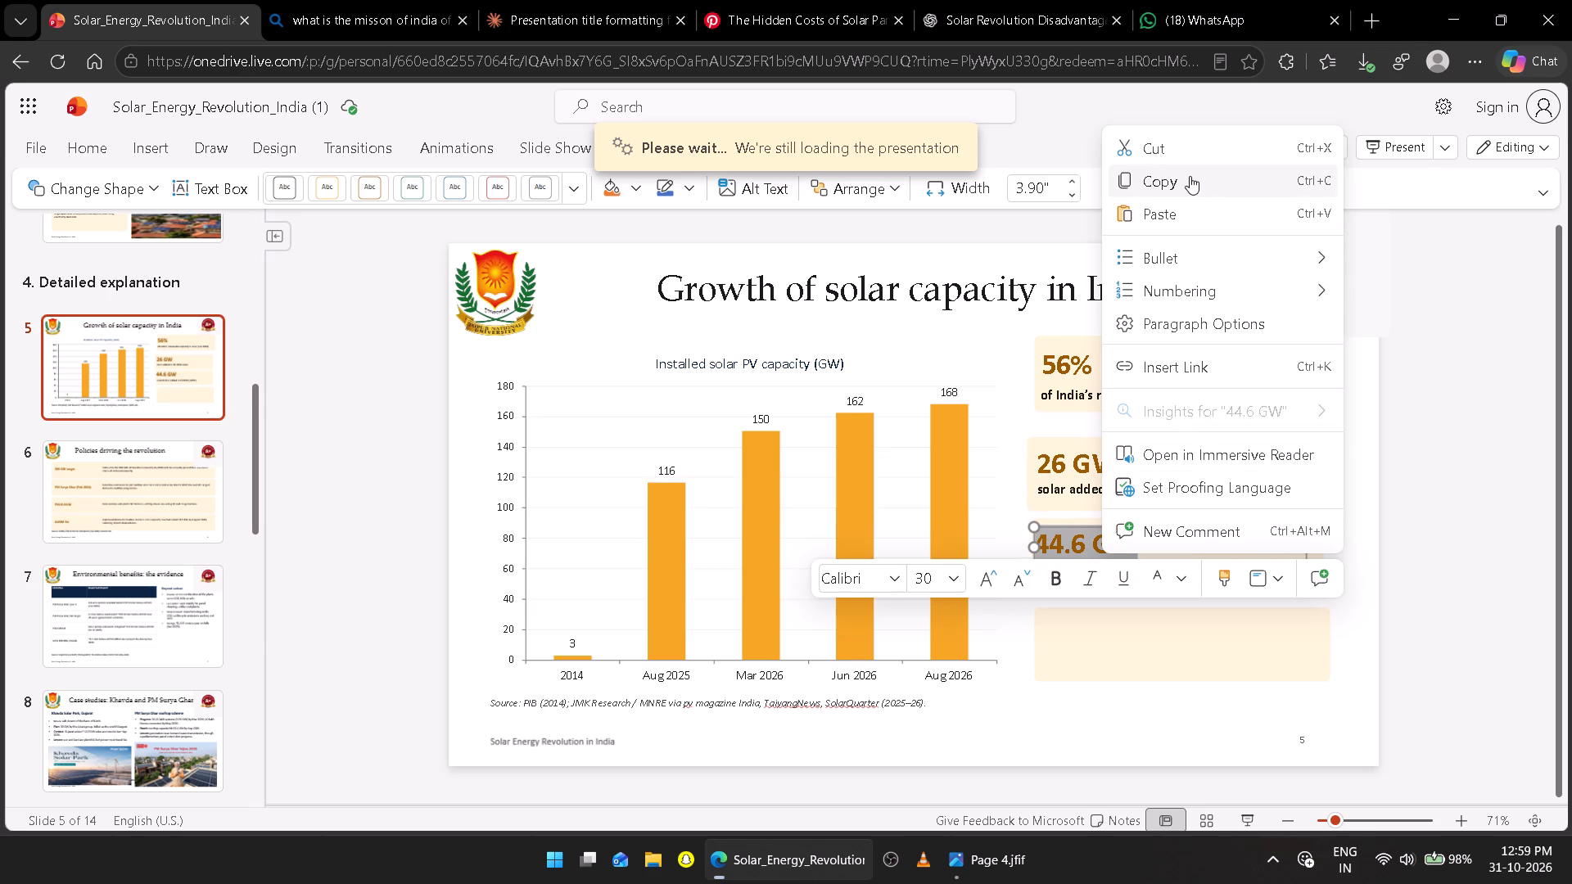
pyautogui.click(1190, 176)
pyautogui.click(230, 184)
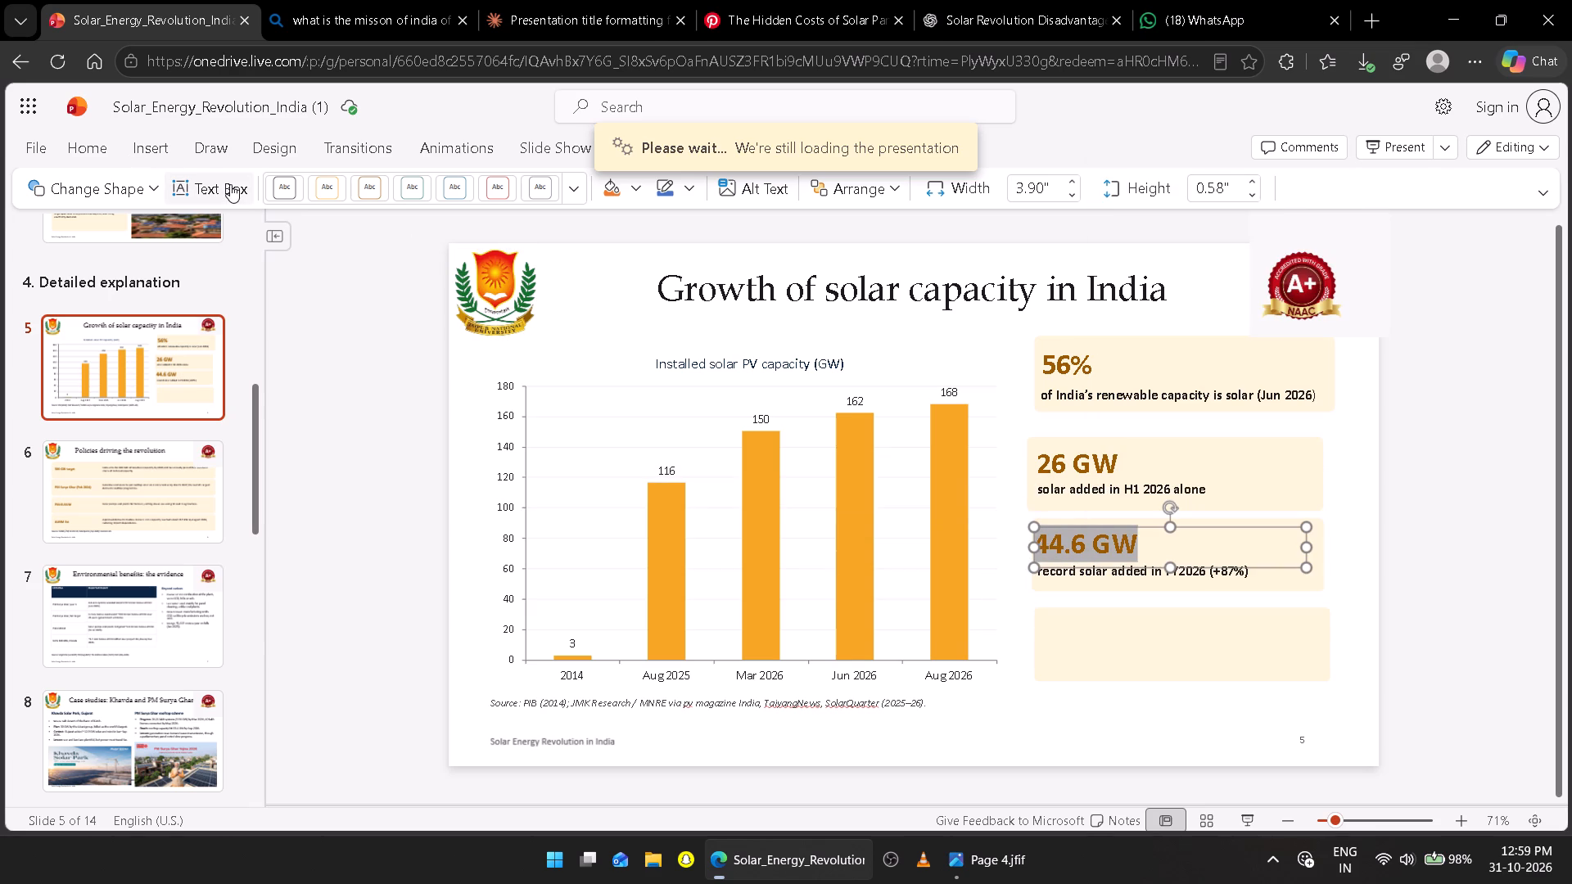
pyautogui.moveTo(1060, 624); pyautogui.dragTo(1132, 647)
pyautogui.moveTo(1132, 647); pyautogui.dragTo(1229, 652)
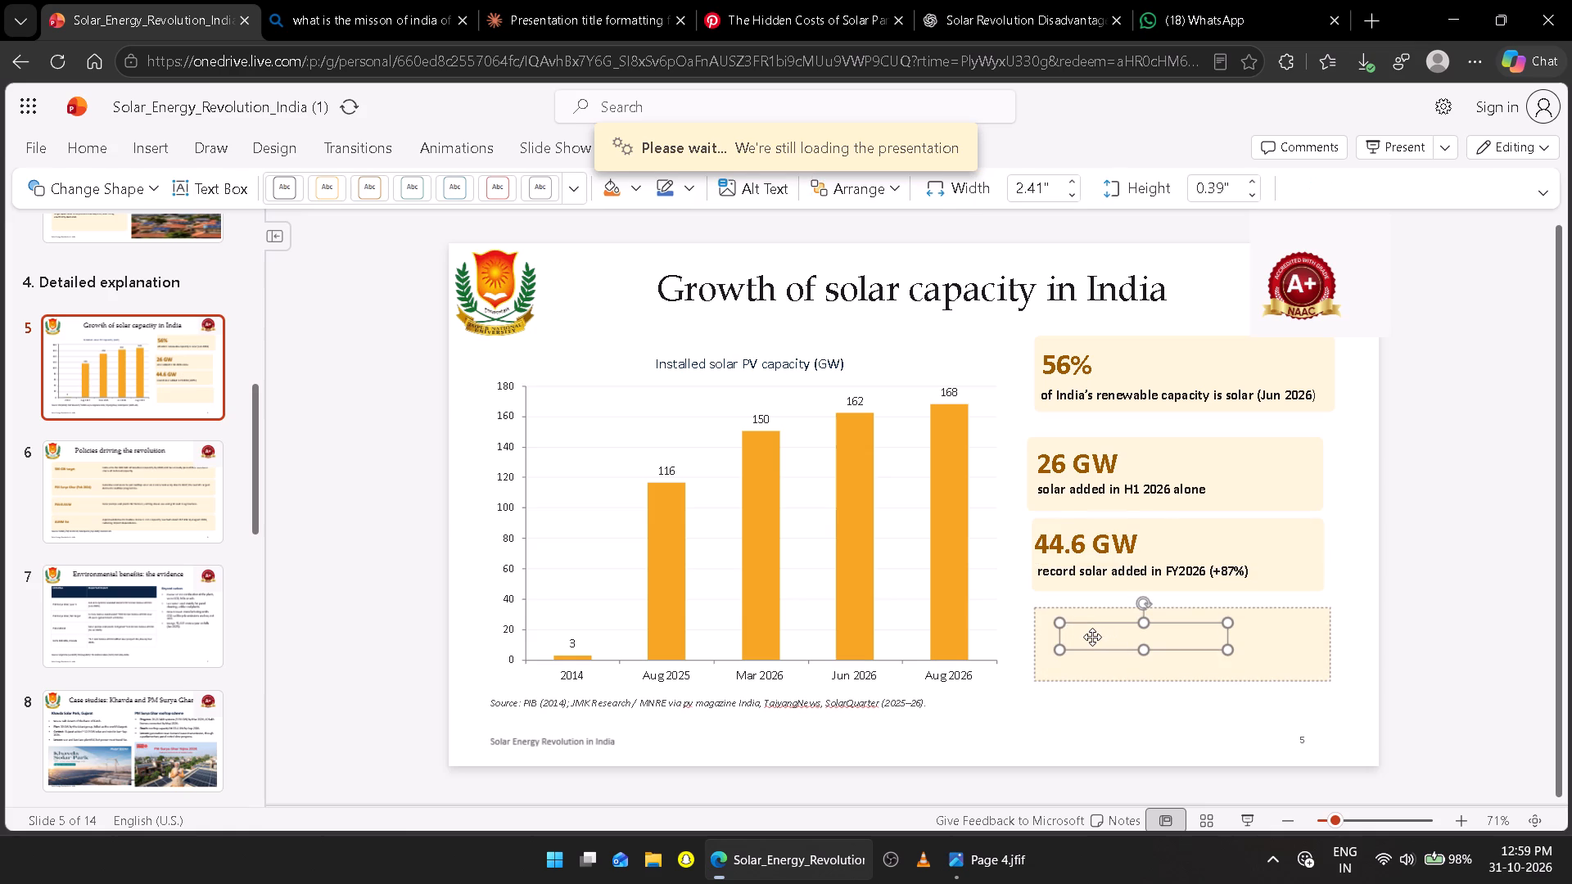
pyautogui.hotkey('ctrl', 'v')
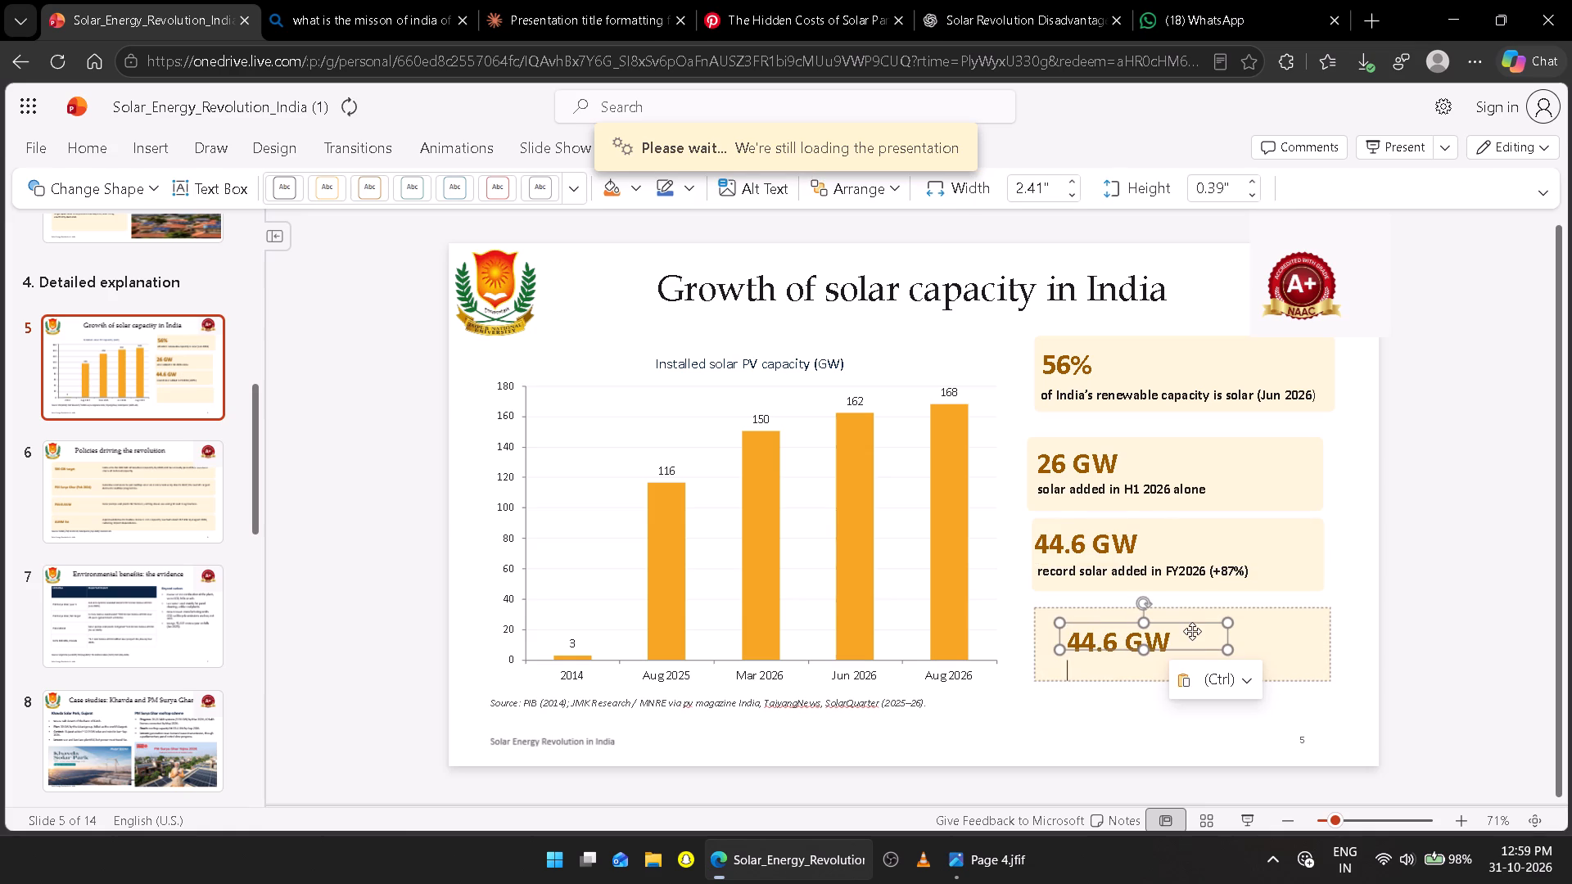
# Replace the pasted figure in the fourth card with the heading "AIM Till 2030".
pyautogui.click(1170, 638)
pyautogui.press('BackSpace')
pyautogui.press('BackSpace')
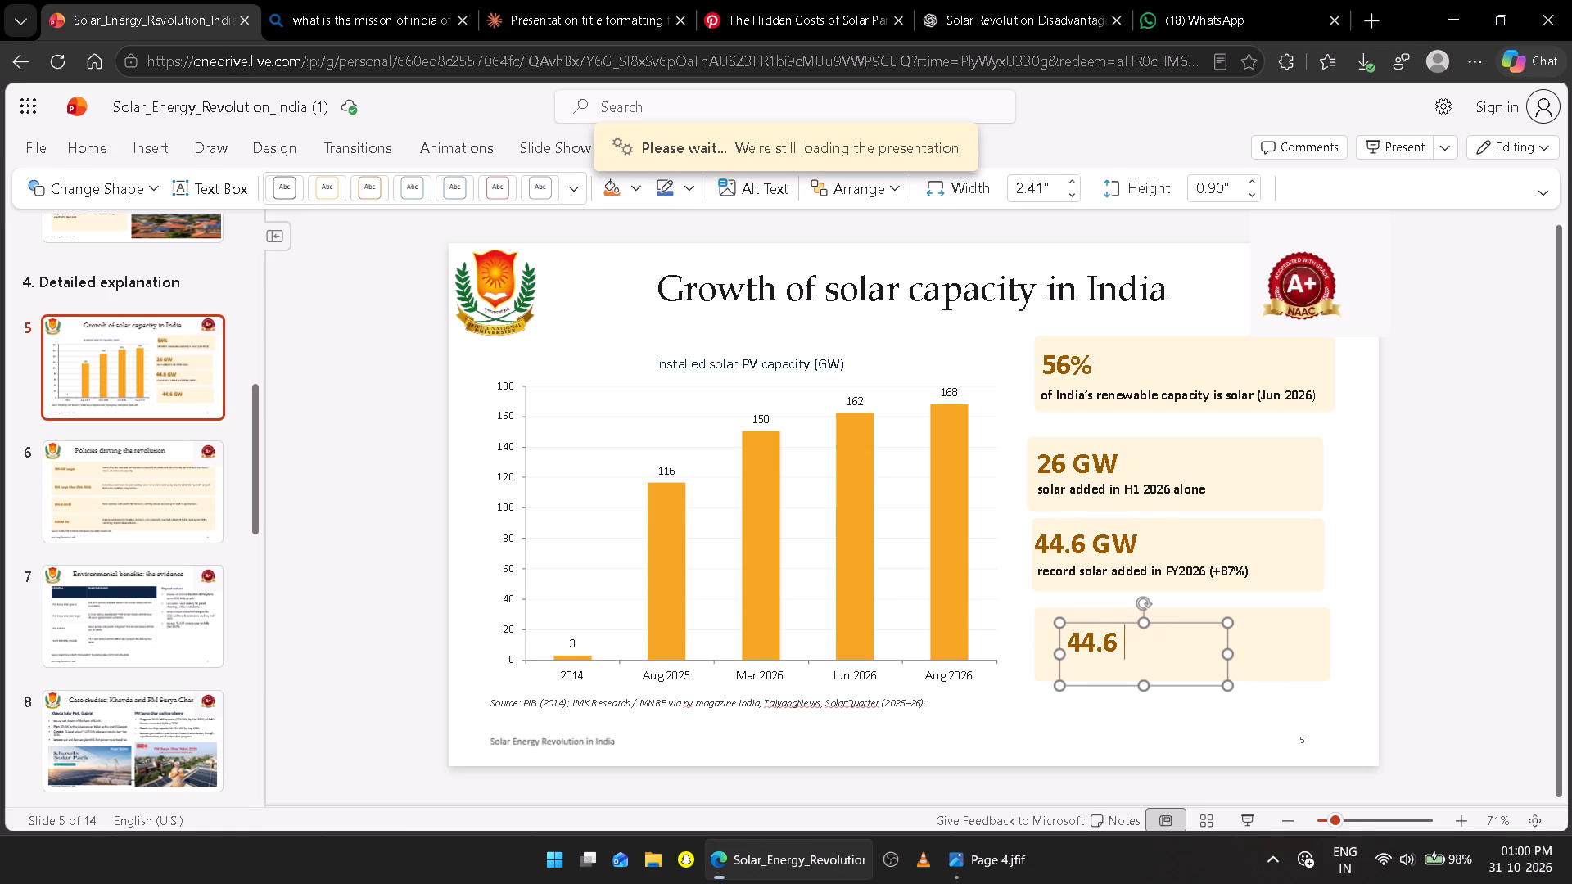
pyautogui.press('BackSpace')
pyautogui.press('BackSpace')
pyautogui.press('BackSpace')
pyautogui.press('BackSpace')
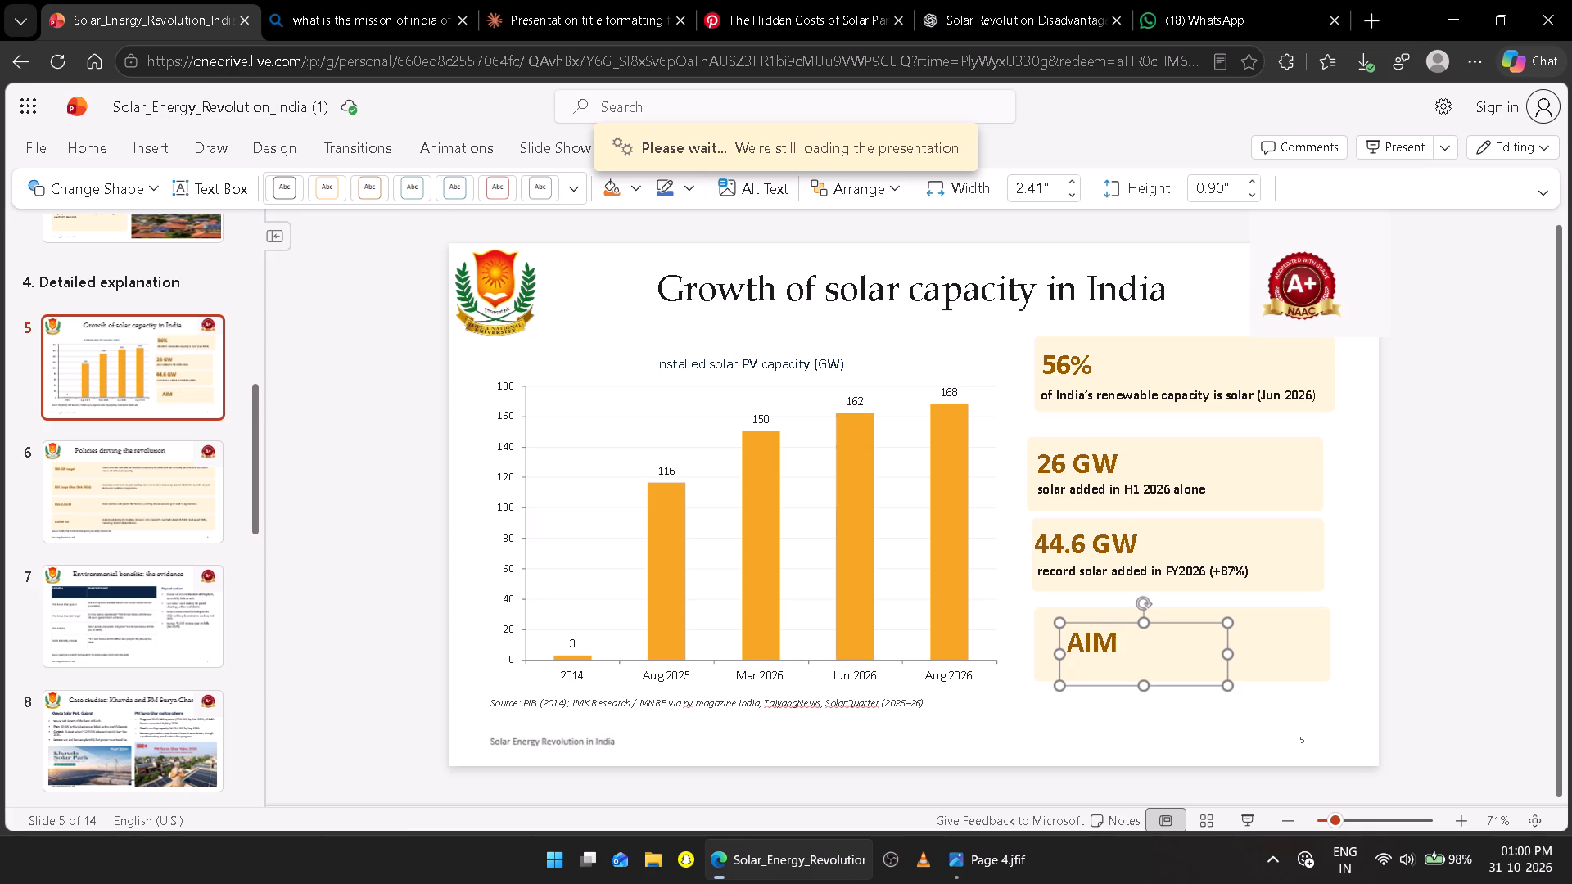
pyautogui.press('space')
pyautogui.write('till')
pyautogui.press('BackSpace')
pyautogui.press('BackSpace')
pyautogui.press('BackSpace')
pyautogui.press('t')
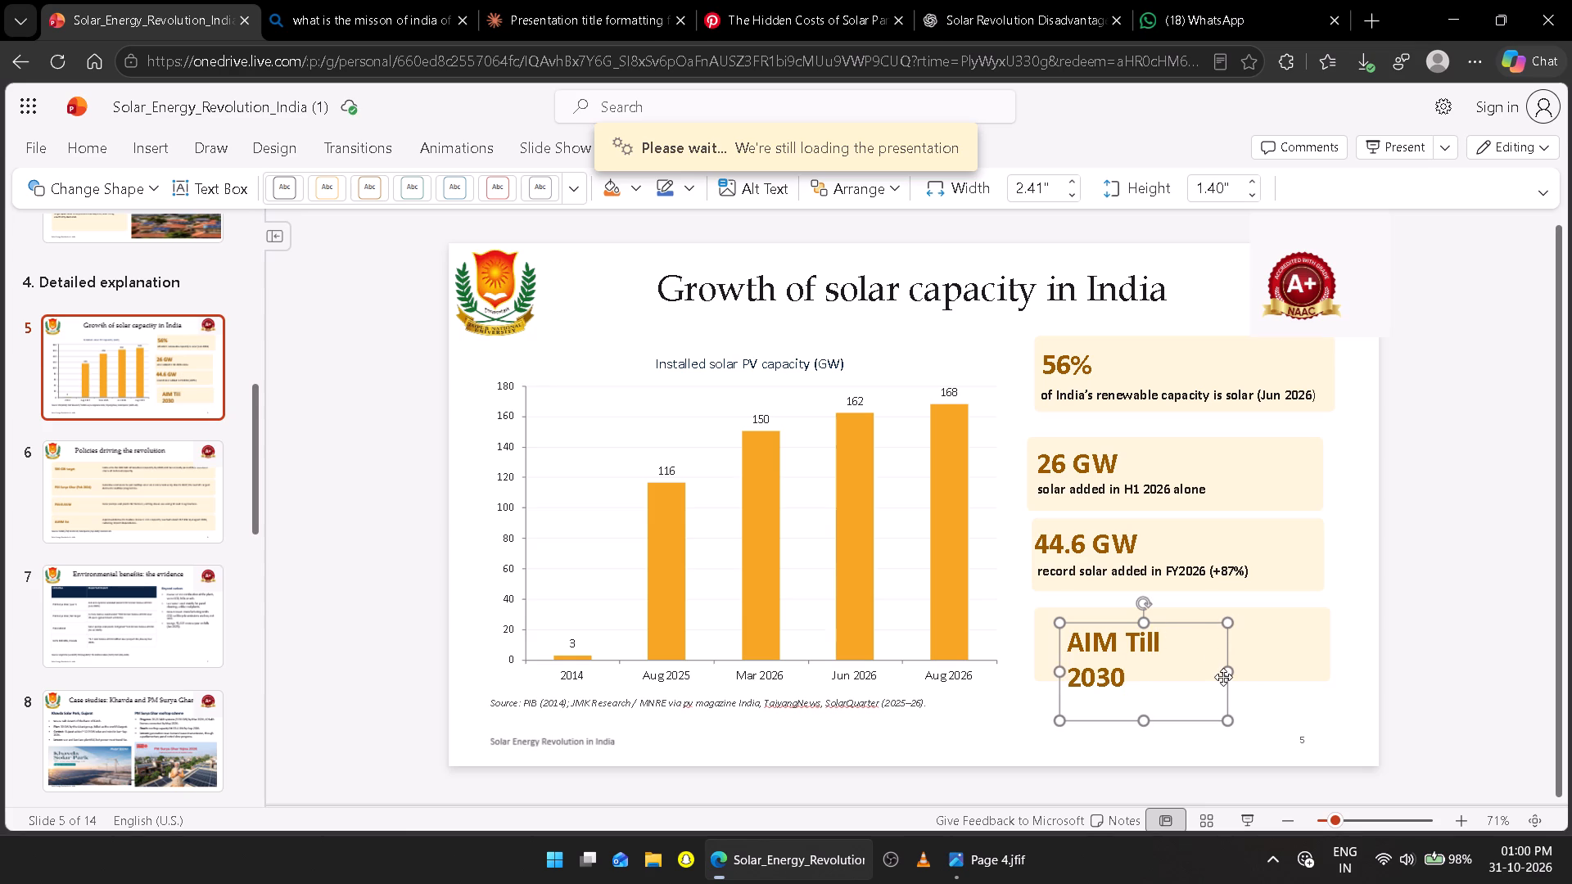
# Widen the "AIM Till 2030" text box to about 3.36" and move it slightly up and left inside its card.
pyautogui.moveTo(1227, 670); pyautogui.dragTo(1293, 658)
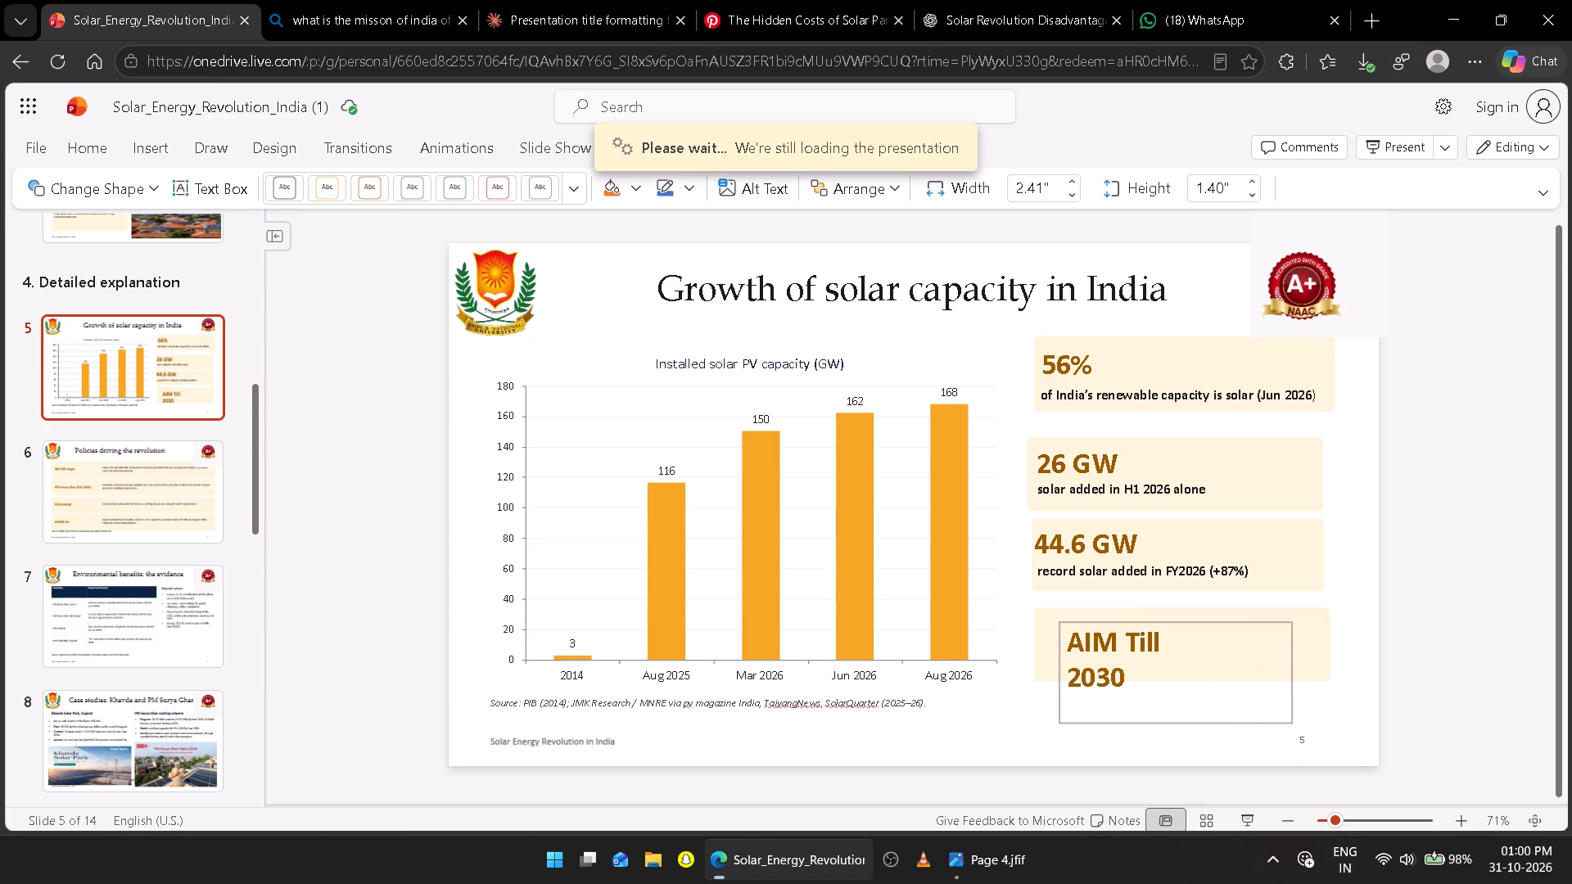
pyautogui.moveTo(1293, 658); pyautogui.dragTo(1295, 656)
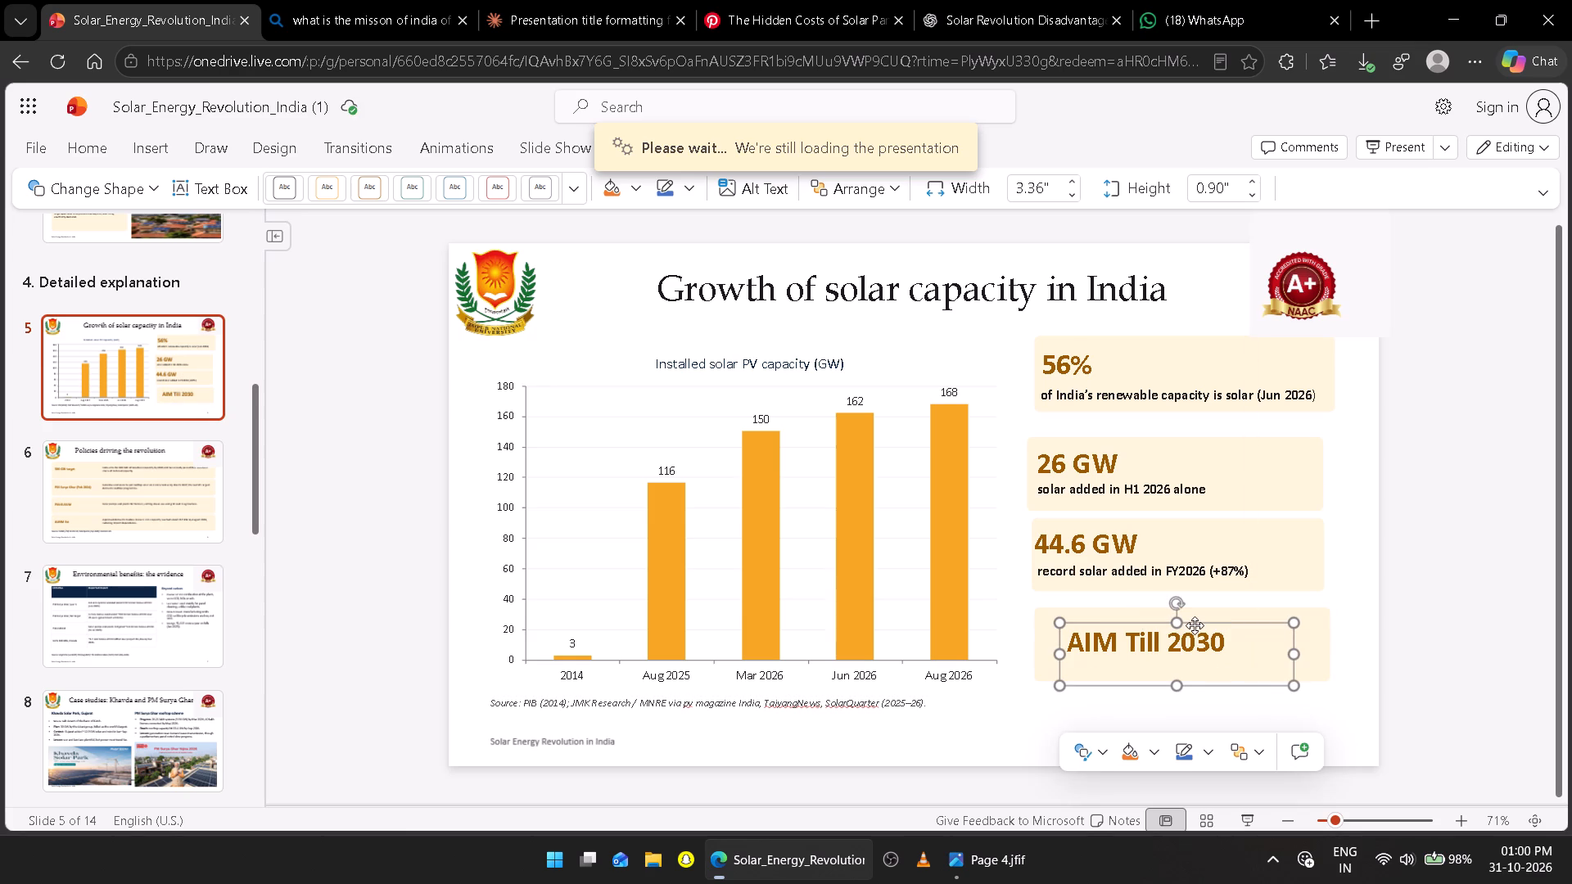
pyautogui.moveTo(1195, 625); pyautogui.dragTo(1177, 606)
pyautogui.click(1424, 586)
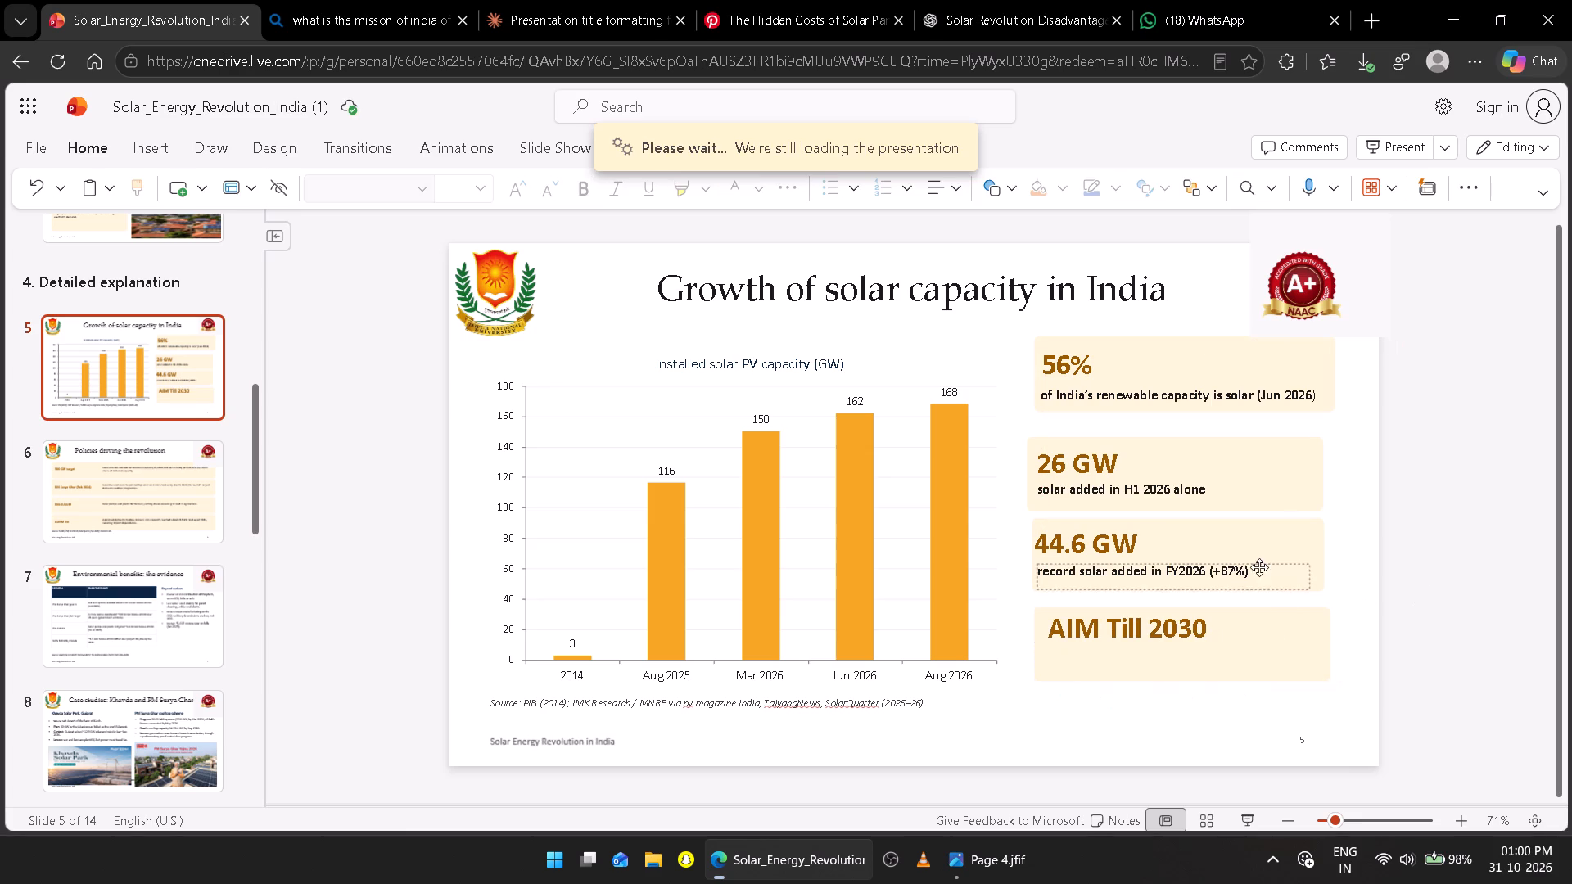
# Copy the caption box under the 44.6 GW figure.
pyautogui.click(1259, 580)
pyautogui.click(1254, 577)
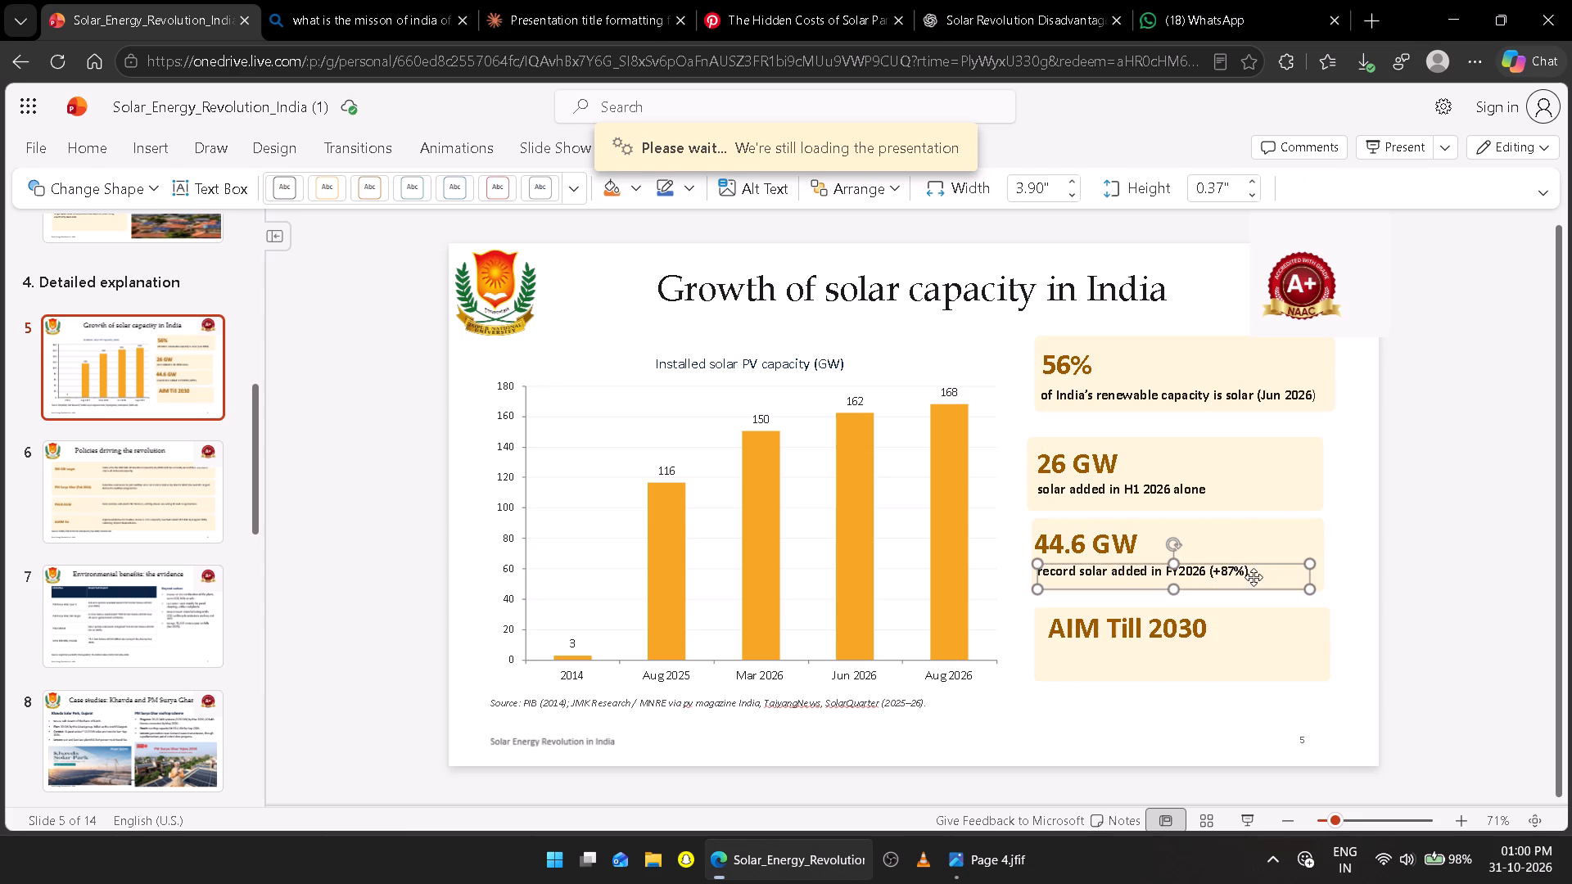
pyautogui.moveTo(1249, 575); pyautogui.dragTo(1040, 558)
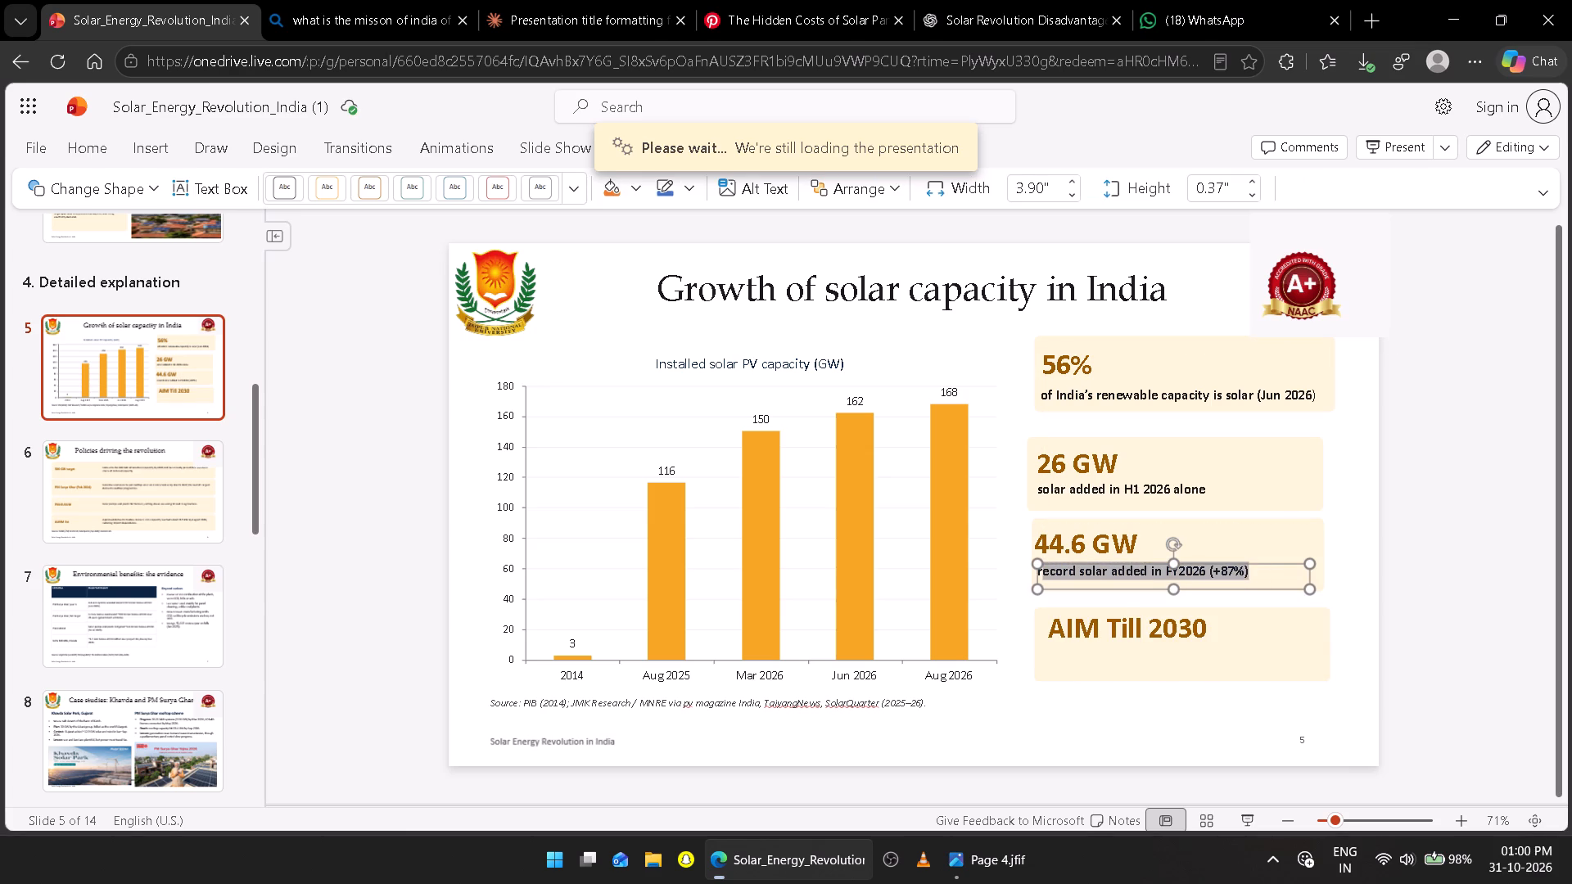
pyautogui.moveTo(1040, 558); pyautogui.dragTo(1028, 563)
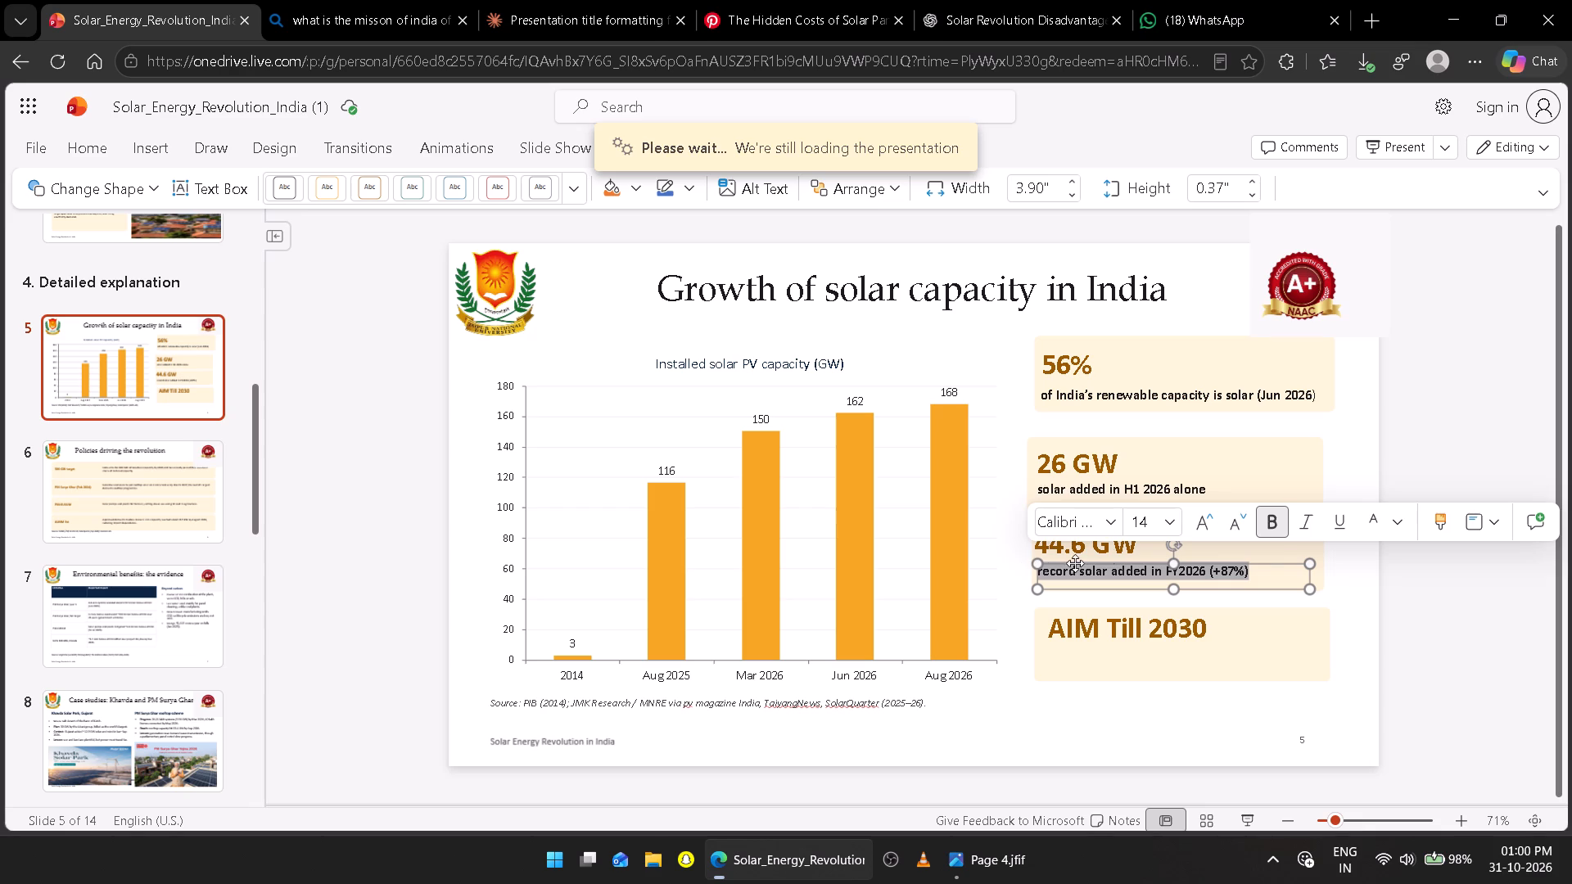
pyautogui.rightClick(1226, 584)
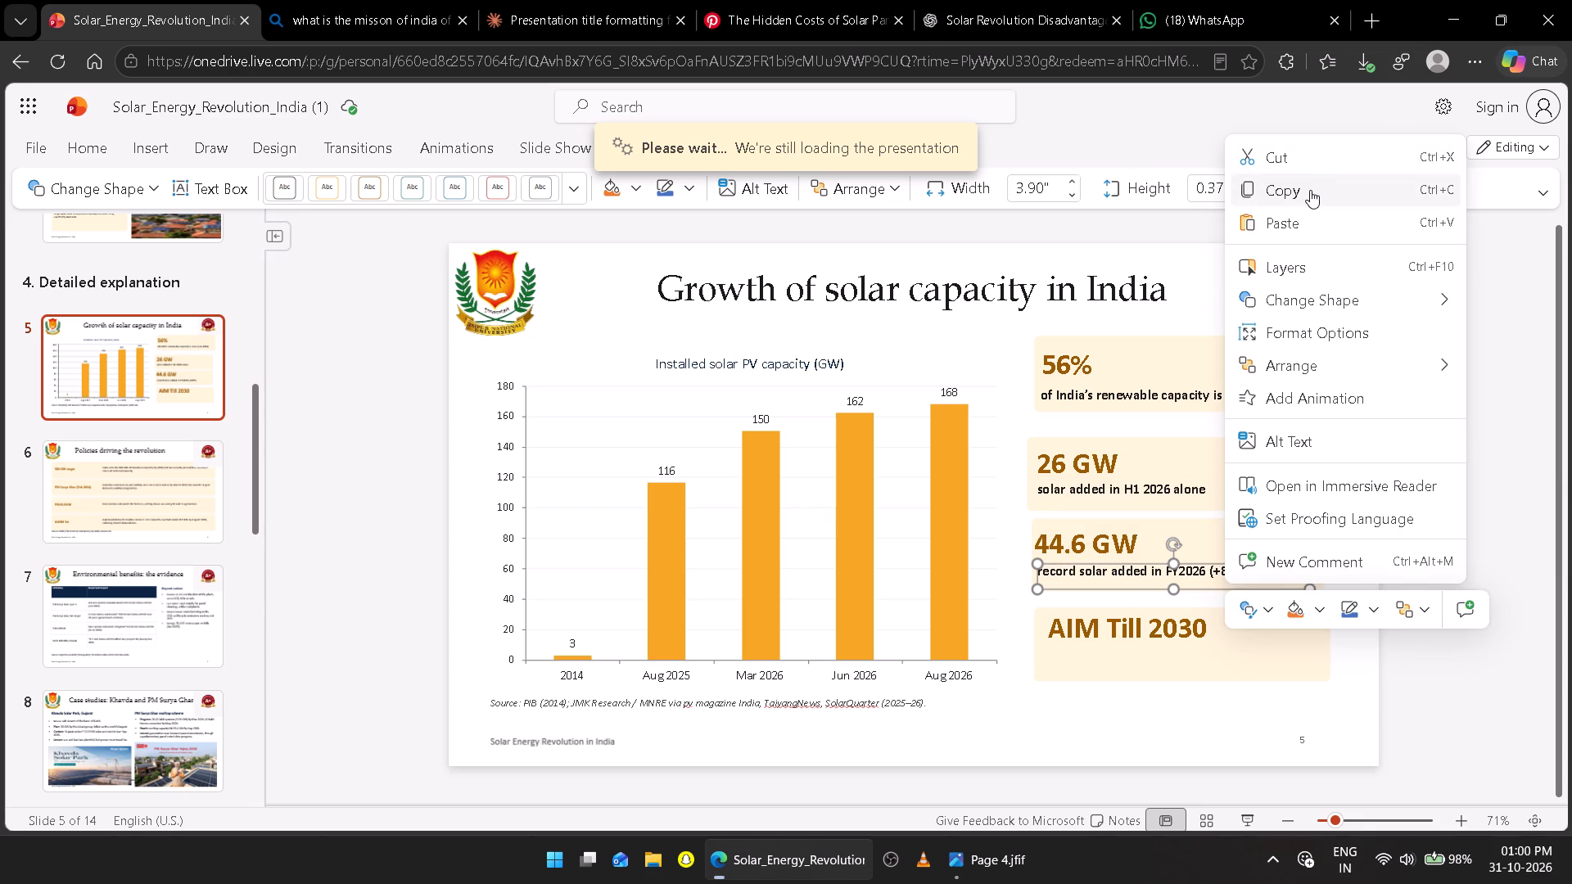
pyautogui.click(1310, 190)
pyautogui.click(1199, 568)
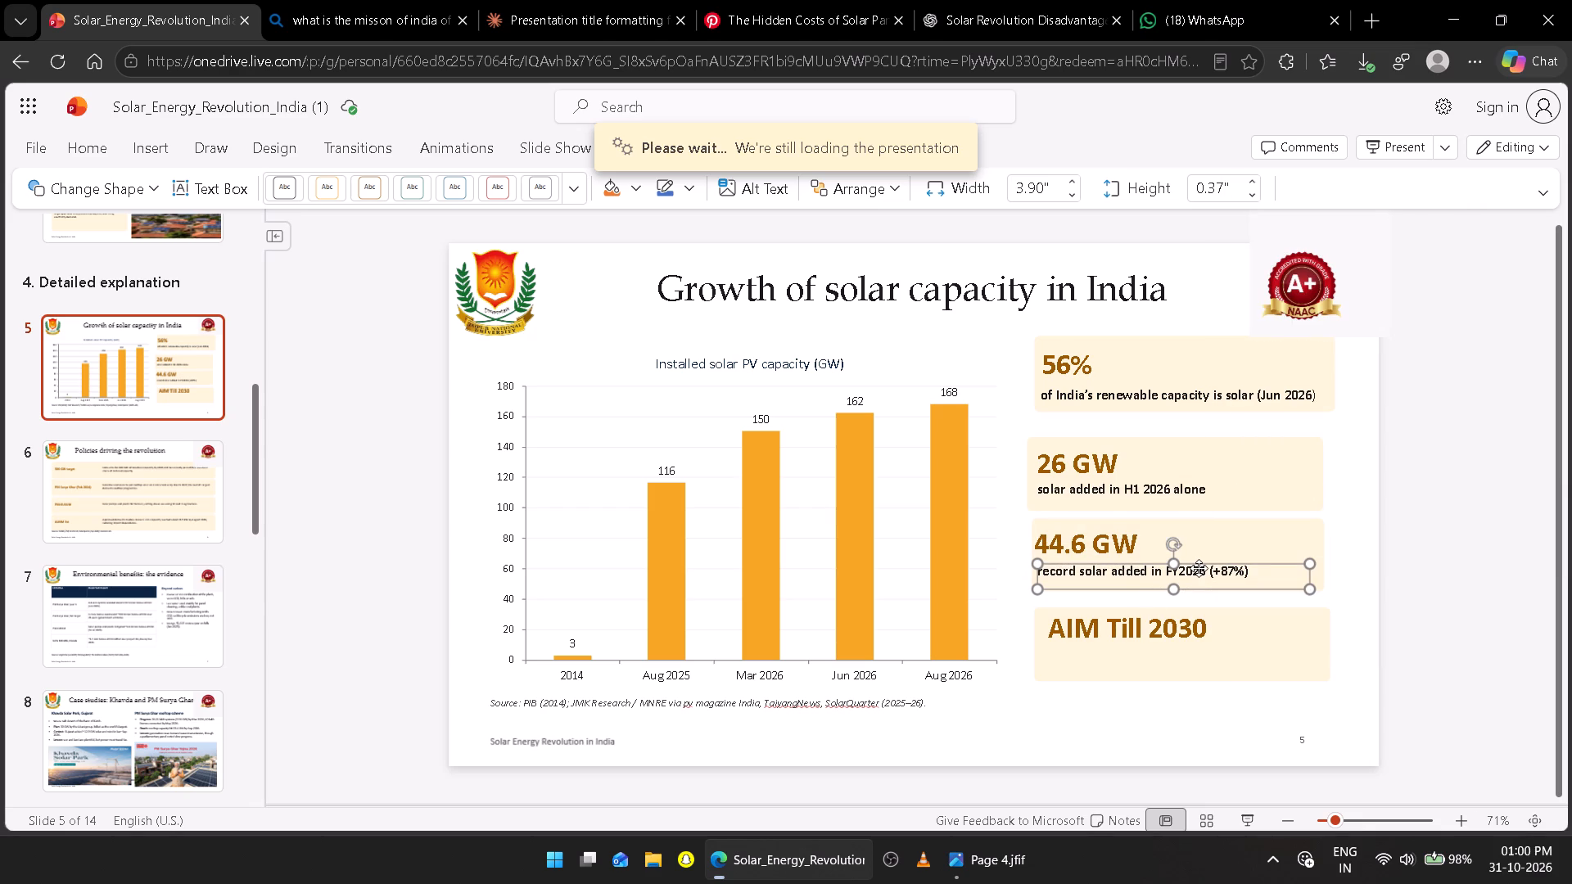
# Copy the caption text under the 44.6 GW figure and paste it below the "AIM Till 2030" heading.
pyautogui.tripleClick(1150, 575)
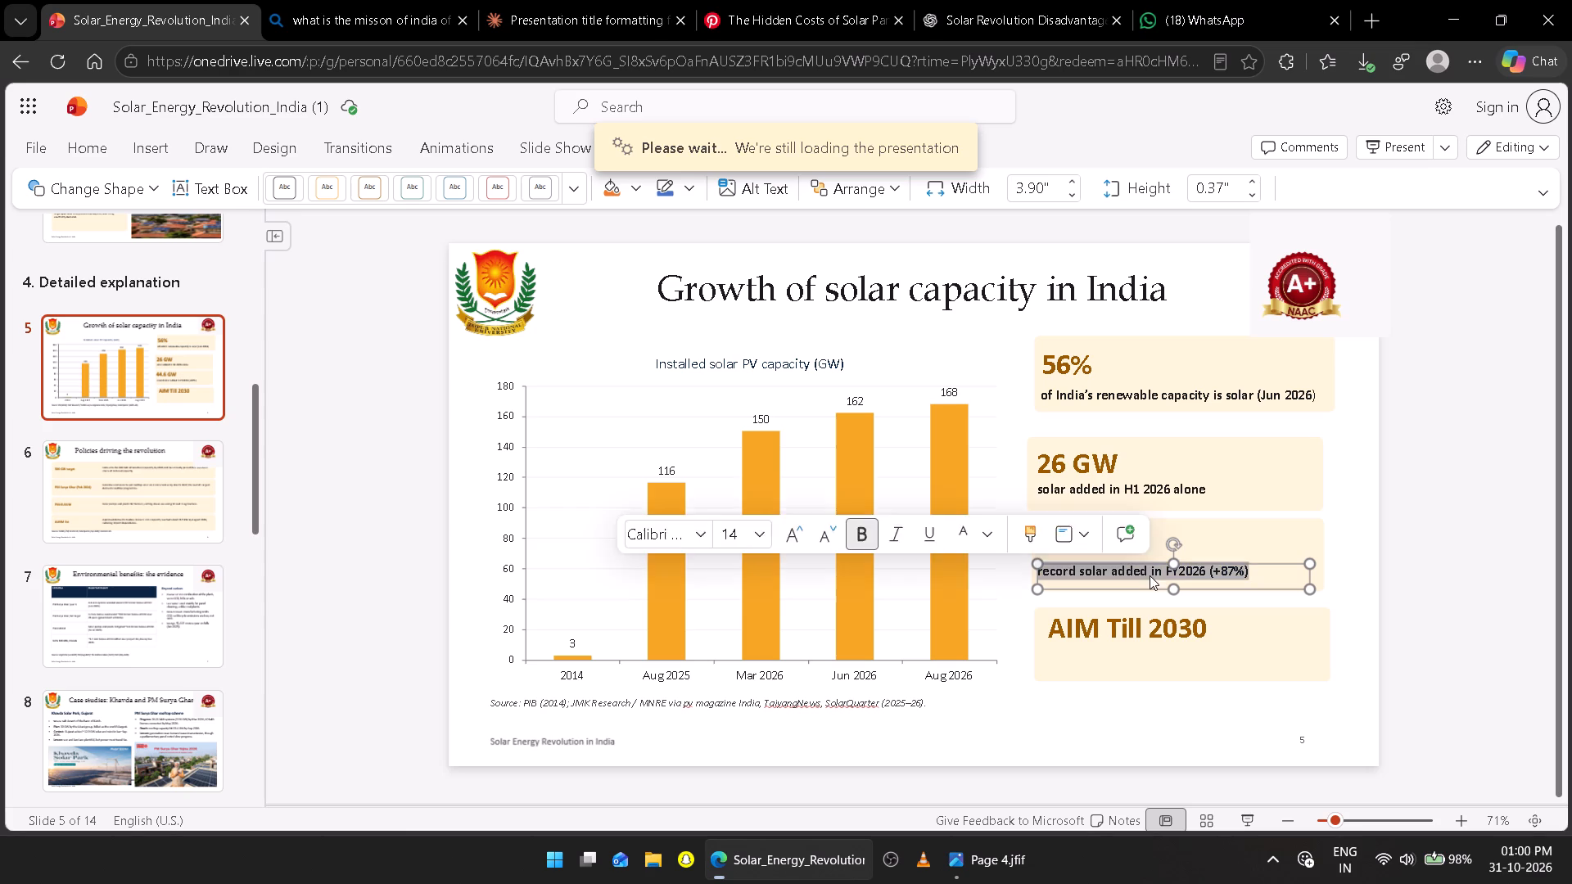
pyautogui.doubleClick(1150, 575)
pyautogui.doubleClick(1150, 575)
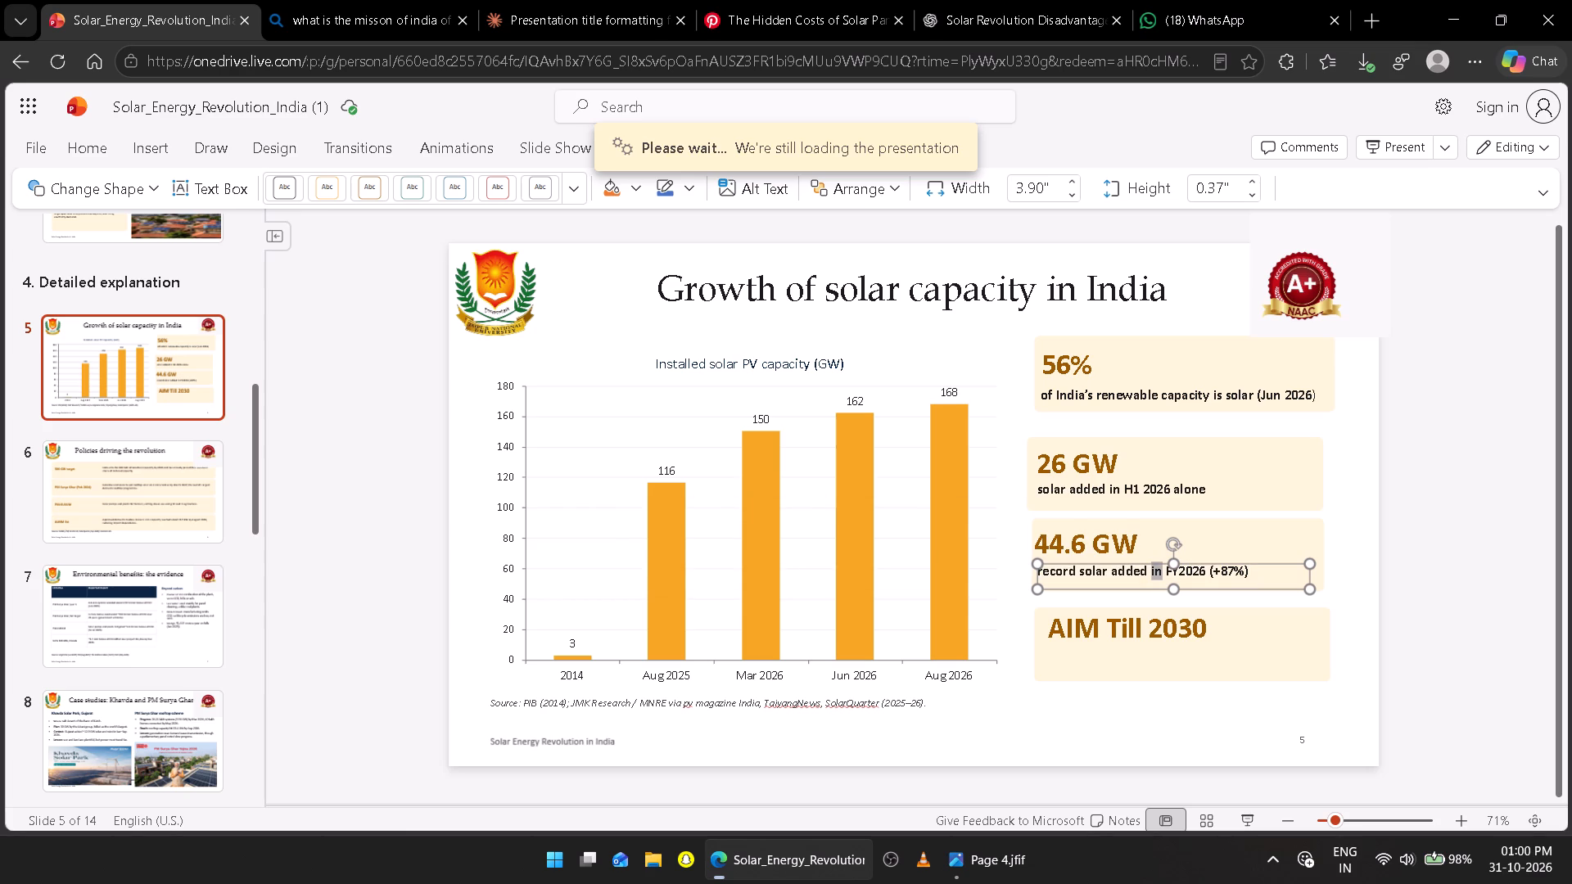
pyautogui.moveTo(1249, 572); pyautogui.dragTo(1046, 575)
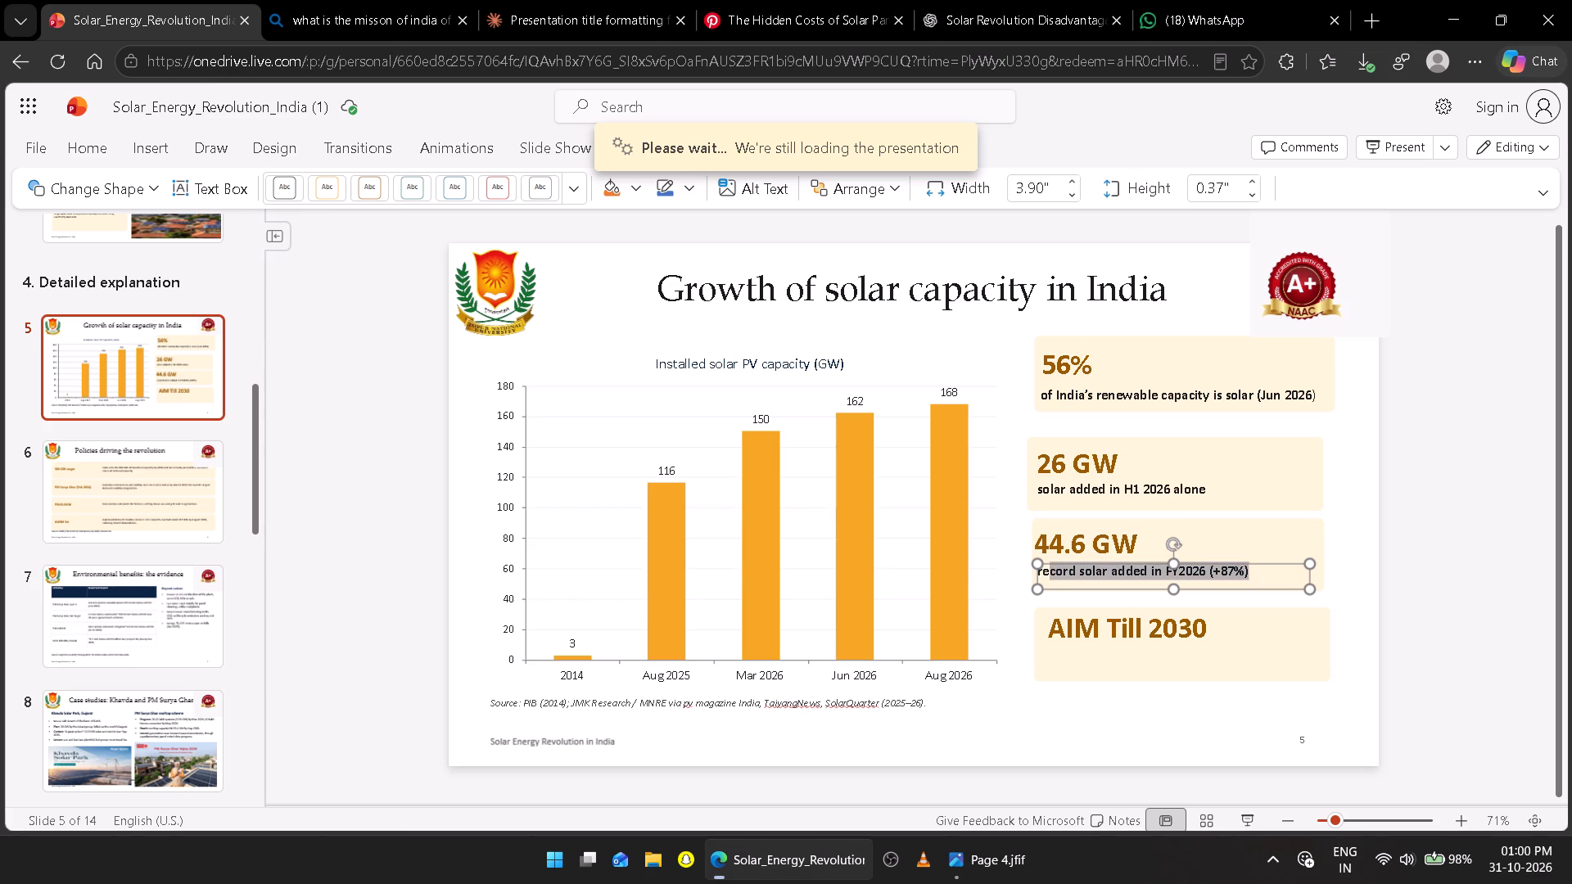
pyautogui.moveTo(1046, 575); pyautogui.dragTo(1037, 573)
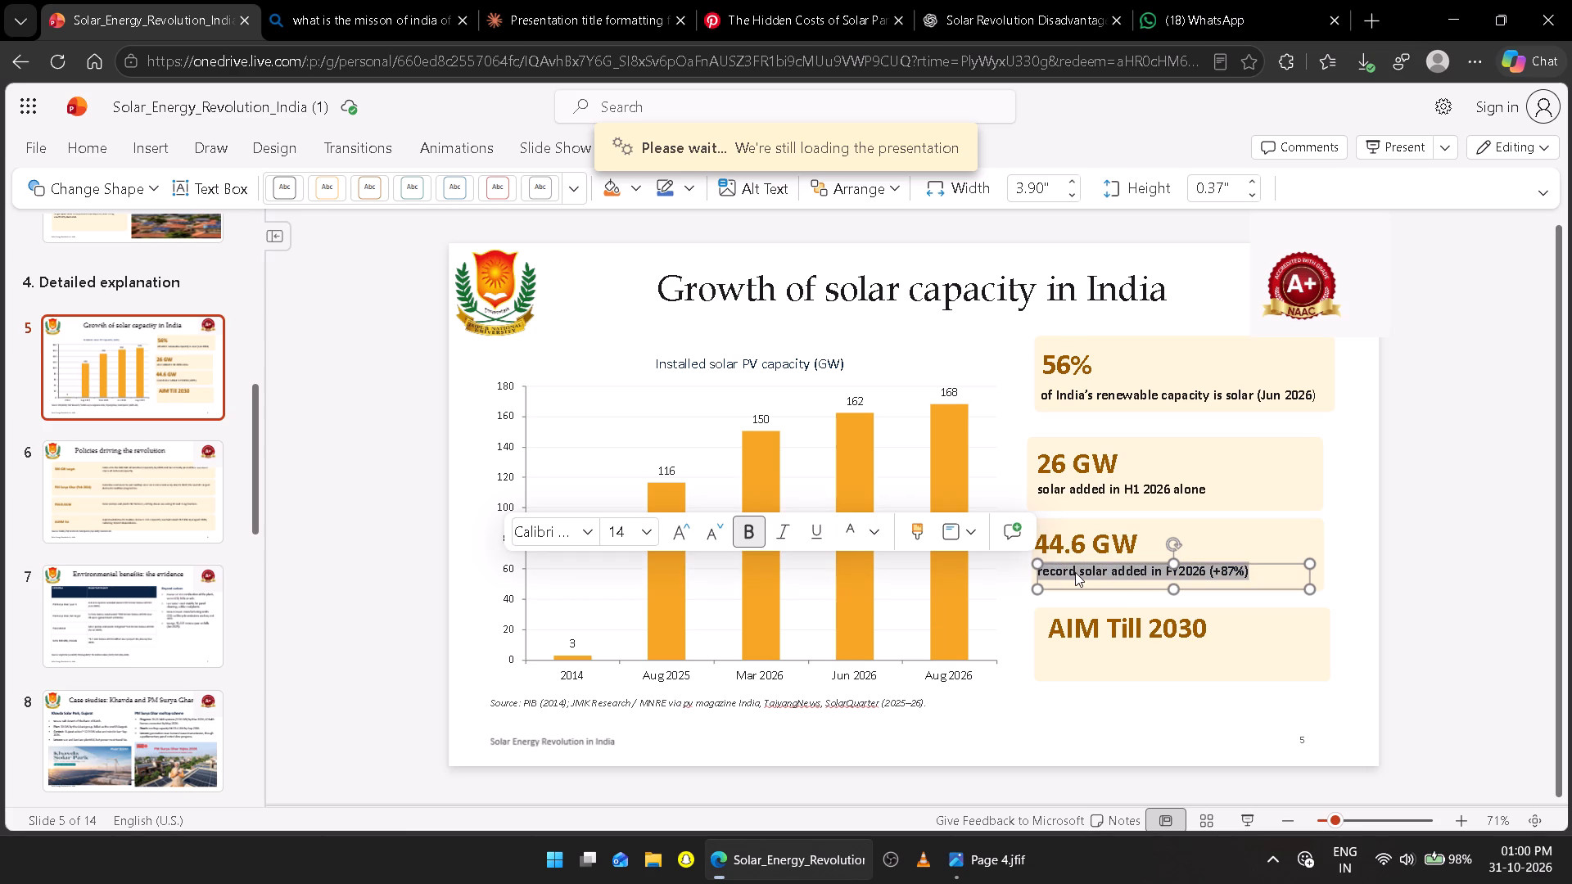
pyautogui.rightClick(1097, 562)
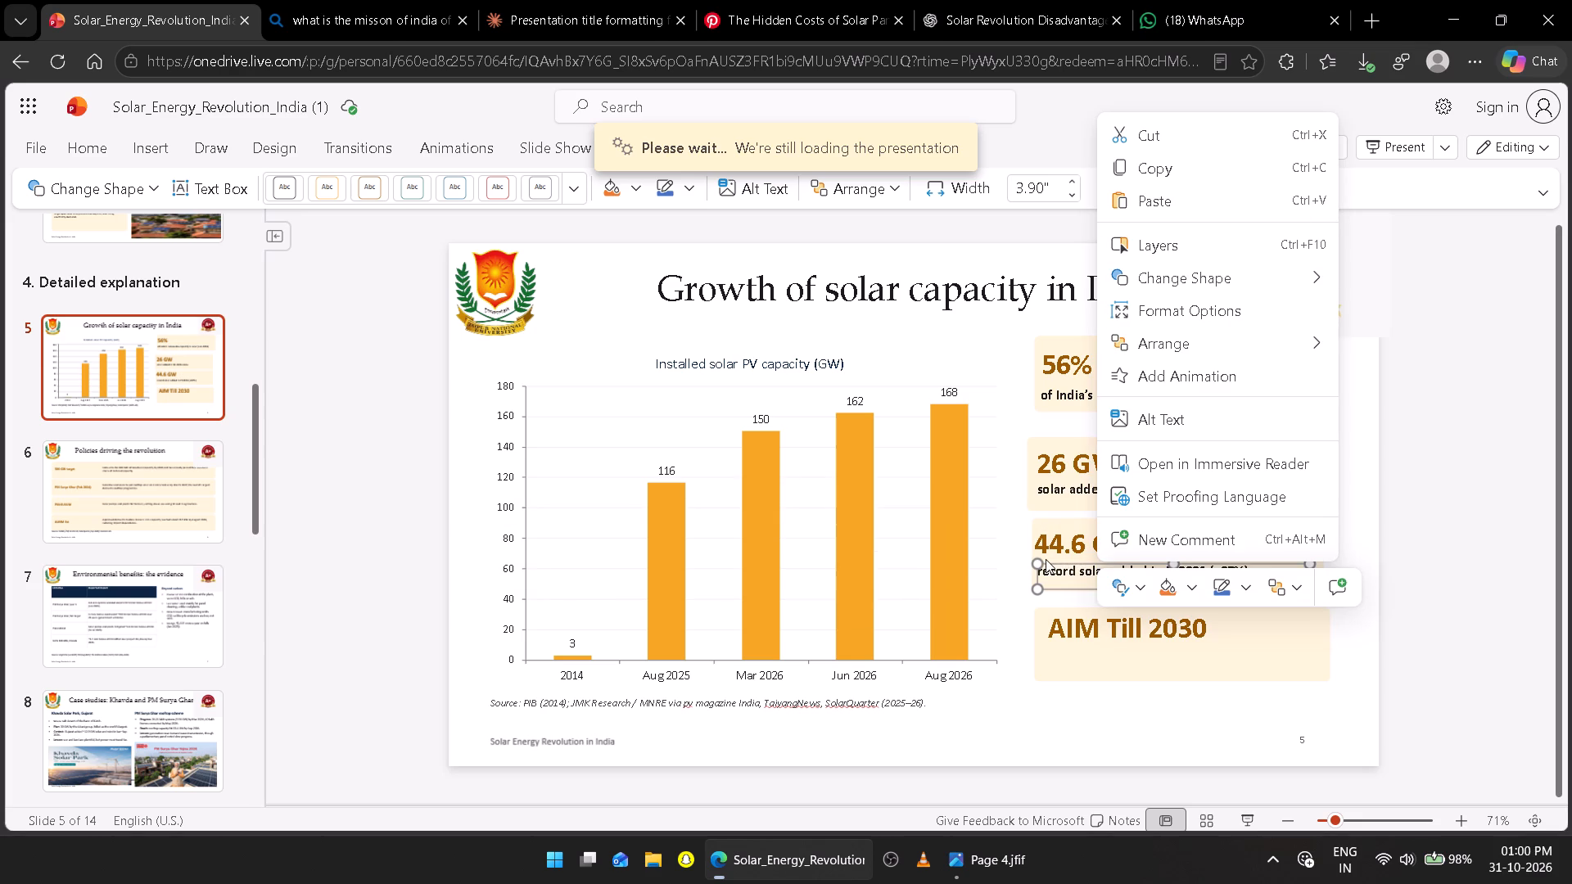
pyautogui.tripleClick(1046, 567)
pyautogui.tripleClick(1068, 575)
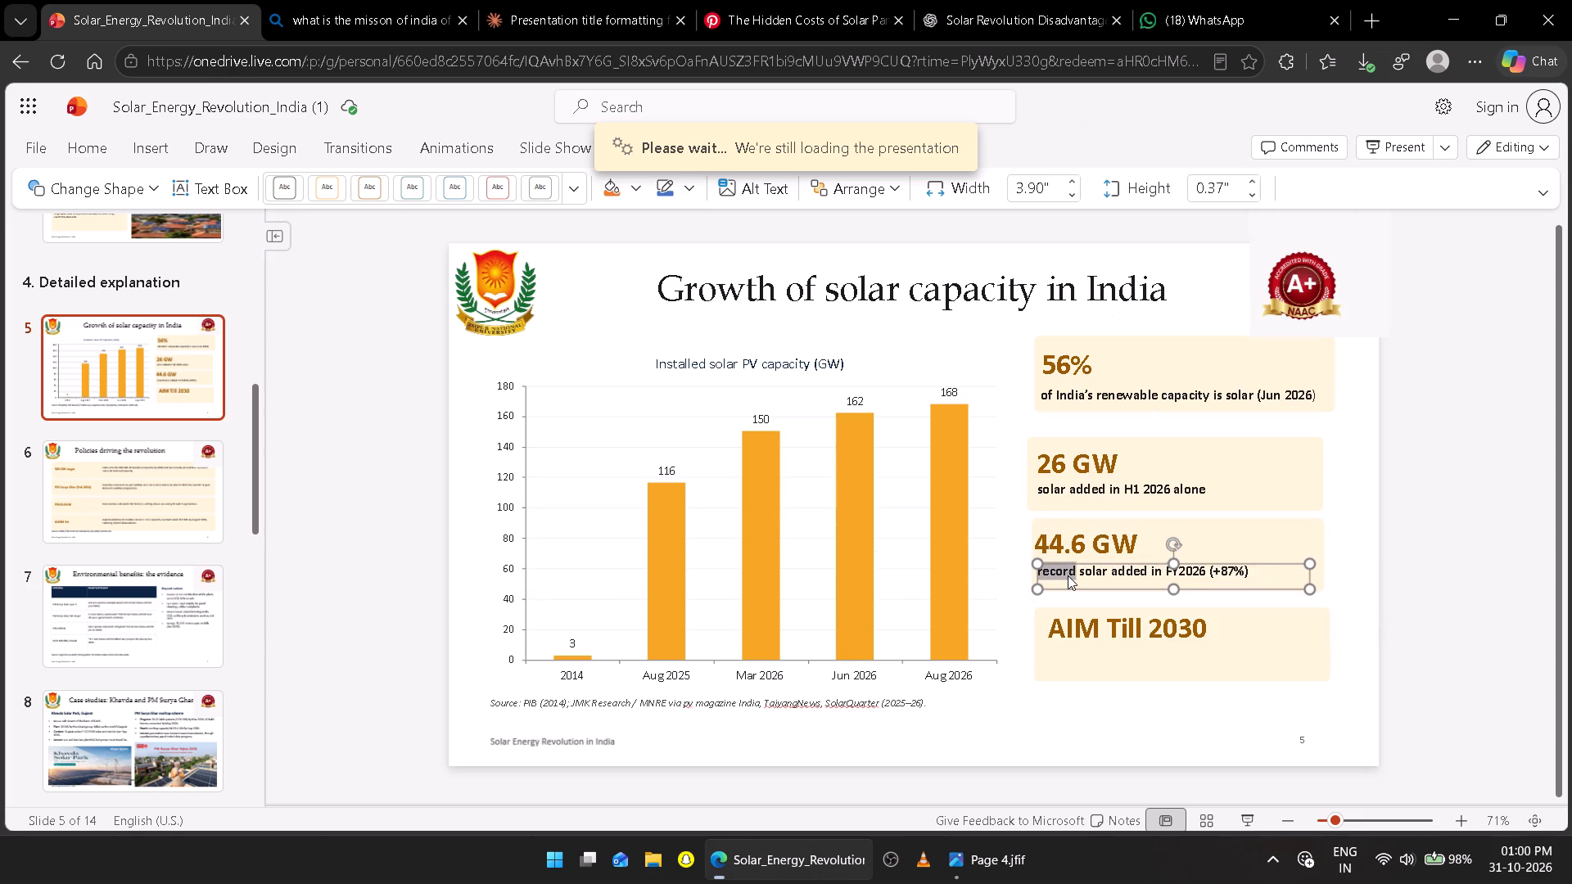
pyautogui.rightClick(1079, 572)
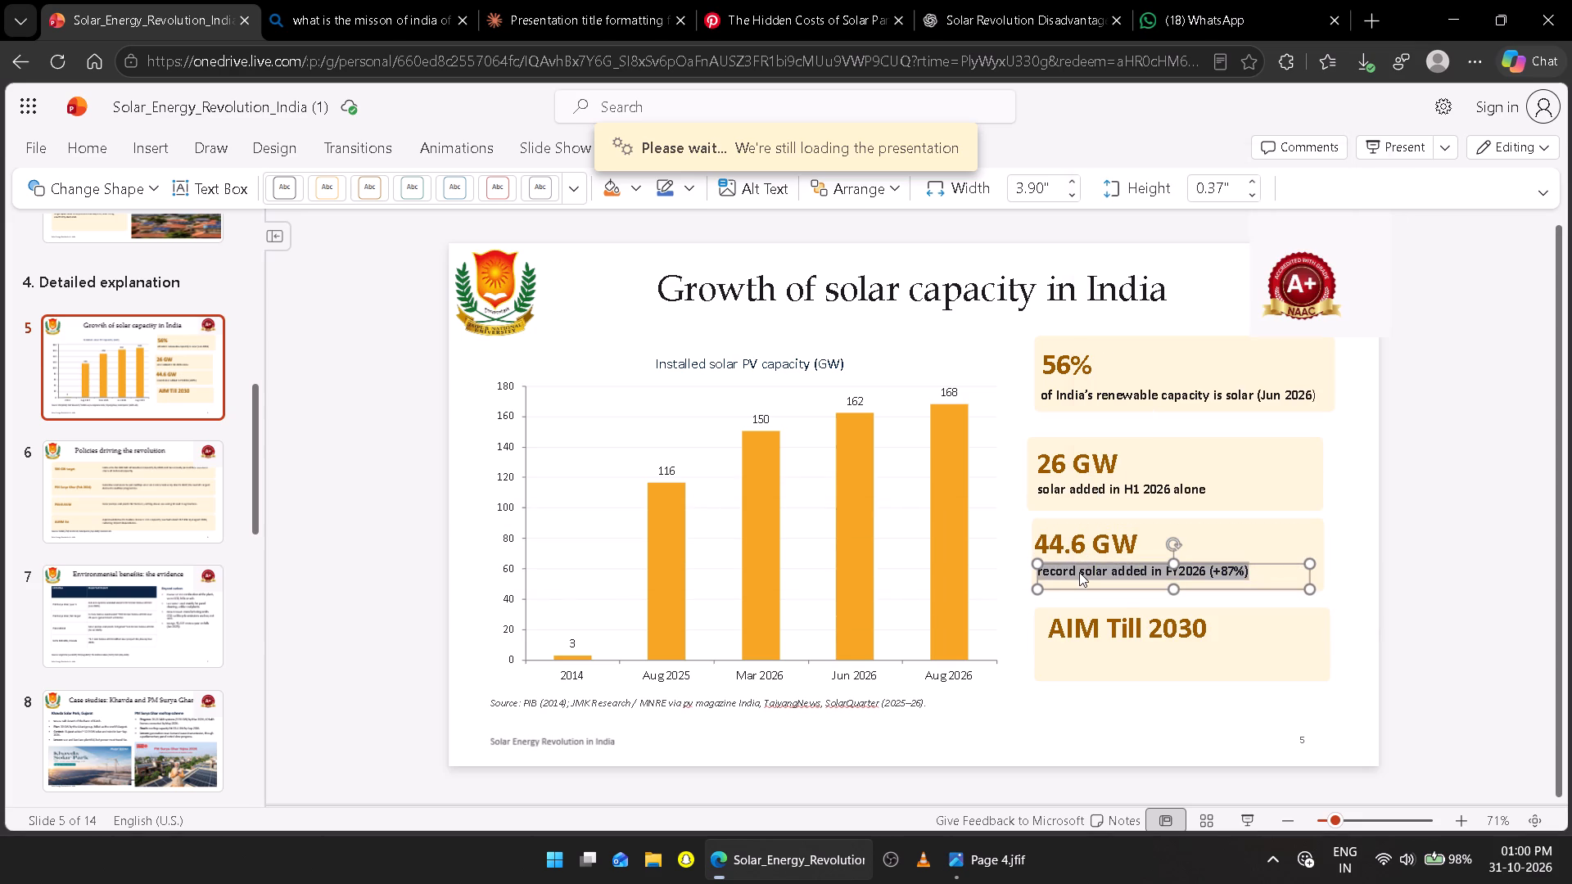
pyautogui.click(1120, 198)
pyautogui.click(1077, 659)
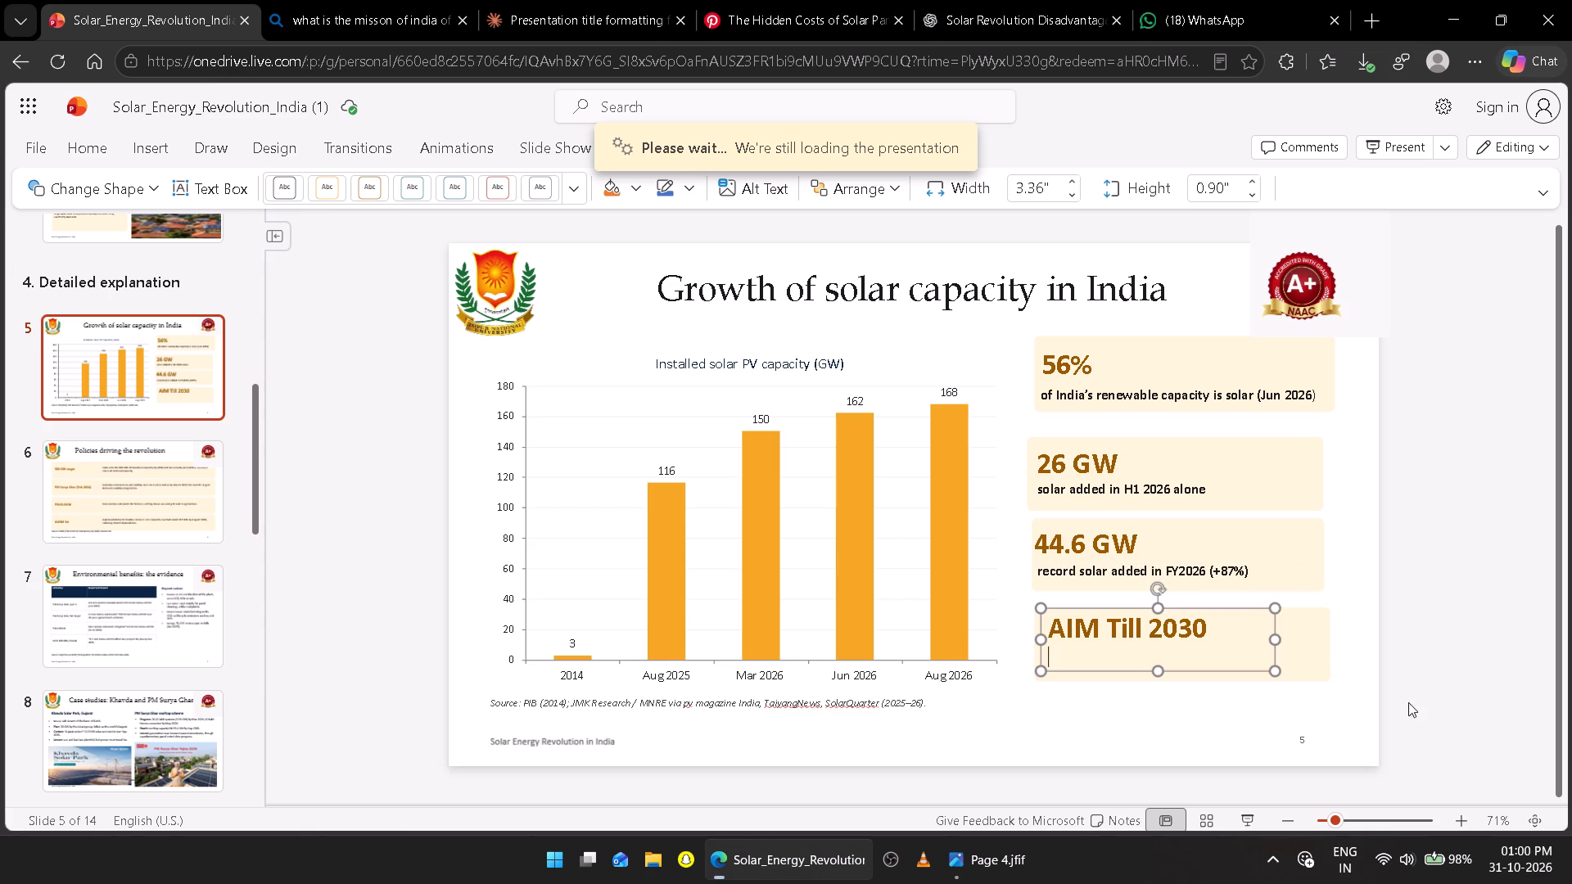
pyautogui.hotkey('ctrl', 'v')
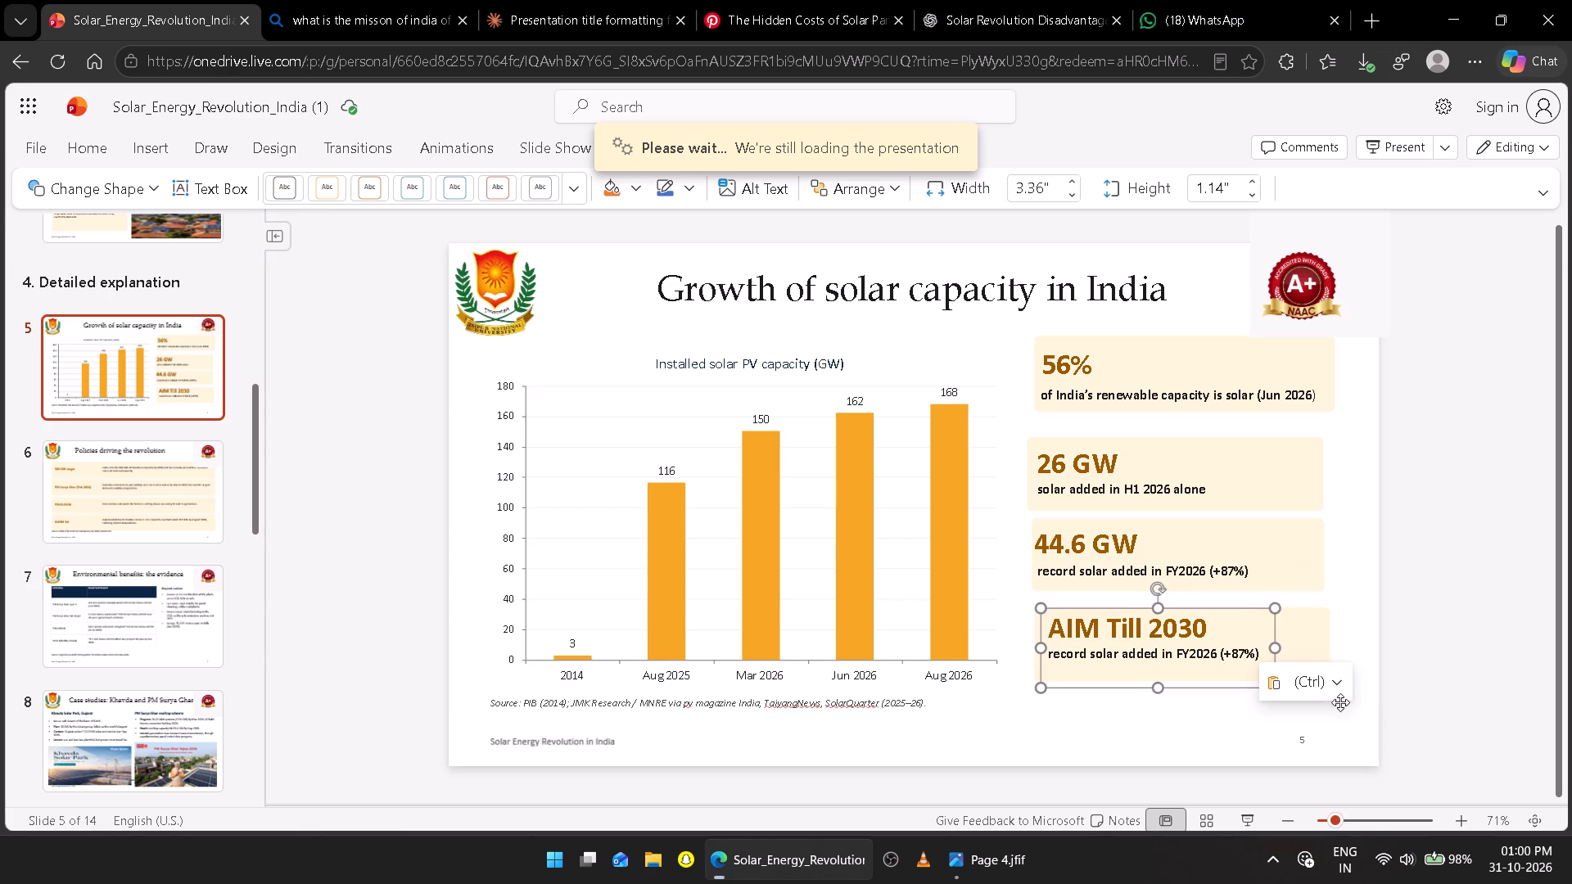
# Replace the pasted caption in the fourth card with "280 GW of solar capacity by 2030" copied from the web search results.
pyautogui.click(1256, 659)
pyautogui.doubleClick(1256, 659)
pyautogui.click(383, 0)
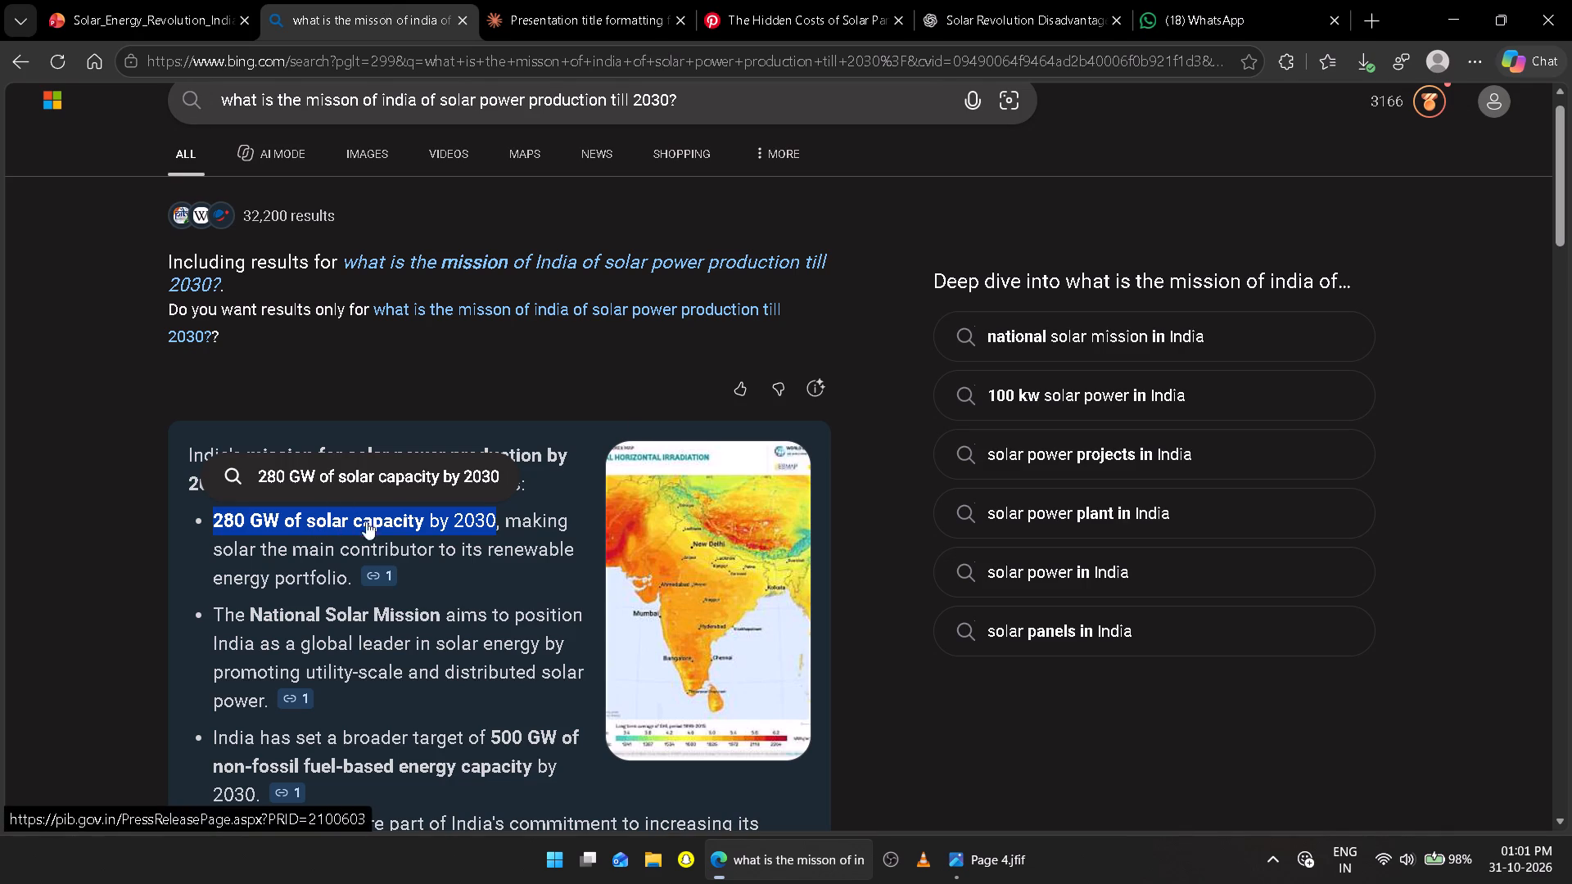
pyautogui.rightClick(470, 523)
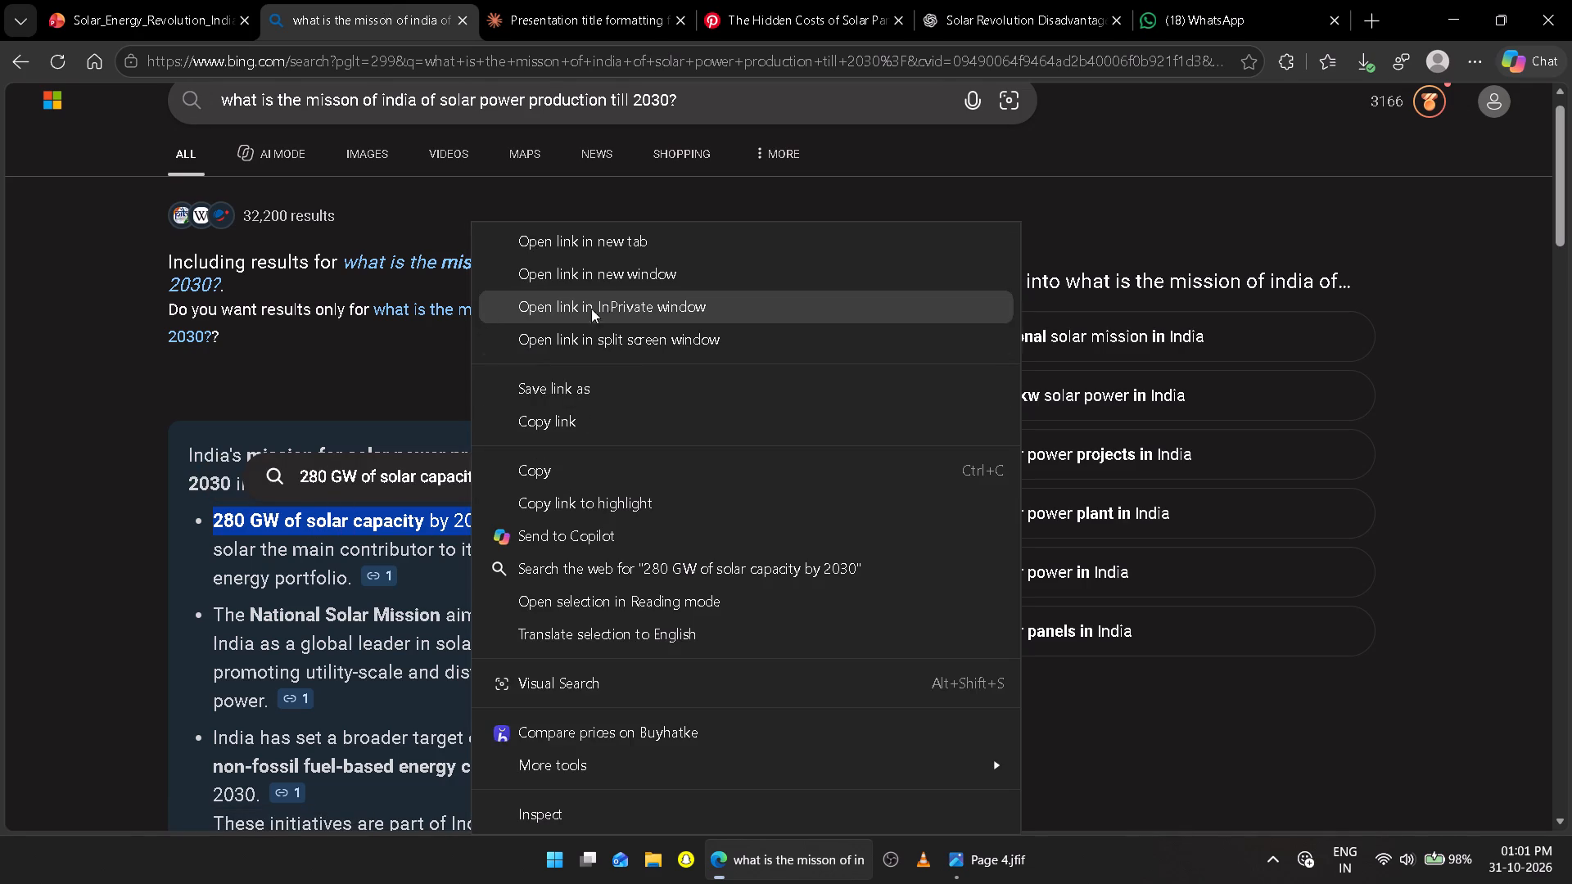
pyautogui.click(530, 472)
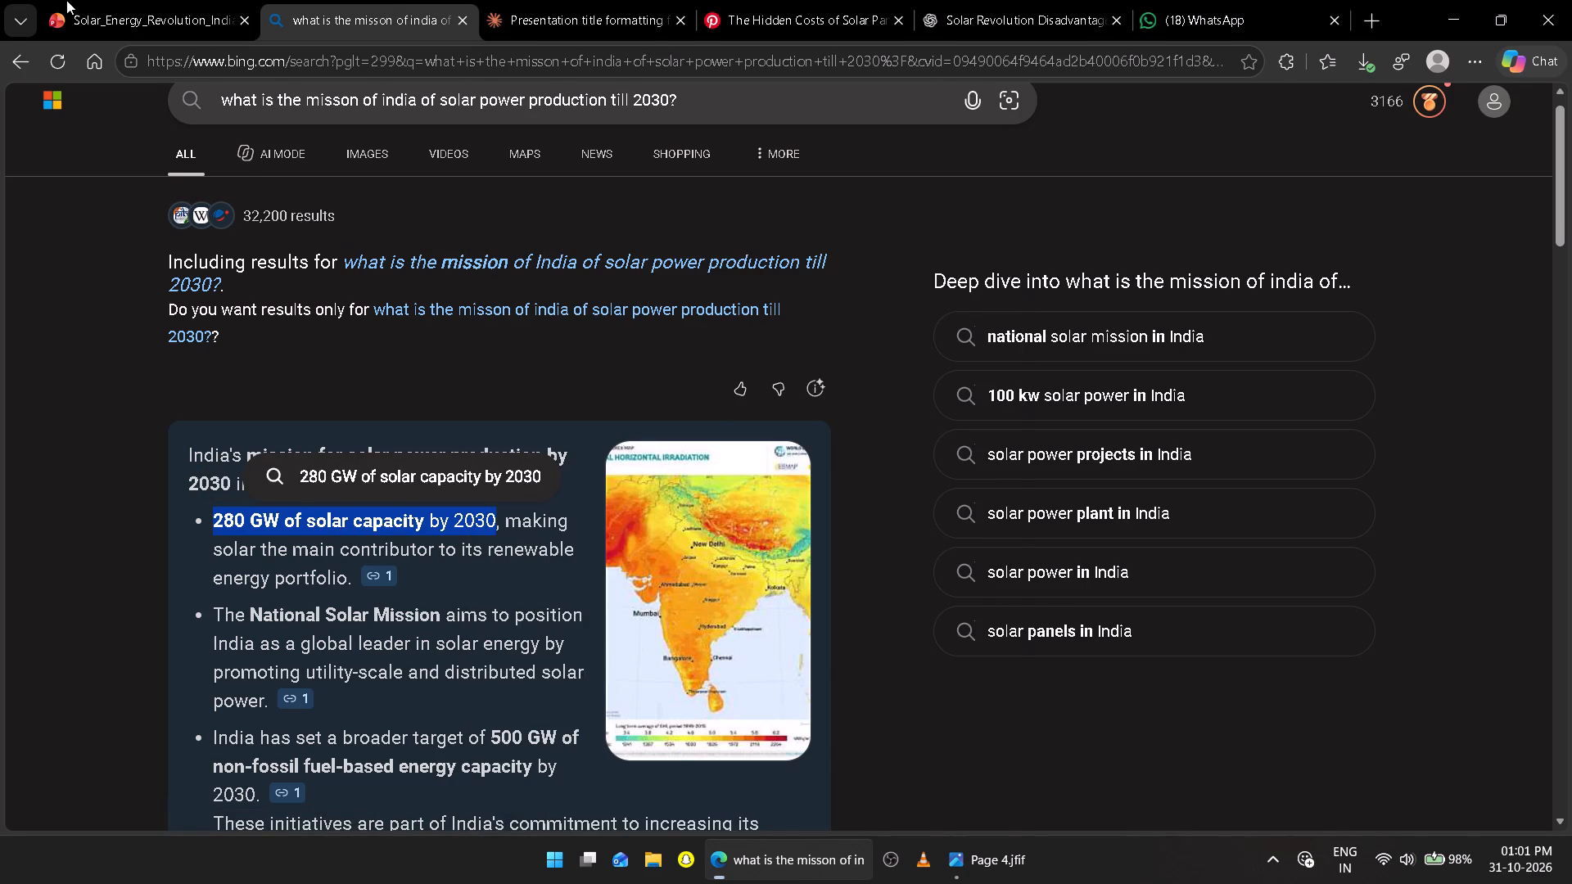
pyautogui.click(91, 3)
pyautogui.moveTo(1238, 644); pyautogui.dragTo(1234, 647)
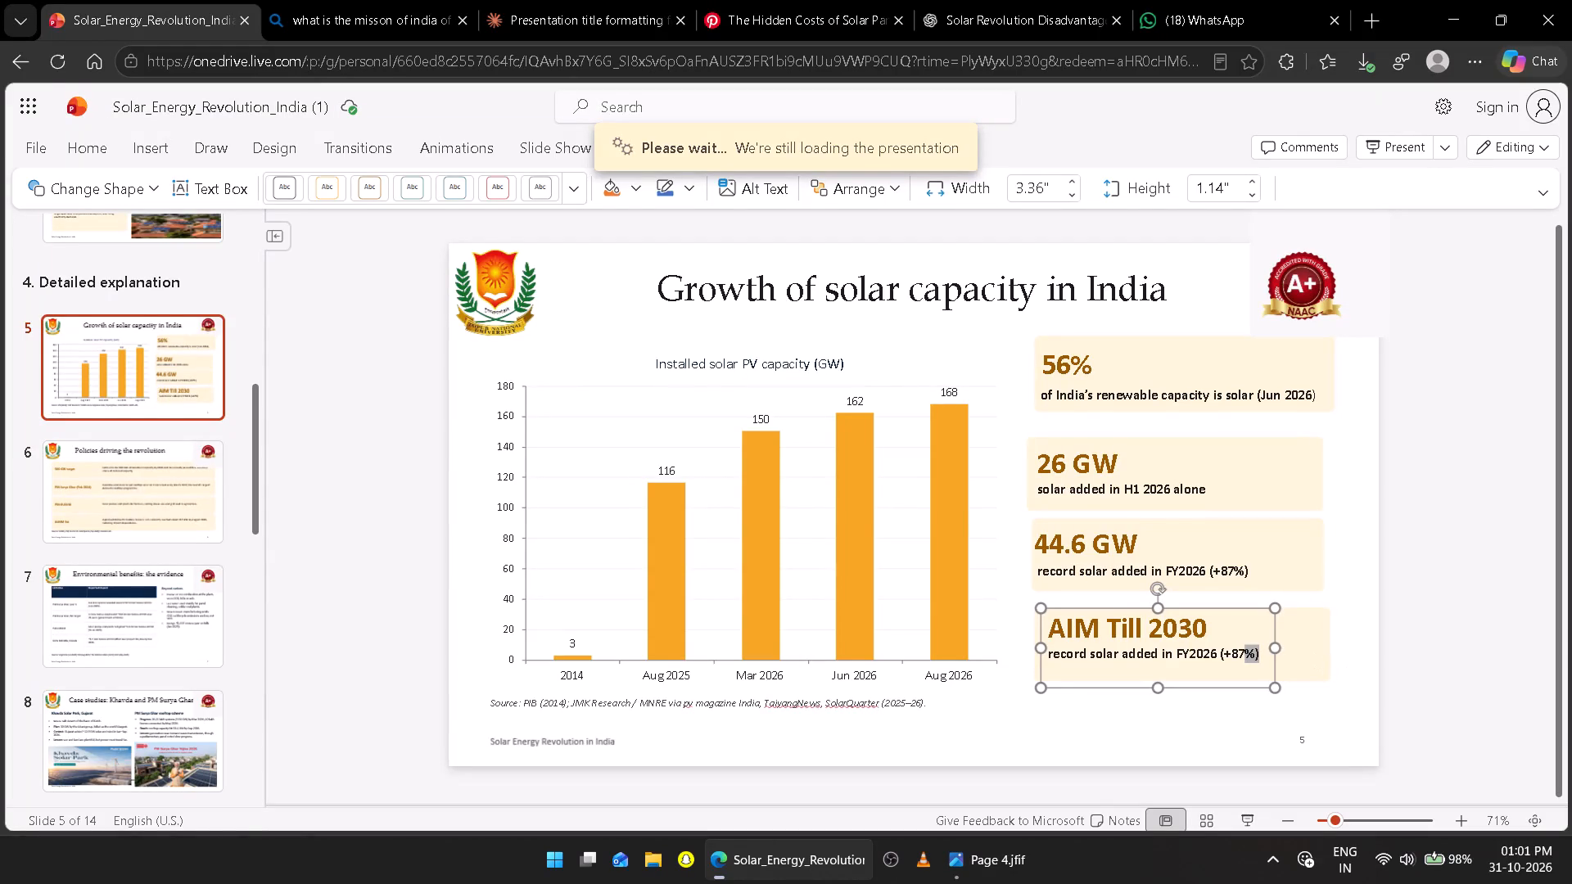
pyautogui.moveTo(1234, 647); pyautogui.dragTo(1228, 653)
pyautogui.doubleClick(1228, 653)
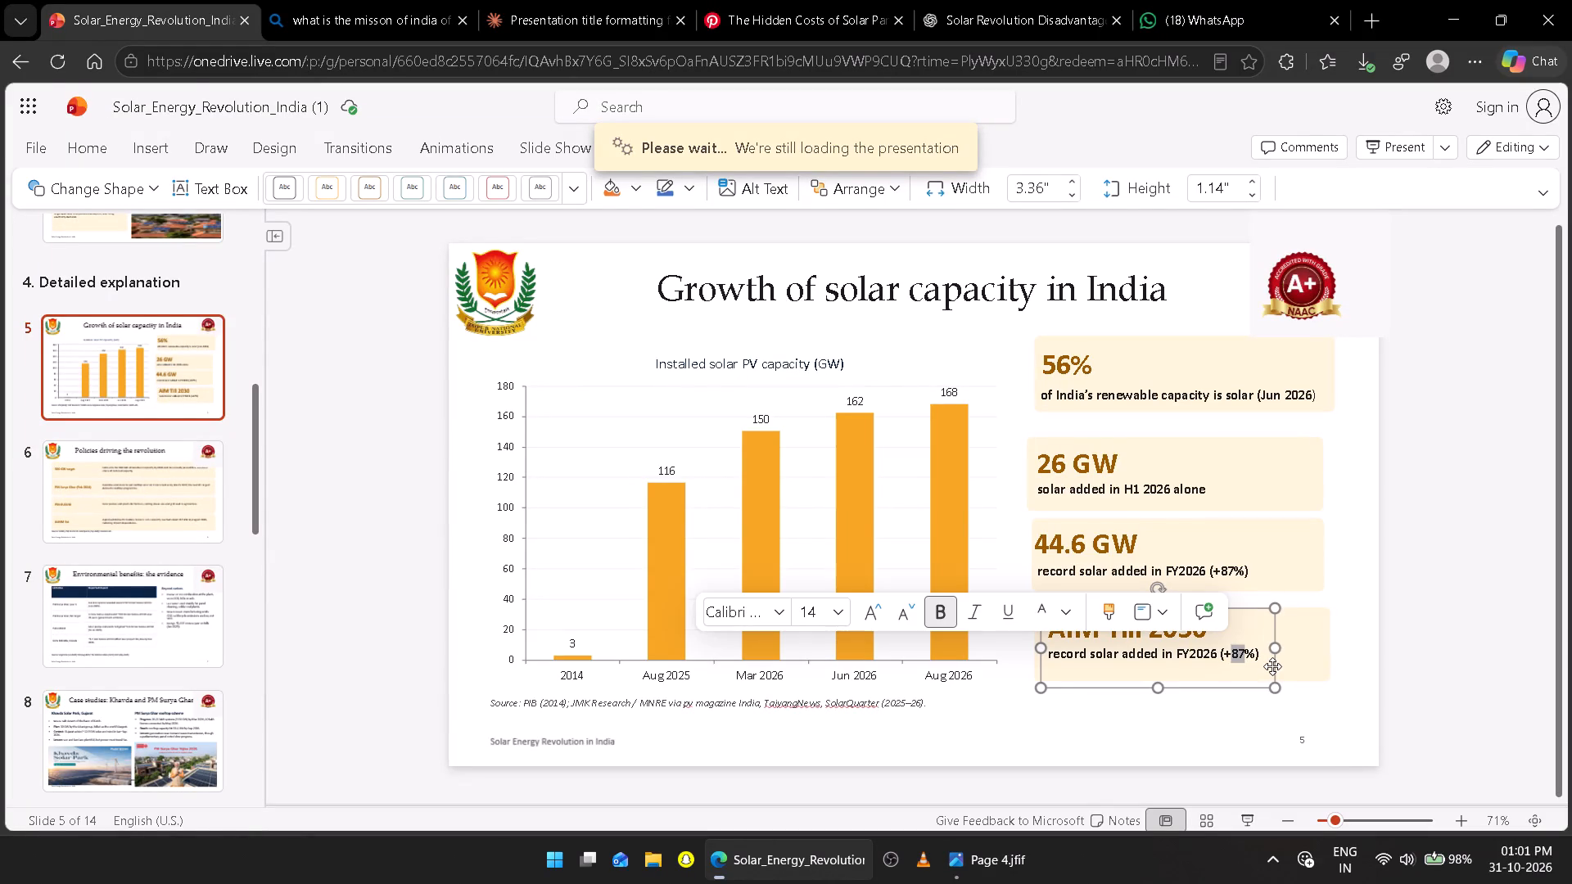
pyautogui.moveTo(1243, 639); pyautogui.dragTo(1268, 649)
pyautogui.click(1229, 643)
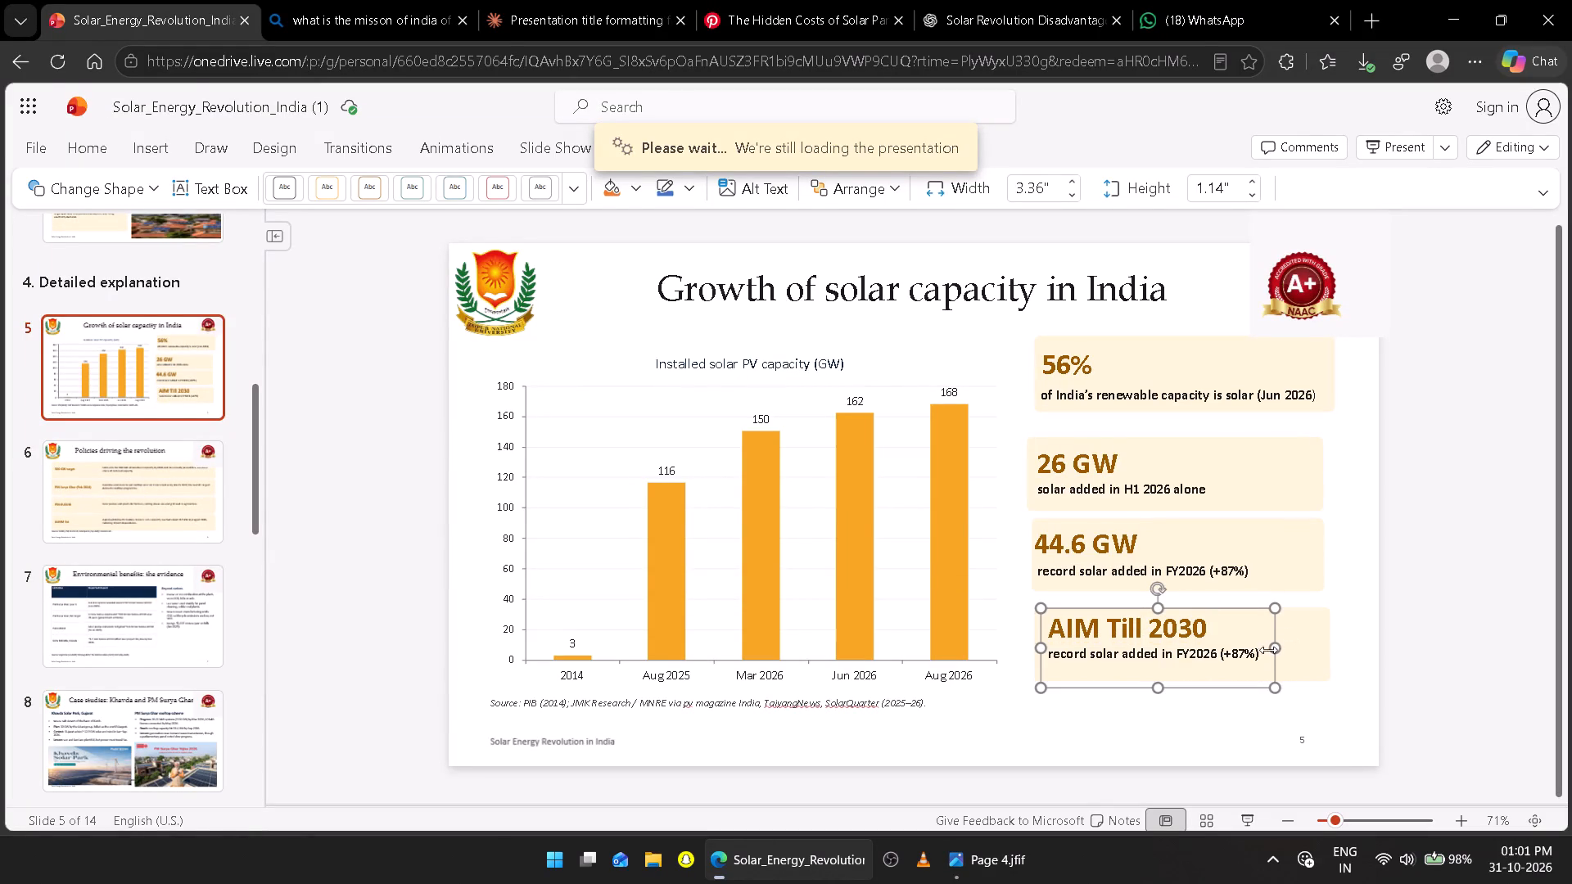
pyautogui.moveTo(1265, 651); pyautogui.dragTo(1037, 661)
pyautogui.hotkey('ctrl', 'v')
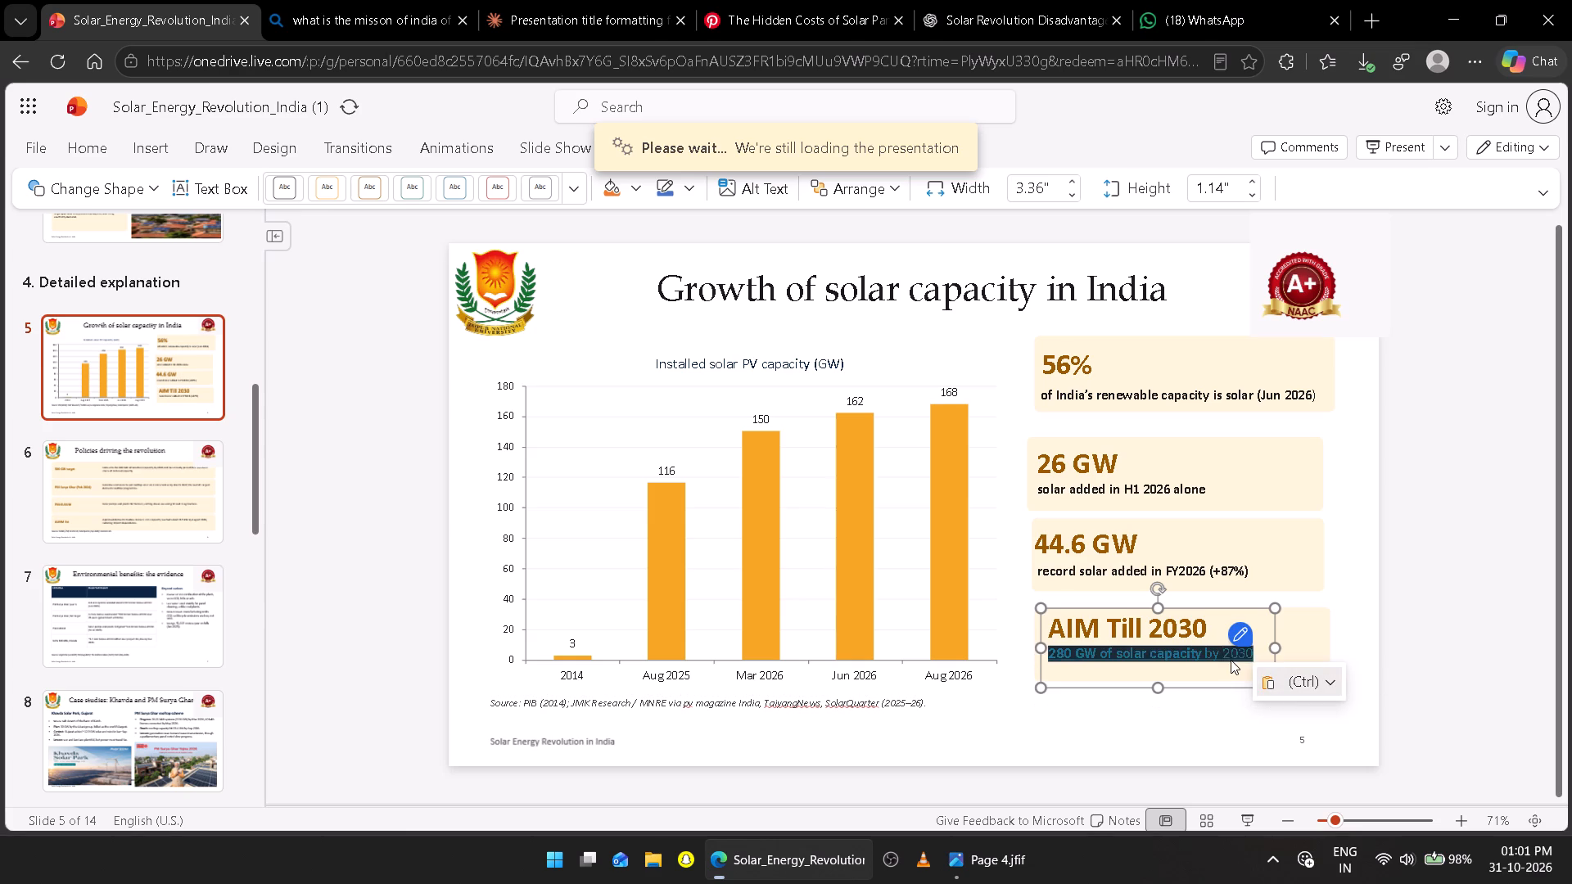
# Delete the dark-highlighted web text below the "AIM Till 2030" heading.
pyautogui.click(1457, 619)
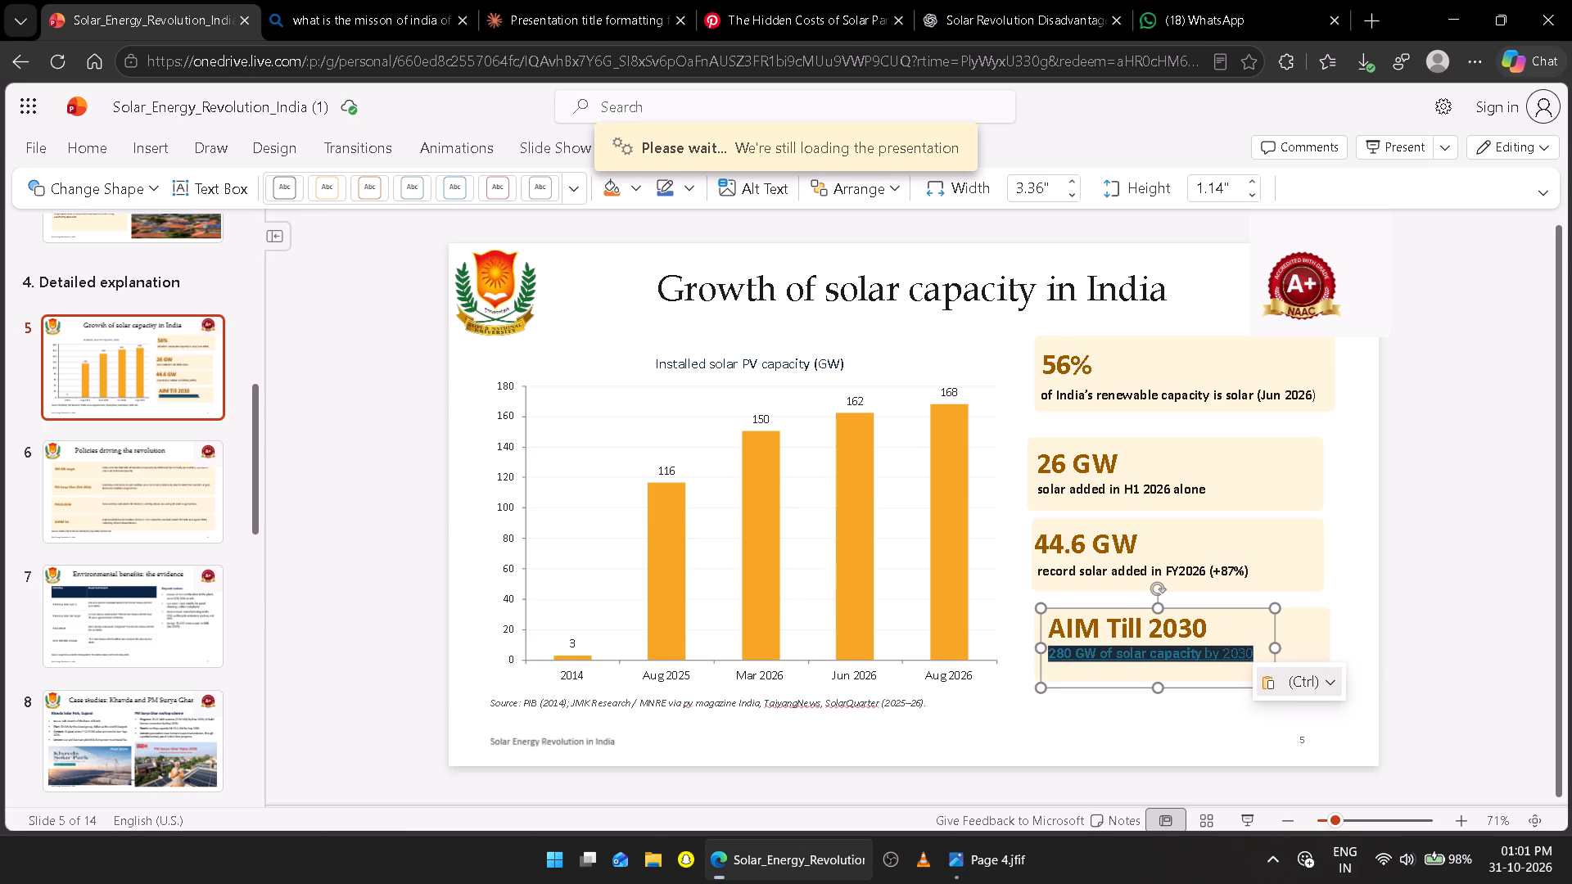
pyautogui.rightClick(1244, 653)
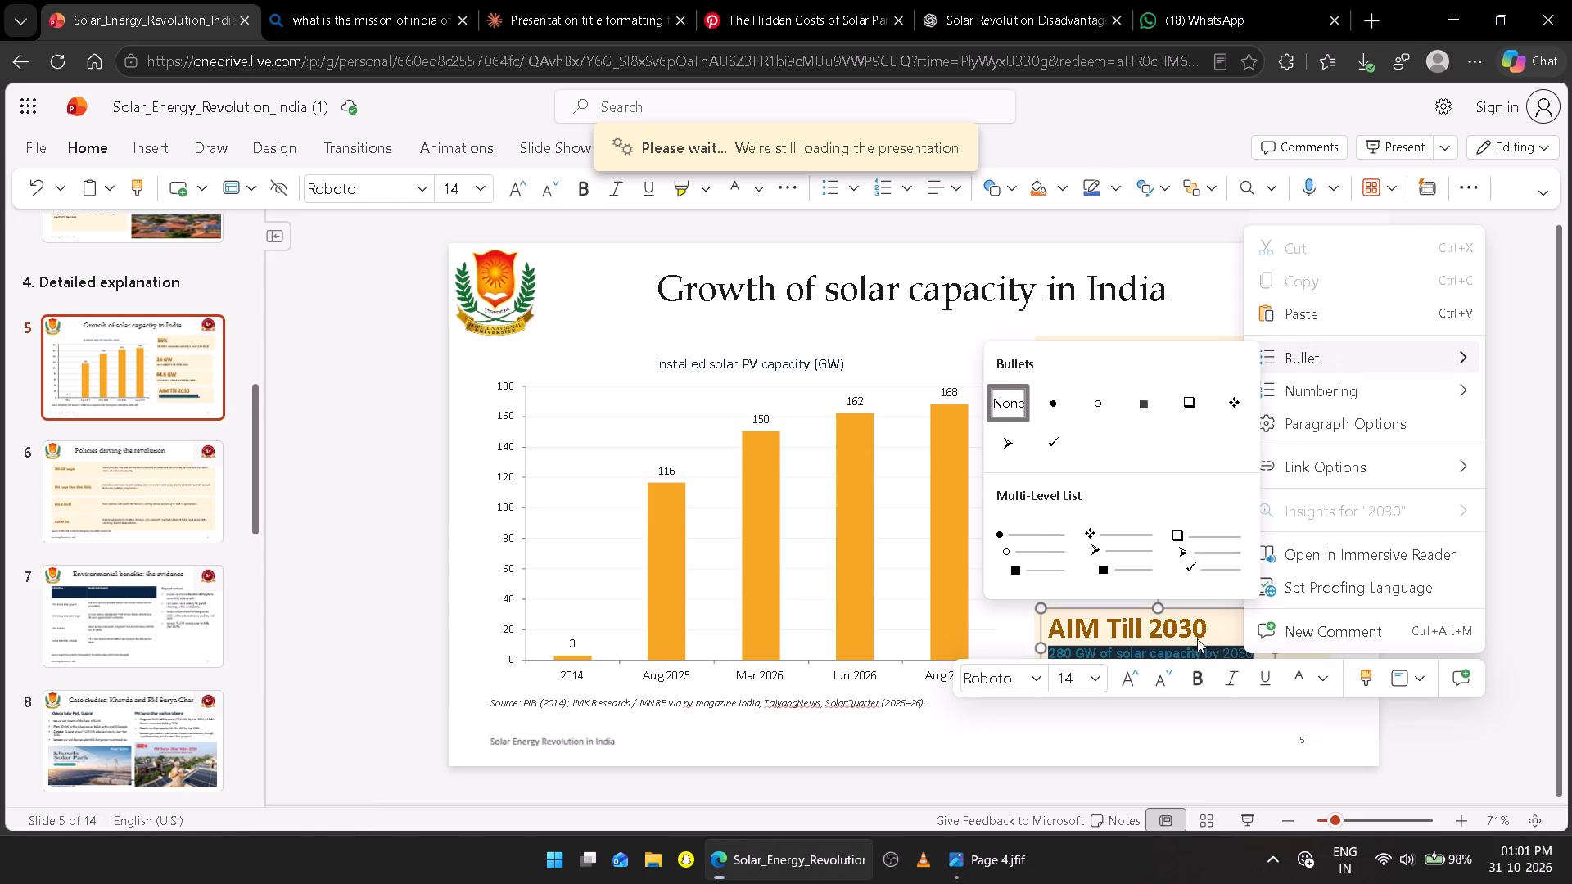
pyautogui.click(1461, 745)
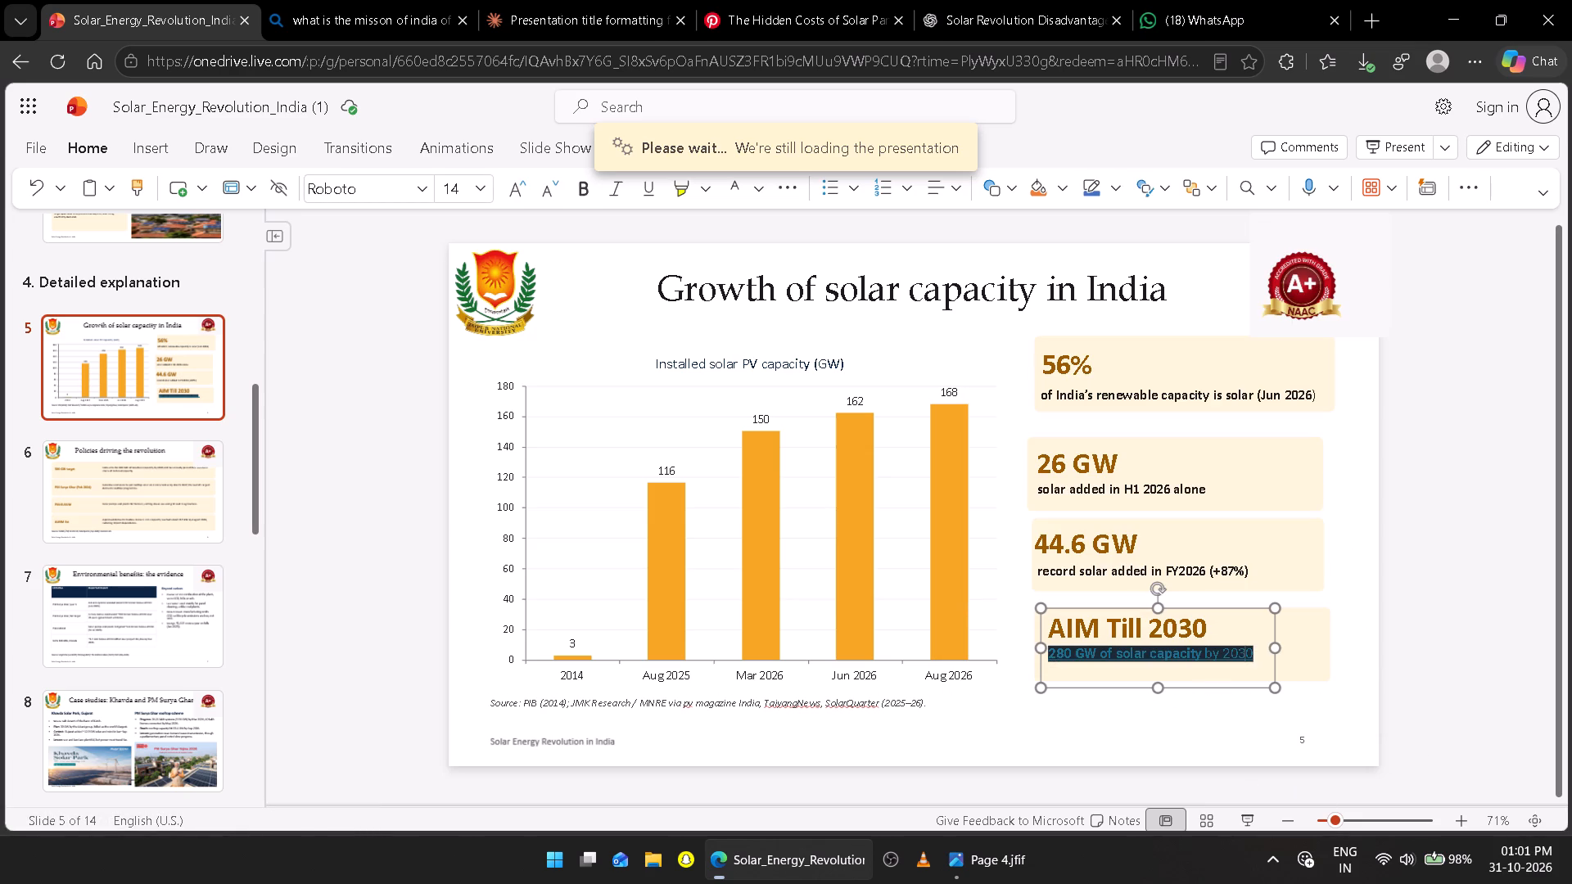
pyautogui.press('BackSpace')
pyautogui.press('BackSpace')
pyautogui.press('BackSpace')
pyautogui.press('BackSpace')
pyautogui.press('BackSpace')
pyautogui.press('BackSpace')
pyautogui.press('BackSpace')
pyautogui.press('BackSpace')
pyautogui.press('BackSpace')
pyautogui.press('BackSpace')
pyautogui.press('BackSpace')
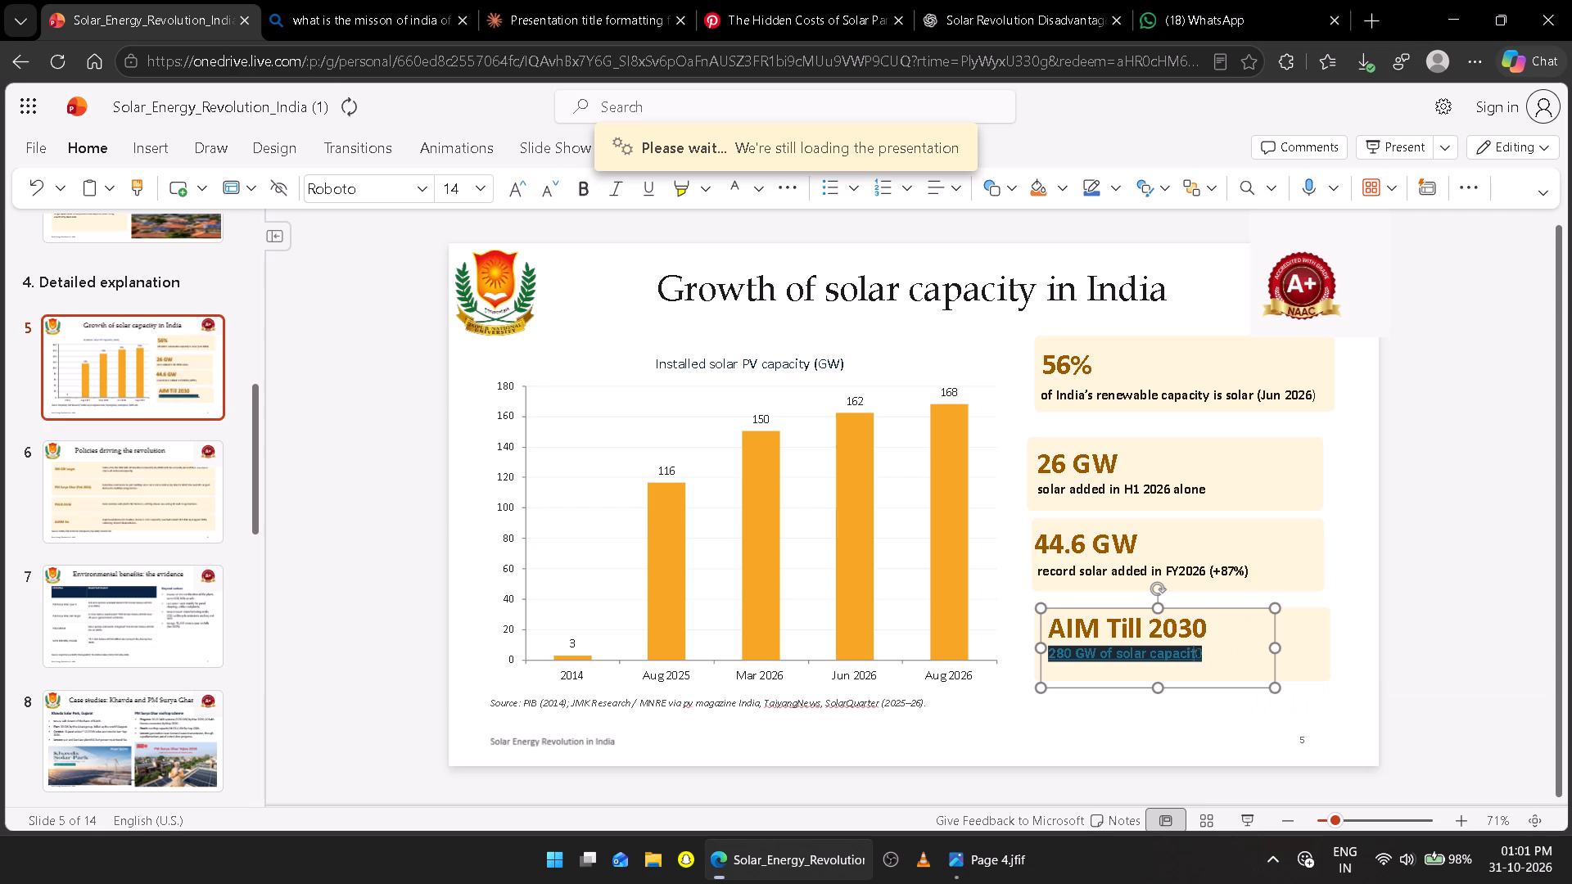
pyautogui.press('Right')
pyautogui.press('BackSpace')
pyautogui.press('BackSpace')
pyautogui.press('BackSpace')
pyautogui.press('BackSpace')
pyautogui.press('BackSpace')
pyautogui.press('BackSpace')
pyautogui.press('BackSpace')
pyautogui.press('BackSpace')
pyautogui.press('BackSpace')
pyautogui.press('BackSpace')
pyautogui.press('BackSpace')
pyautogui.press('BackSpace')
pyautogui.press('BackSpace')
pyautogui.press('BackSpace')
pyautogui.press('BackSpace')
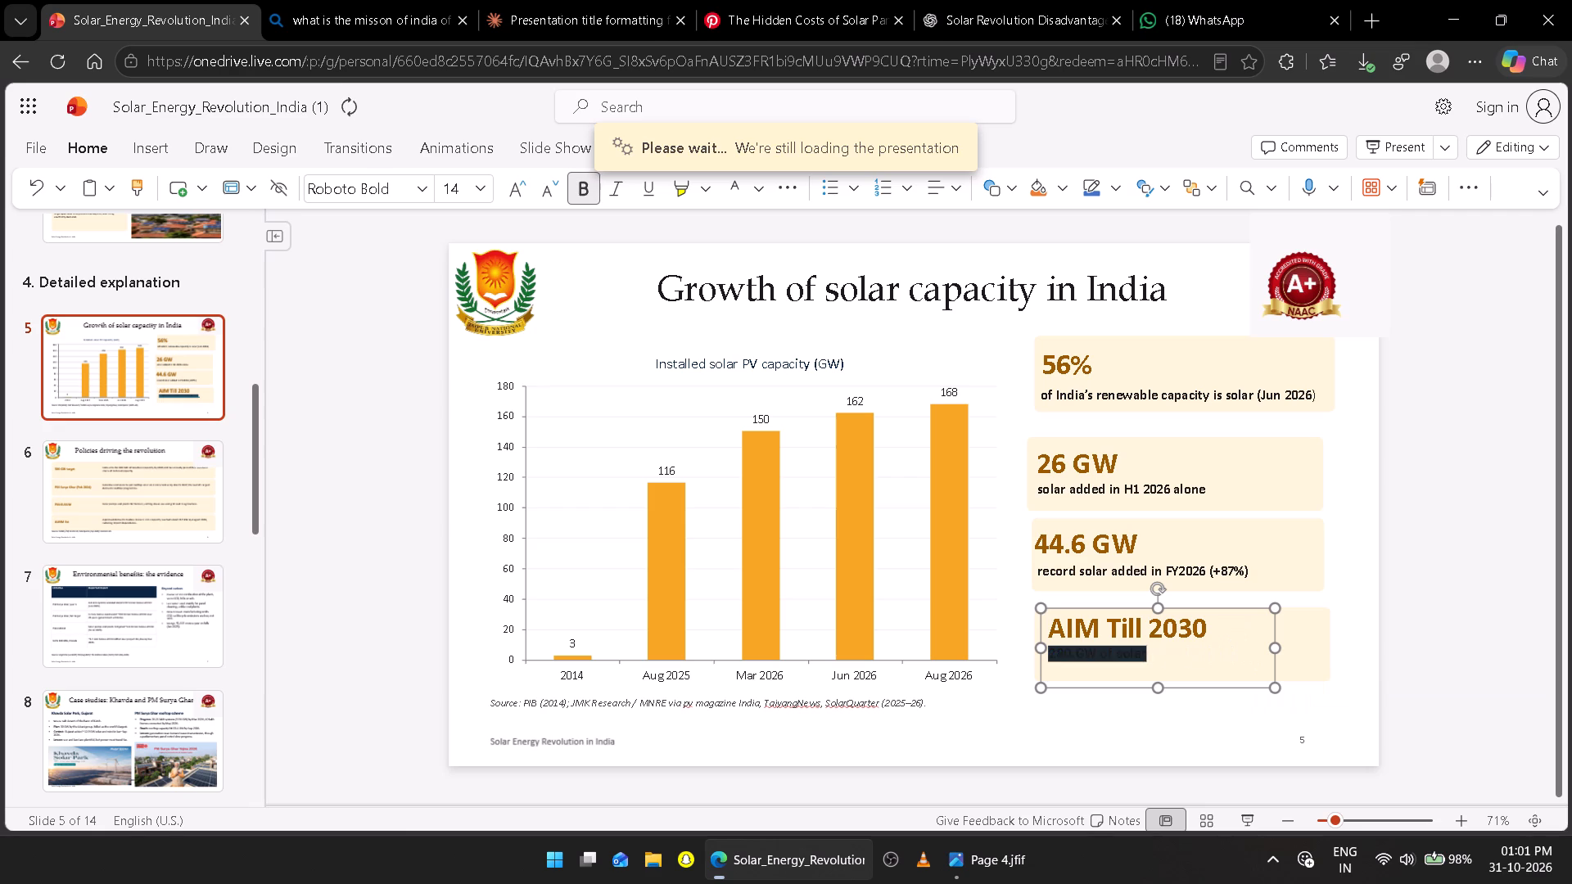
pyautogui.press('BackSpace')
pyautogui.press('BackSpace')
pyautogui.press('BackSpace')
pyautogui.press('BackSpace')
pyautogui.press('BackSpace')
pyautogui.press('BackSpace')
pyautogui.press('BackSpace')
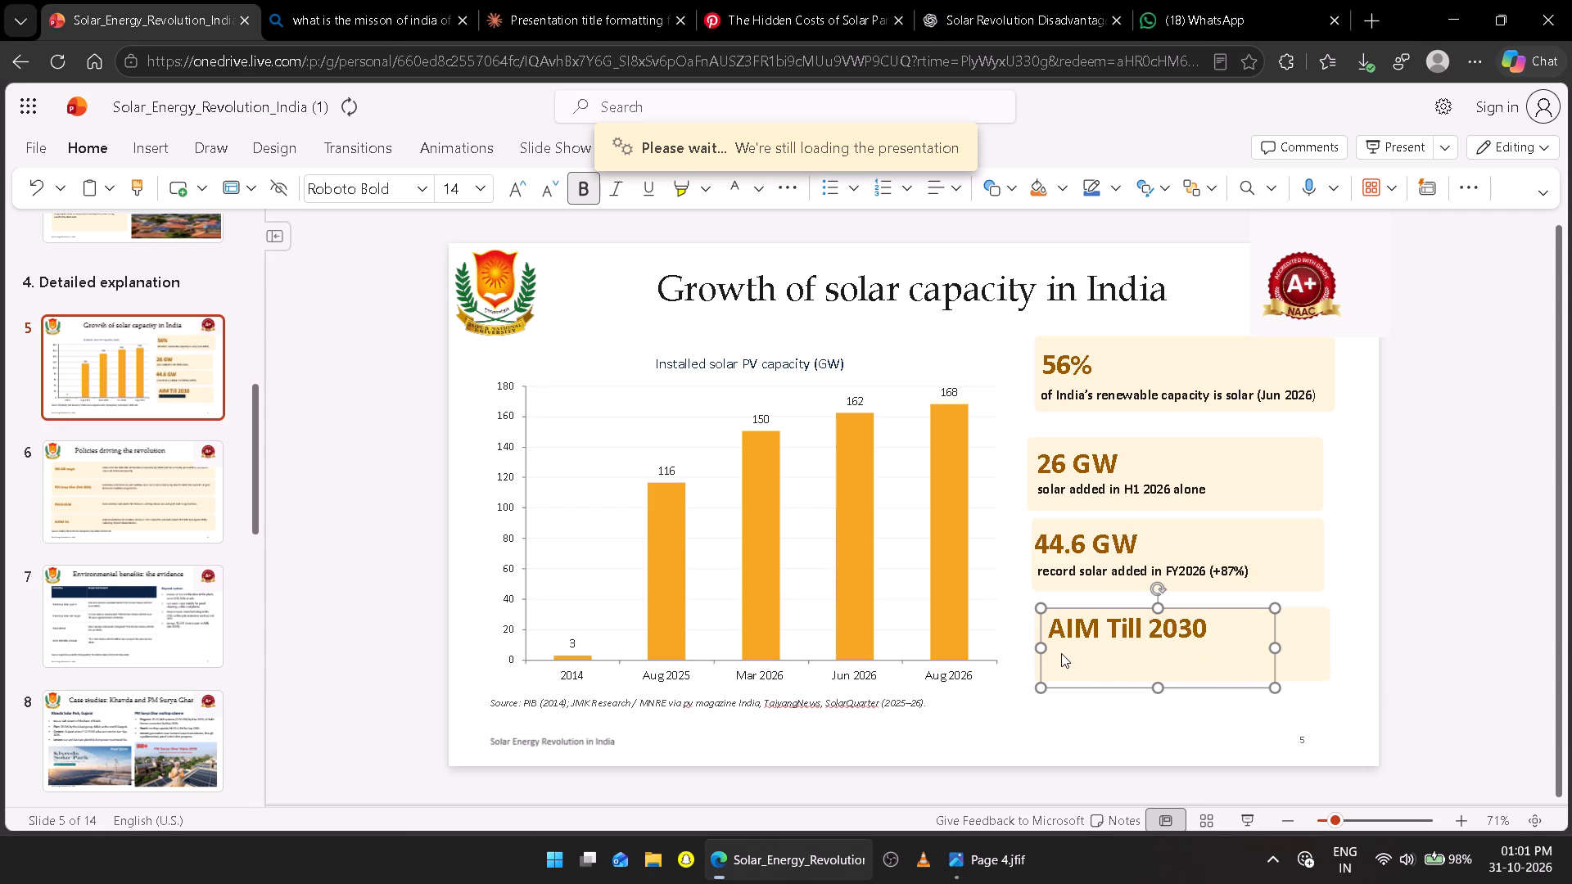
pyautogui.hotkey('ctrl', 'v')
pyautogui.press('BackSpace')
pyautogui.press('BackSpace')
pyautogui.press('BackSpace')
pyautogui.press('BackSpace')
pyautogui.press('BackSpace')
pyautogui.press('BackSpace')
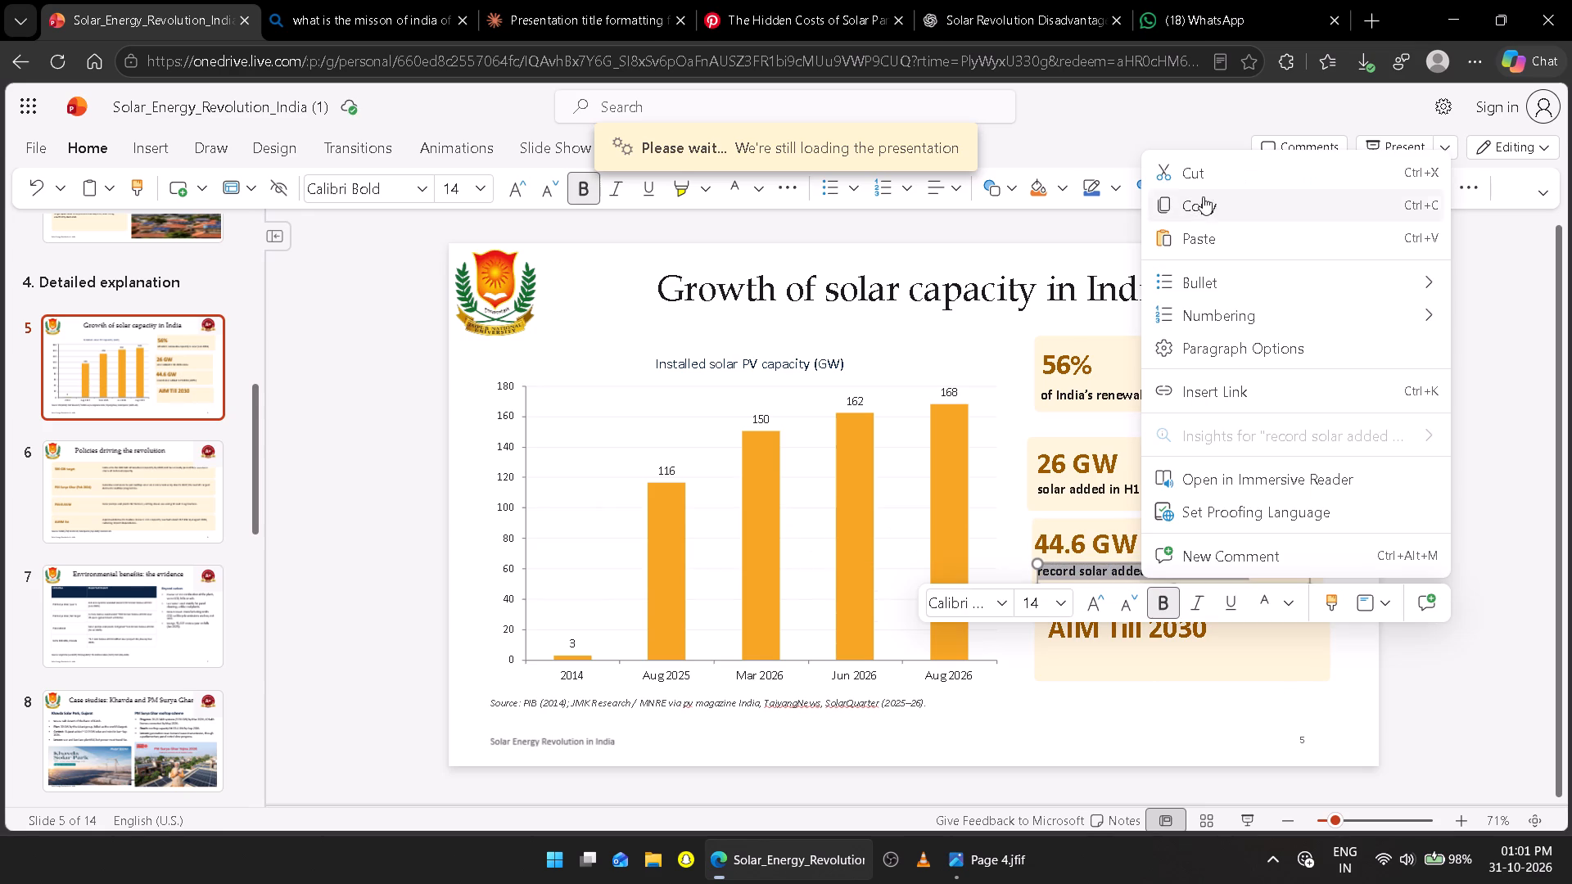
pyautogui.click(1187, 206)
pyautogui.click(1090, 679)
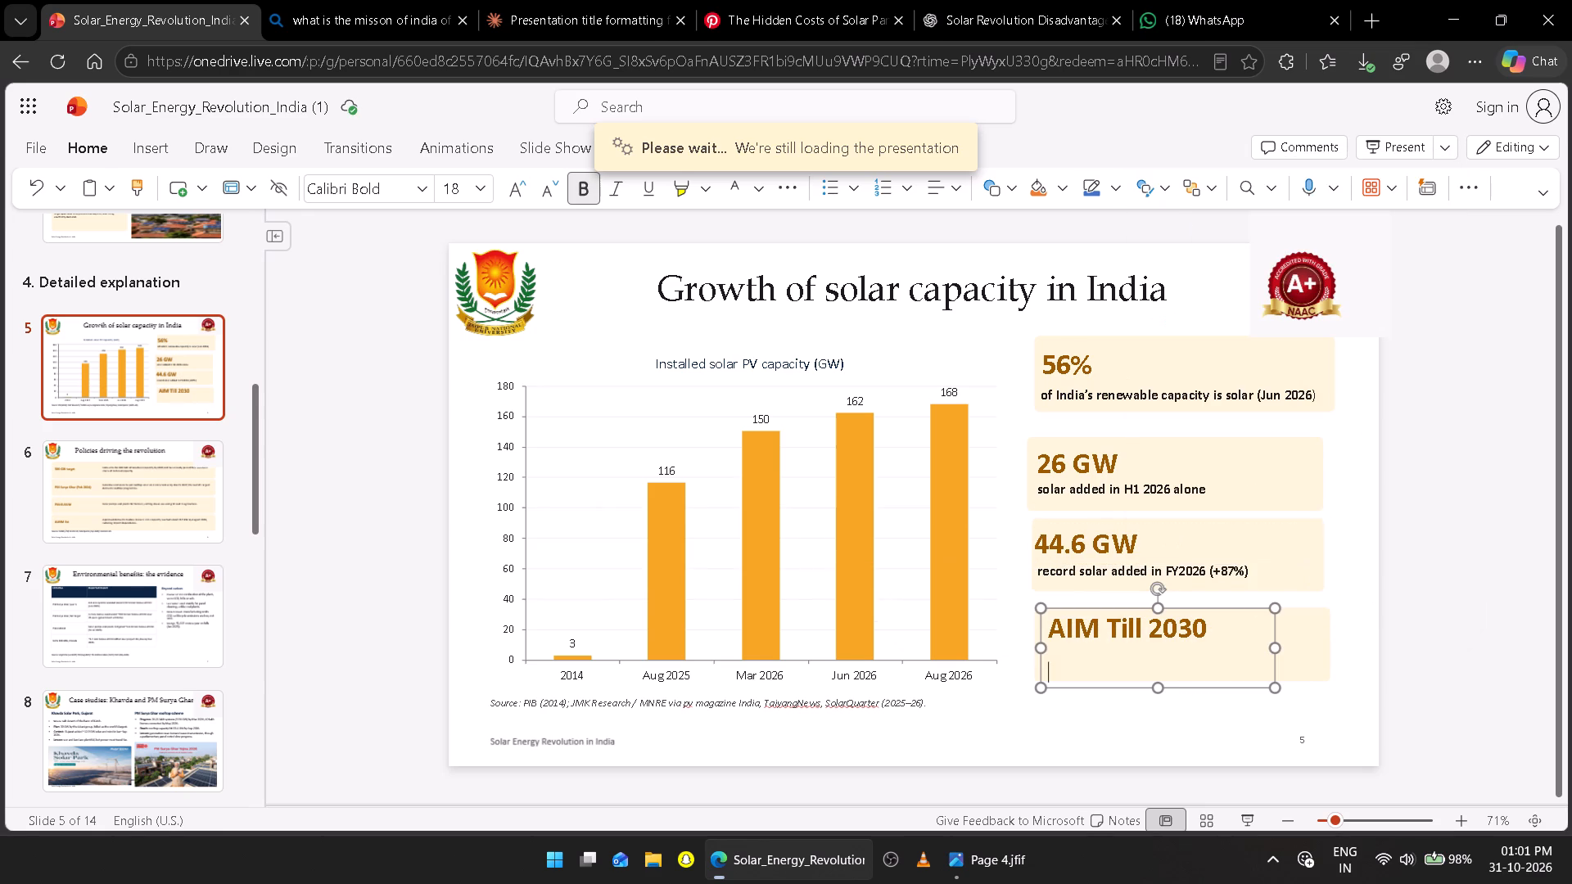
pyautogui.hotkey('ctrl', 'v')
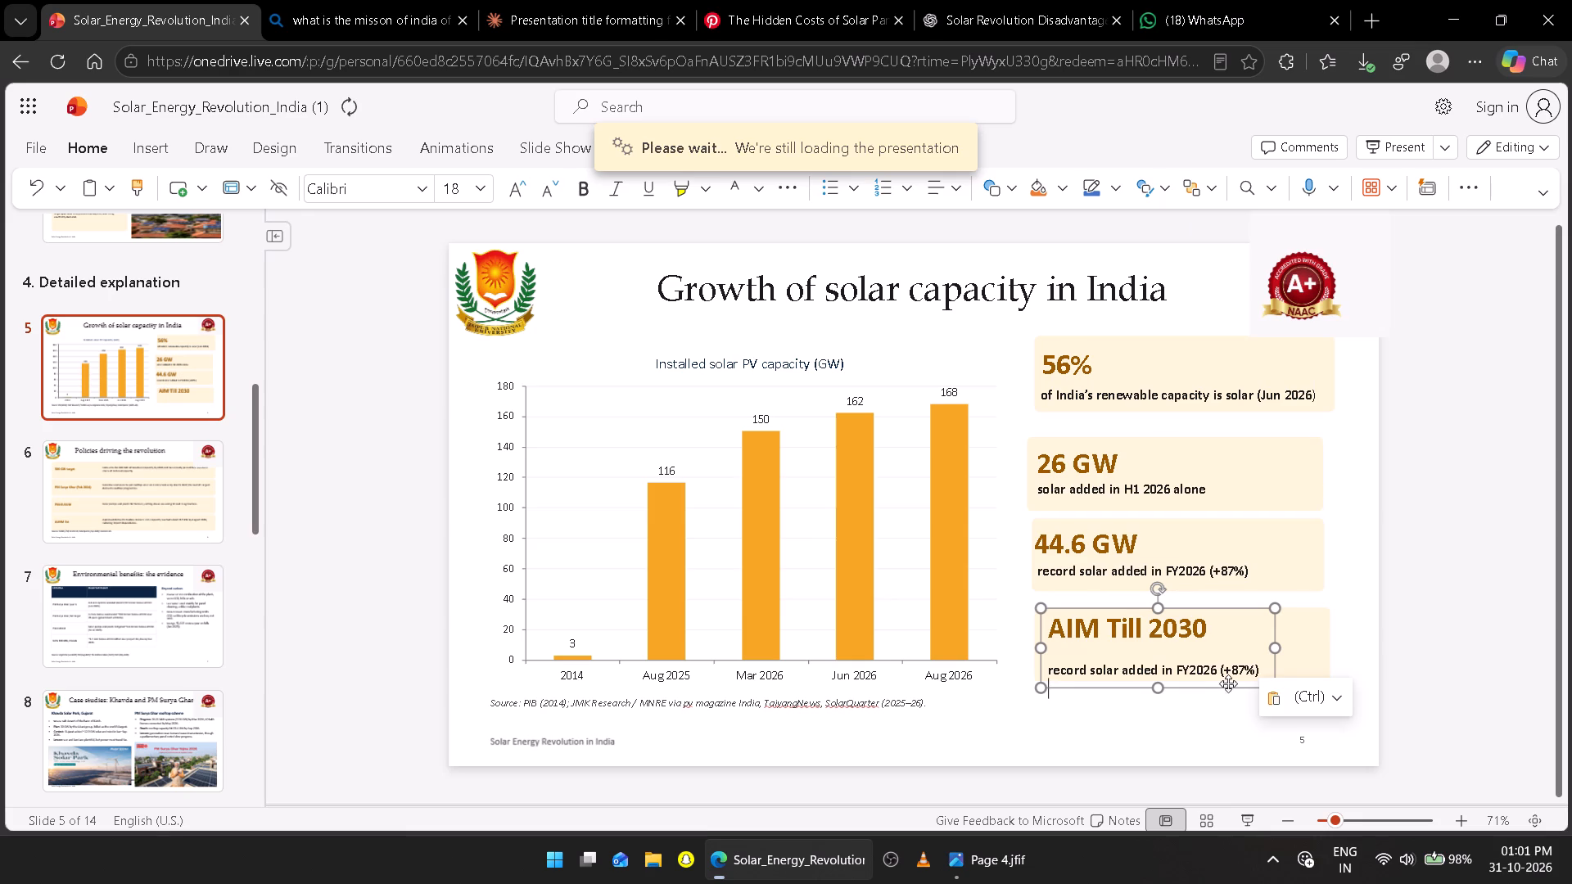
# Delete the pasted caption's wording in the "AIM Till 2030" card so a new caption can be entered in its formatting.
pyautogui.click(1263, 663)
pyautogui.press('BackSpace')
pyautogui.press('BackSpace')
pyautogui.press('BackSpace')
pyautogui.press('BackSpace')
pyautogui.press('BackSpace')
pyautogui.press('BackSpace')
pyautogui.press('BackSpace')
pyautogui.press('BackSpace')
pyautogui.press('BackSpace')
pyautogui.press('BackSpace')
pyautogui.press('BackSpace')
pyautogui.press('BackSpace')
pyautogui.press('BackSpace')
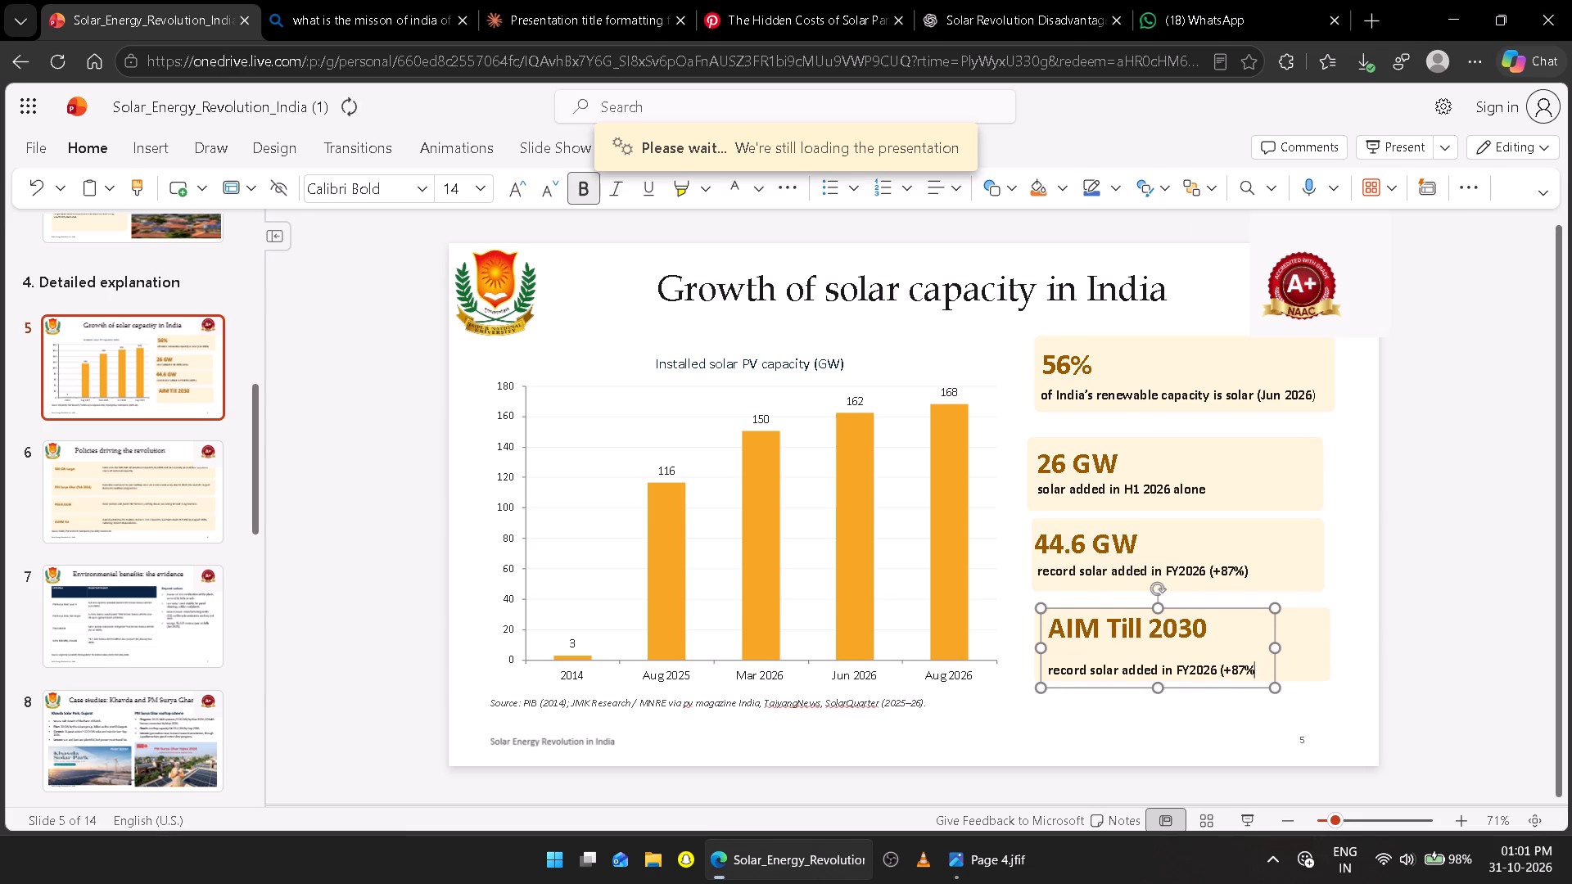
pyautogui.press('BackSpace')
pyautogui.press('BackSpace')
pyautogui.press('BackSpace')
pyautogui.press('BackSpace')
pyautogui.press('BackSpace')
pyautogui.press('BackSpace')
pyautogui.press('BackSpace')
pyautogui.press('BackSpace')
pyautogui.press('BackSpace')
pyautogui.press('BackSpace')
pyautogui.press('BackSpace')
pyautogui.press('BackSpace')
pyautogui.press('BackSpace')
pyautogui.press('BackSpace')
pyautogui.press('BackSpace')
pyautogui.press('BackSpace')
pyautogui.press('BackSpace')
pyautogui.press('BackSpace')
pyautogui.press('BackSpace')
pyautogui.press('BackSpace')
pyautogui.press('BackSpace')
pyautogui.press('BackSpace')
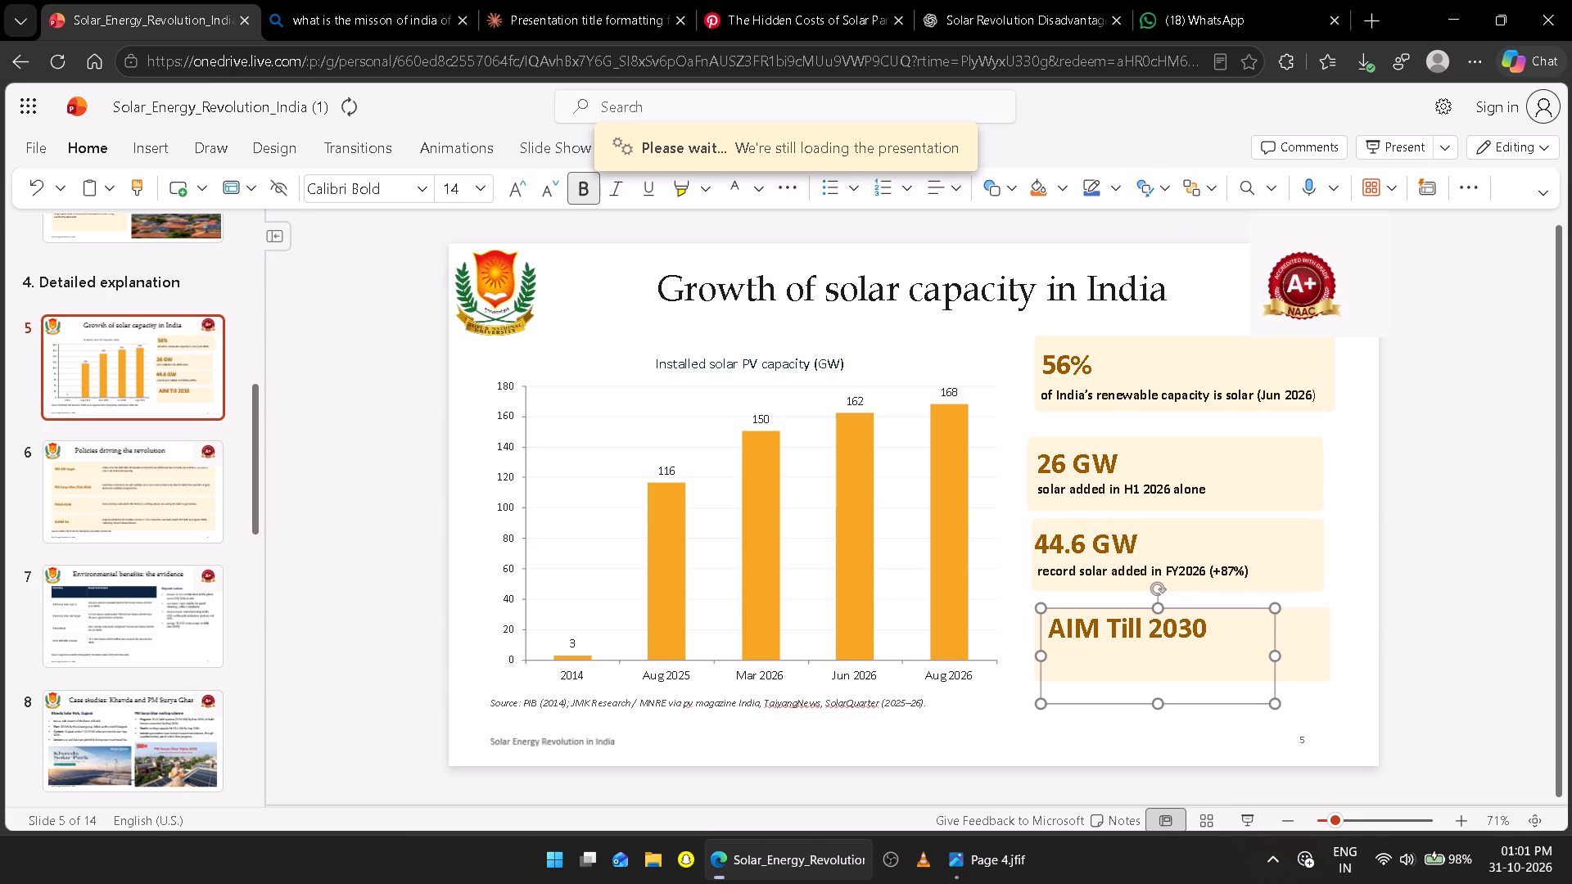
# Clear the leftover caption wording below the "AIM Till 2030" heading and start the new caption with 280, following the web search result.
pyautogui.click(321, 0)
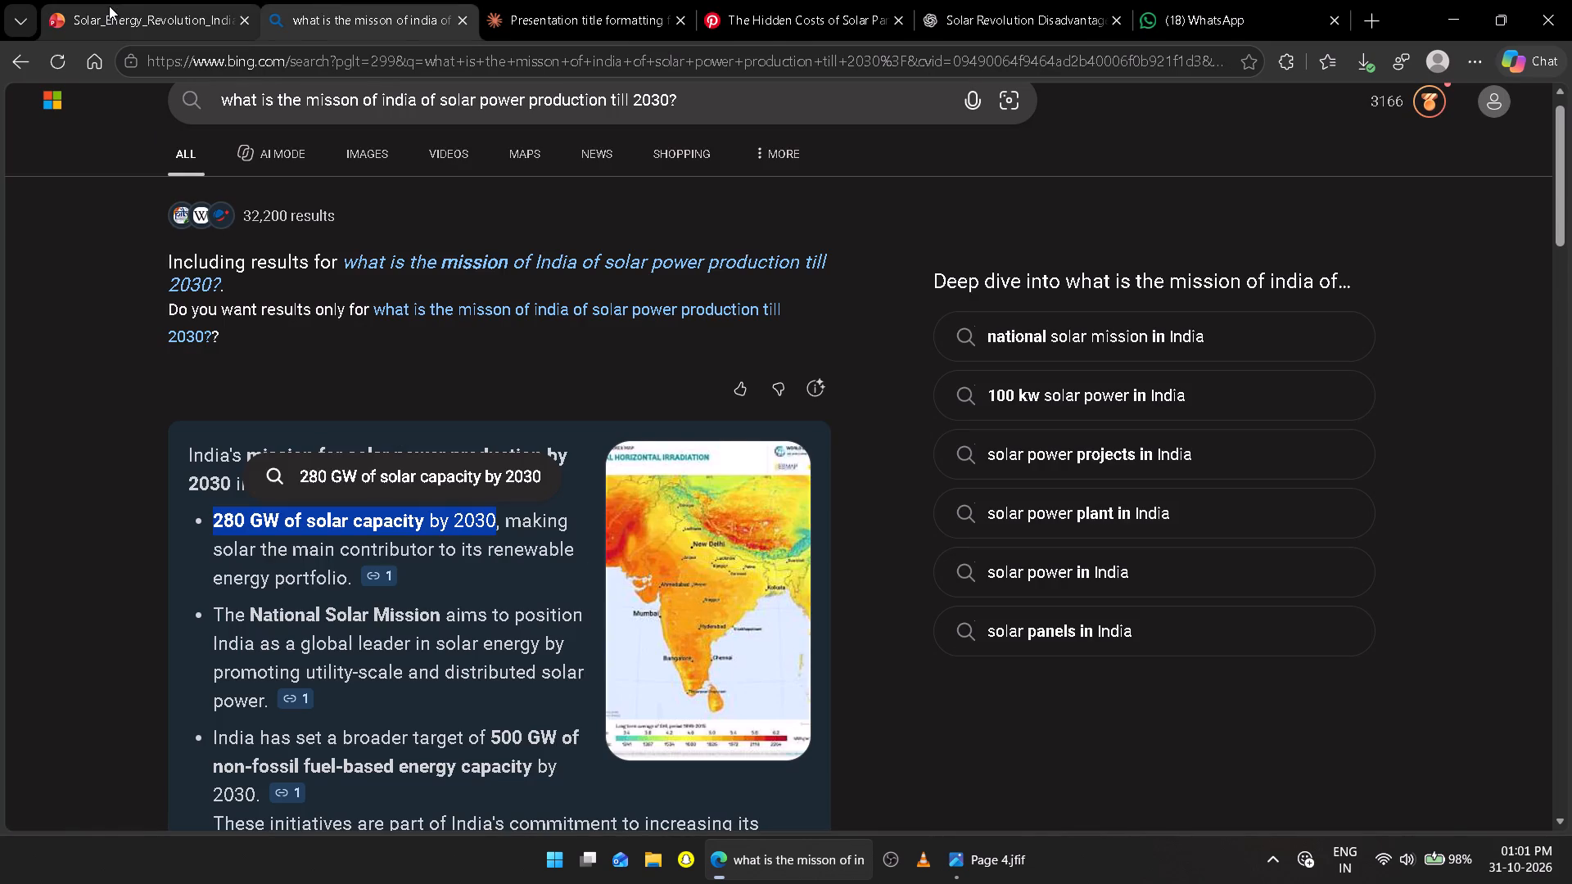
pyautogui.click(109, 6)
pyautogui.press('Tab')
pyautogui.write('28')
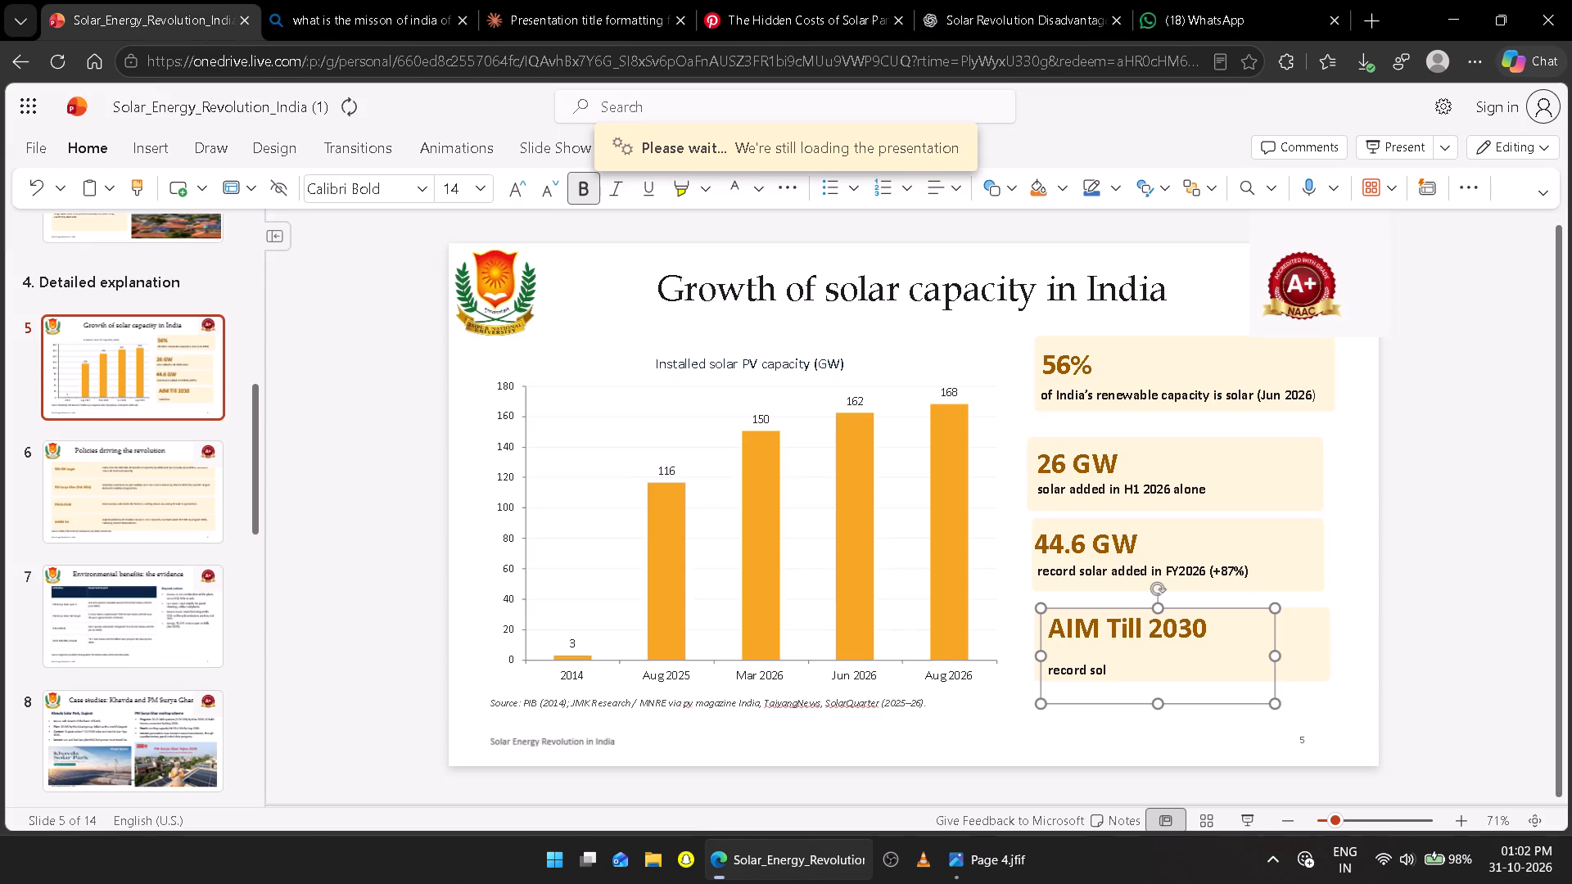
pyautogui.click(1101, 665)
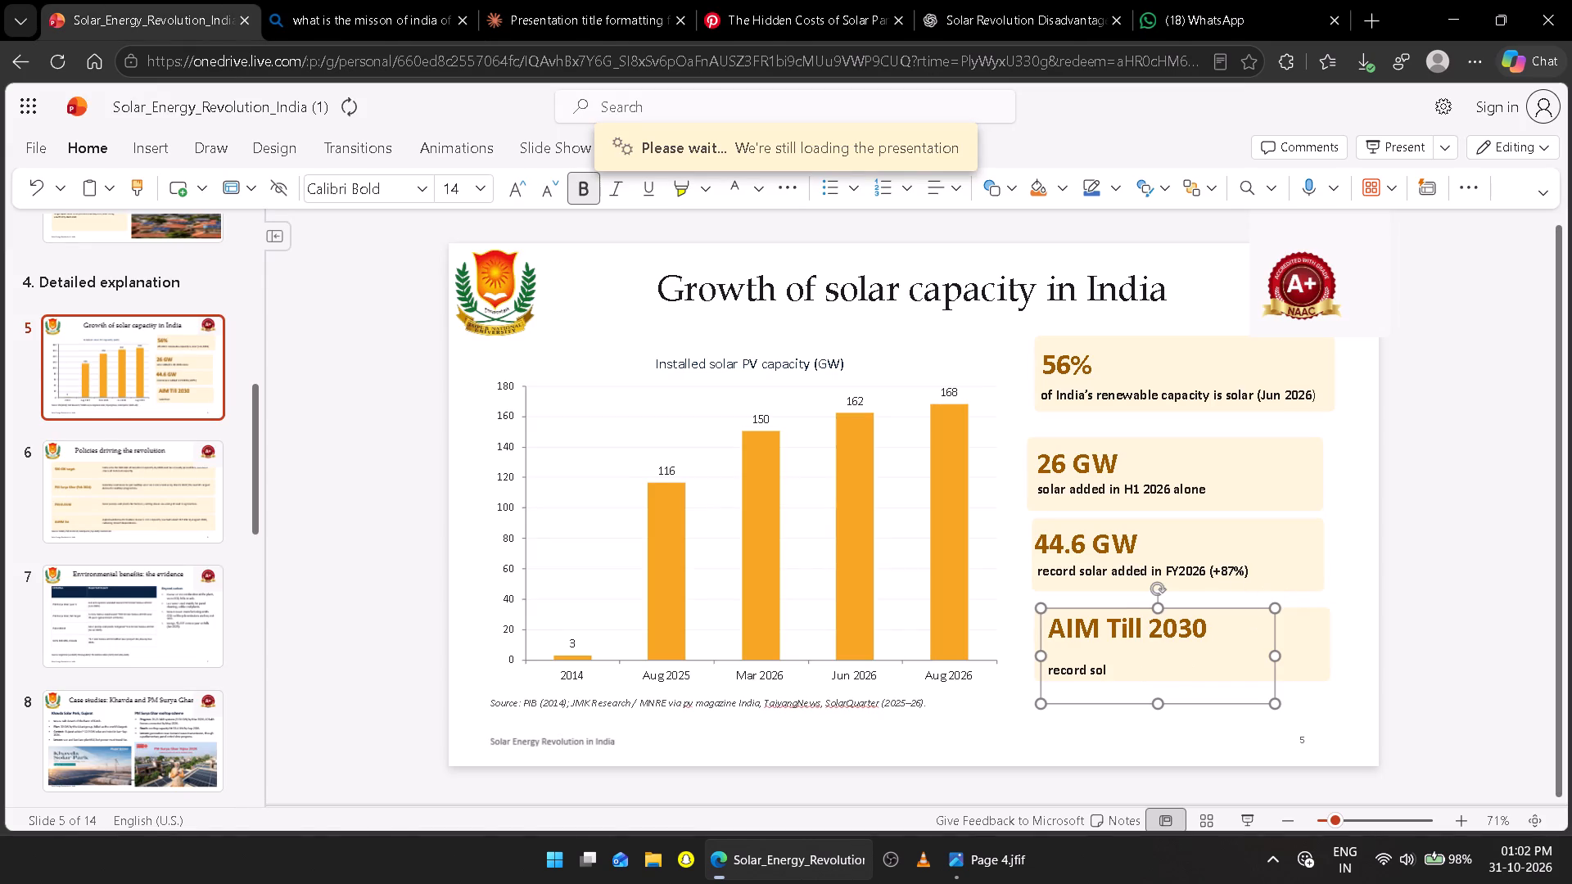
pyautogui.click(1109, 665)
pyautogui.press('BackSpace')
pyautogui.press('BackSpace')
pyautogui.press('BackSpace')
pyautogui.press('BackSpace')
pyautogui.press('BackSpace')
pyautogui.press('BackSpace')
pyautogui.press('BackSpace')
pyautogui.press('BackSpace')
pyautogui.press('BackSpace')
pyautogui.press('BackSpace')
pyautogui.write('280')
# Add the unit GW after 280 in the "AIM Till 2030" caption, separated by a space.
pyautogui.click(328, 0)
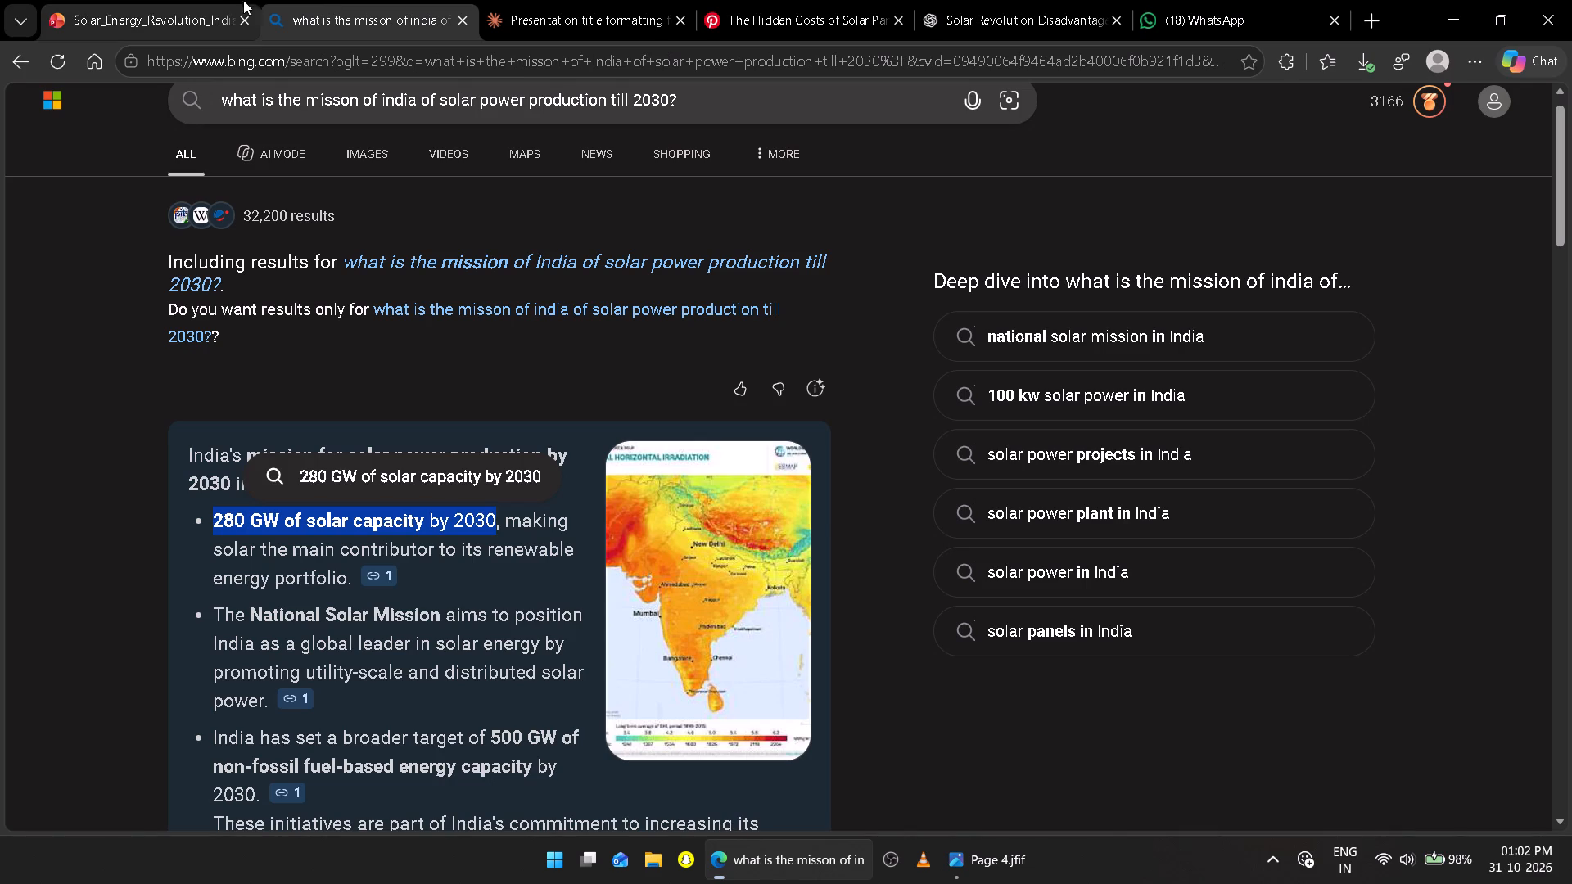
pyautogui.click(180, 0)
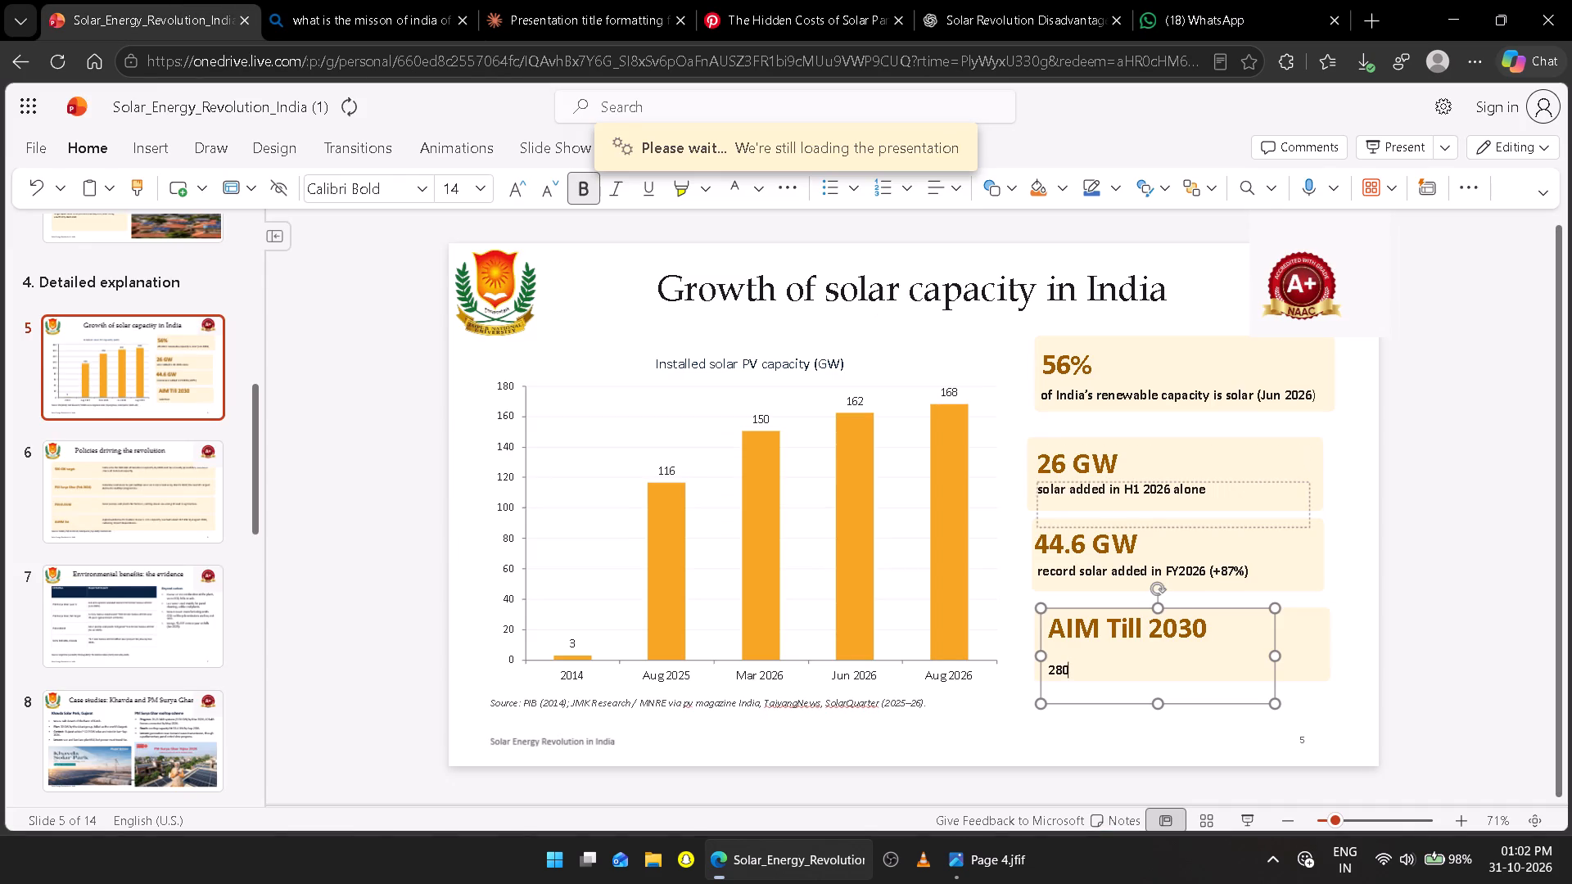
pyautogui.write('GW')
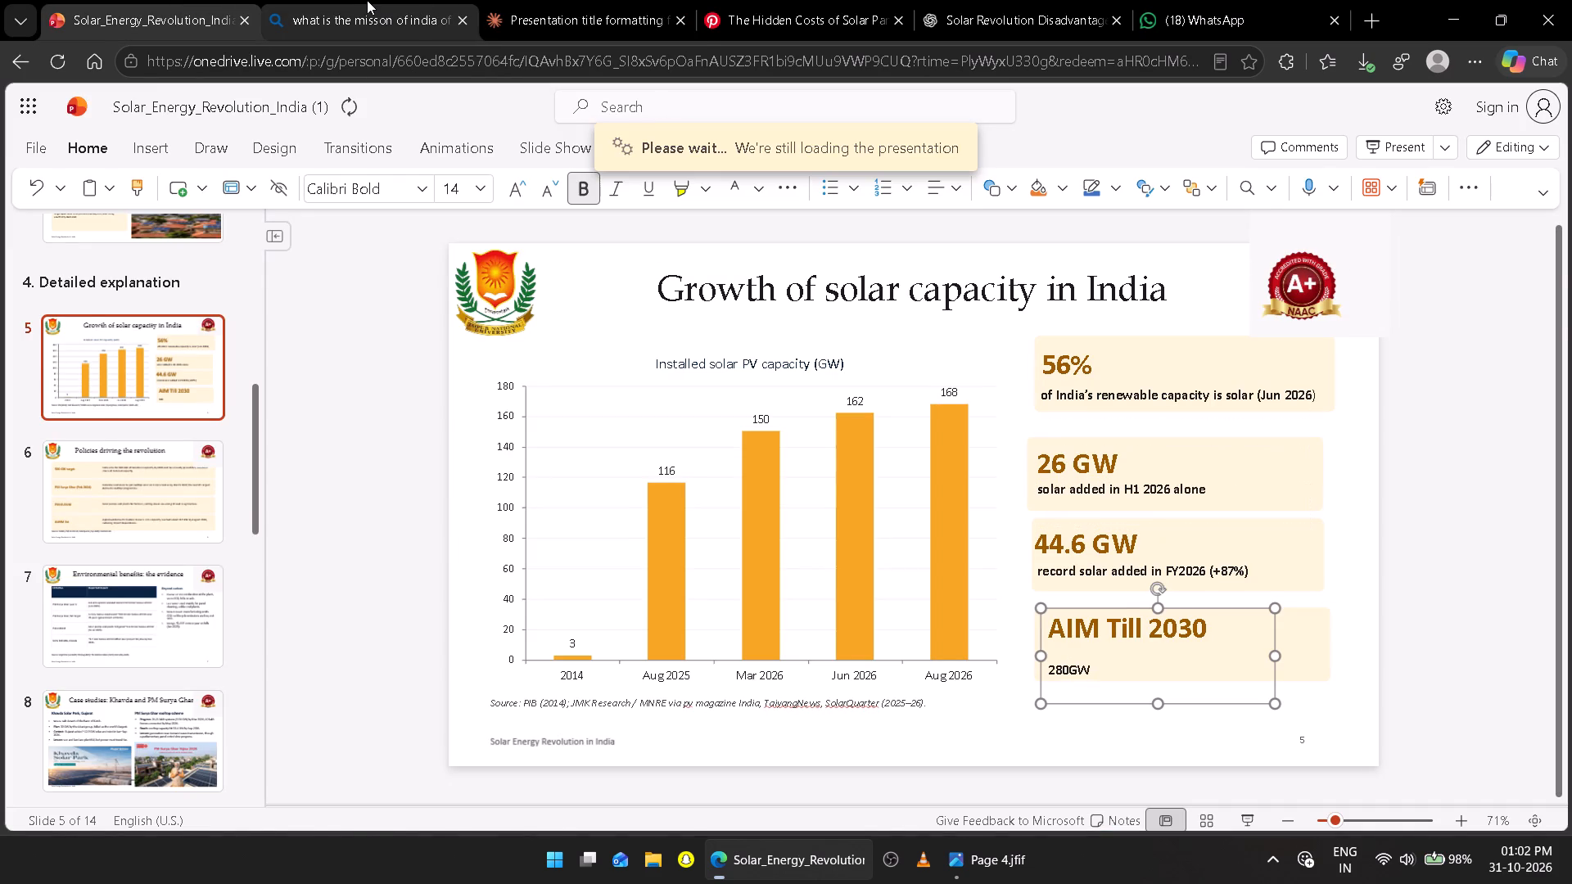
pyautogui.click(367, 0)
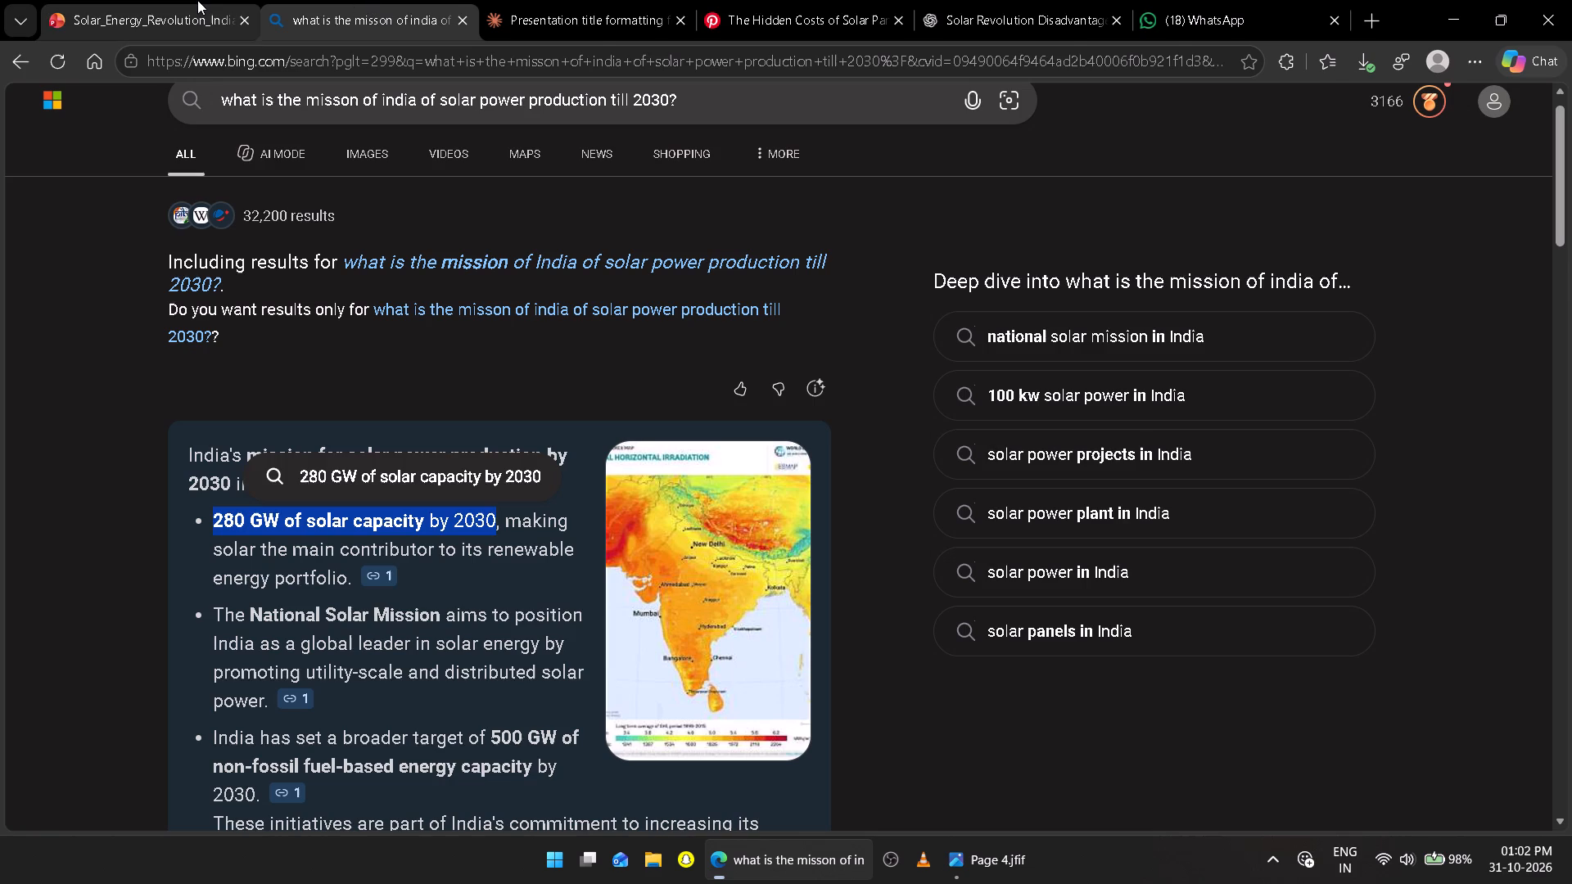
pyautogui.click(197, 0)
pyautogui.press('Left')
pyautogui.press('Left')
pyautogui.press('space')
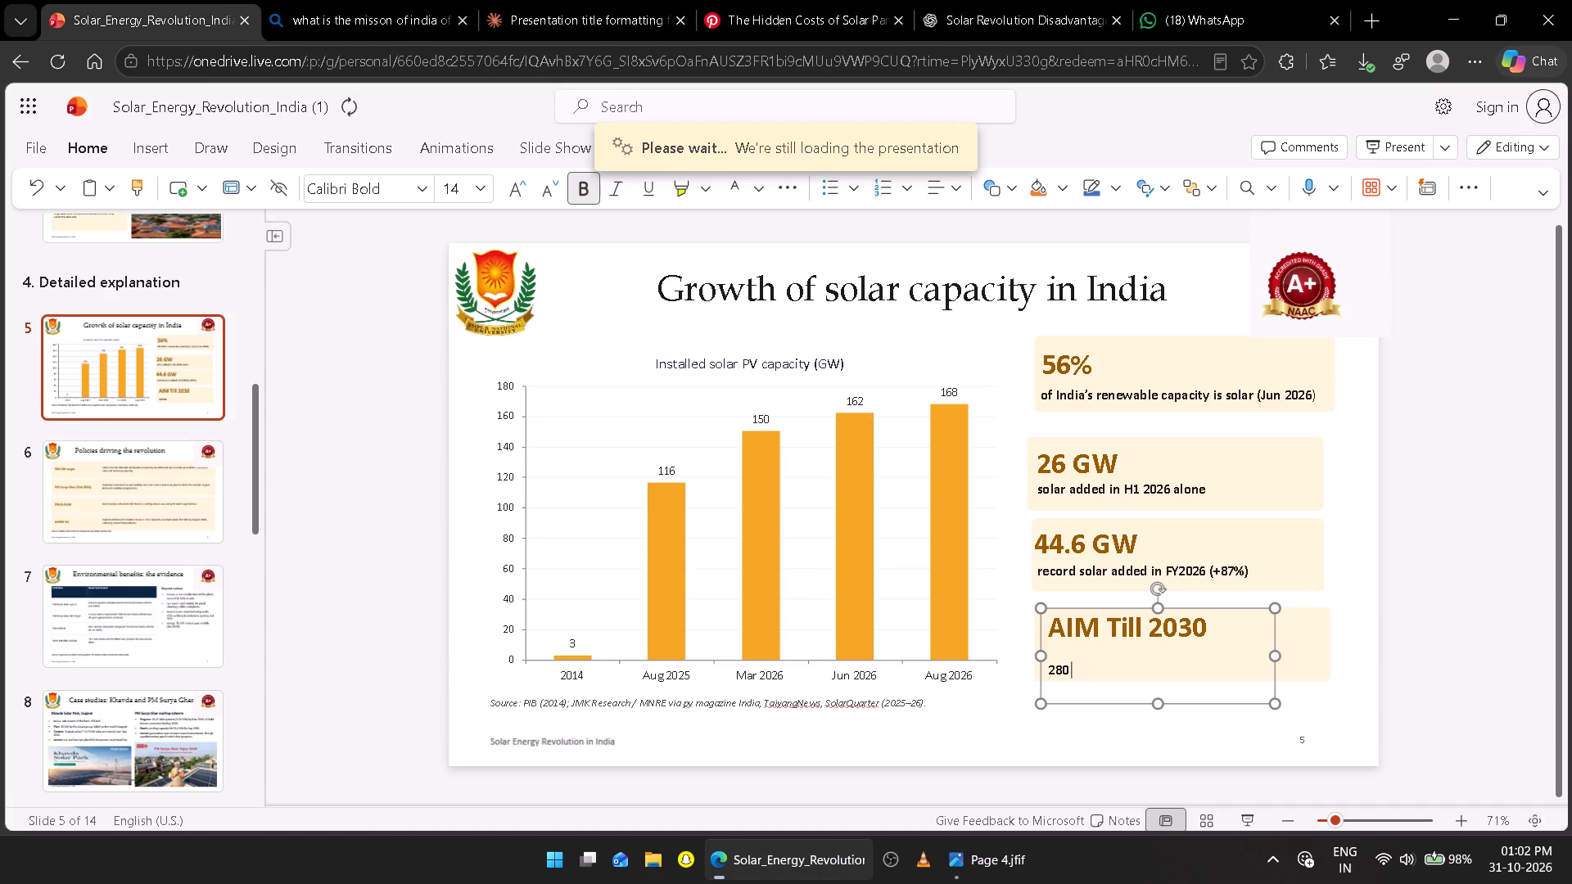
pyautogui.write('GW')
# Complete the caption below "AIM Till 2030" so it reads "280 GW of Solar capacity by 2030", checking the wording against the web result.
pyautogui.click(438, 0)
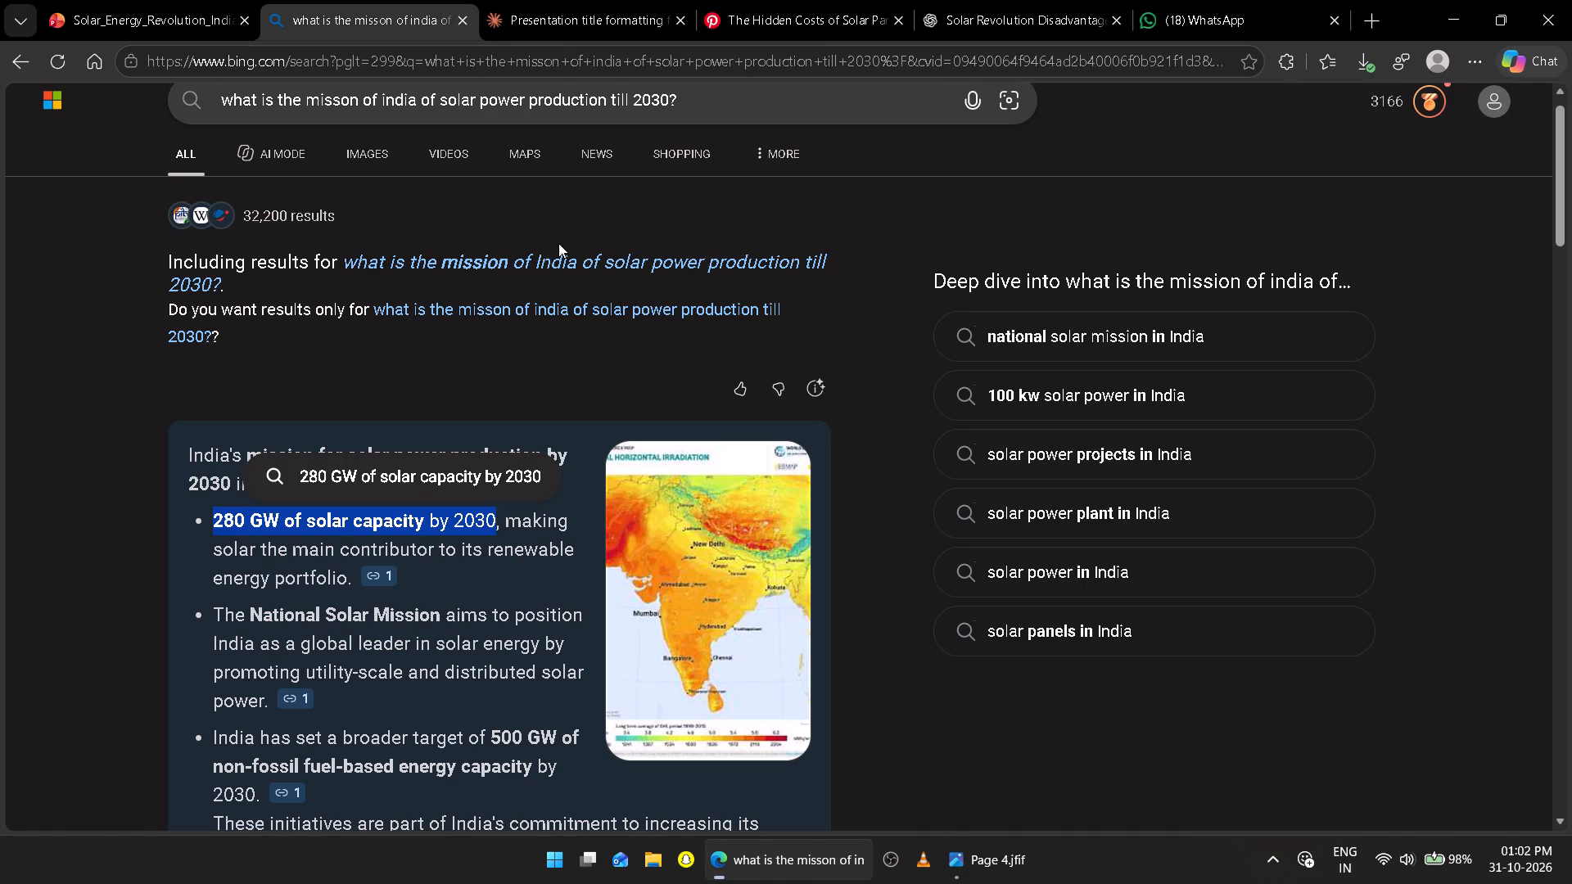
pyautogui.click(228, 12)
pyautogui.press('space')
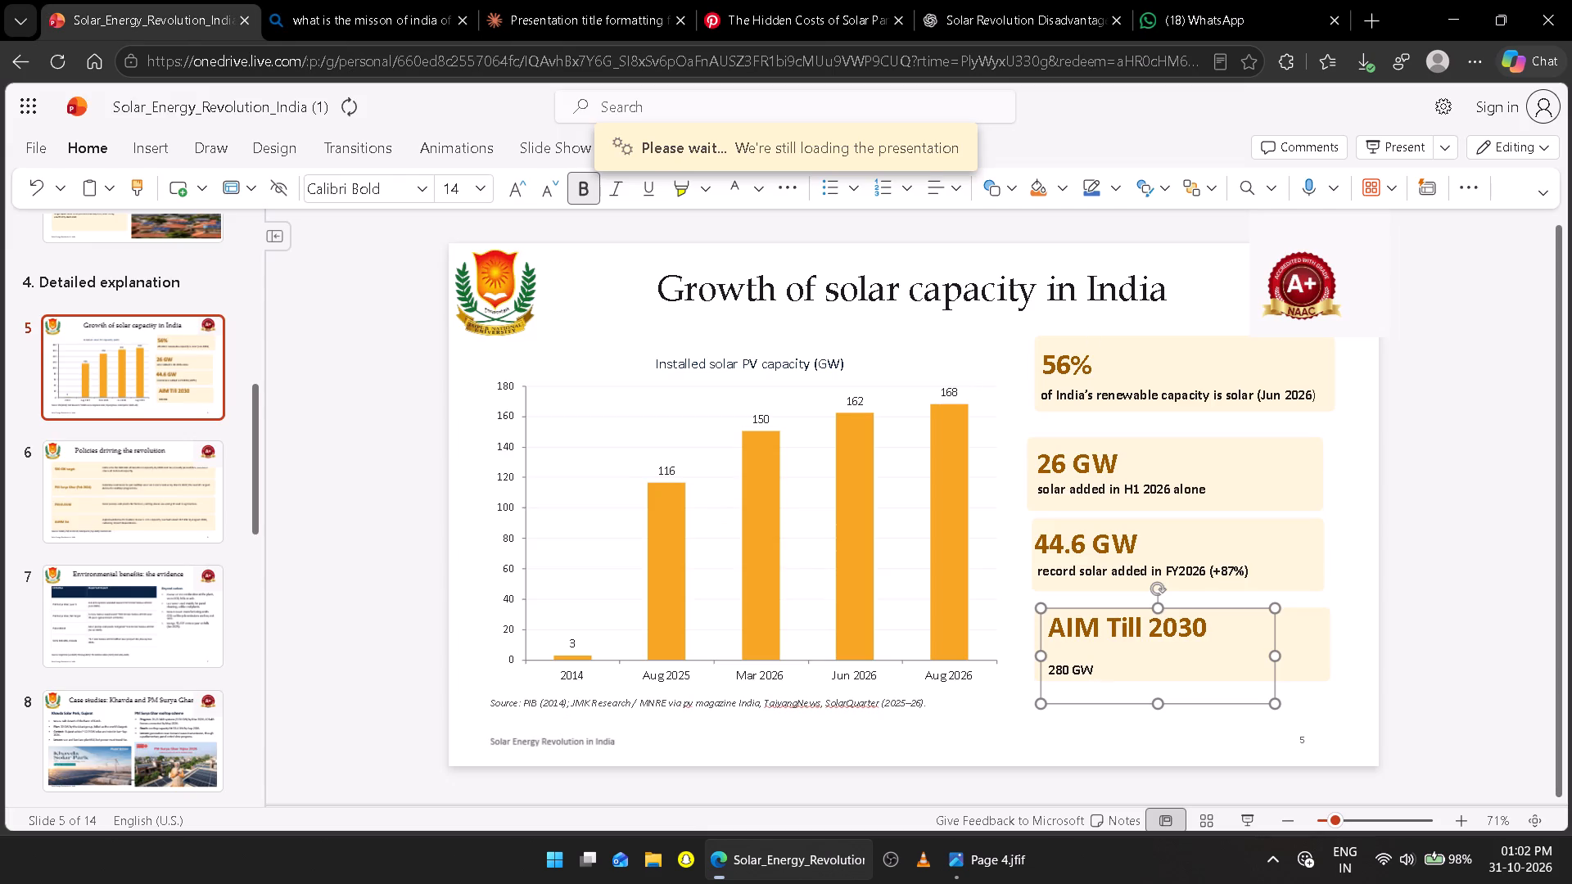
pyautogui.write('of')
pyautogui.press('space')
pyautogui.click(307, 0)
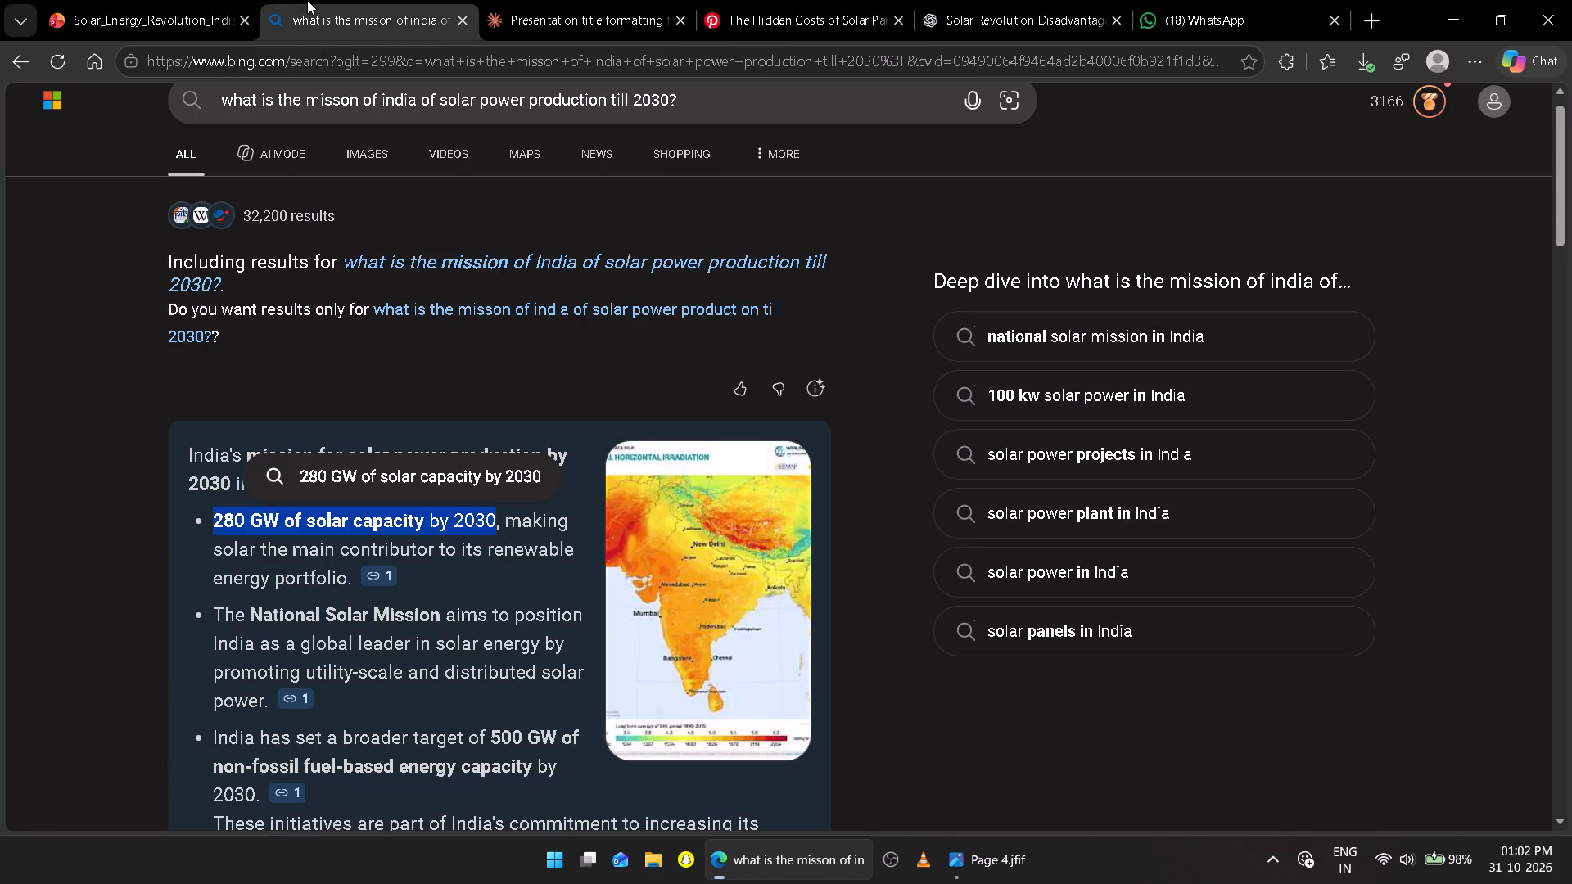
pyautogui.click(198, 0)
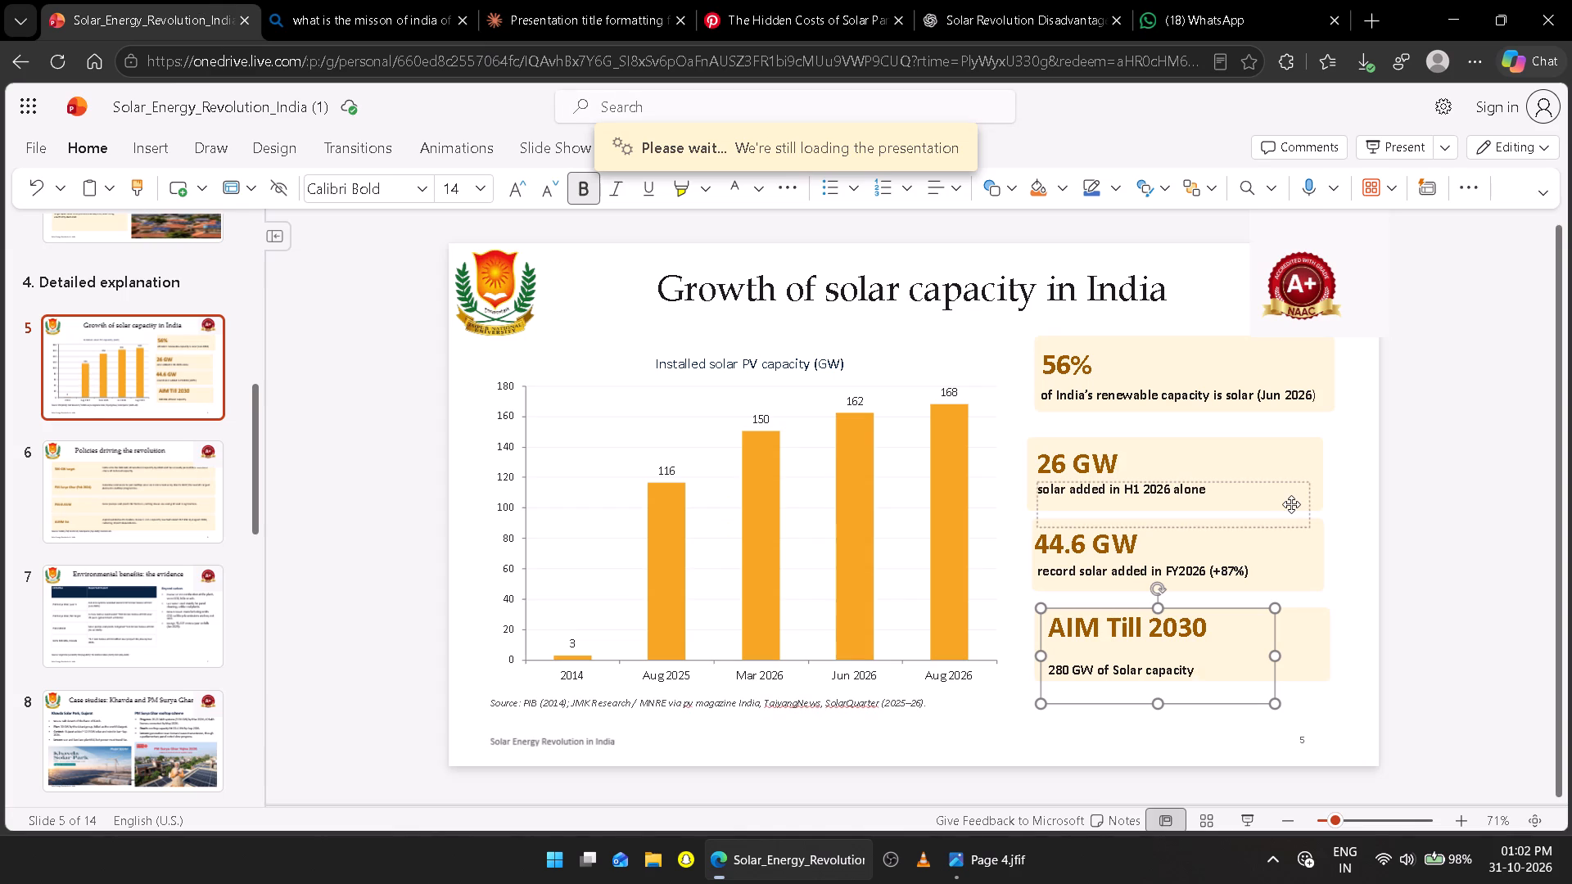
pyautogui.press('BackSpace')
pyautogui.write('by 2023')
pyautogui.press('BackSpace')
pyautogui.press('BackSpace')
pyautogui.press('3')
pyautogui.press('0')
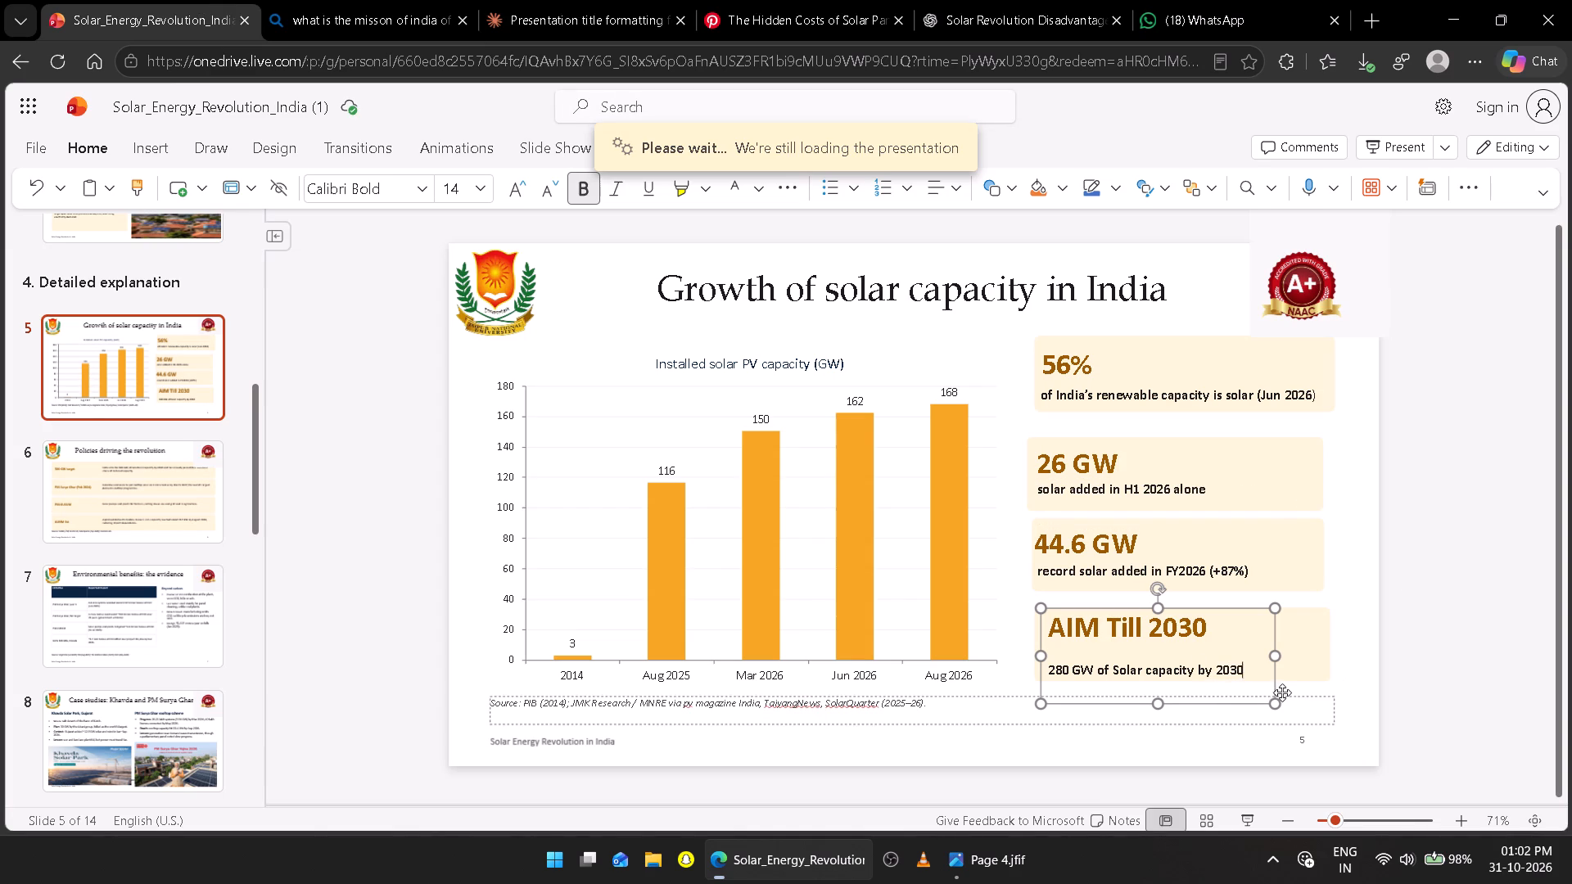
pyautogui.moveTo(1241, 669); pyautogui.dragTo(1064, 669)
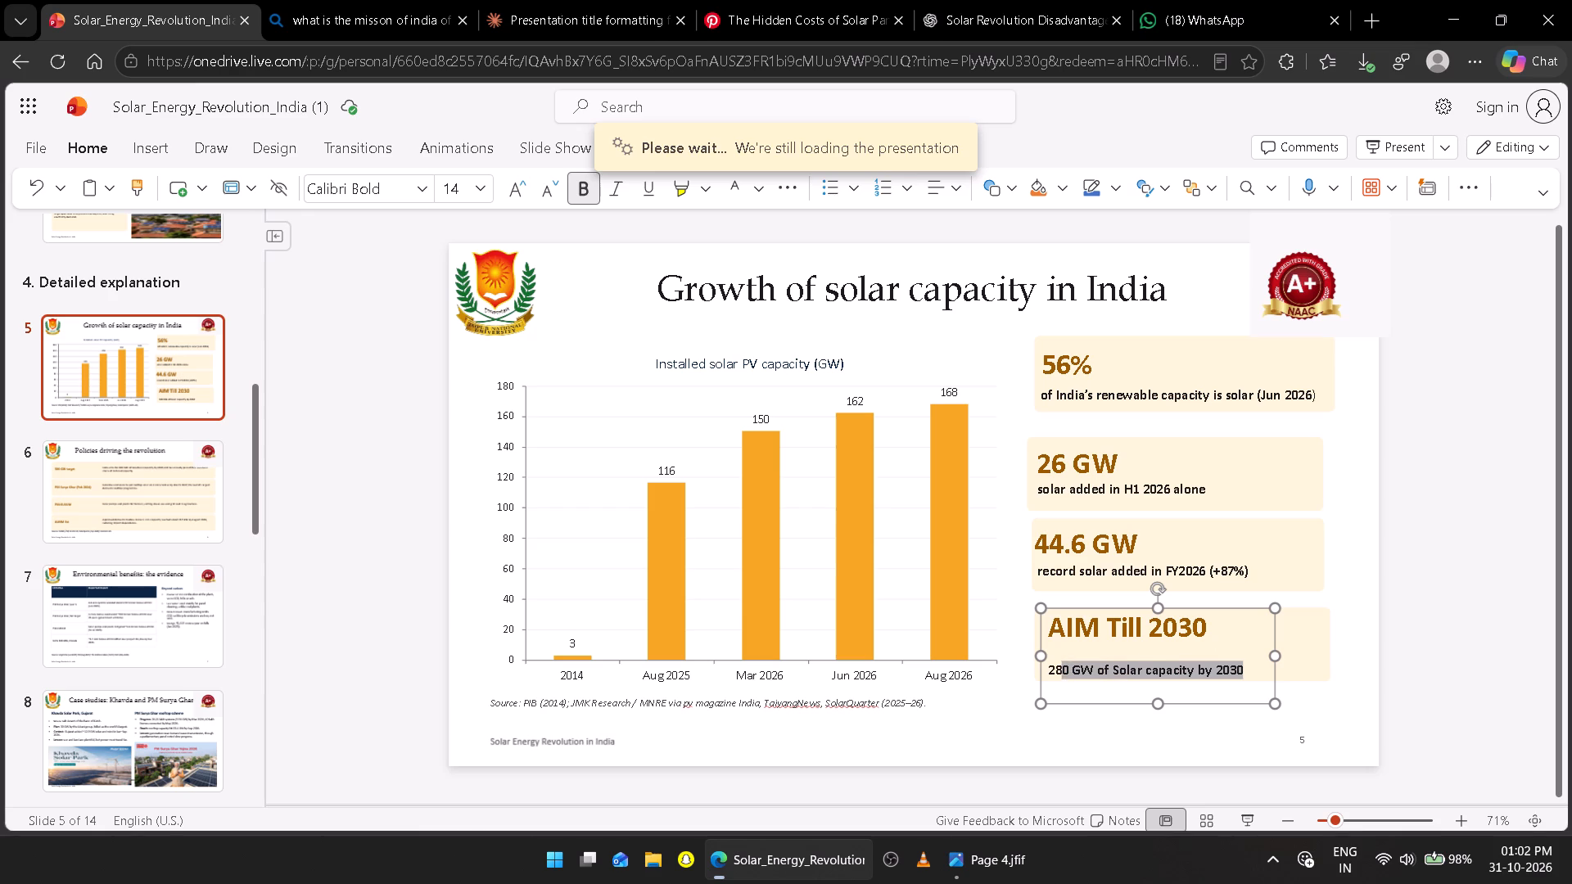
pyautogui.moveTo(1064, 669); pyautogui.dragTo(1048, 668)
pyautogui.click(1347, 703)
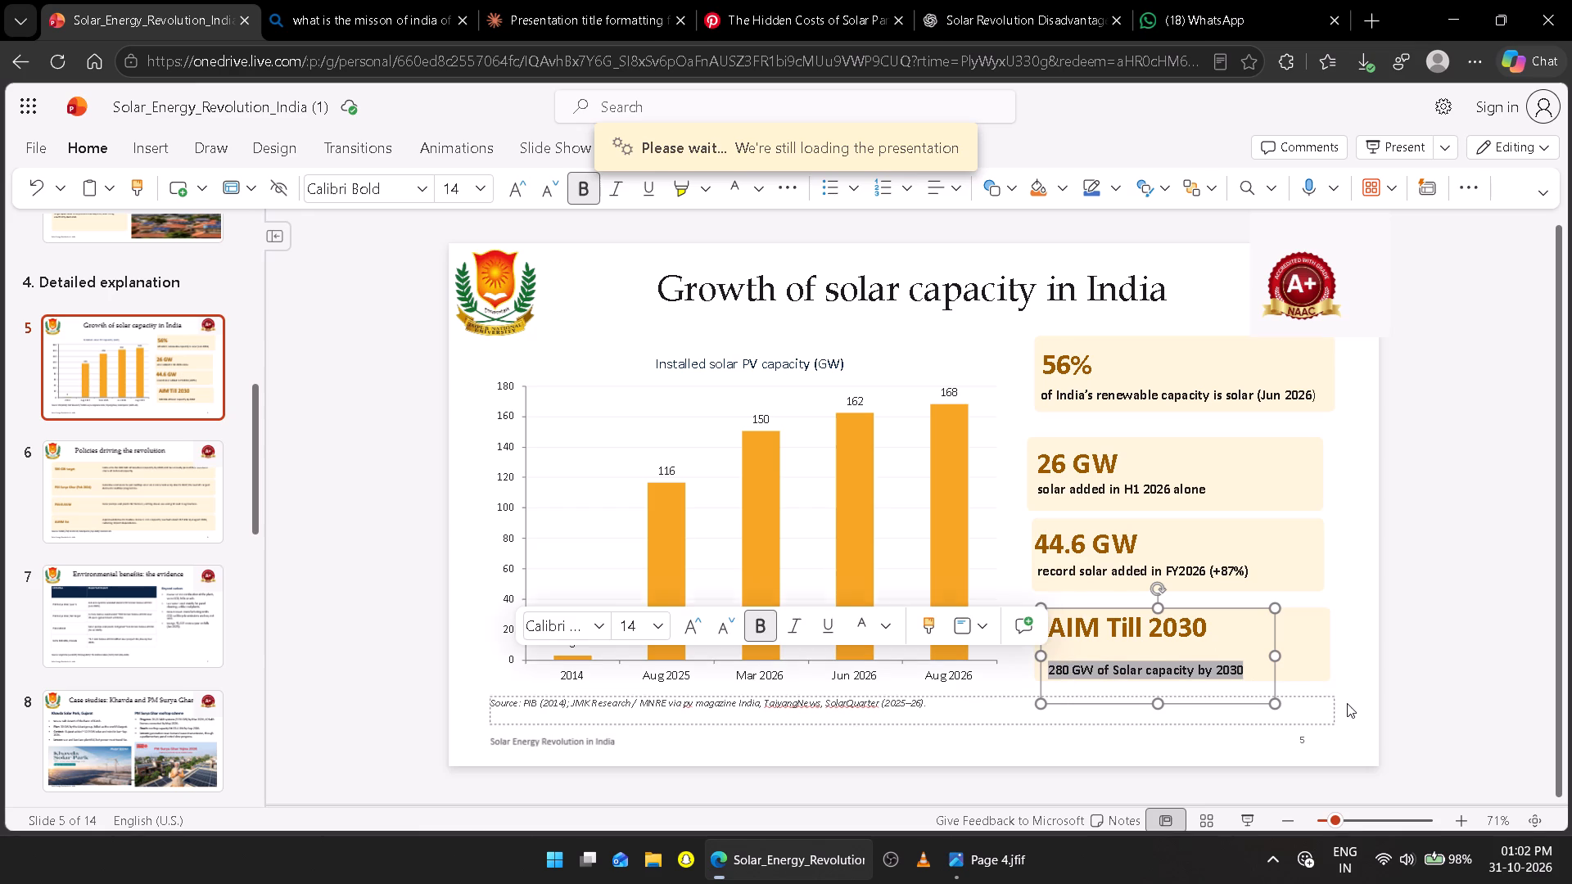
# Shorten the "AIM Till 2030" text box from its bottom edge so it fits the card behind it.
pyautogui.click(1193, 670)
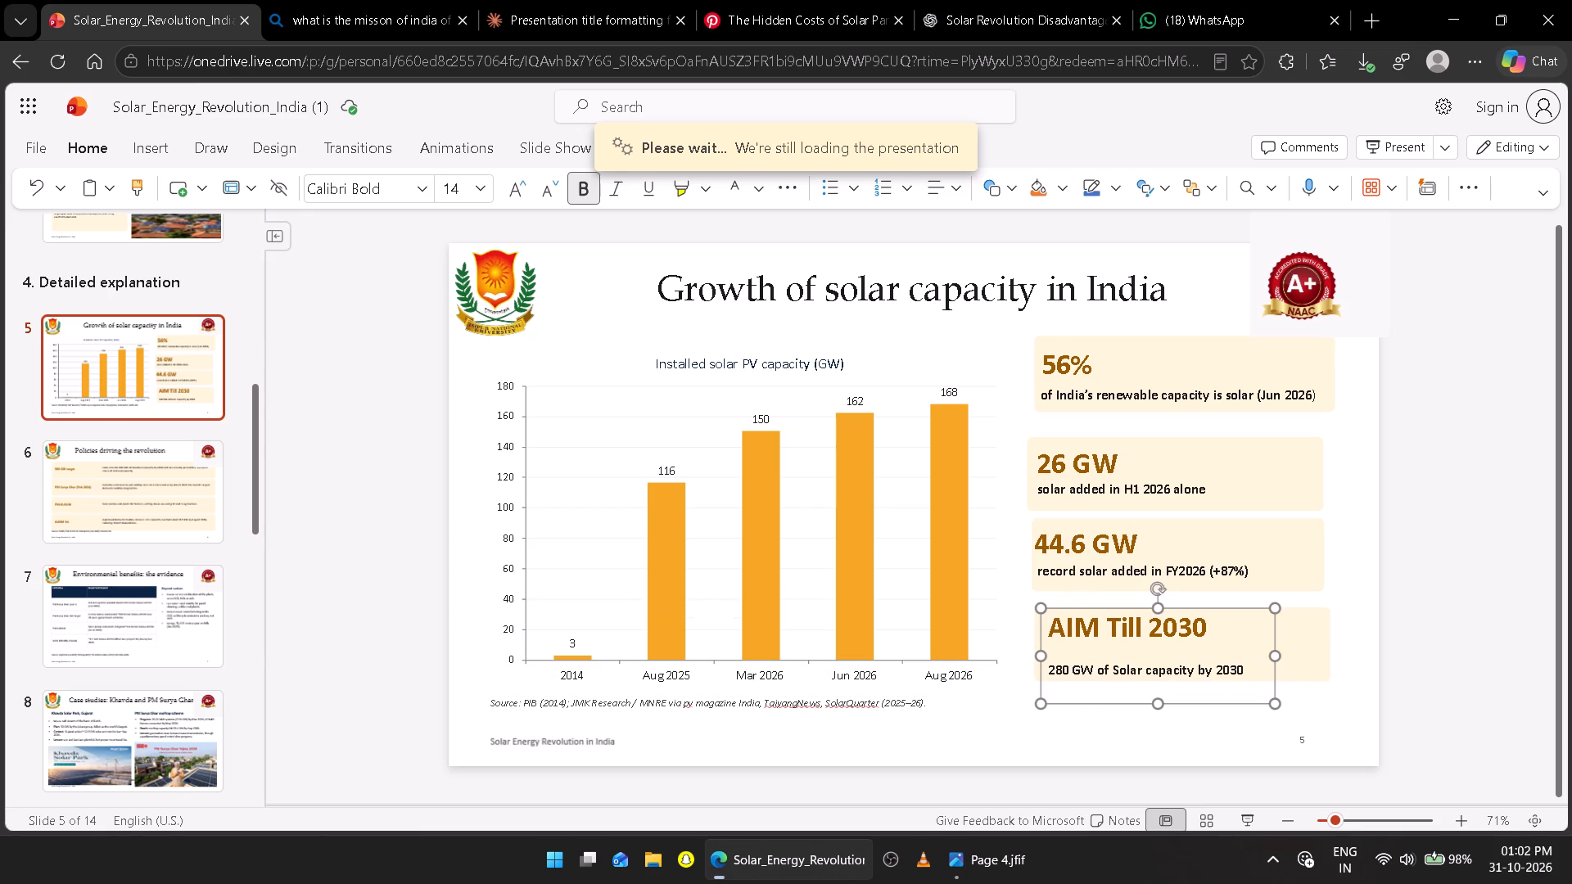
pyautogui.moveTo(1159, 705); pyautogui.dragTo(1161, 682)
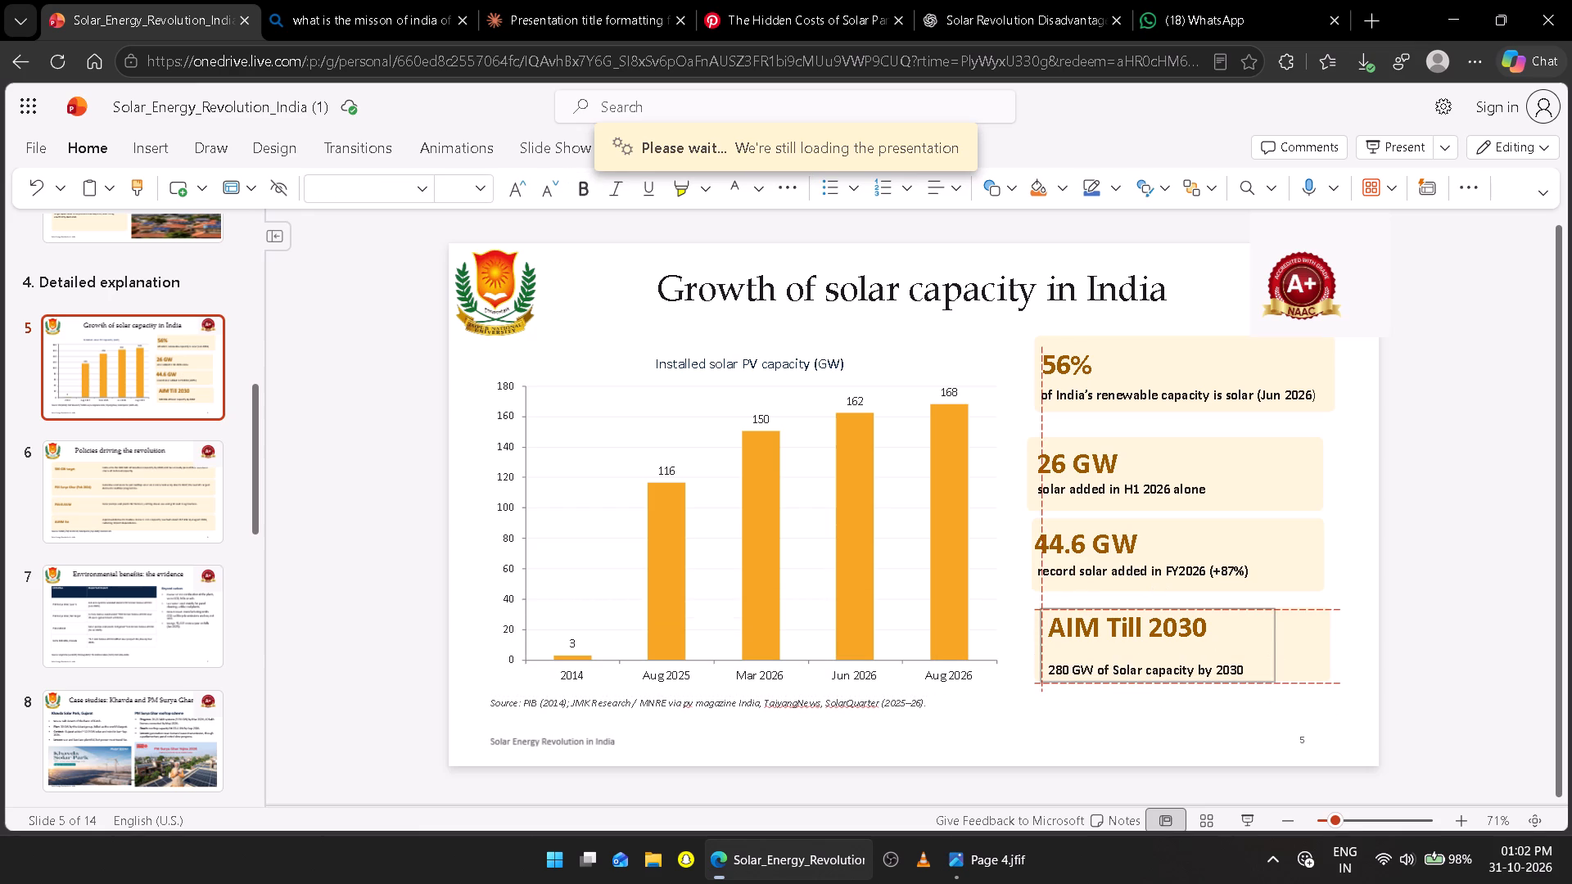
pyautogui.moveTo(1161, 682); pyautogui.dragTo(1160, 688)
pyautogui.click(1412, 643)
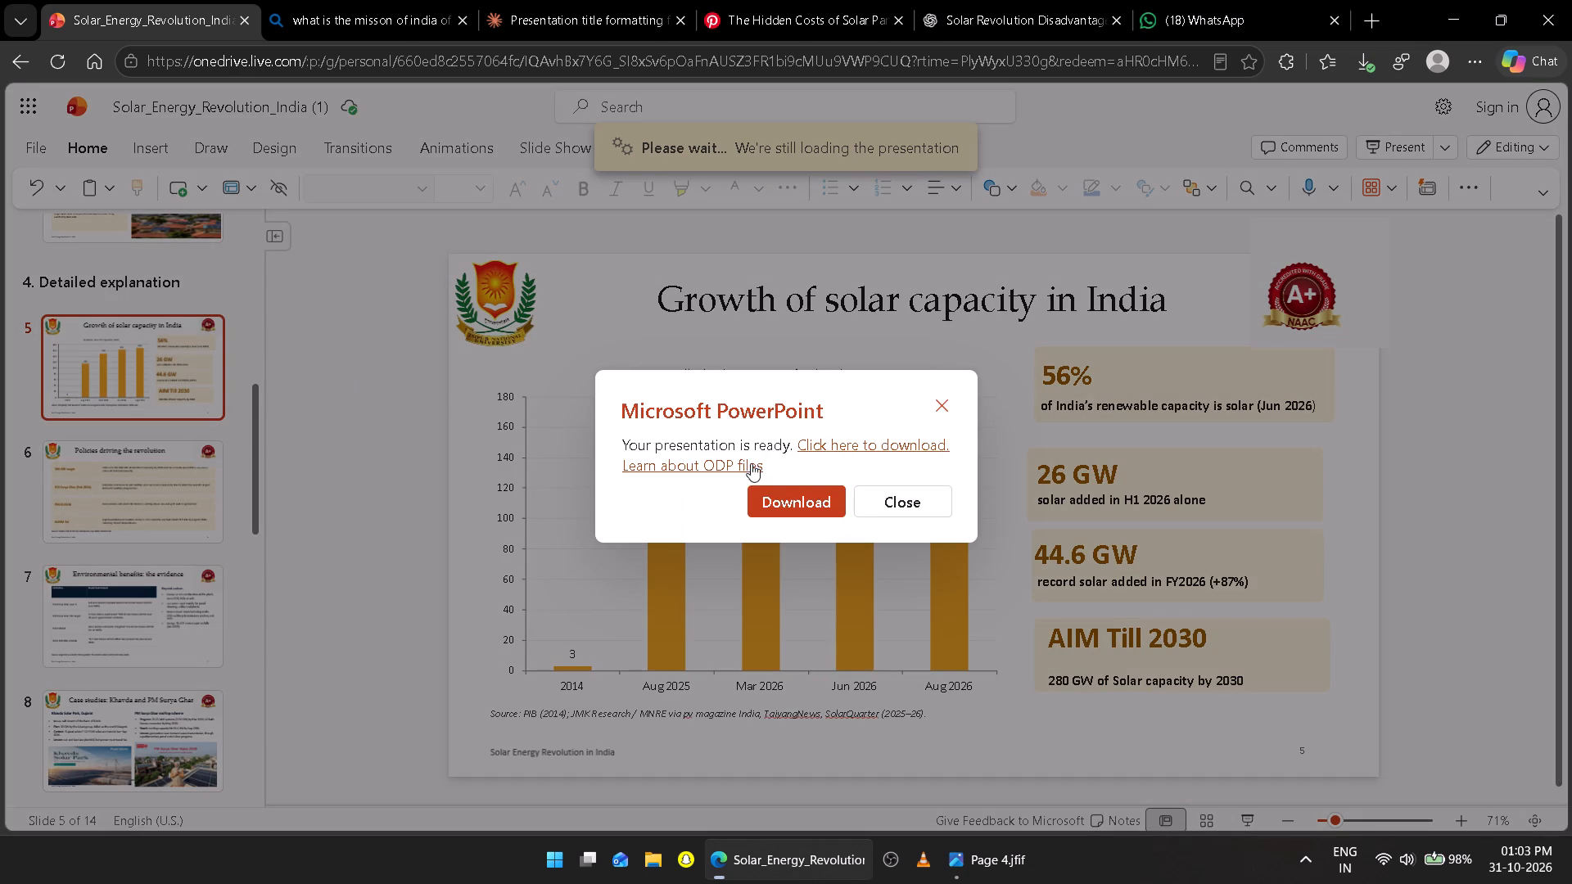
pyautogui.click(795, 503)
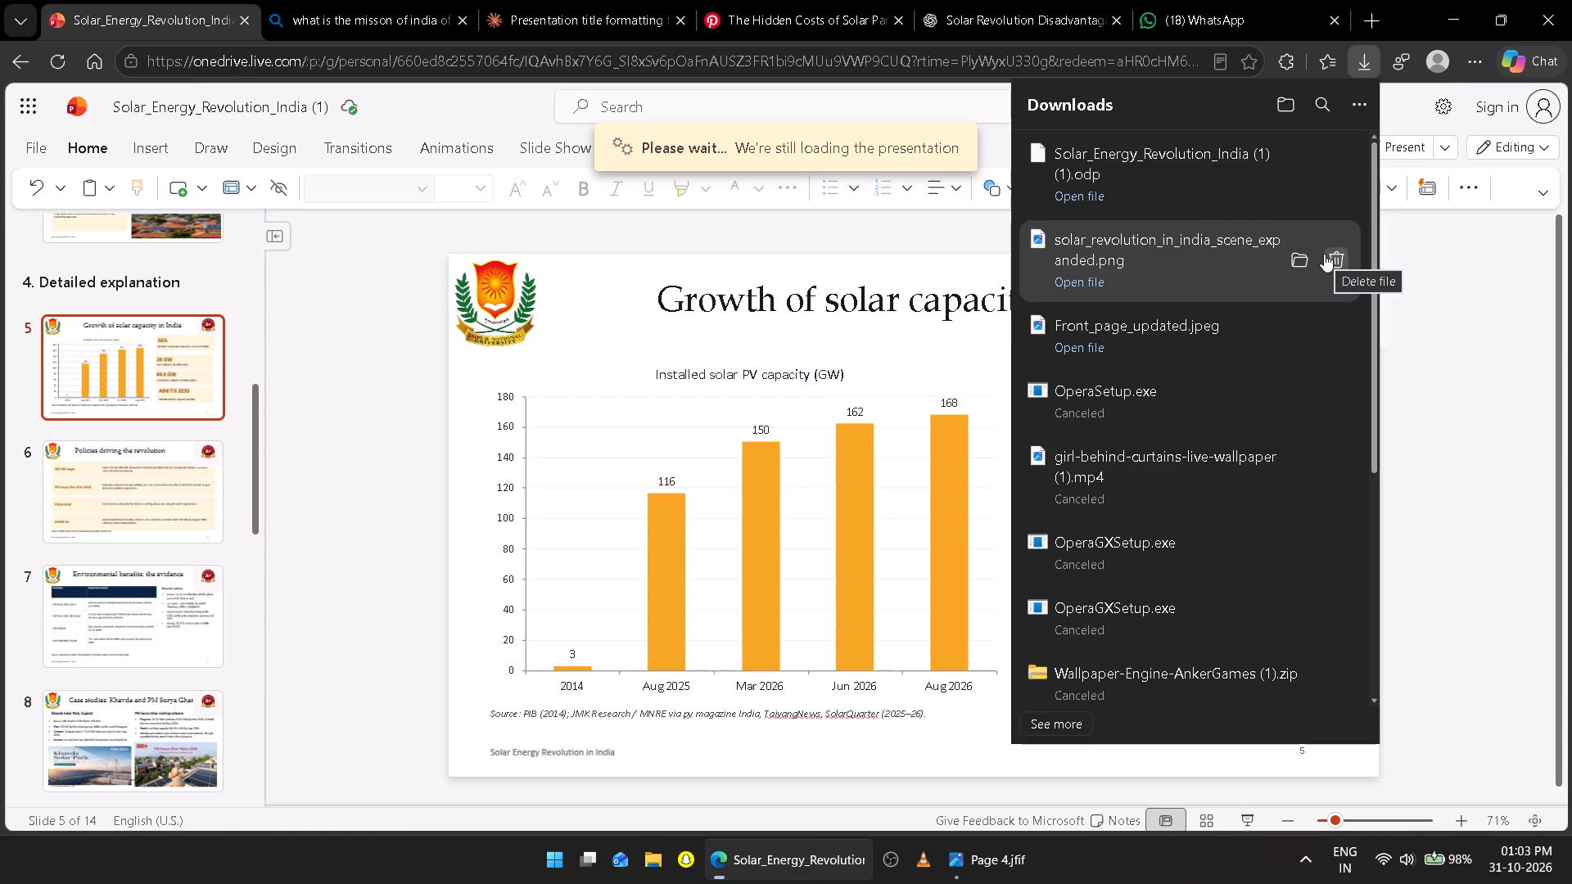
# Minimise the browser and close the Page 4.jfif image viewer.
pyautogui.hscroll(-2, 1324, 254)
pyautogui.scroll(-1, 1321, 243)
pyautogui.click(1451, 0)
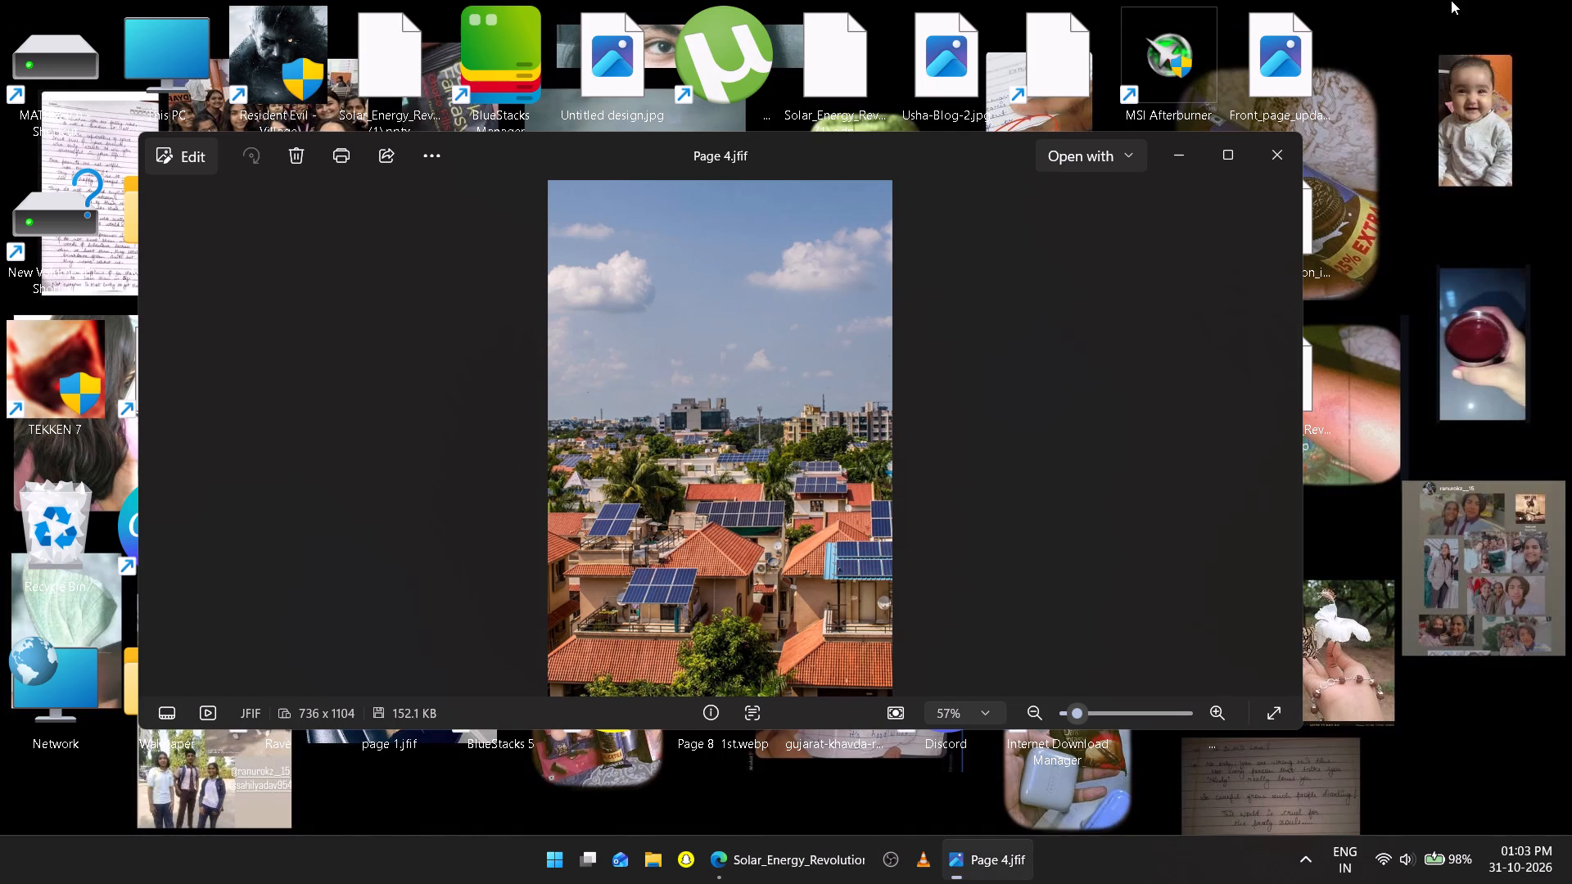
pyautogui.click(1255, 153)
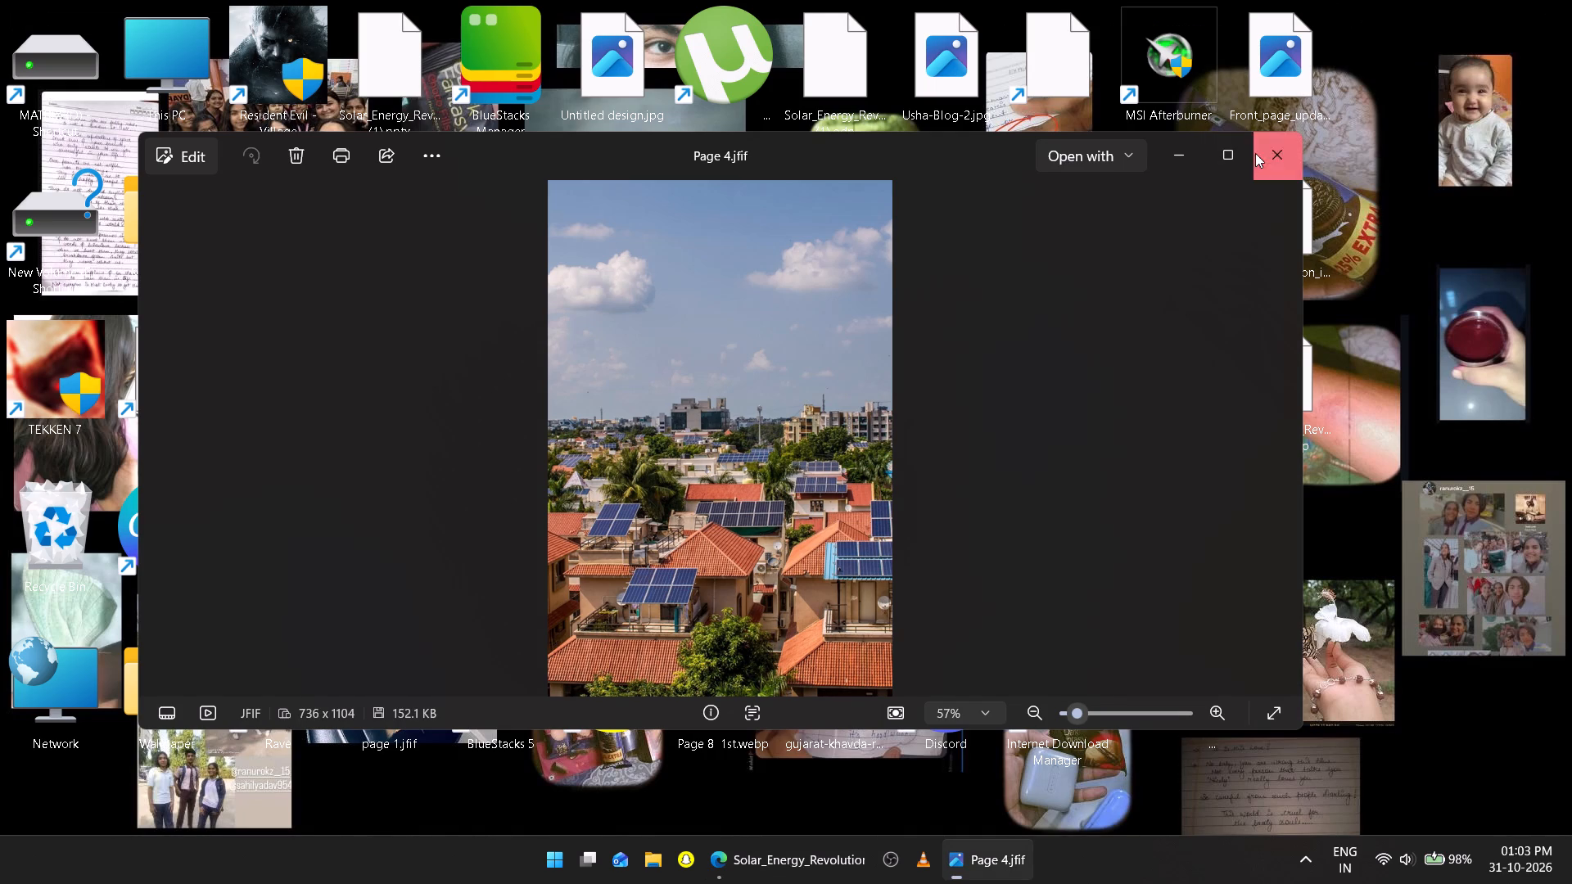
# Lock the computer.
pyautogui.press('super+l')
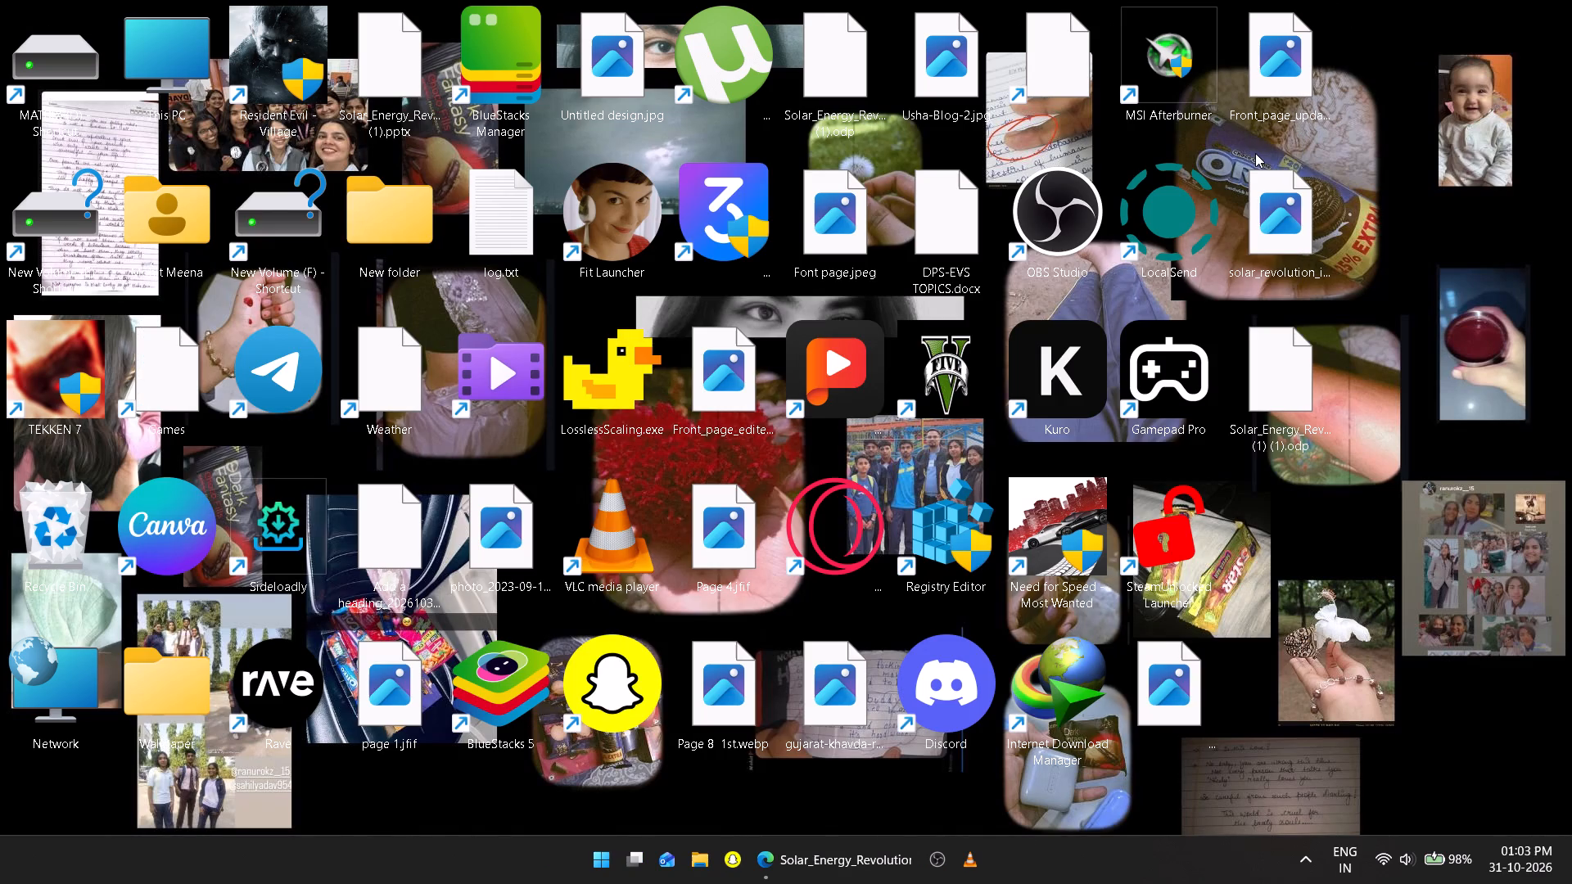